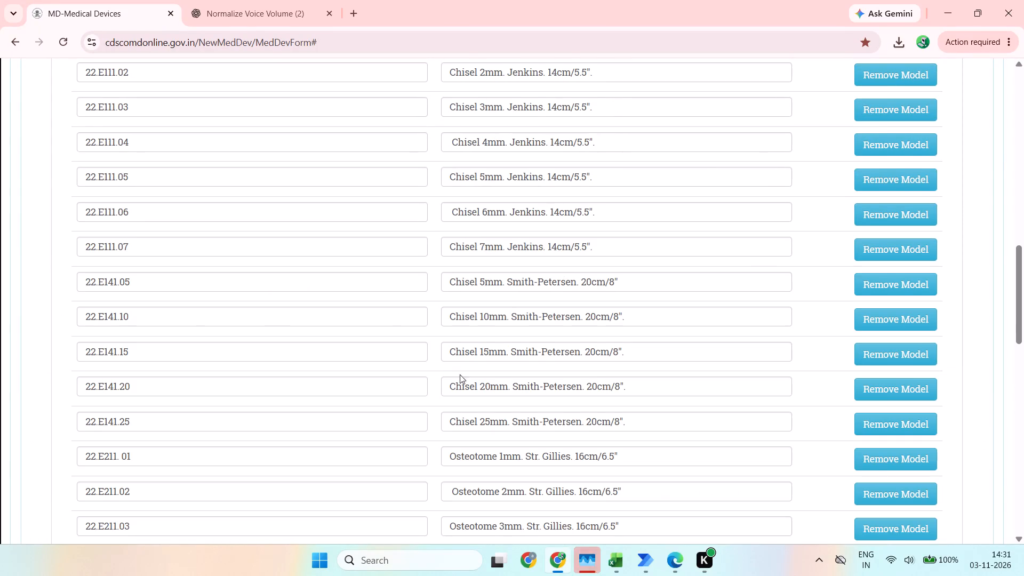
Submit the modified device entry with its listed chisel and osteotome models using the form's Modify action.
{"action": "scroll", "coordinate": [473, 356], "scroll_direction": "down", "scroll_amount": 5}
{"action": "left_click", "coordinate": [479, 366]}
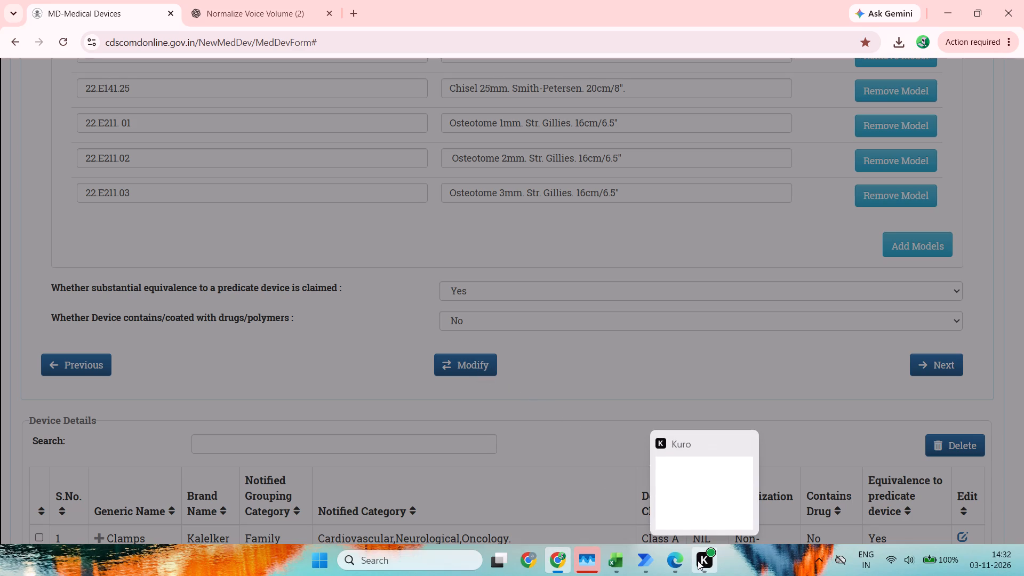
Close the Kuro, Power Automate console and Task Manager windows, and return to the MD-Medical Devices page.
{"action": "left_click", "coordinate": [741, 445]}
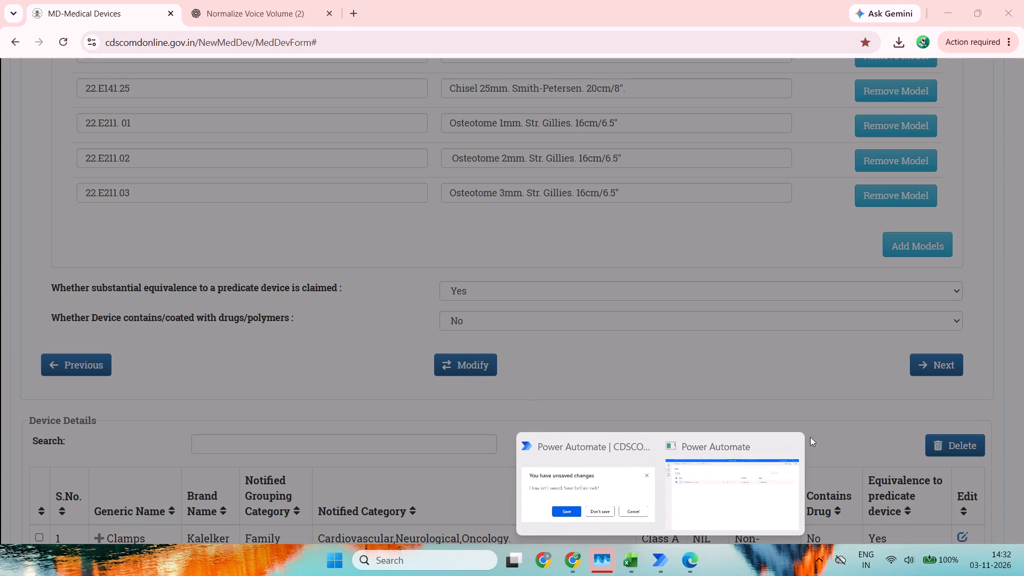
{"action": "left_click", "coordinate": [788, 453]}
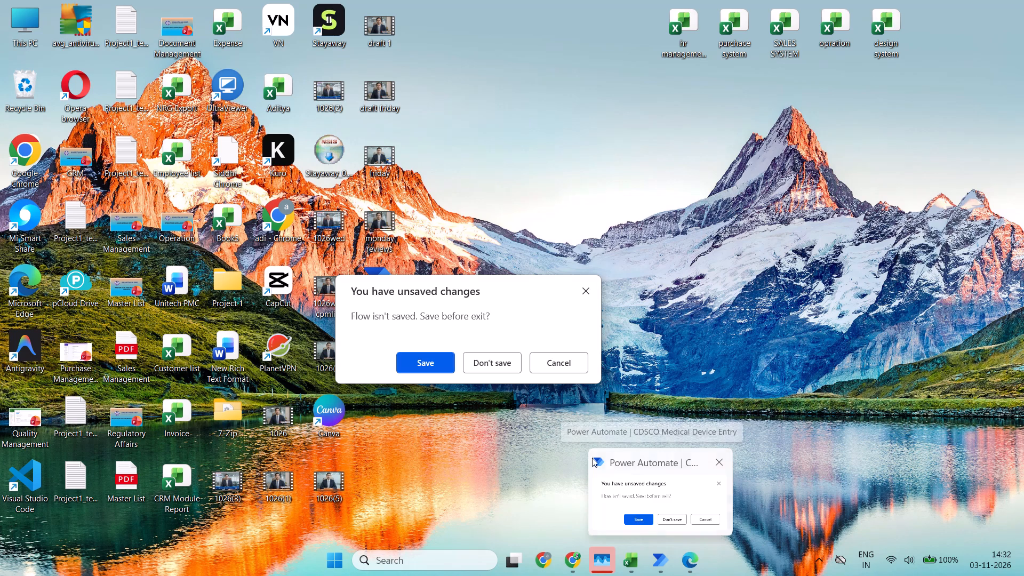
{"action": "left_click", "coordinate": [675, 498]}
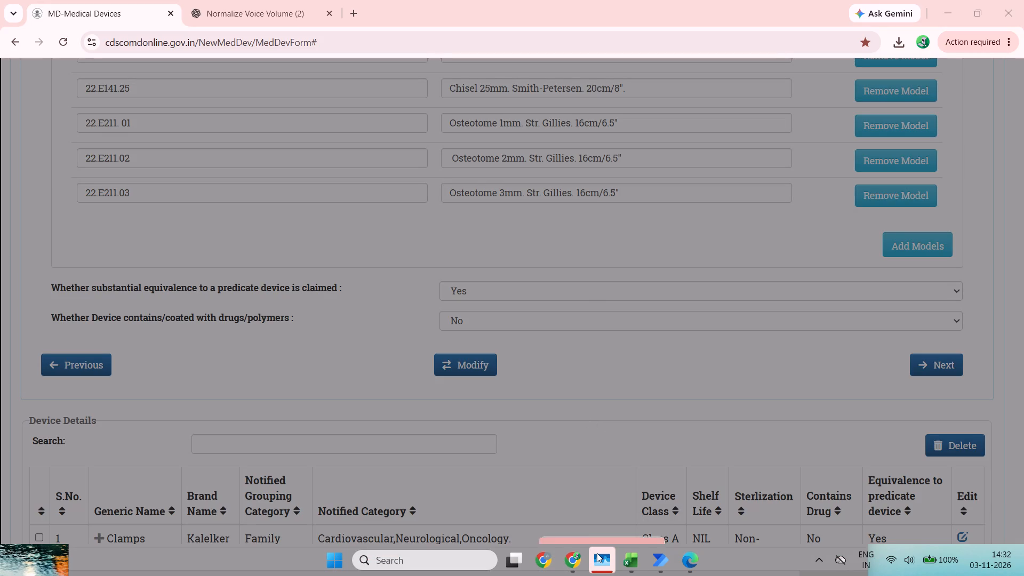
{"action": "left_click", "coordinate": [610, 505]}
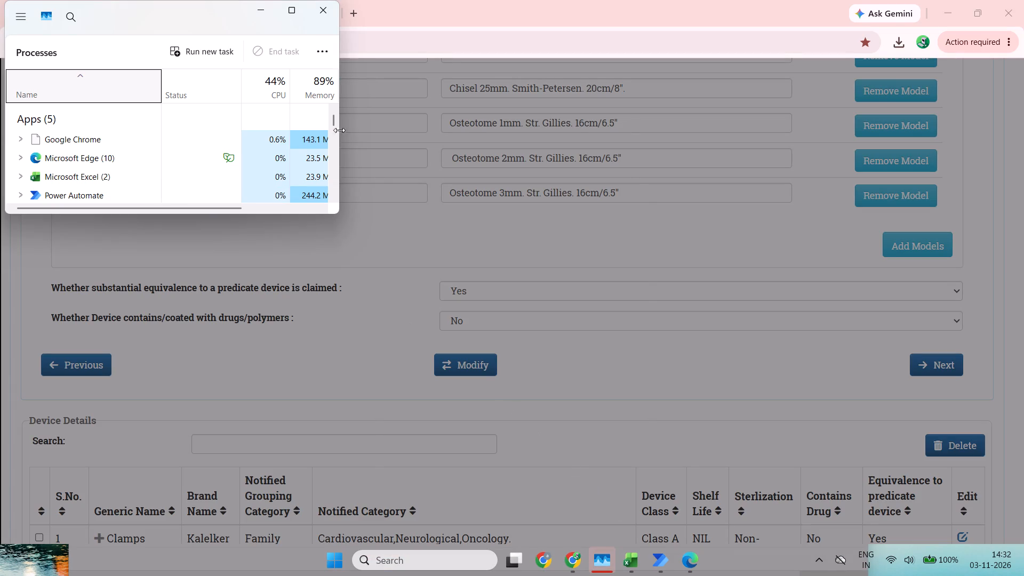
{"action": "left_click", "coordinate": [317, 10]}
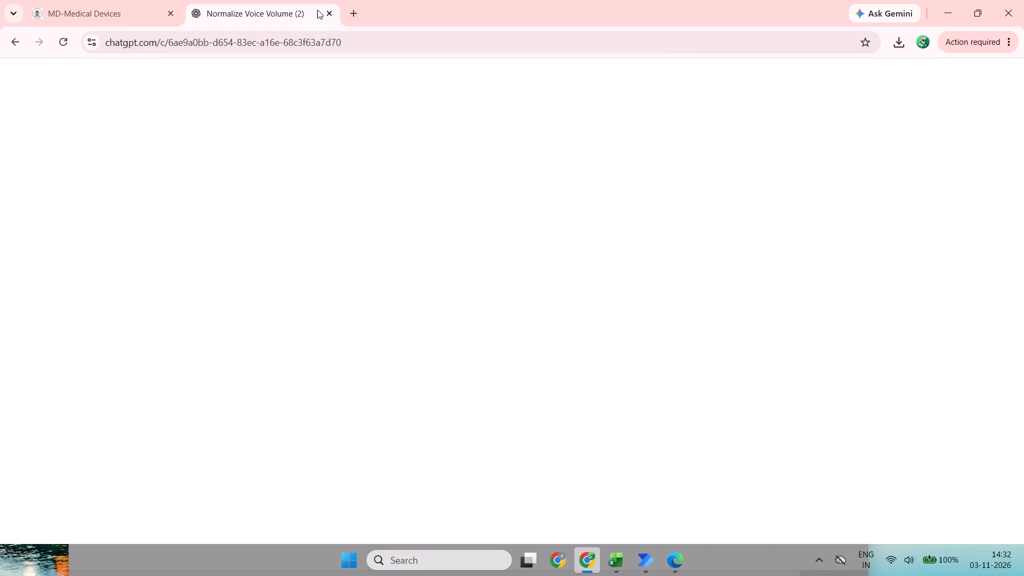
{"action": "left_click", "coordinate": [81, 3]}
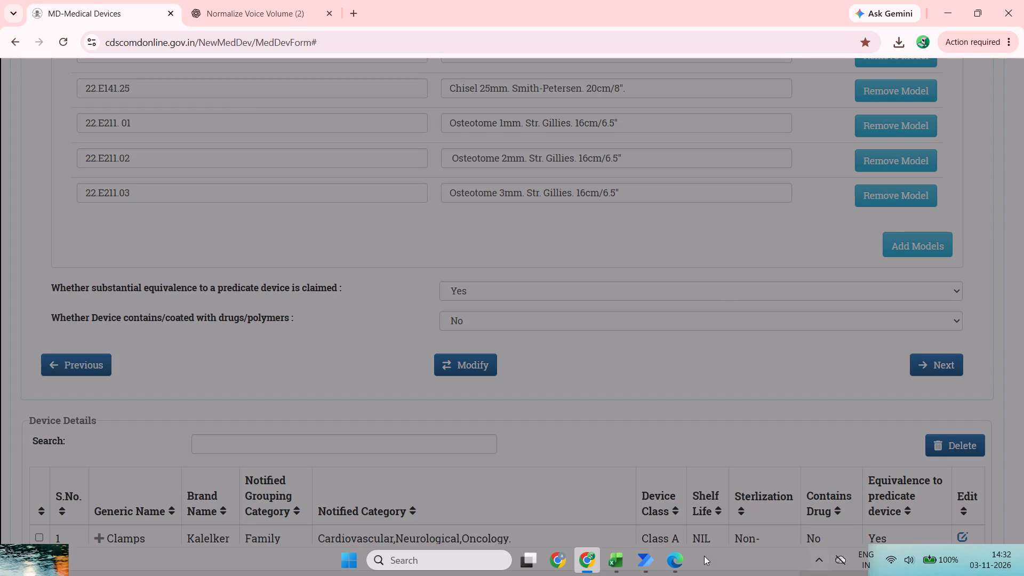
Switch to Power Automate and save the CDSCO Medical Device Entry flow as it exits.
{"action": "left_click", "coordinate": [646, 502]}
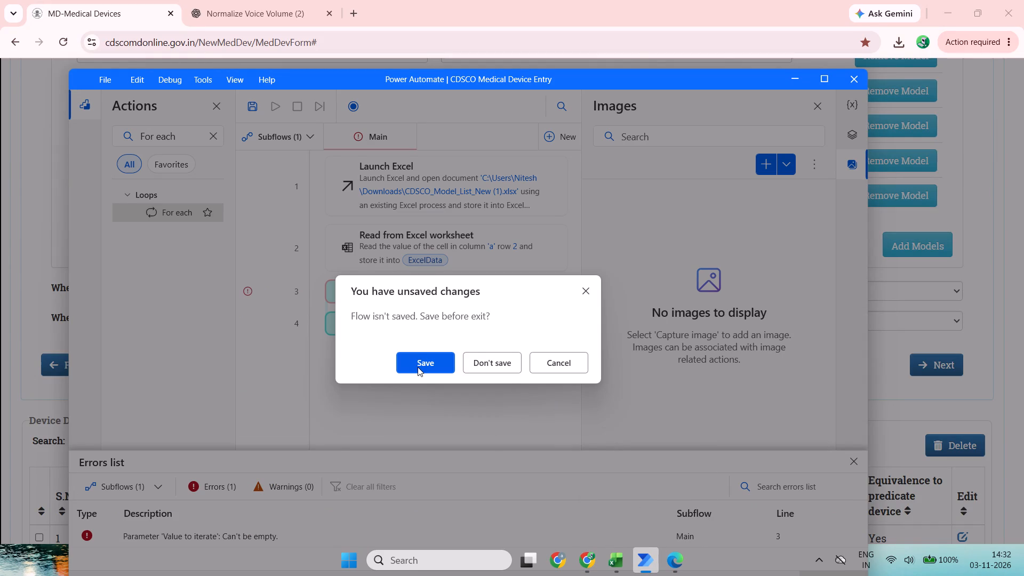
{"action": "left_click", "coordinate": [403, 357]}
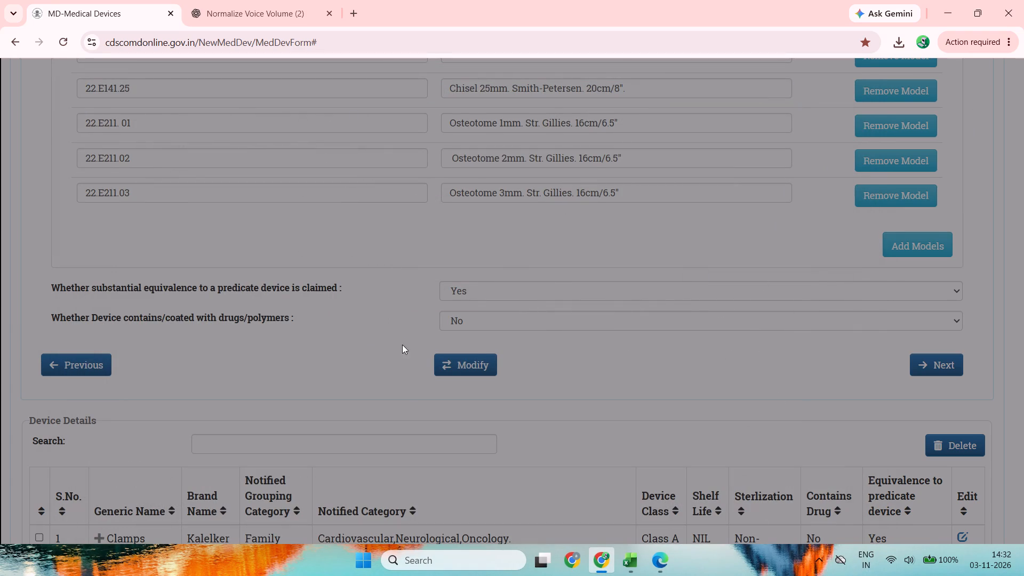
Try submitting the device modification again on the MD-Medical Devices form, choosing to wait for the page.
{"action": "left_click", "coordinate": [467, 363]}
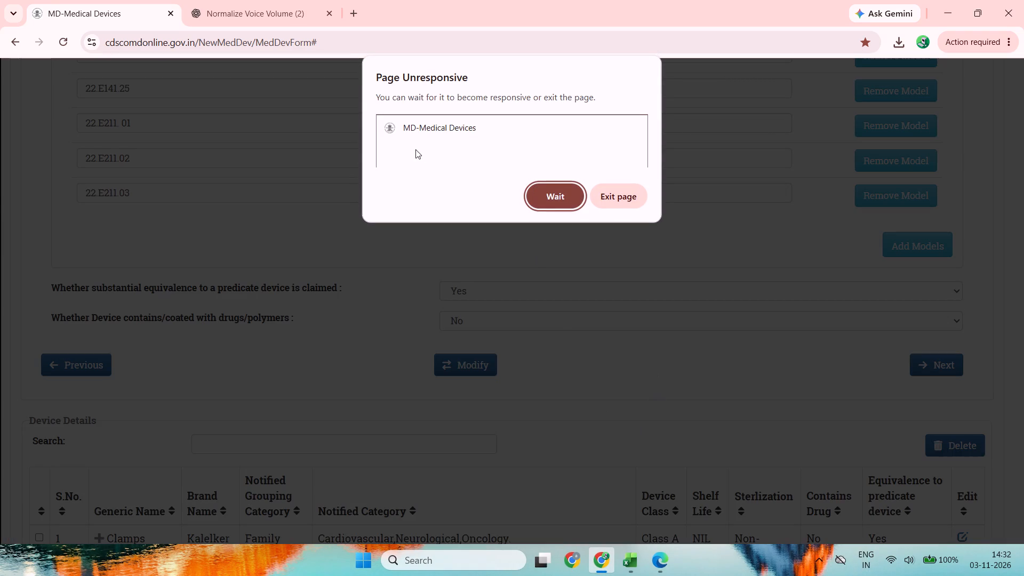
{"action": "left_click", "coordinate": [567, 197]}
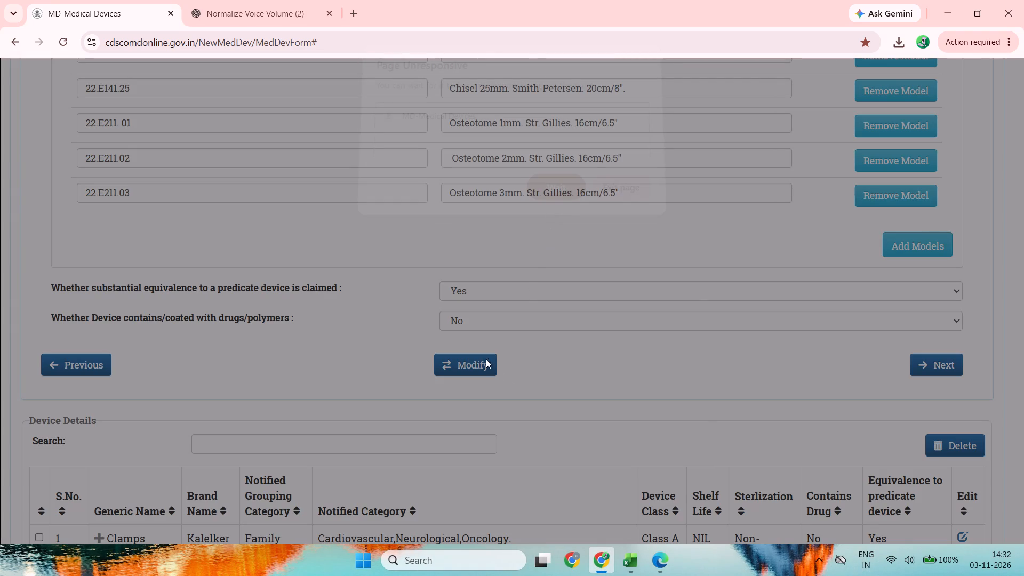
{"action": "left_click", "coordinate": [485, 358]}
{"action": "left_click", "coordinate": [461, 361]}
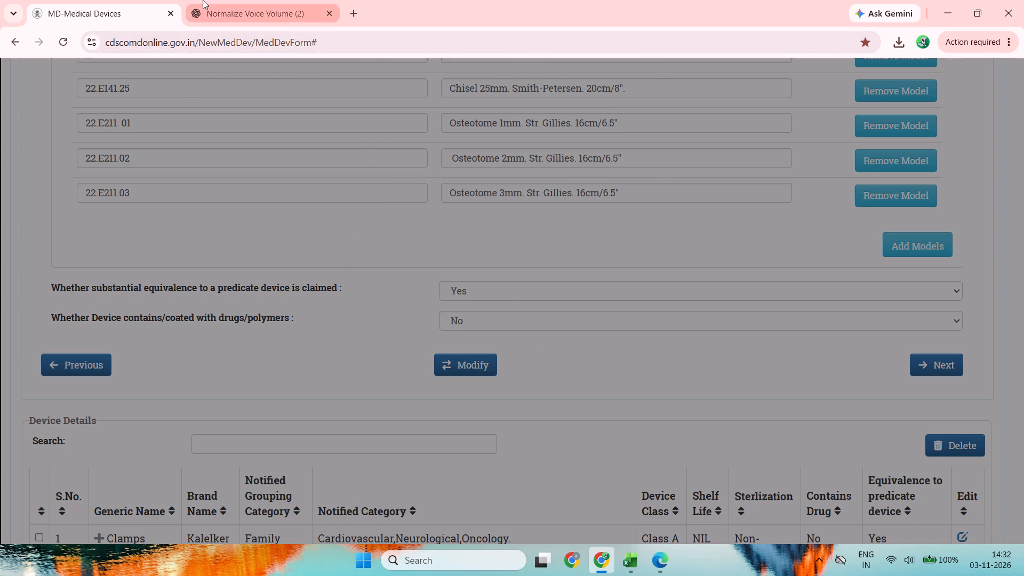
Reload the MD-Medical Devices form page and choose to keep waiting for it.
{"action": "left_click", "coordinate": [66, 37]}
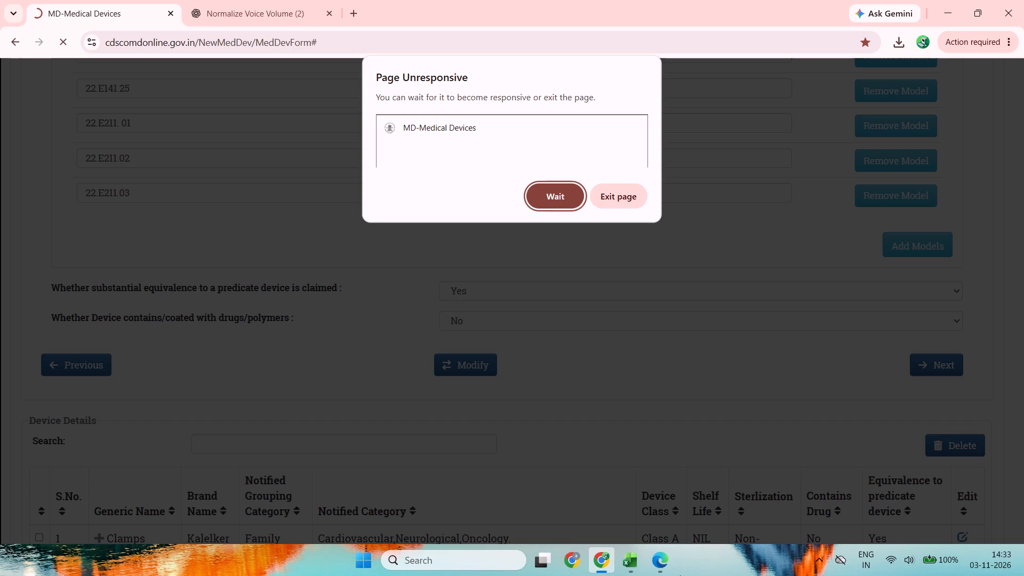
{"action": "key", "text": "Return"}
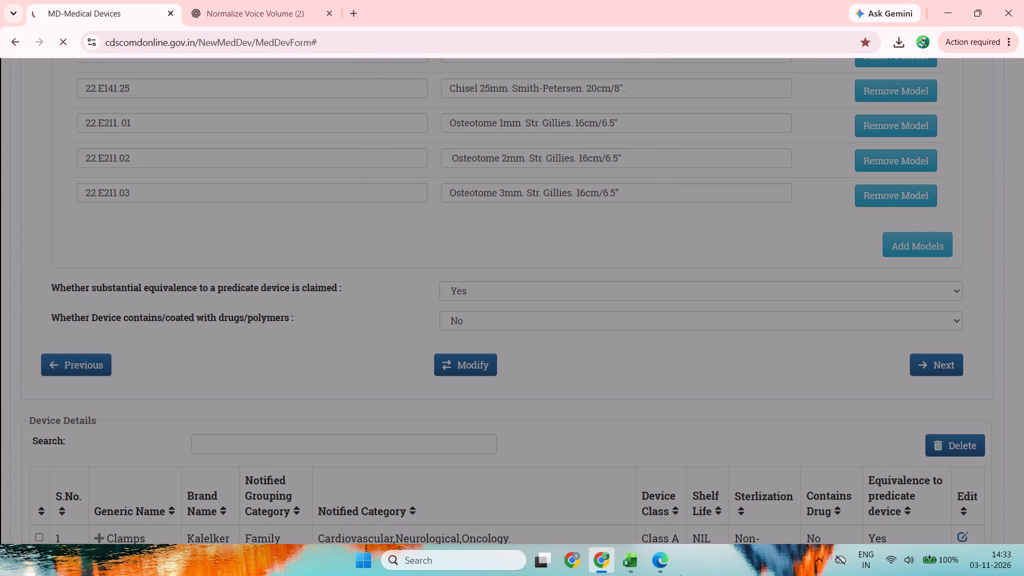
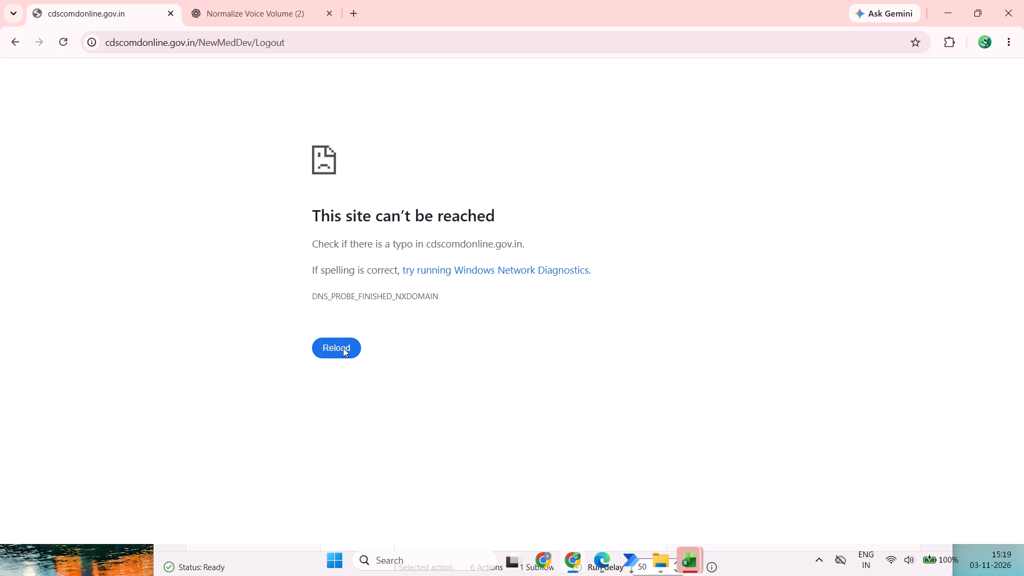
{"action": "key", "text": "Return"}
{"action": "left_click", "coordinate": [345, 348]}
{"action": "left_click", "coordinate": [338, 354]}
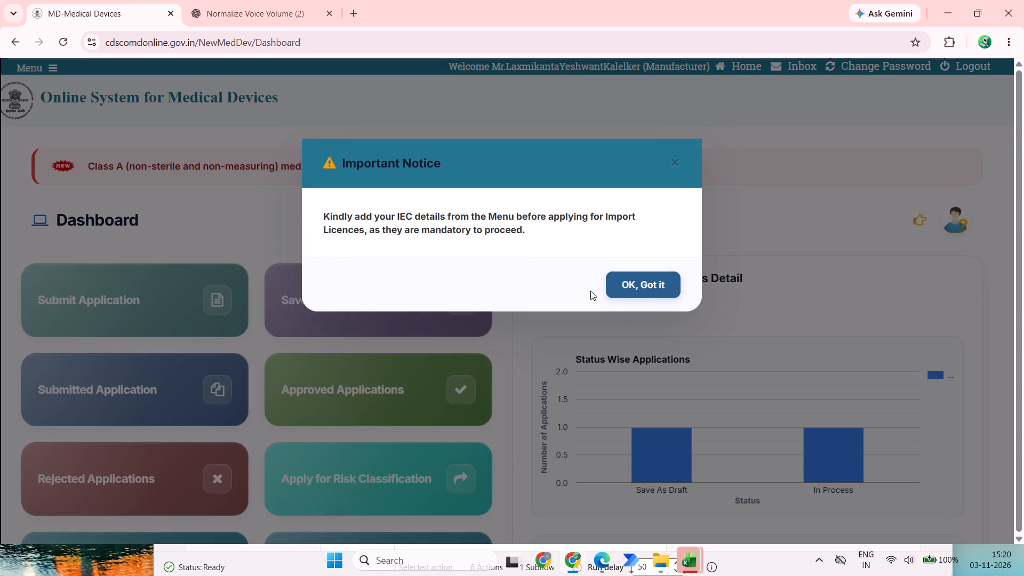
Dismiss the Important Notice and open the saved Form MD-3 draft from the dashboard for viewing and modification.
{"action": "left_click", "coordinate": [661, 286]}
{"action": "left_click", "coordinate": [685, 439]}
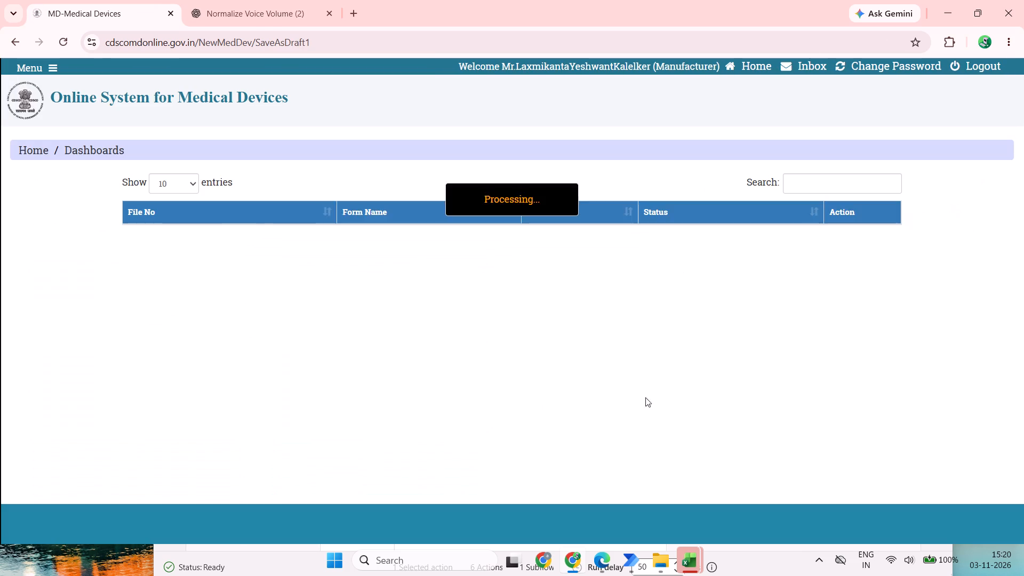
{"action": "left_click", "coordinate": [875, 247]}
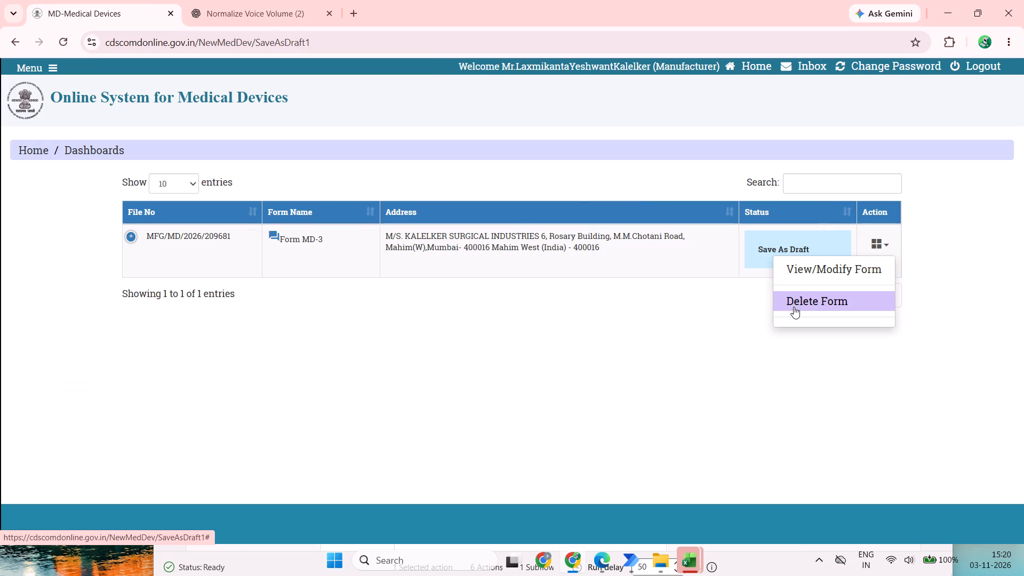
{"action": "left_click", "coordinate": [808, 269]}
Continue past the Applicant and Manufacturer Detail page to the form's medical device details.
{"action": "scroll", "coordinate": [156, 439], "scroll_direction": "down", "scroll_amount": 4}
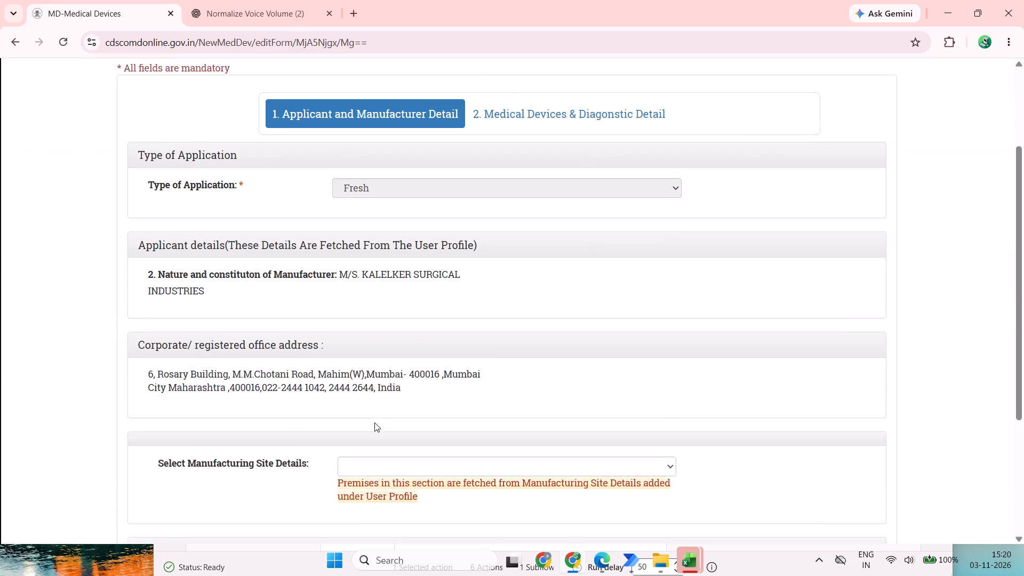
{"action": "scroll", "coordinate": [374, 422], "scroll_direction": "down", "scroll_amount": 5}
{"action": "left_click", "coordinate": [532, 457]}
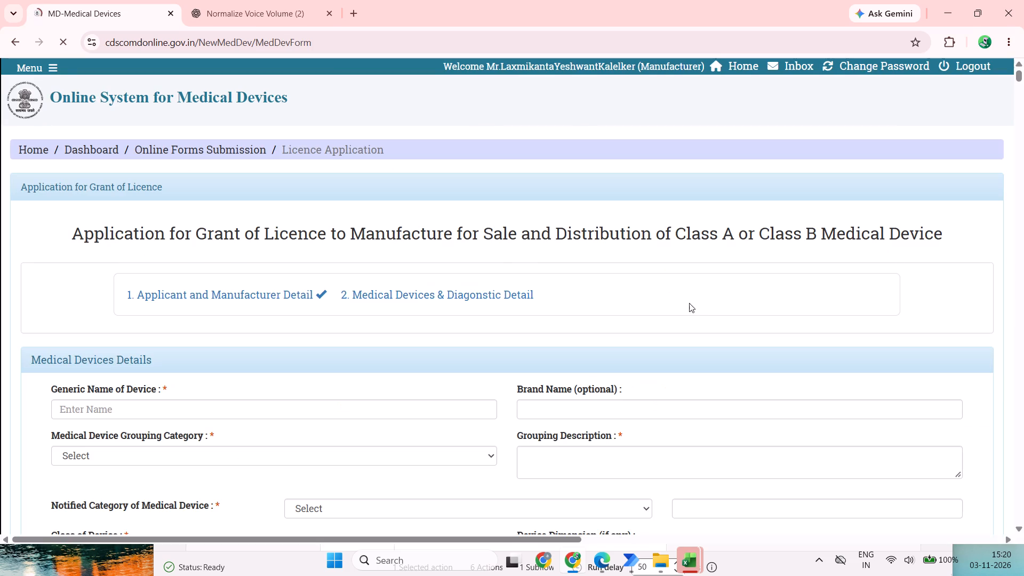
Look through the medical device details page for the Models section and the Device Details list.
{"action": "scroll", "coordinate": [590, 329], "scroll_direction": "down", "scroll_amount": 4}
{"action": "scroll", "coordinate": [519, 348], "scroll_direction": "down", "scroll_amount": 2}
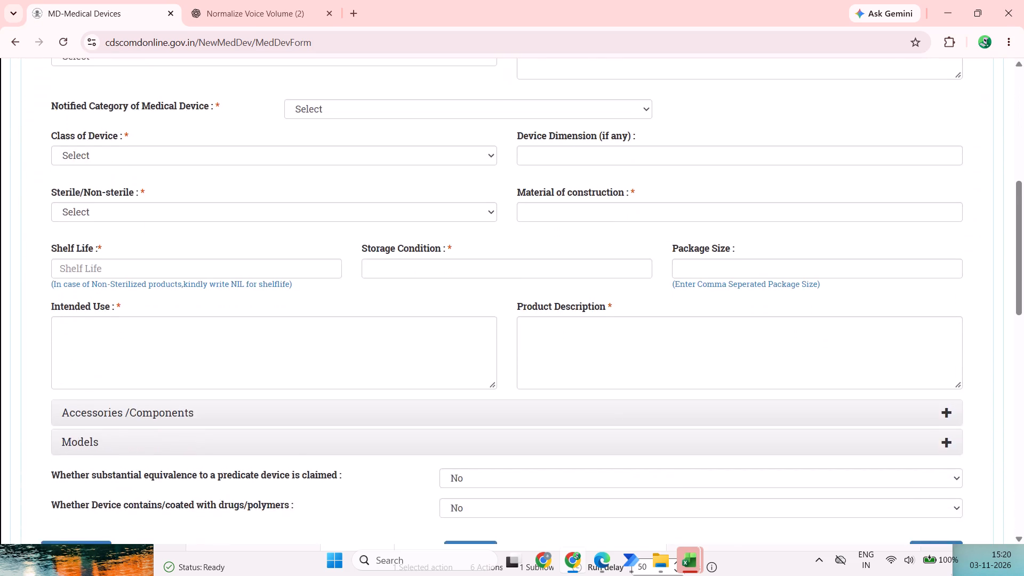
{"action": "scroll", "coordinate": [519, 348], "scroll_direction": "down", "scroll_amount": 4}
{"action": "scroll", "coordinate": [519, 348], "scroll_direction": "up", "scroll_amount": 2}
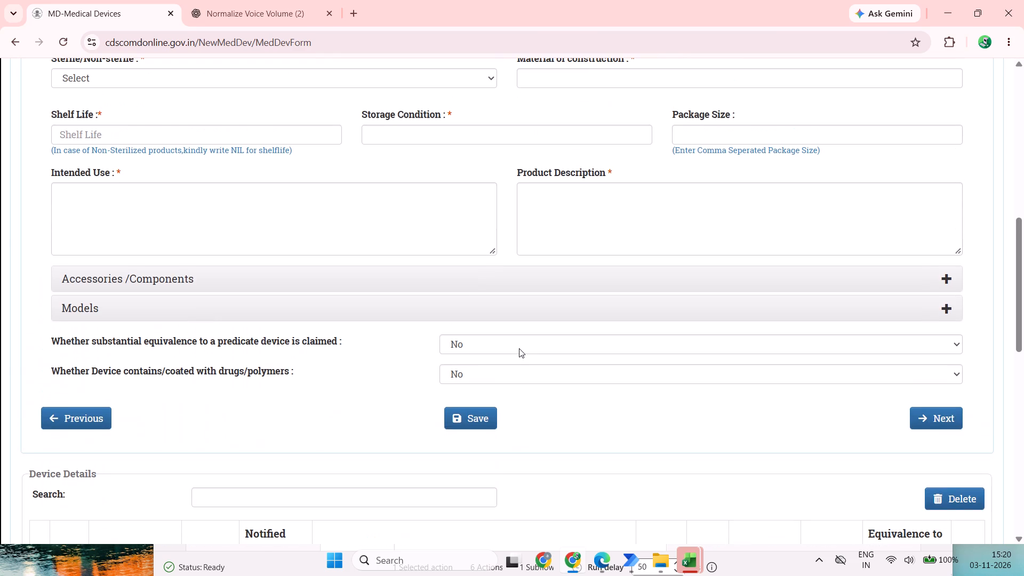
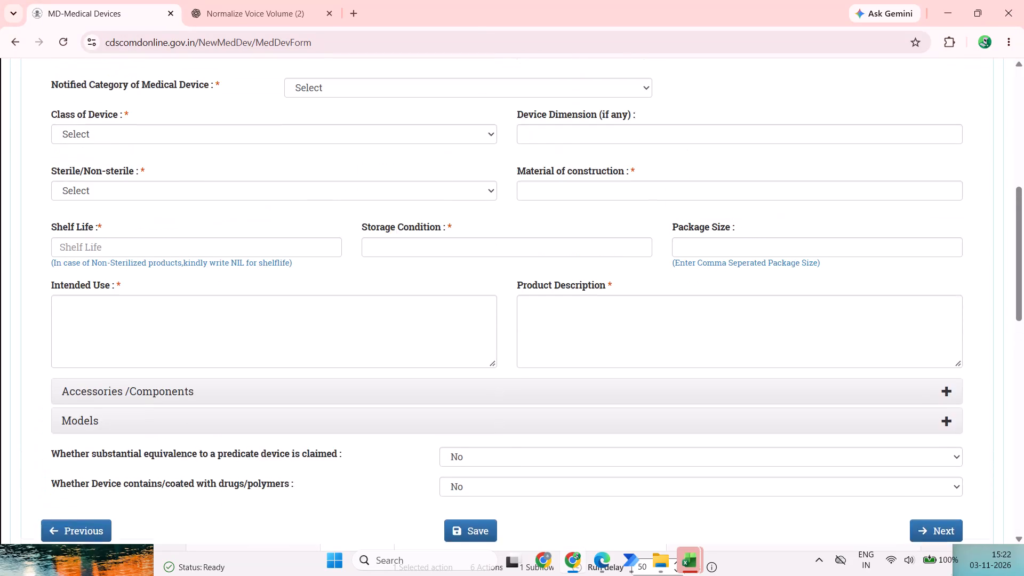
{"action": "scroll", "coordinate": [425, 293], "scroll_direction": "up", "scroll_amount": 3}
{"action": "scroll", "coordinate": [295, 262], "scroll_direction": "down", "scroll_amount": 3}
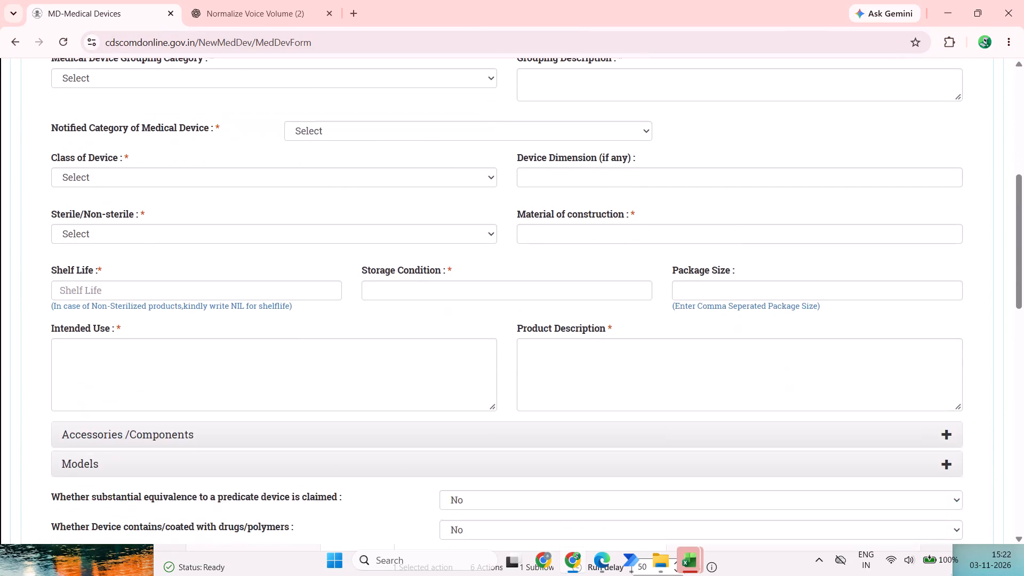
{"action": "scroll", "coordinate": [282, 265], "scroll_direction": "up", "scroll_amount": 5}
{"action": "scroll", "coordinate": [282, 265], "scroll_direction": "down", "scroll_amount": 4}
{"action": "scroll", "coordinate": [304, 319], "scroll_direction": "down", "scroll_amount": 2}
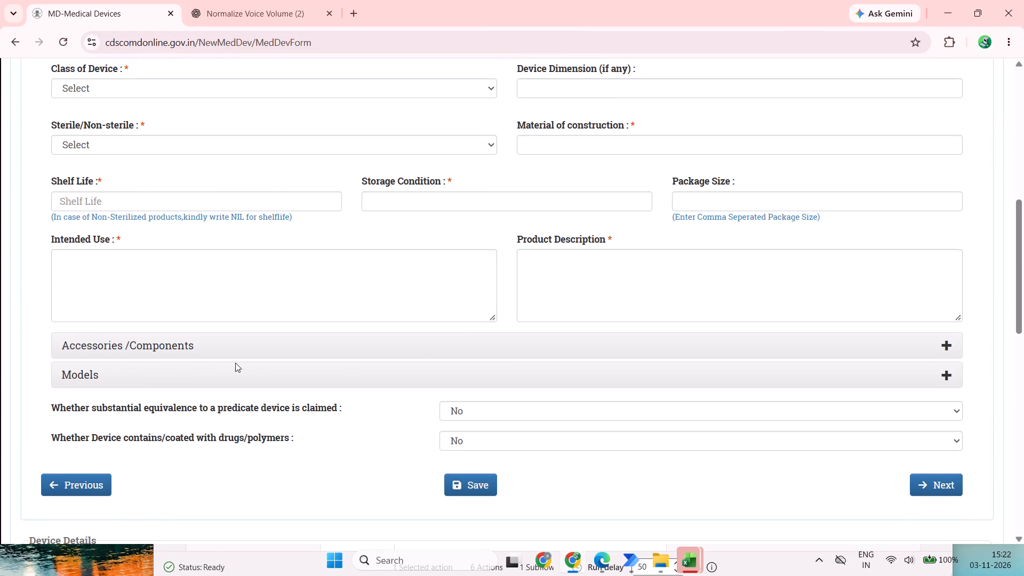
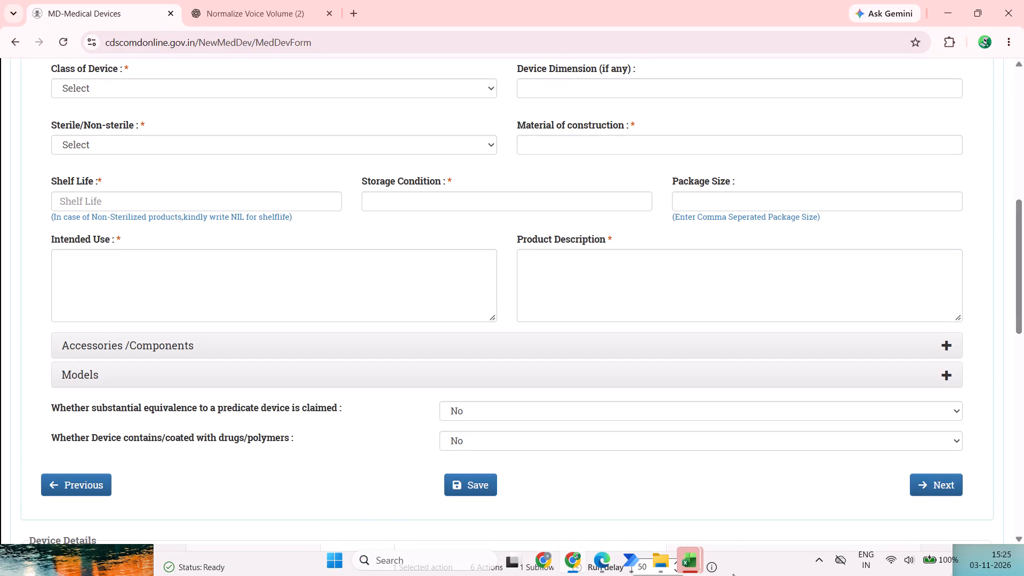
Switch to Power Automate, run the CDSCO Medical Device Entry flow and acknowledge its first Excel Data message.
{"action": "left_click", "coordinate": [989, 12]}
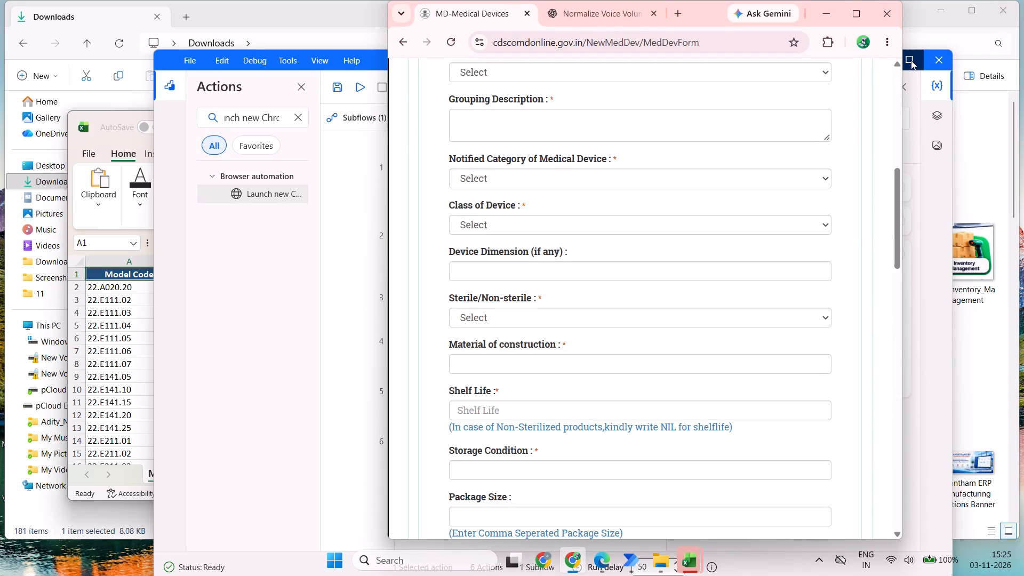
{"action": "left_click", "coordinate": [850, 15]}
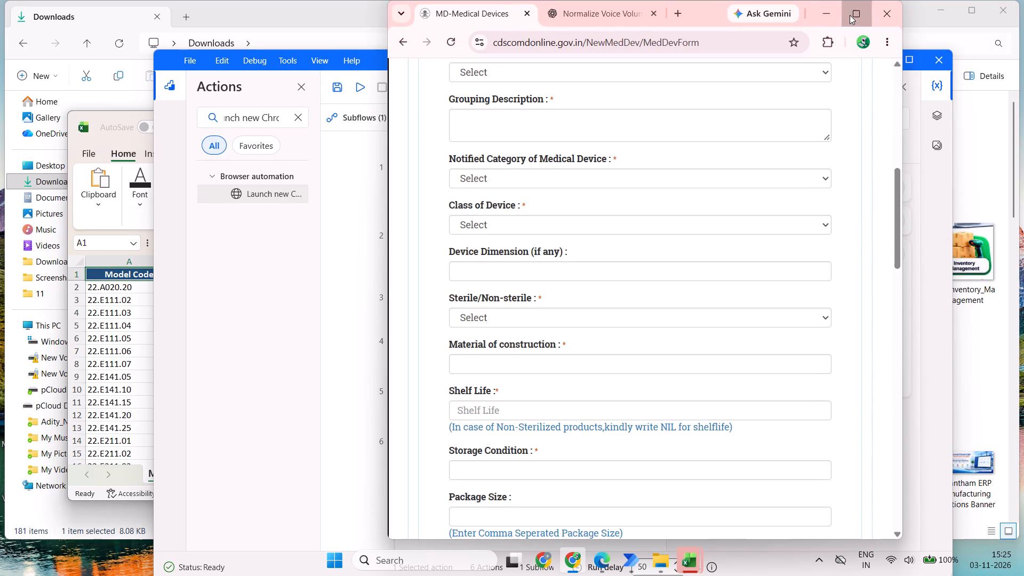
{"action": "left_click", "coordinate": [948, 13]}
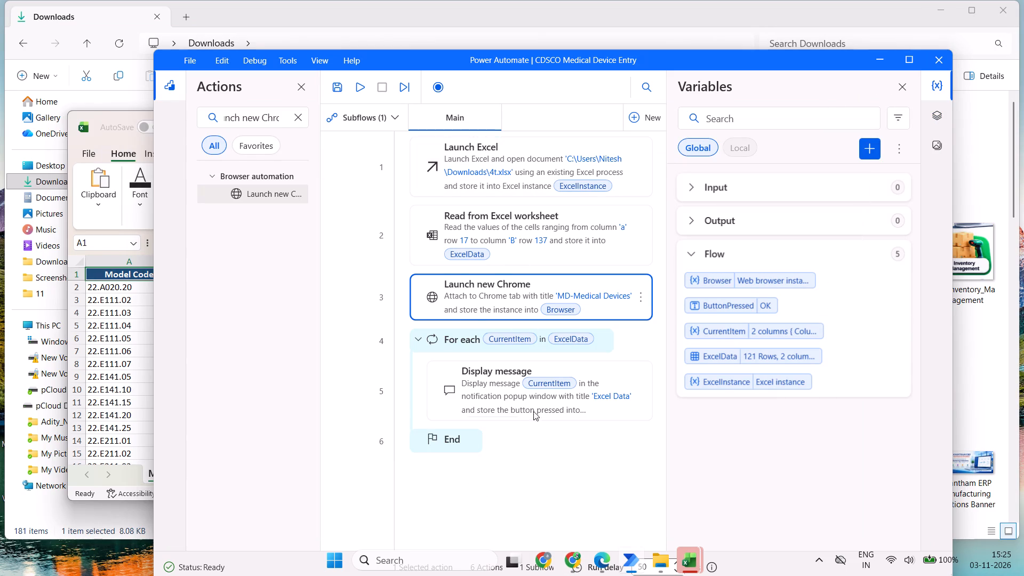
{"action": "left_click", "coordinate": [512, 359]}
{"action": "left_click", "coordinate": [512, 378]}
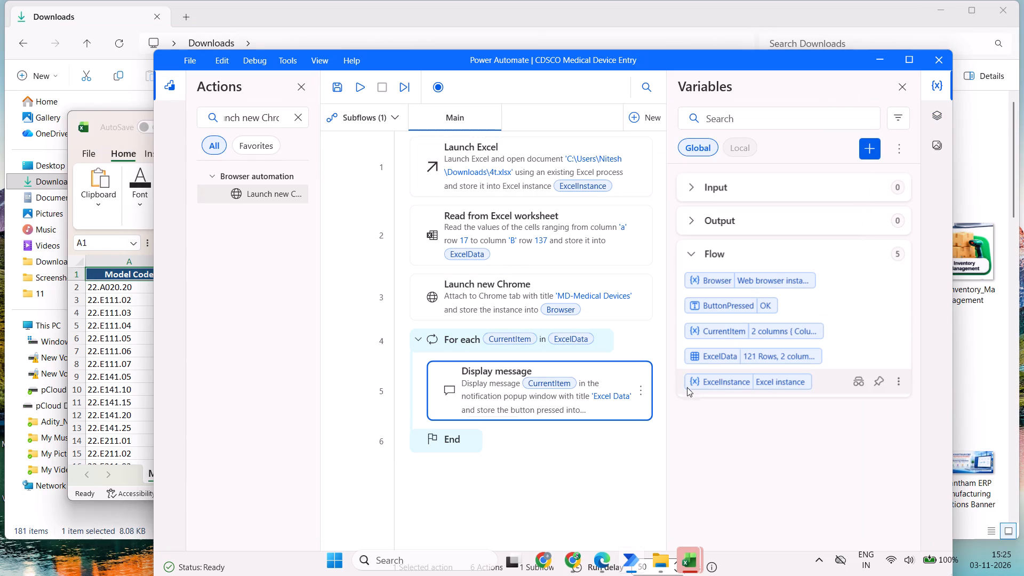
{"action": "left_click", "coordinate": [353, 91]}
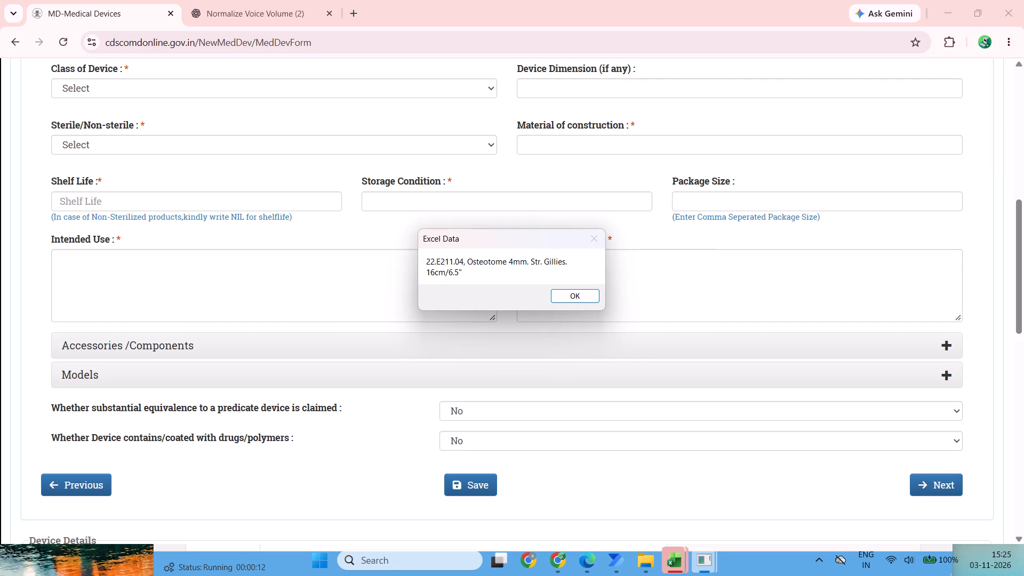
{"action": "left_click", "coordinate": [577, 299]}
Open the Non-powered Surgical Instruments entry from the form's Device Details table for editing.
{"action": "scroll", "coordinate": [569, 309], "scroll_direction": "down", "scroll_amount": 2}
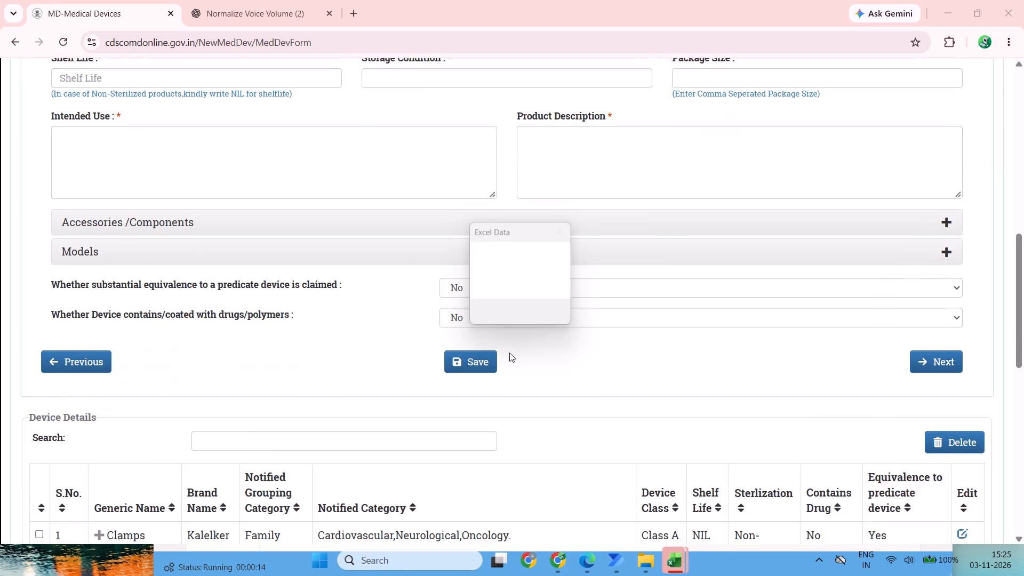
{"action": "scroll", "coordinate": [575, 261], "scroll_direction": "down", "scroll_amount": 3}
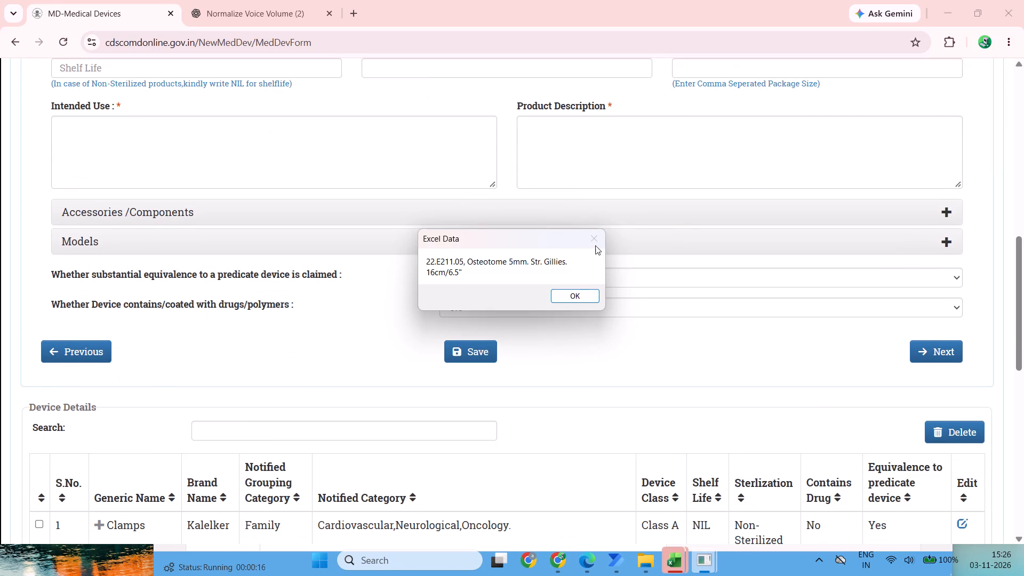
{"action": "left_click", "coordinate": [595, 245]}
{"action": "scroll", "coordinate": [291, 331], "scroll_direction": "down", "scroll_amount": 5}
{"action": "scroll", "coordinate": [247, 315], "scroll_direction": "down", "scroll_amount": 1}
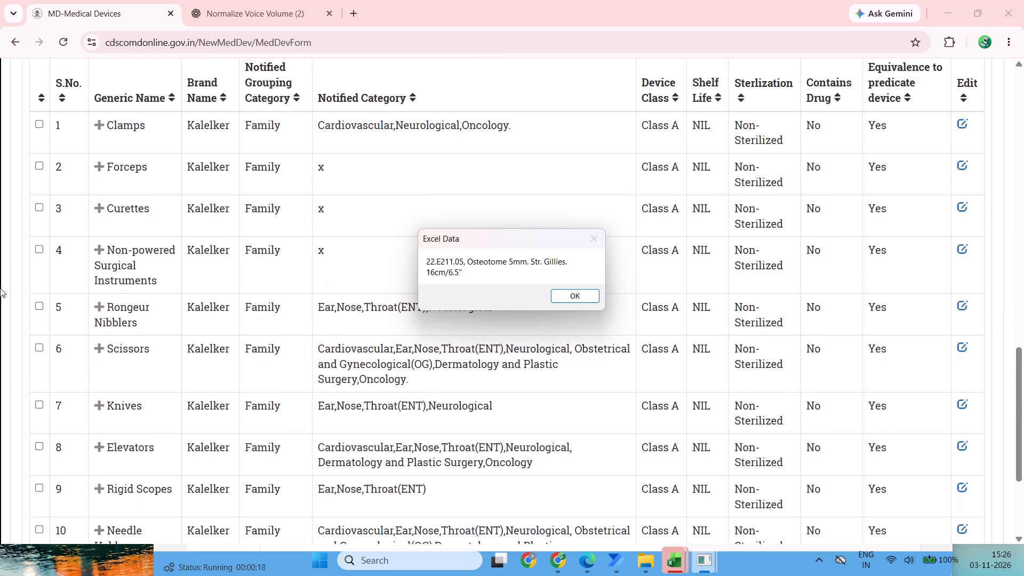
{"action": "left_click", "coordinate": [38, 244]}
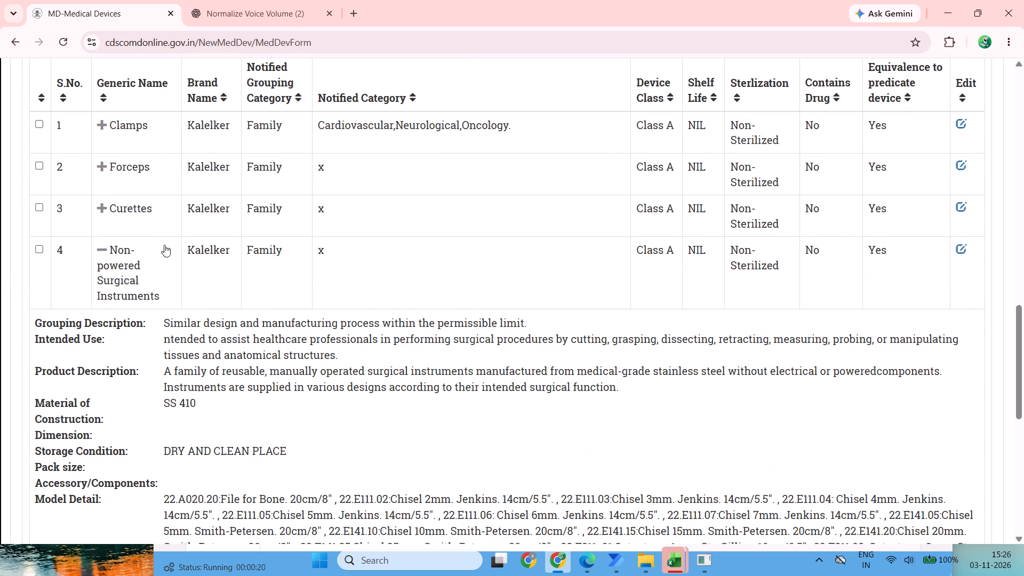
{"action": "left_click", "coordinate": [28, 274]}
{"action": "left_click", "coordinate": [36, 273]}
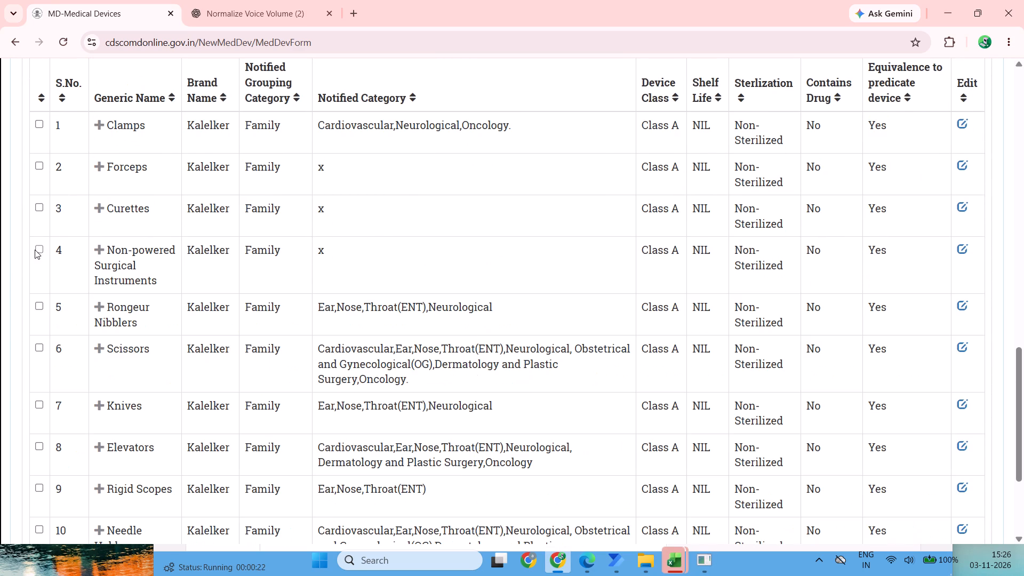
{"action": "left_click", "coordinate": [35, 250]}
{"action": "left_click", "coordinate": [964, 237]}
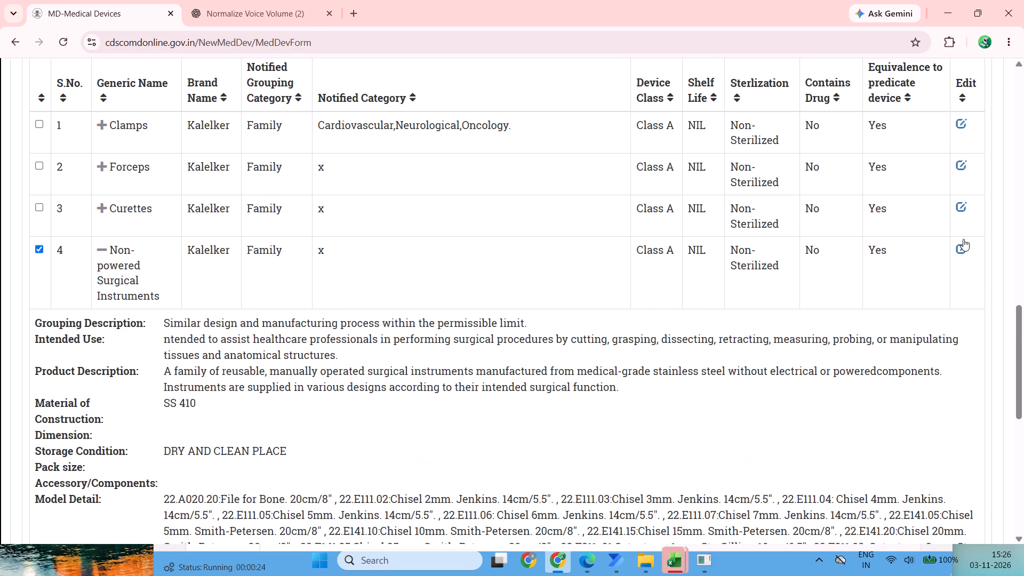
{"action": "left_click", "coordinate": [961, 270]}
{"action": "left_click", "coordinate": [963, 249]}
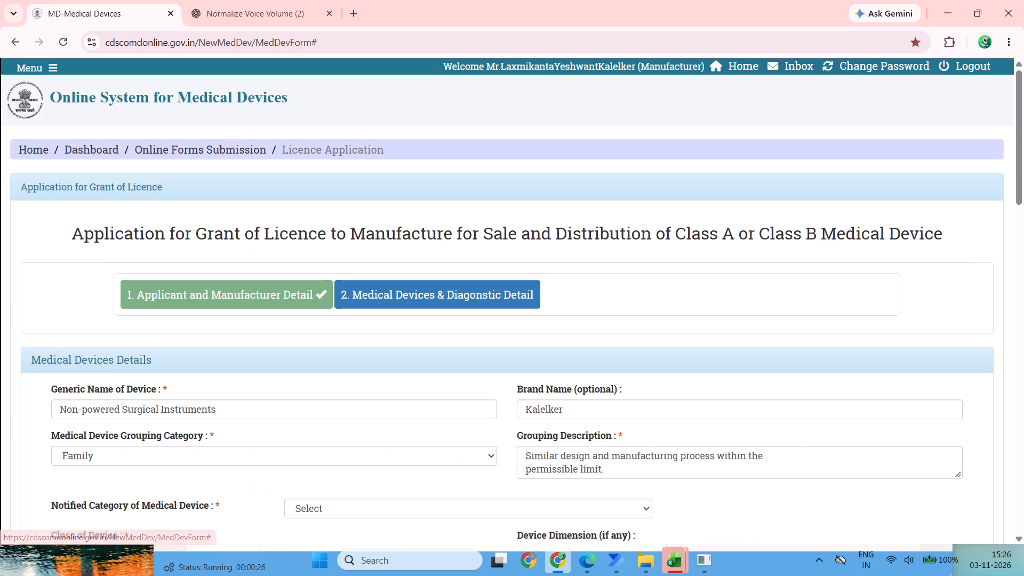
Expand the Models section of the Non-powered Surgical Instruments entry.
{"action": "scroll", "coordinate": [499, 271], "scroll_direction": "down", "scroll_amount": 11}
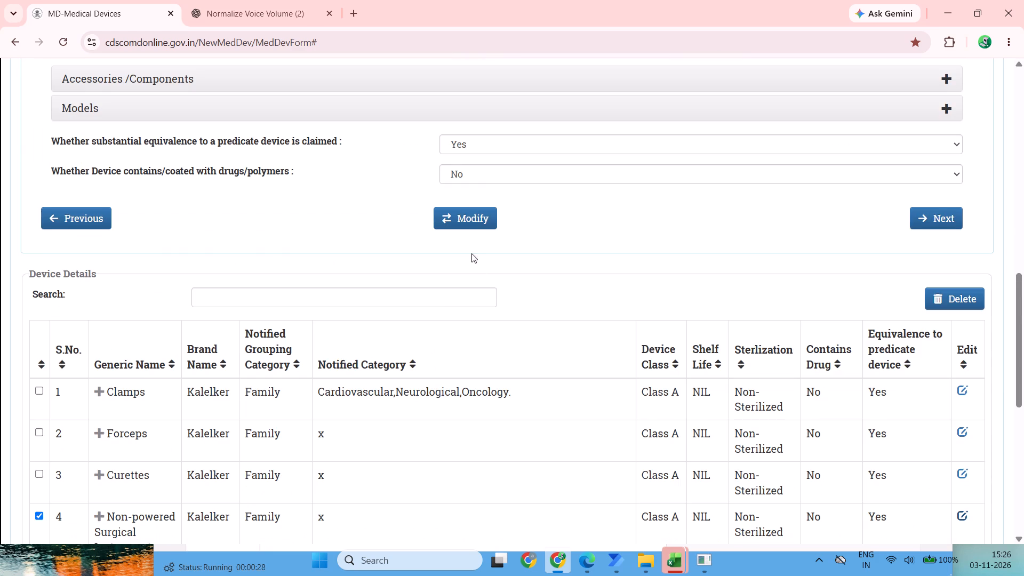
{"action": "scroll", "coordinate": [513, 183], "scroll_direction": "up", "scroll_amount": 3}
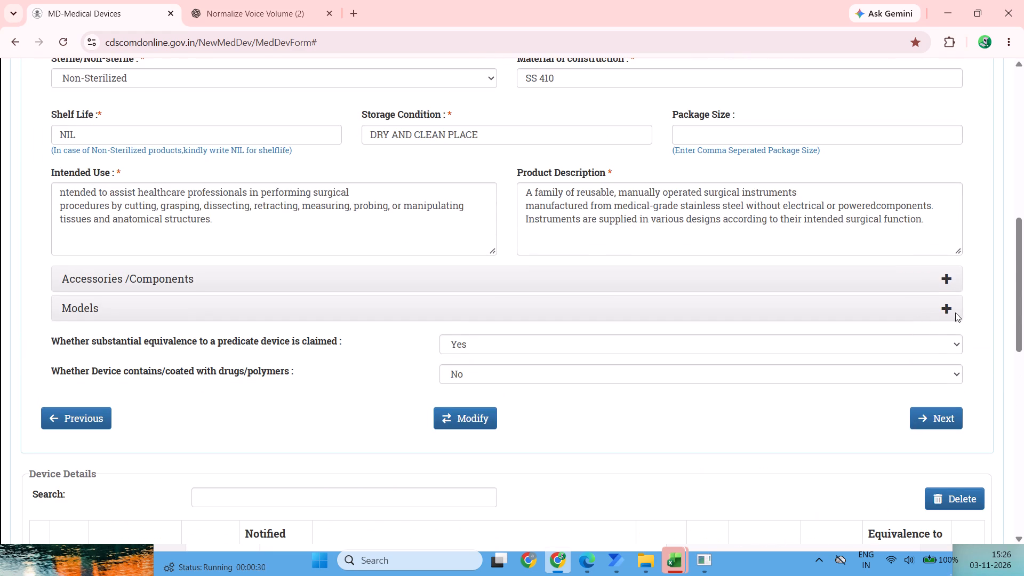
{"action": "left_click", "coordinate": [953, 309]}
{"action": "left_click", "coordinate": [947, 308]}
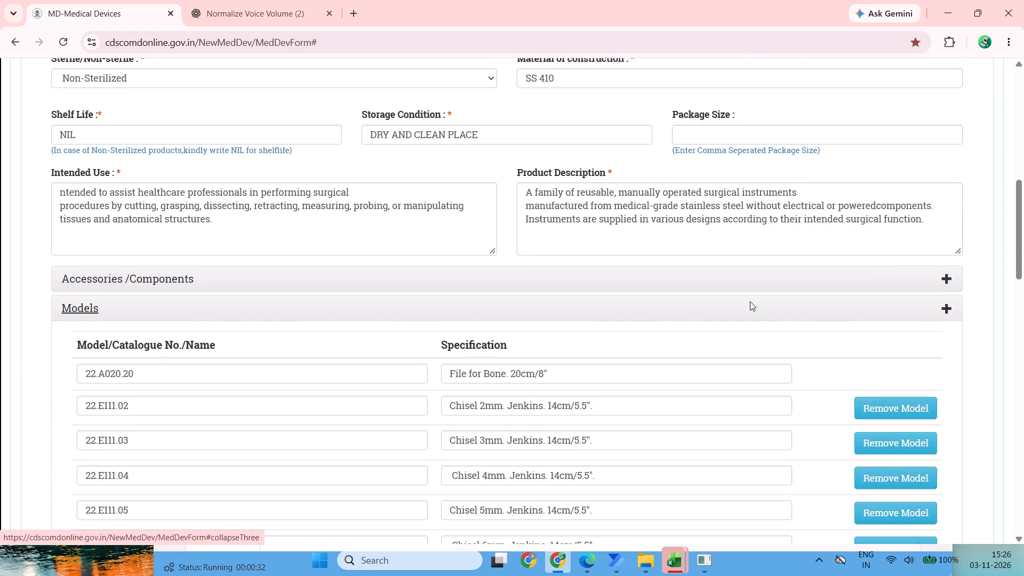
Add ten blank model rows below model 22.E211.03 in the Models section.
{"action": "scroll", "coordinate": [677, 308], "scroll_direction": "down", "scroll_amount": 10}
{"action": "double_click", "coordinate": [916, 246]}
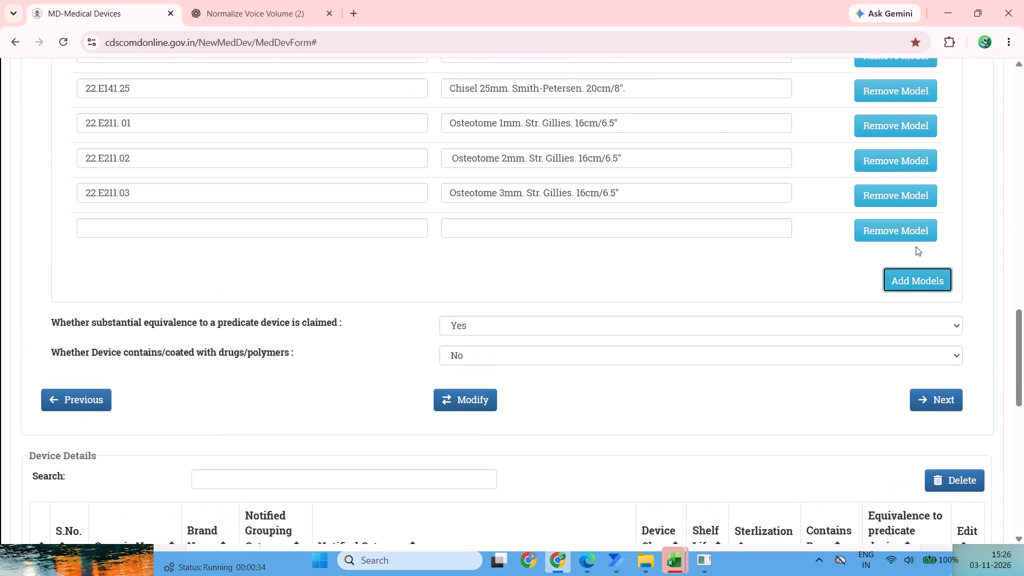
{"action": "left_click", "coordinate": [921, 275]}
{"action": "left_click", "coordinate": [910, 324]}
{"action": "left_click", "coordinate": [907, 349]}
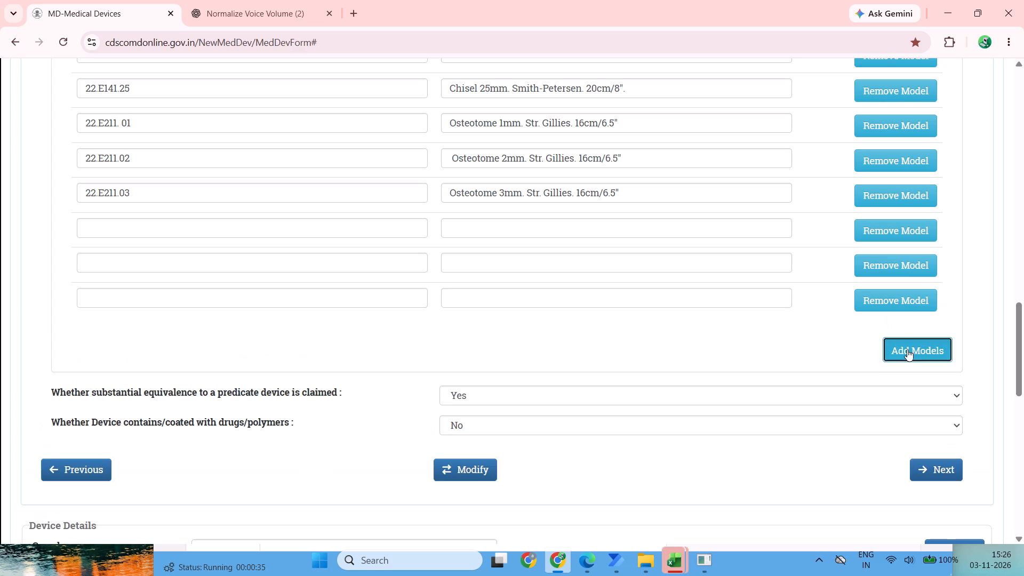
{"action": "left_click", "coordinate": [902, 381]}
{"action": "left_click", "coordinate": [890, 413]}
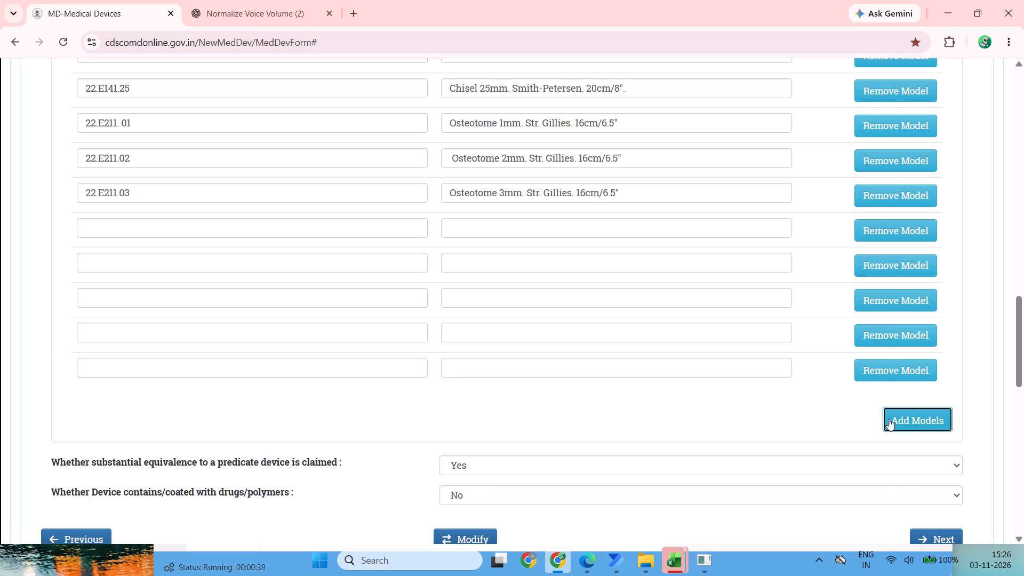
{"action": "left_click", "coordinate": [897, 420]}
{"action": "left_click", "coordinate": [899, 449]}
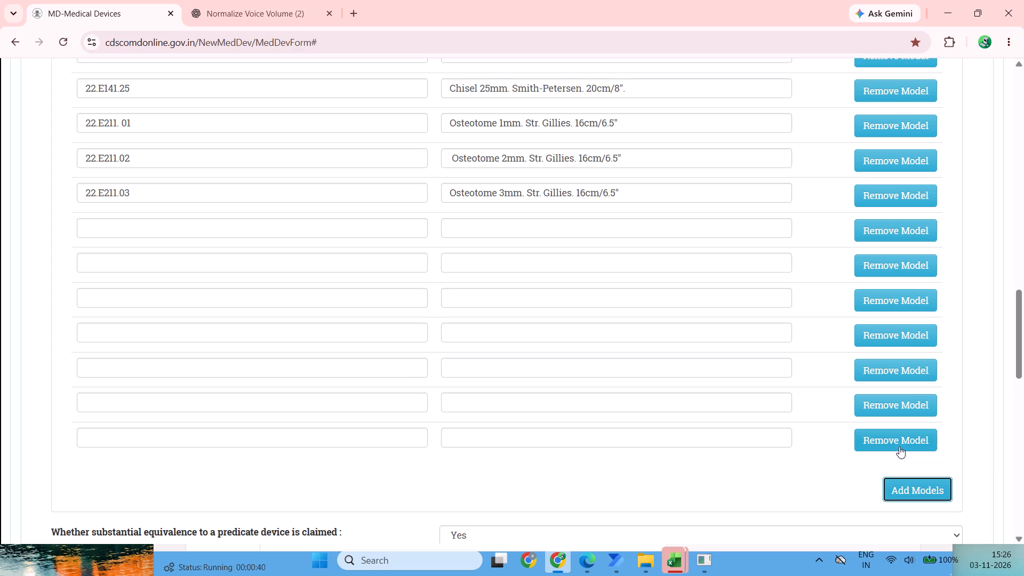
{"action": "scroll", "coordinate": [530, 234], "scroll_direction": "down", "scroll_amount": 3}
{"action": "left_click", "coordinate": [905, 292]}
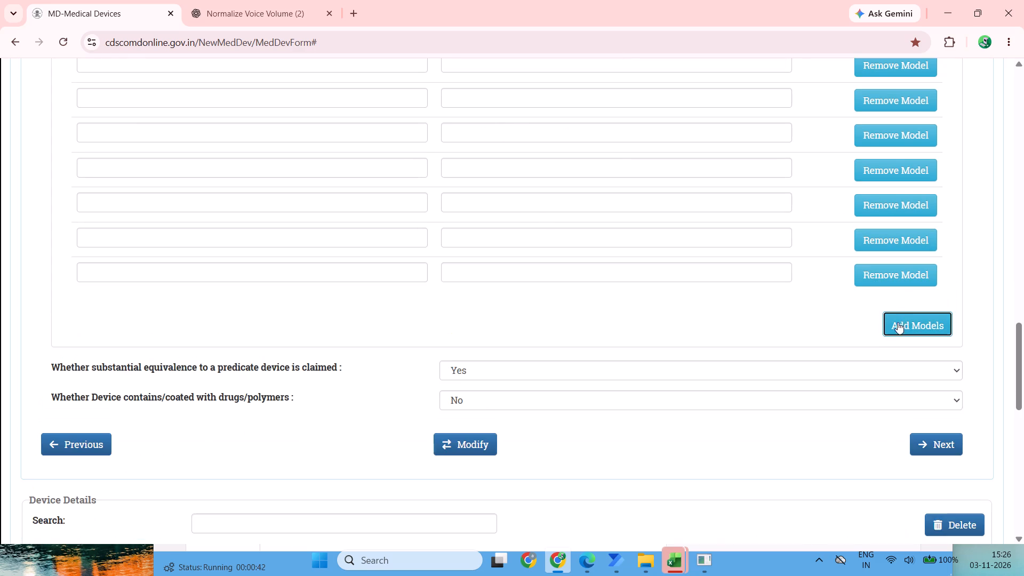
{"action": "left_click", "coordinate": [904, 323]}
{"action": "scroll", "coordinate": [902, 345], "scroll_direction": "down", "scroll_amount": 2}
{"action": "left_click", "coordinate": [926, 231]}
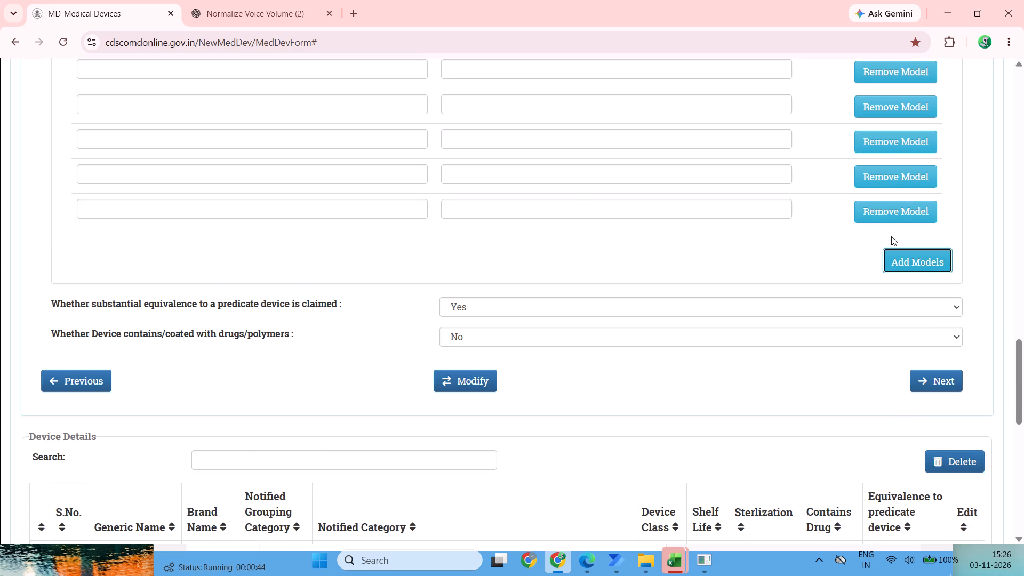
{"action": "scroll", "coordinate": [566, 188], "scroll_direction": "up", "scroll_amount": 8}
{"action": "scroll", "coordinate": [222, 163], "scroll_direction": "down", "scroll_amount": 2}
{"action": "scroll", "coordinate": [500, 178], "scroll_direction": "down", "scroll_amount": 3}
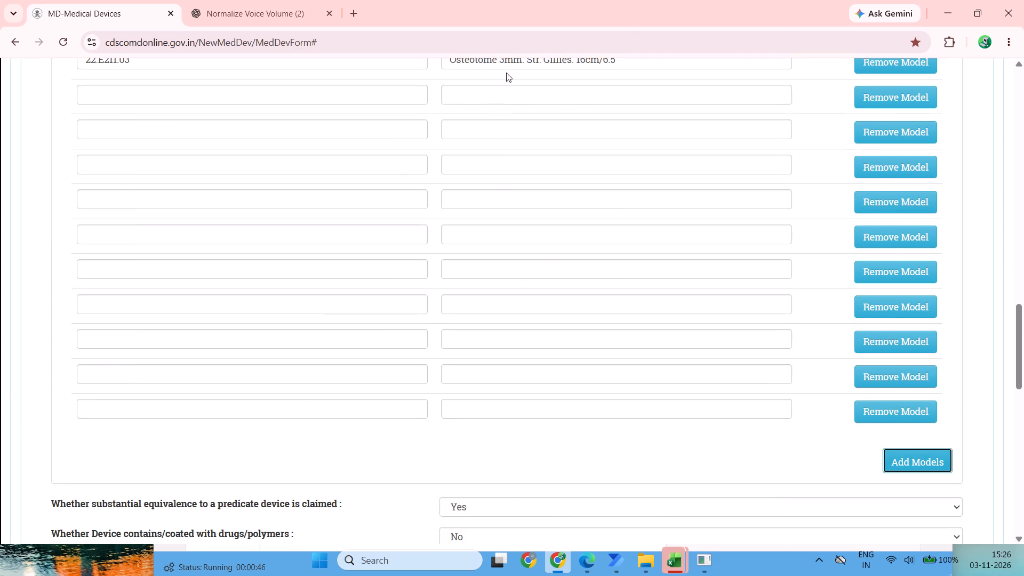
In Power Automate, stop the running CDSCO Medical Device Entry flow and run it again from the start.
{"action": "left_click", "coordinate": [619, 563]}
{"action": "left_click", "coordinate": [326, 342]}
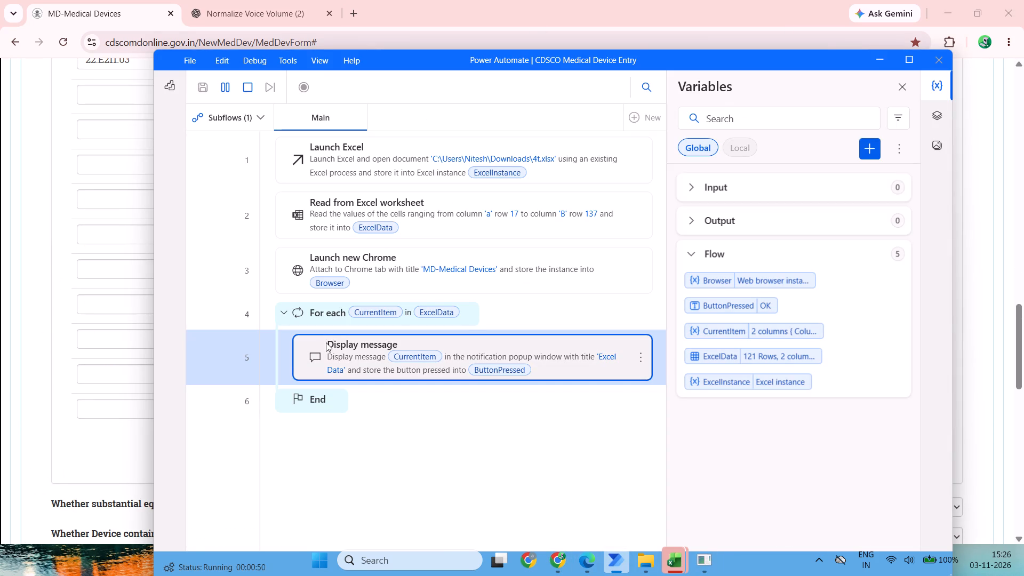
{"action": "left_click", "coordinate": [241, 85]}
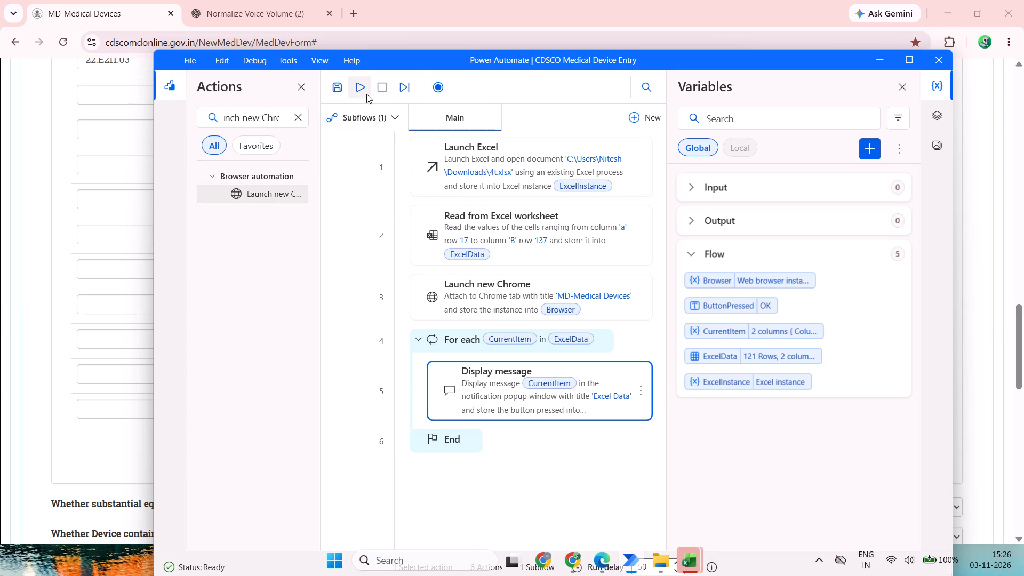
{"action": "left_click", "coordinate": [364, 92]}
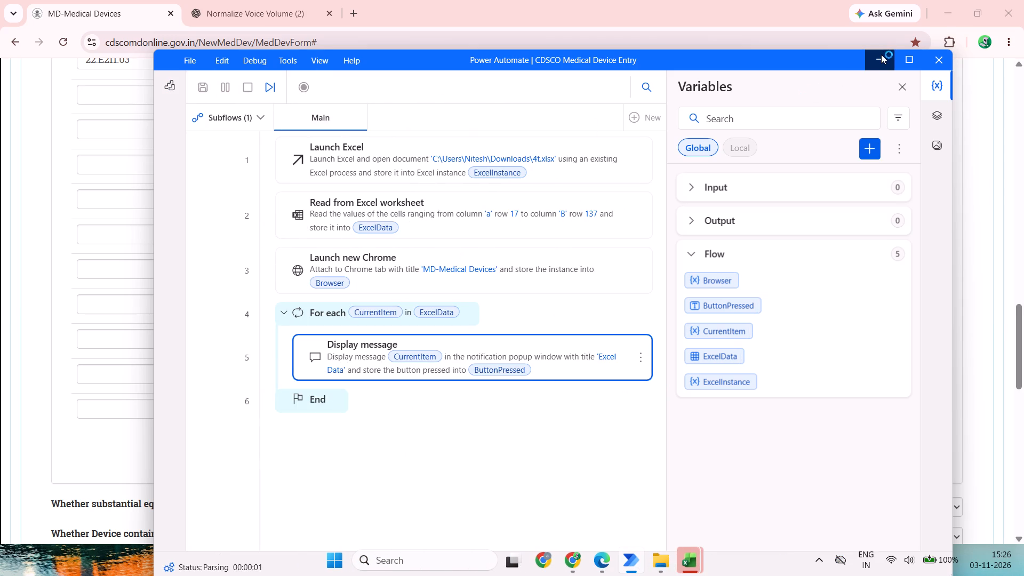
{"action": "left_click", "coordinate": [880, 60]}
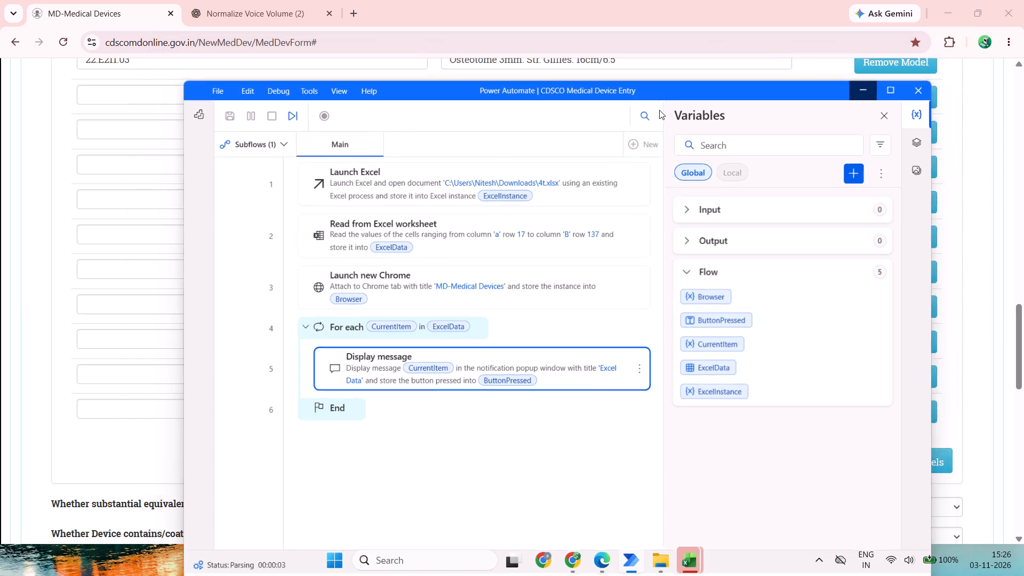
Bring up the flow's Excel Data message over the form's blank model rows and acknowledge record 22.E211.04.
{"action": "scroll", "coordinate": [230, 270], "scroll_direction": "up", "scroll_amount": 2}
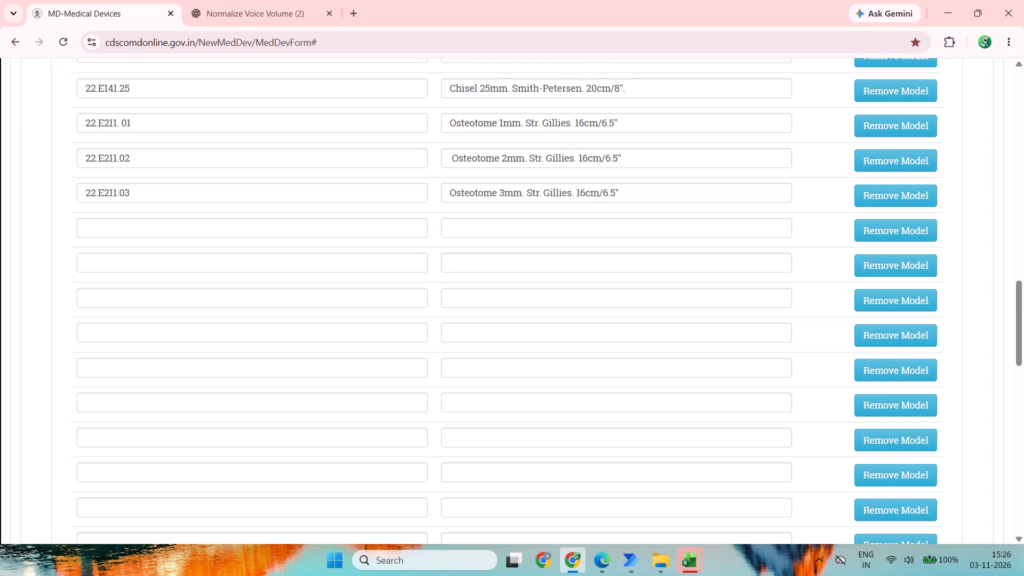
{"action": "left_click", "coordinate": [638, 556]}
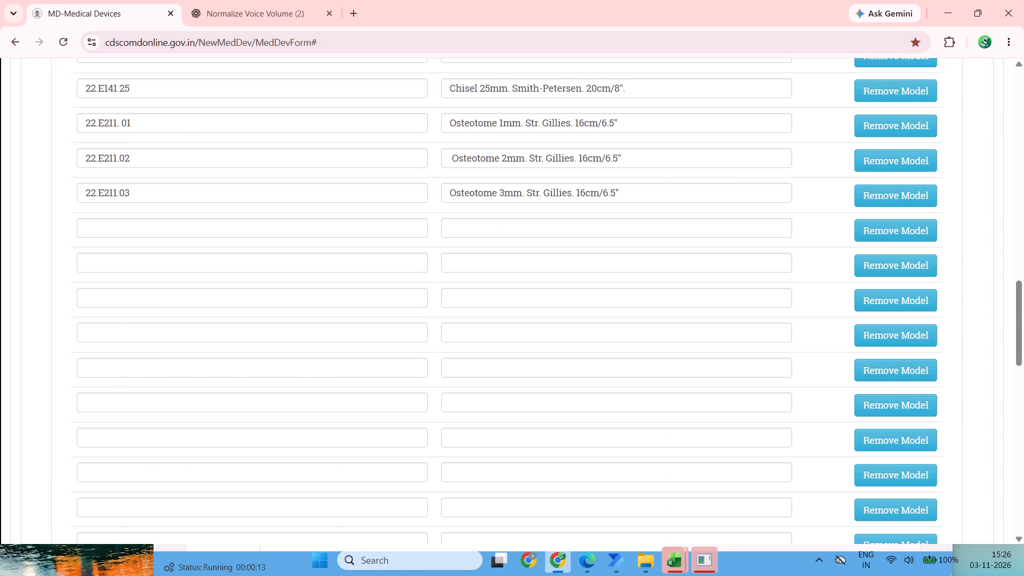
{"action": "left_click", "coordinate": [713, 562]}
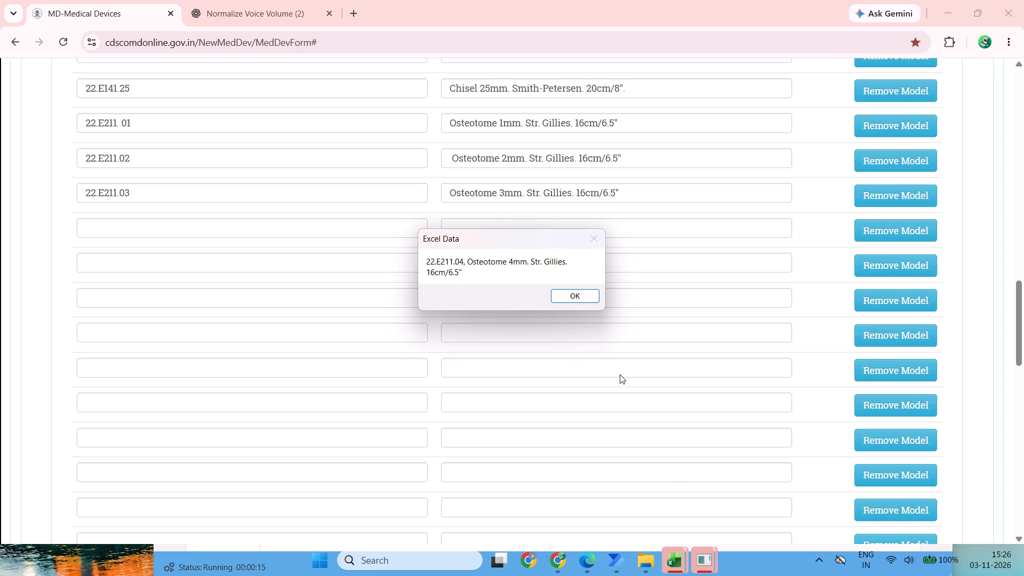
{"action": "left_click", "coordinate": [580, 303]}
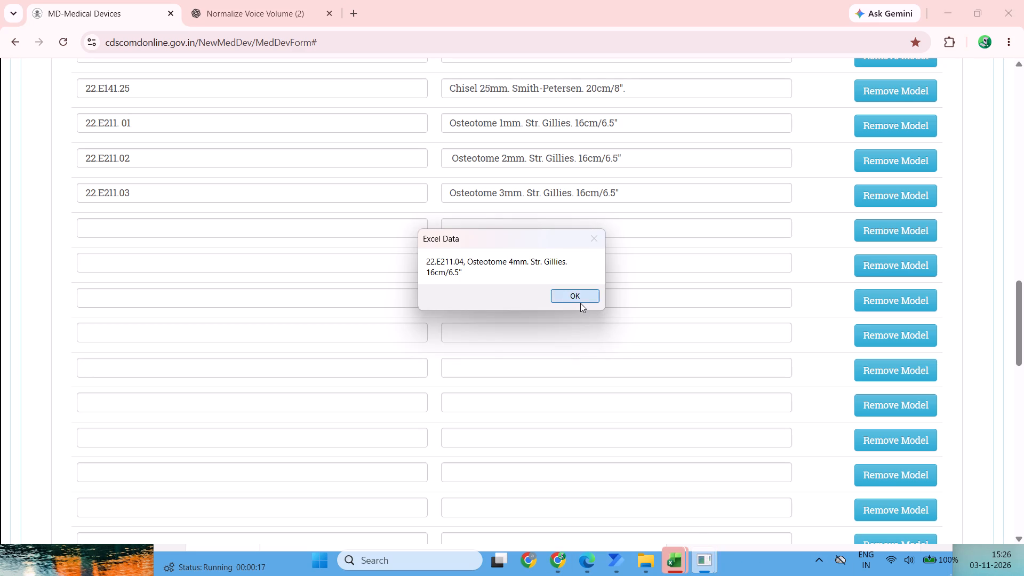
{"action": "left_click_drag", "start_coordinate": [527, 287], "coordinate": [369, 239]}
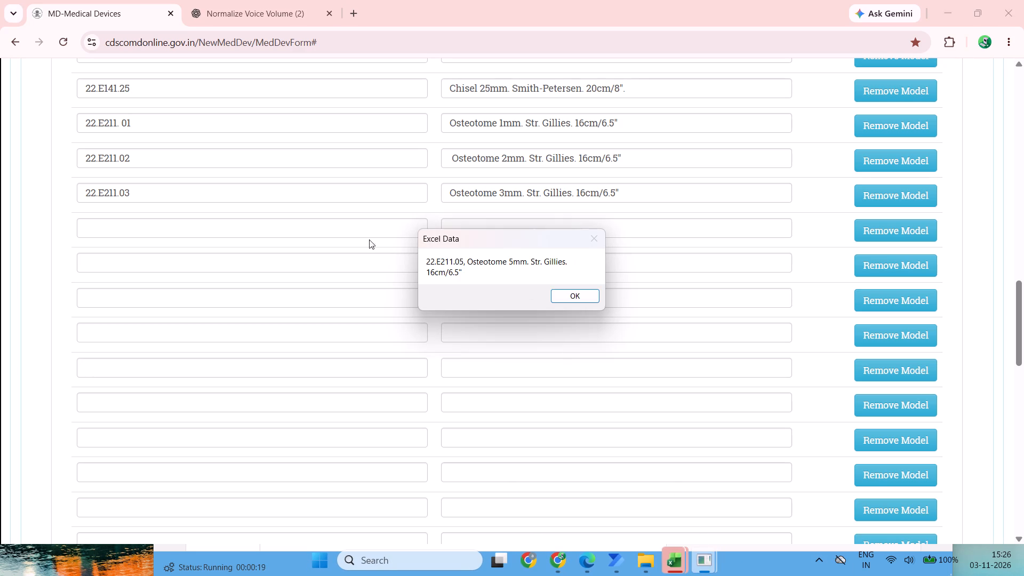
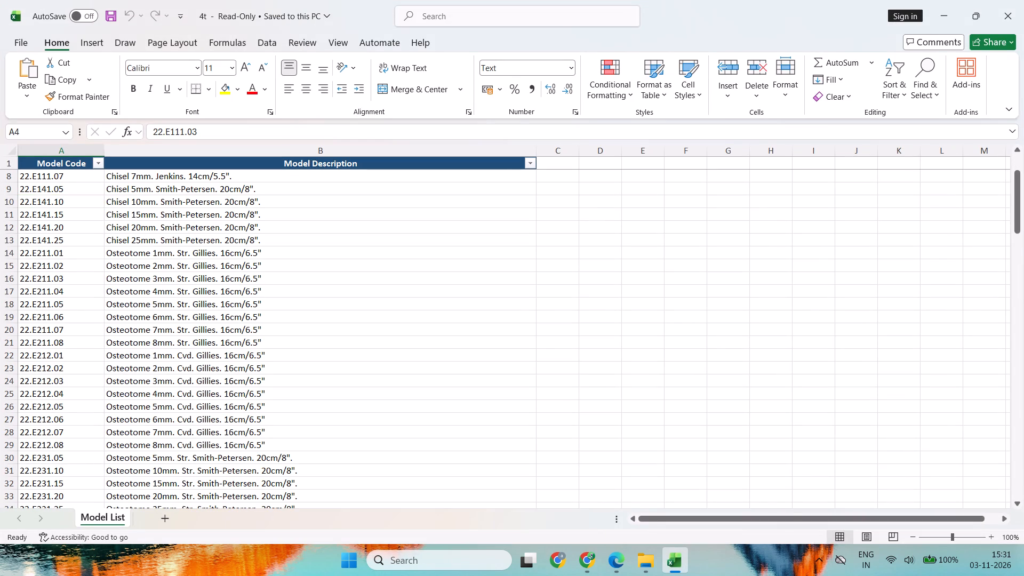
{"action": "left_click", "coordinate": [39, 291]}
{"action": "key", "text": "ctrl+c"}
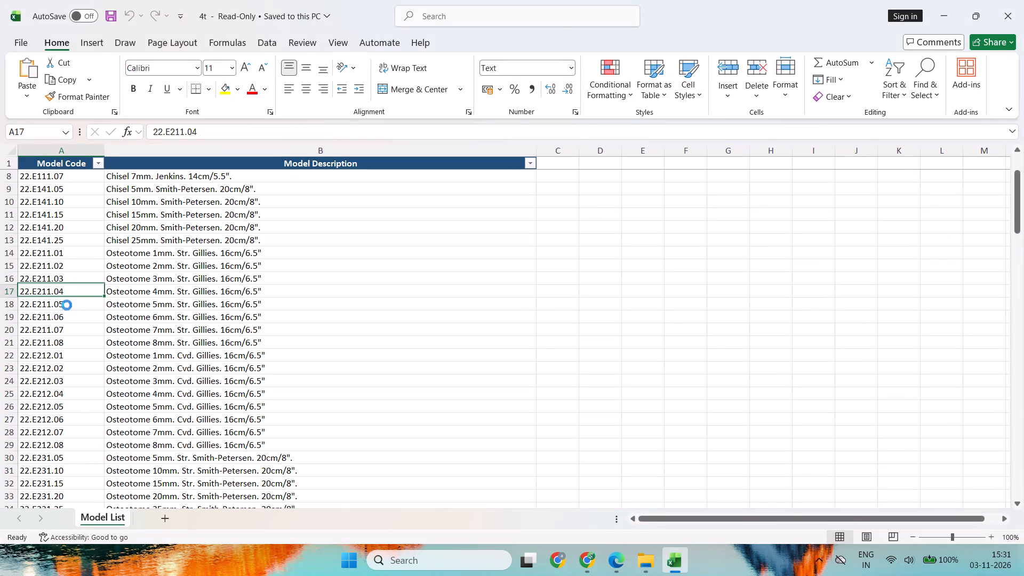
{"action": "key", "text": "alt+Tab"}
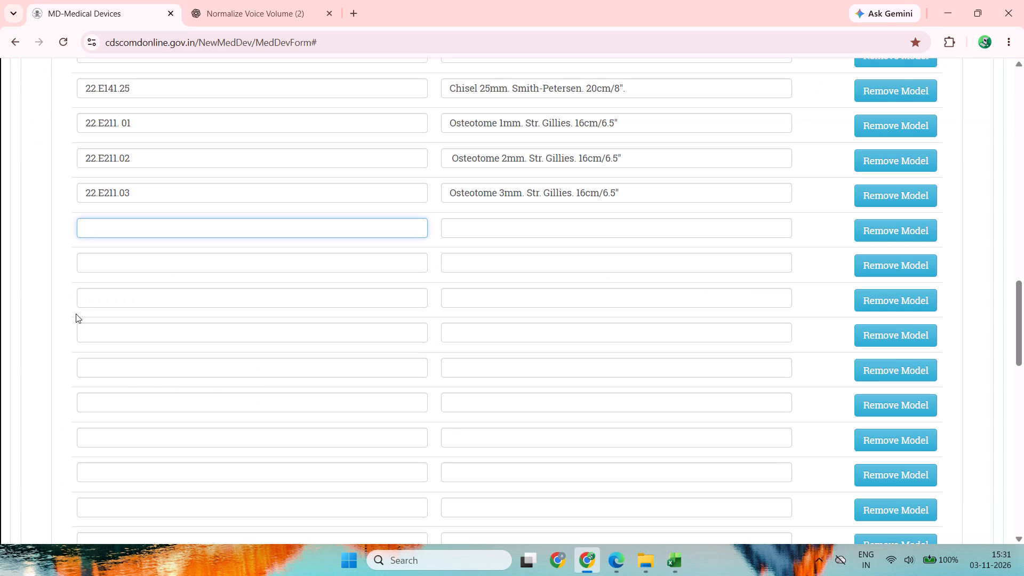
{"action": "key", "text": "ctrl+v"}
{"action": "key", "text": "alt+Tab"}
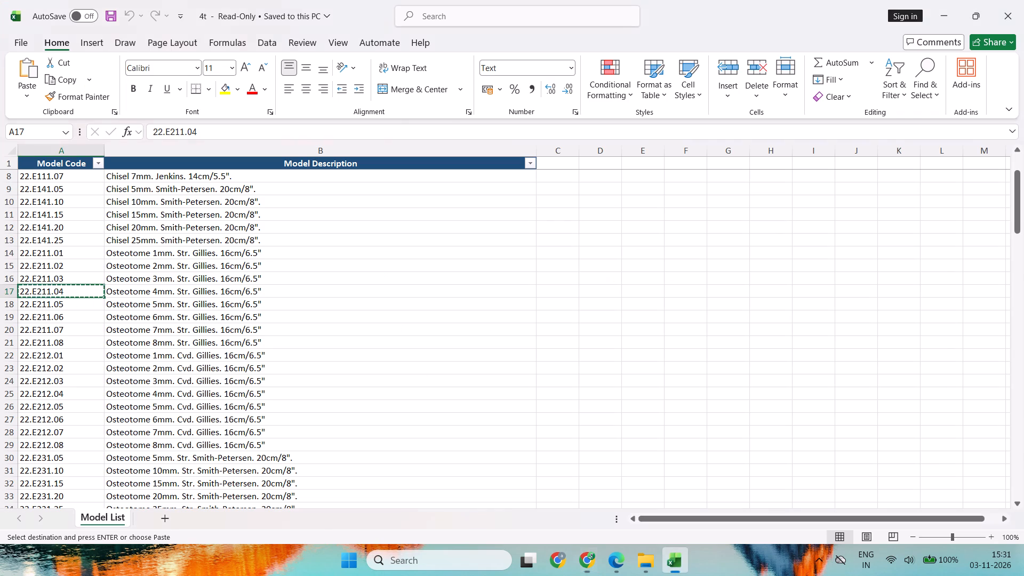
{"action": "key", "text": "Right"}
{"action": "key", "text": "ctrl+c"}
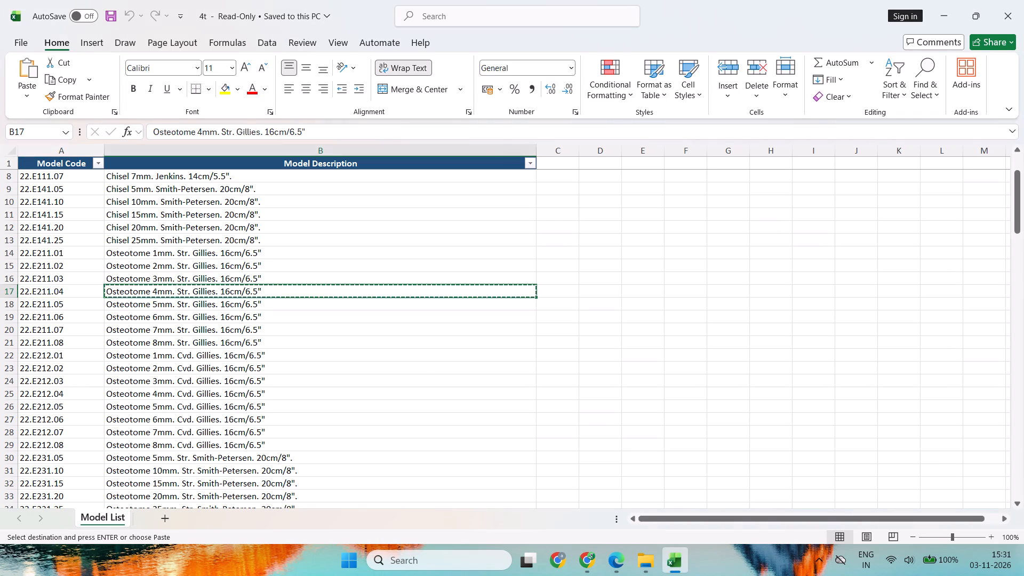
{"action": "key", "text": "alt+Tab"}
{"action": "key", "text": "Tab"}
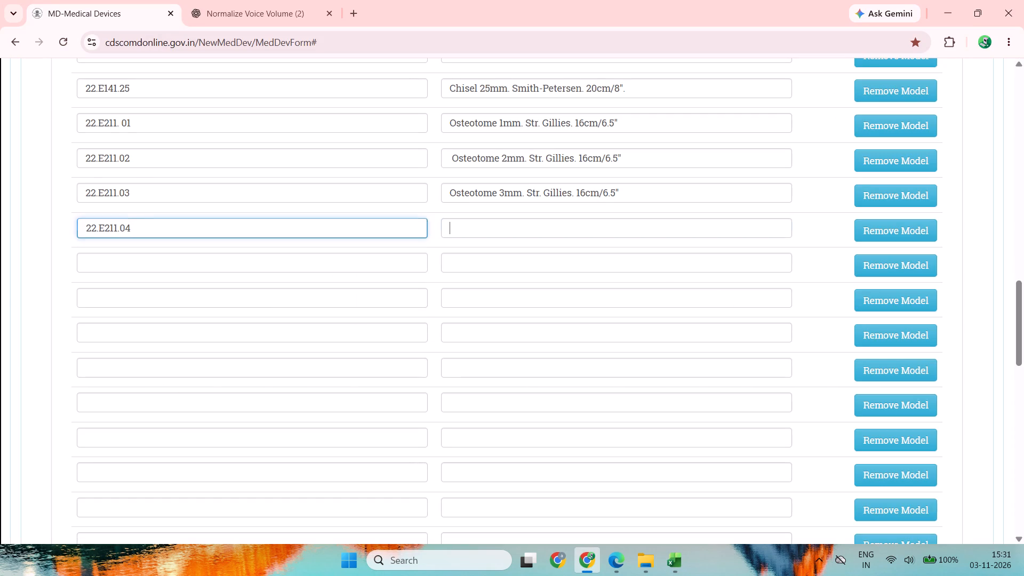
{"action": "key", "text": "ctrl+v"}
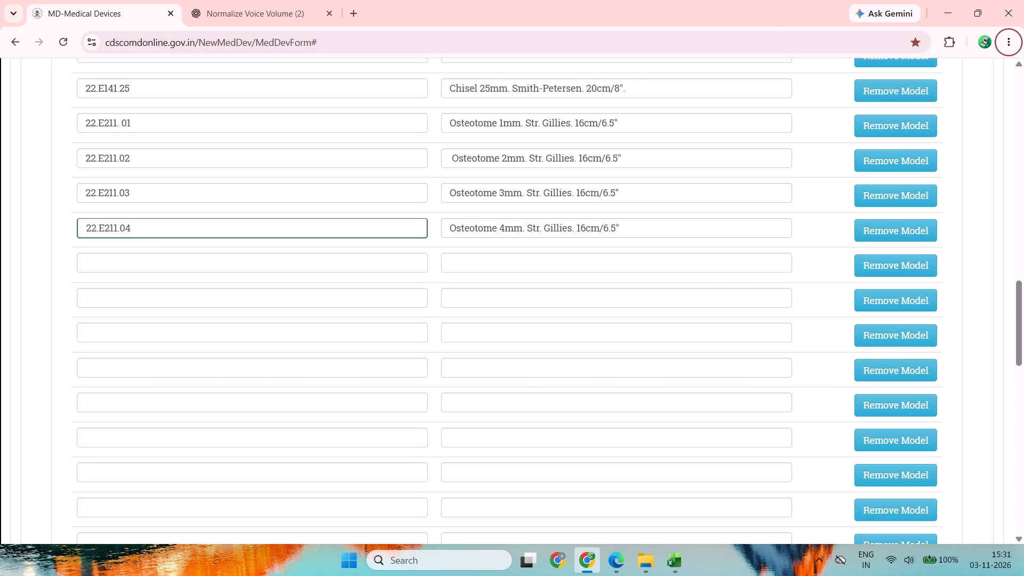
{"action": "key", "text": "Tab"}
{"action": "key", "text": "Tab"}
Copy model code 22.E211.05 and description Osteotome 5mm. Str. Gillies. 16cm/6.5" from Excel into the next empty form row.
{"action": "left_click", "coordinate": [134, 267]}
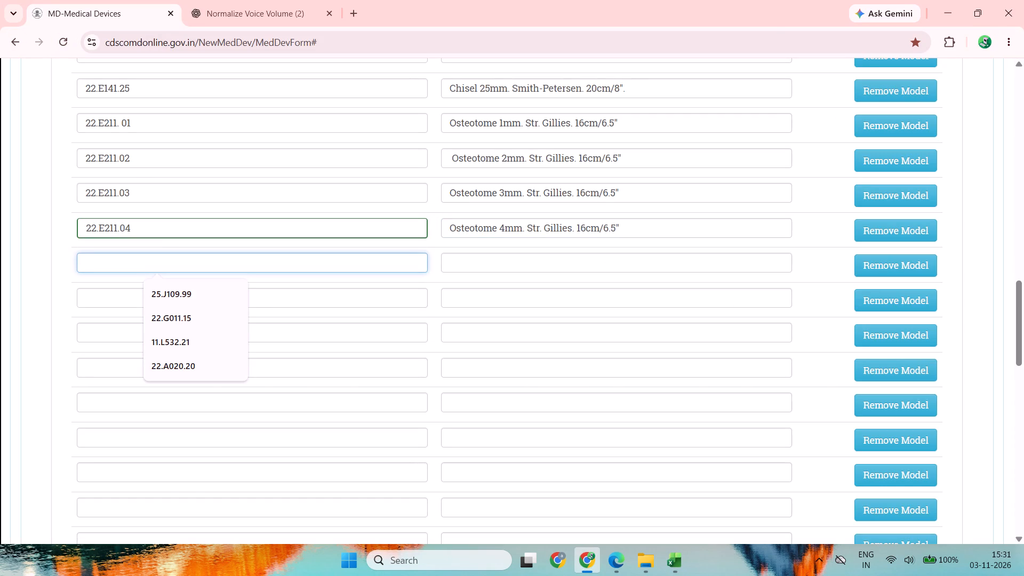
{"action": "key", "text": "alt+Tab"}
{"action": "left_click", "coordinate": [70, 303]}
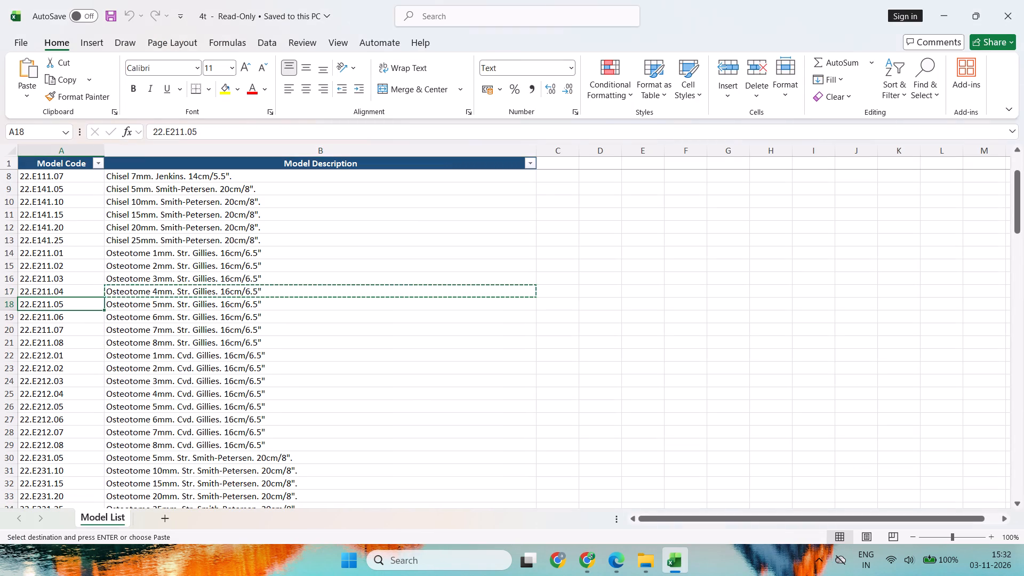
{"action": "key", "text": "ctrl+c"}
{"action": "key", "text": "alt+Tab"}
{"action": "key", "text": "ctrl+c"}
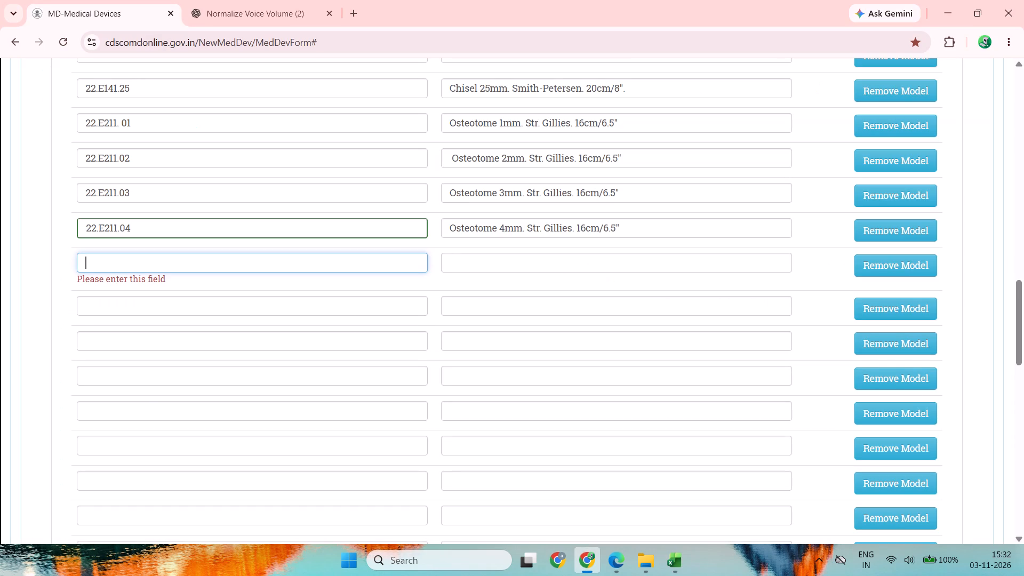
{"action": "key", "text": "ctrl+v"}
{"action": "key", "text": "alt+Tab"}
{"action": "key", "text": "Tab"}
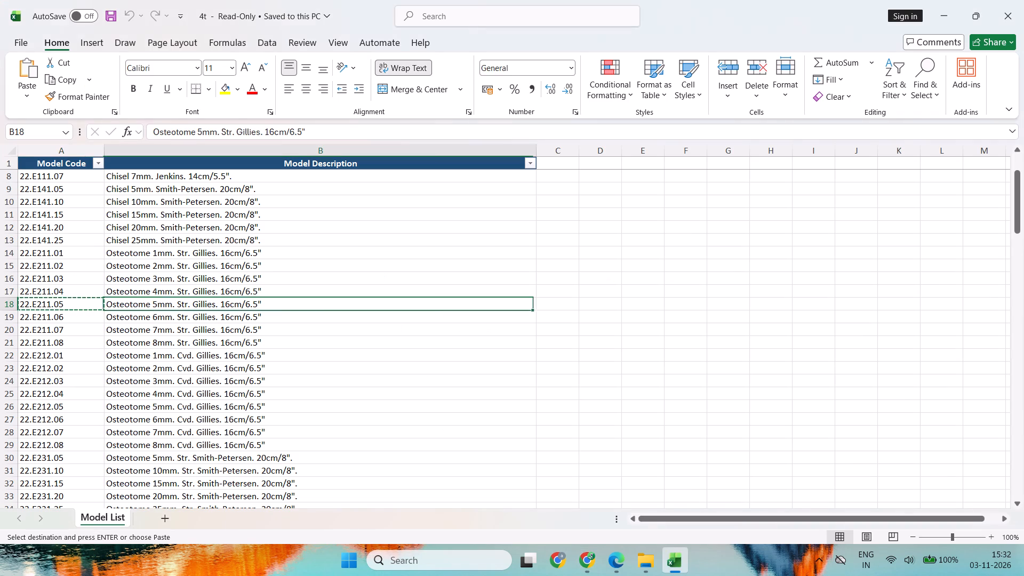
{"action": "key", "text": "ctrl+x"}
{"action": "key", "text": "ctrl+c"}
{"action": "key", "text": "ctrl+c"}
{"action": "key", "text": "alt+Tab"}
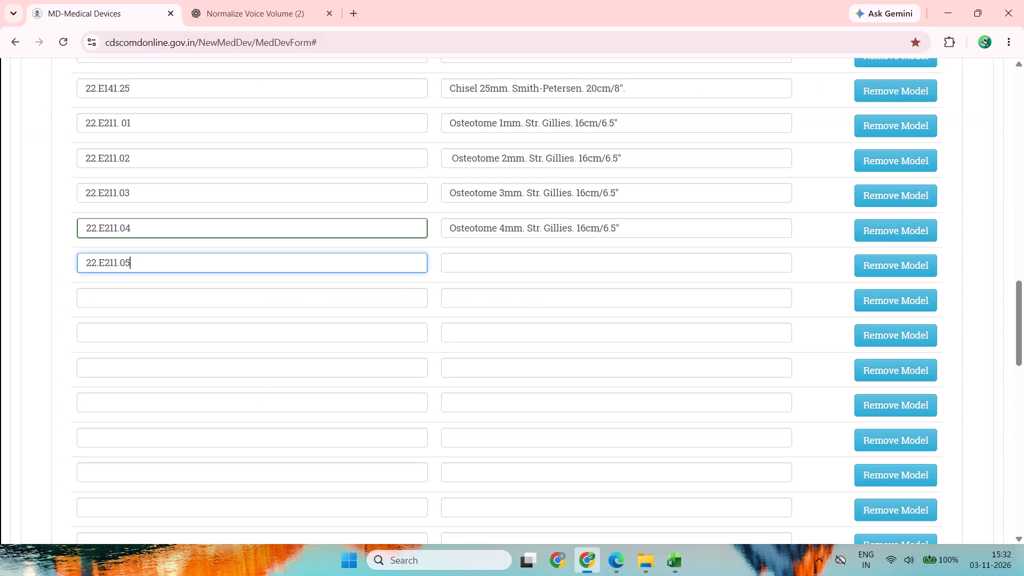
{"action": "key", "text": "Tab"}
{"action": "key", "text": "ctrl+v"}
Copy model code 22.E211.06 and description Osteotome 6mm. Str. Gillies. 16cm/6.5" from Excel into the form row below 22.E211.05.
{"action": "key", "text": "alt+Tab"}
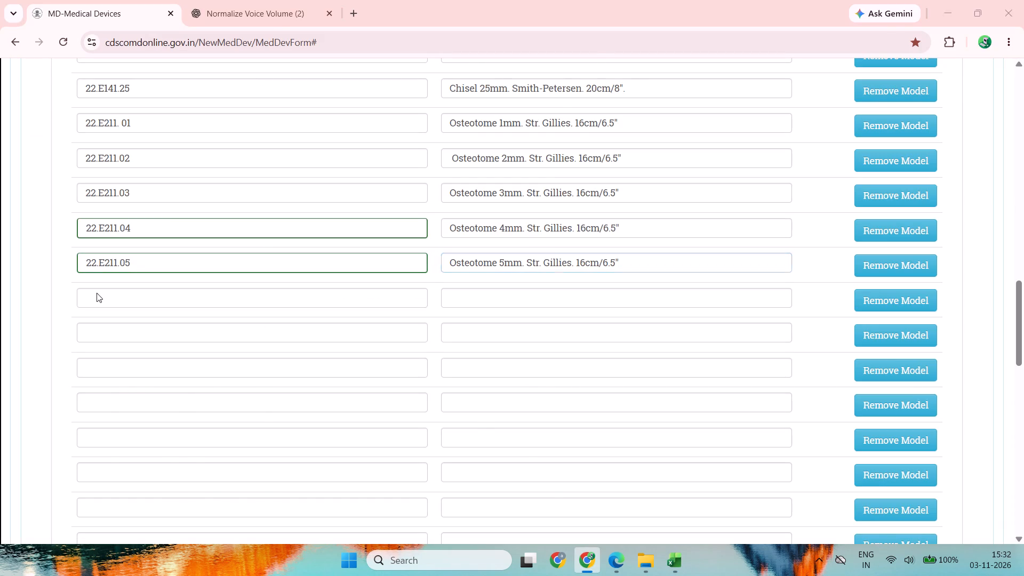
{"action": "left_click", "coordinate": [66, 315]}
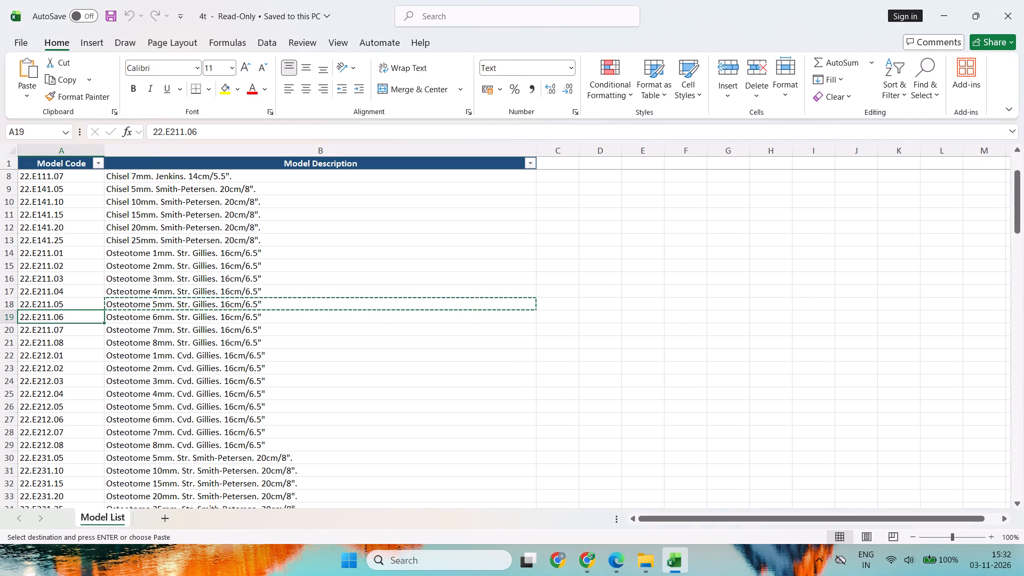
{"action": "key", "text": "ctrl+c"}
{"action": "key", "text": "alt+Tab"}
{"action": "key", "text": "Tab"}
{"action": "key", "text": "Tab"}
{"action": "key", "text": "Tab"}
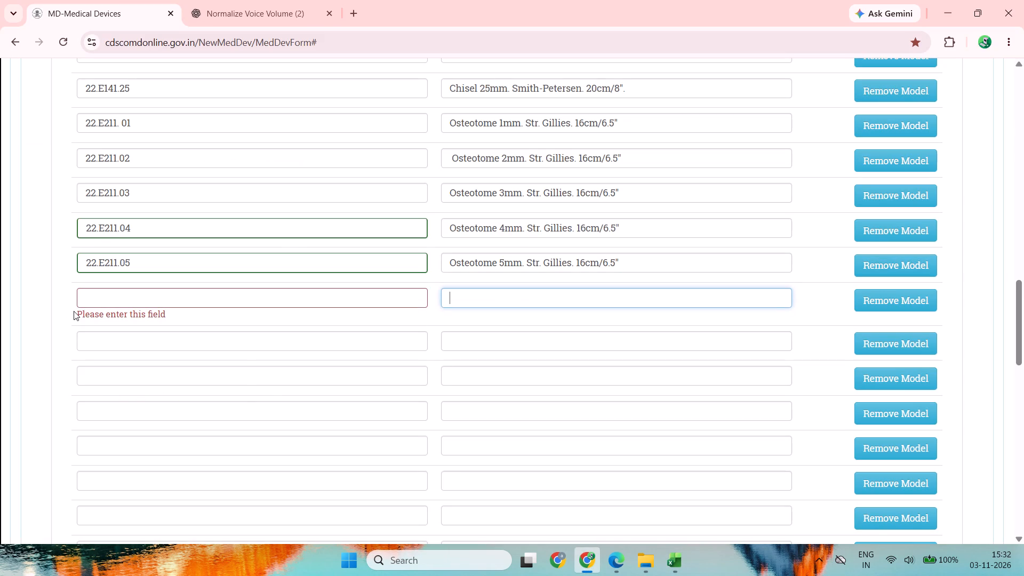
{"action": "left_click_drag", "start_coordinate": [122, 298], "coordinate": [117, 298]}
{"action": "key", "text": "ctrl+v"}
{"action": "key", "text": "space"}
{"action": "key", "text": "Tab"}
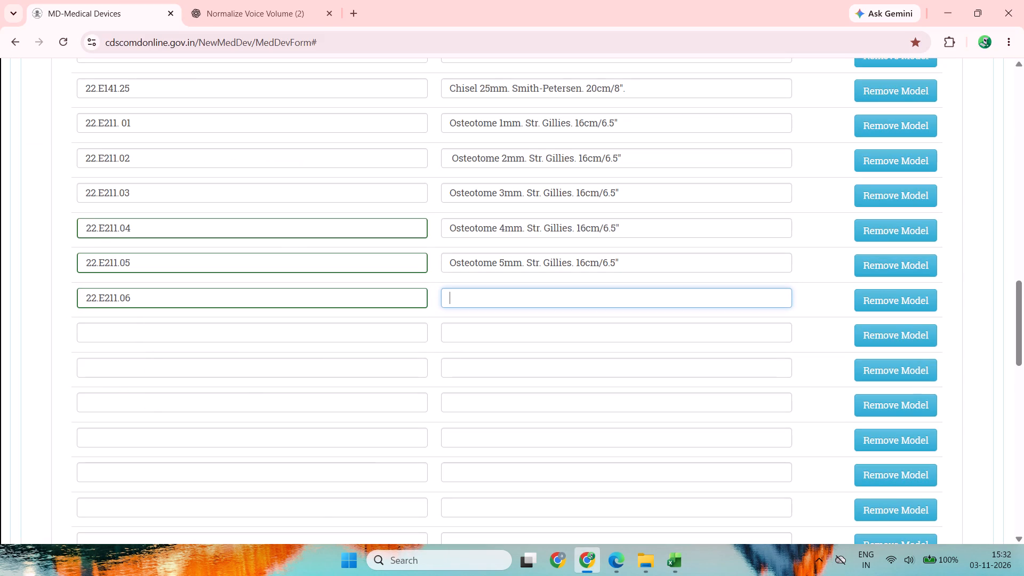
{"action": "key", "text": "Tab"}
{"action": "key", "text": "alt+Tab"}
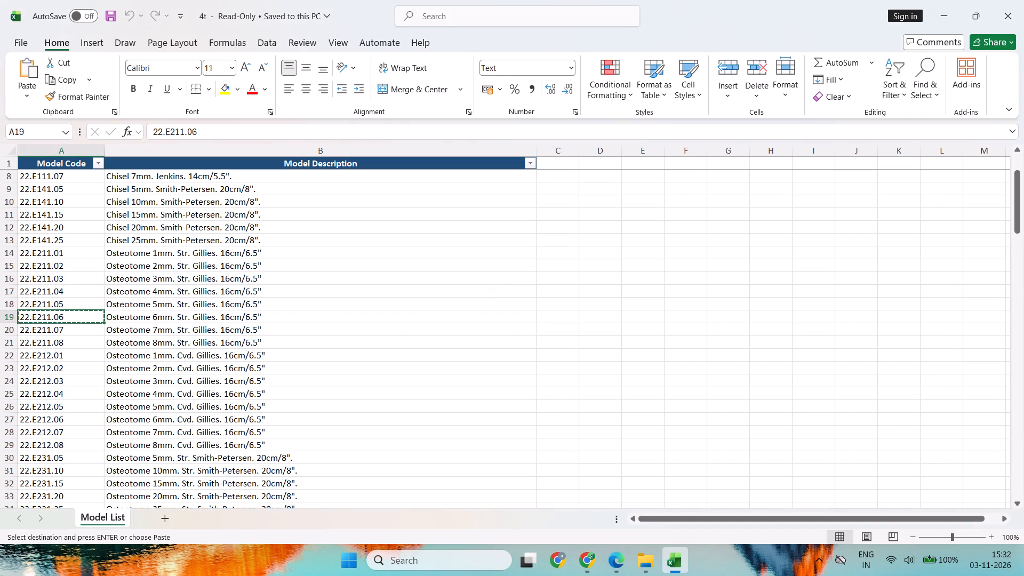
{"action": "key", "text": "Tab"}
{"action": "key", "text": "ctrl+c"}
{"action": "key", "text": "alt+Tab"}
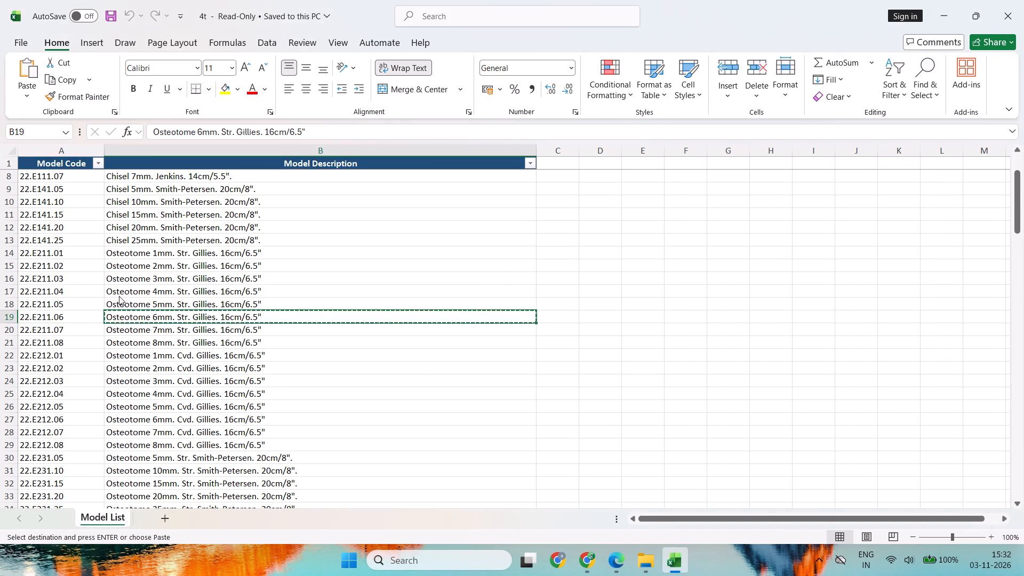
{"action": "left_click_drag", "start_coordinate": [451, 295], "coordinate": [449, 301]}
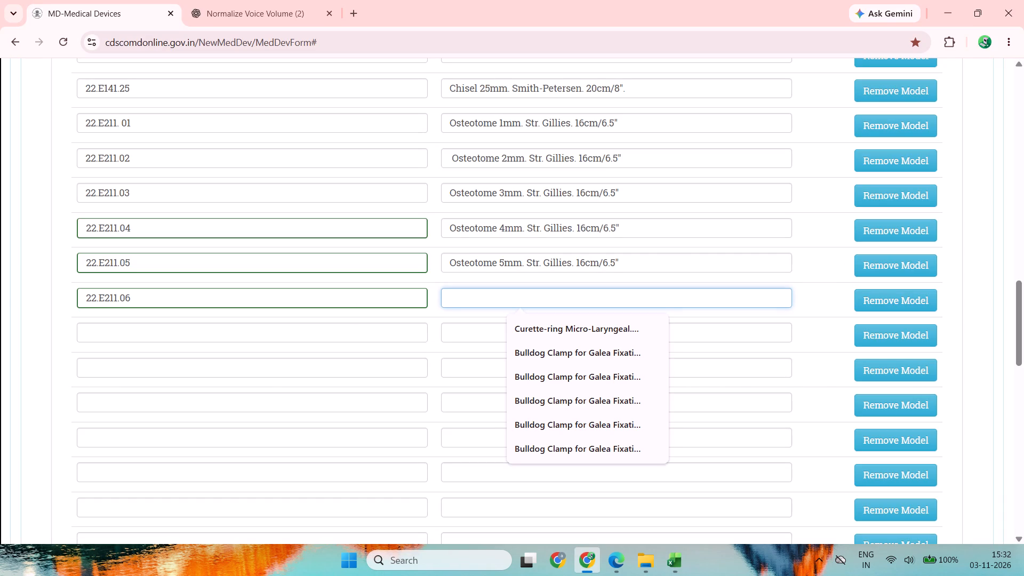
{"action": "key", "text": "ctrl+v"}
Copy model code 22.E211.07 and description Osteotome 7mm. Str. Gillies. 16cm/6.5" from Excel into the form row below 22.E211.06.
{"action": "key", "text": "alt+Tab"}
{"action": "left_click", "coordinate": [43, 330]}
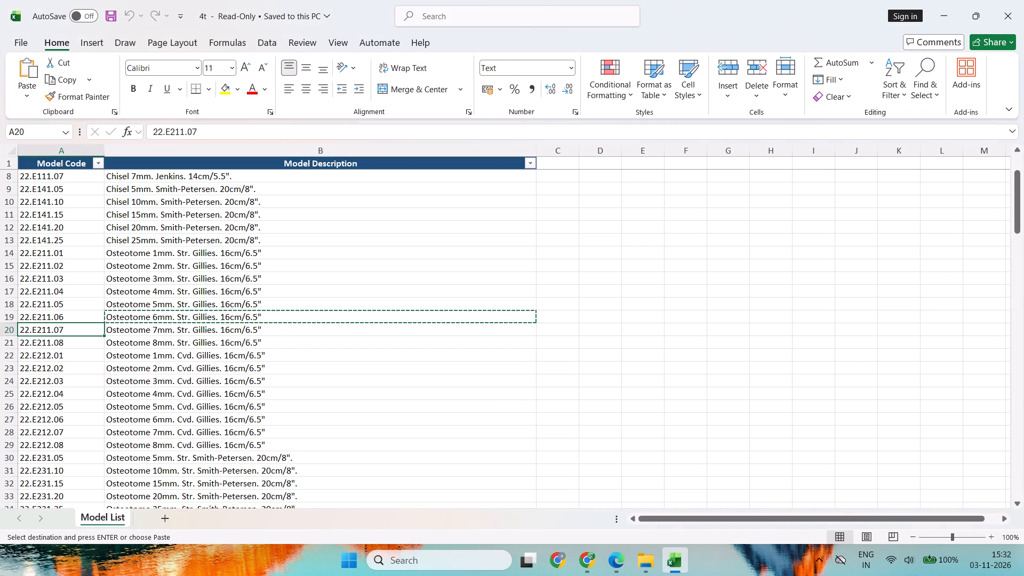
{"action": "key", "text": "ctrl+c"}
{"action": "key", "text": "alt+Tab"}
{"action": "left_click", "coordinate": [99, 325]}
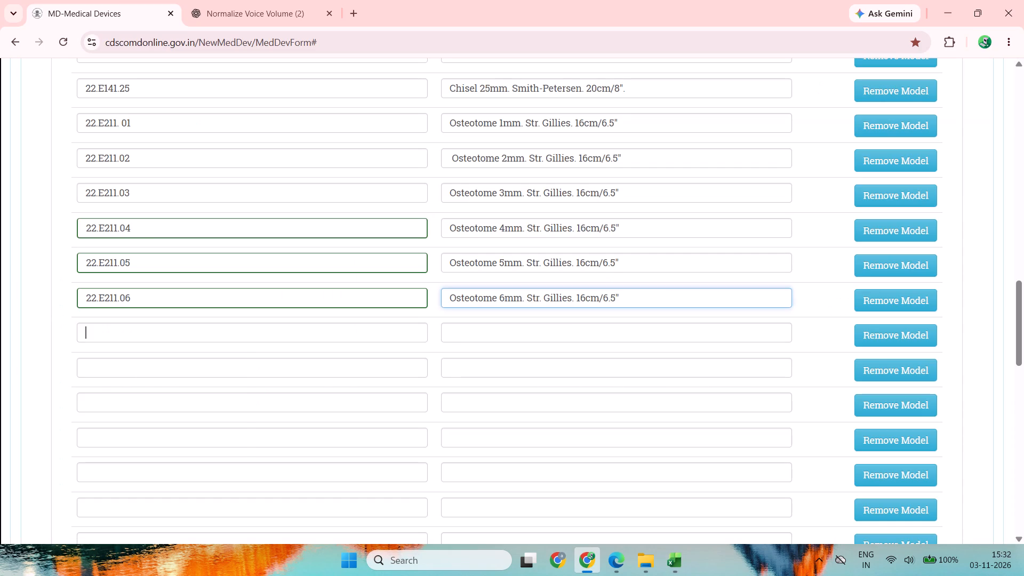
{"action": "key", "text": "ctrl+v"}
{"action": "key", "text": "alt+Tab"}
{"action": "key", "text": "Tab"}
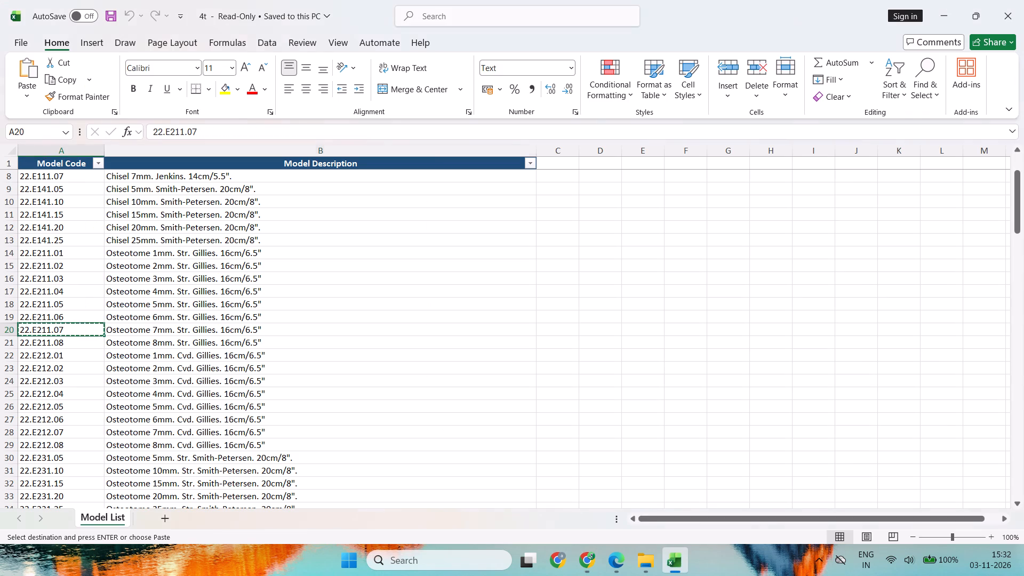
{"action": "key", "text": "ctrl+c"}
{"action": "key", "text": "alt+Tab"}
{"action": "key", "text": "Tab"}
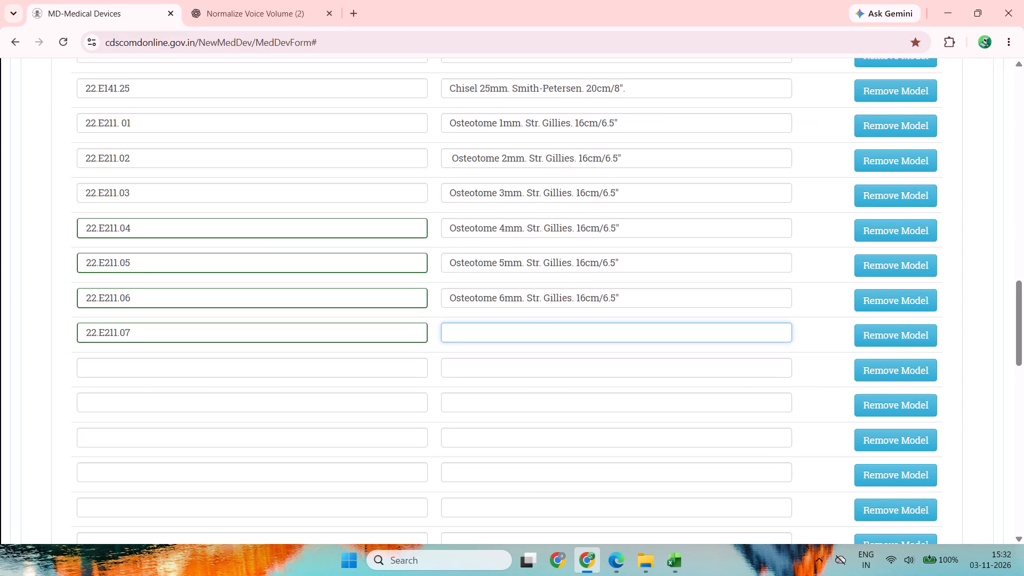
{"action": "key", "text": "ctrl+v"}
{"action": "key", "text": "alt+Tab"}
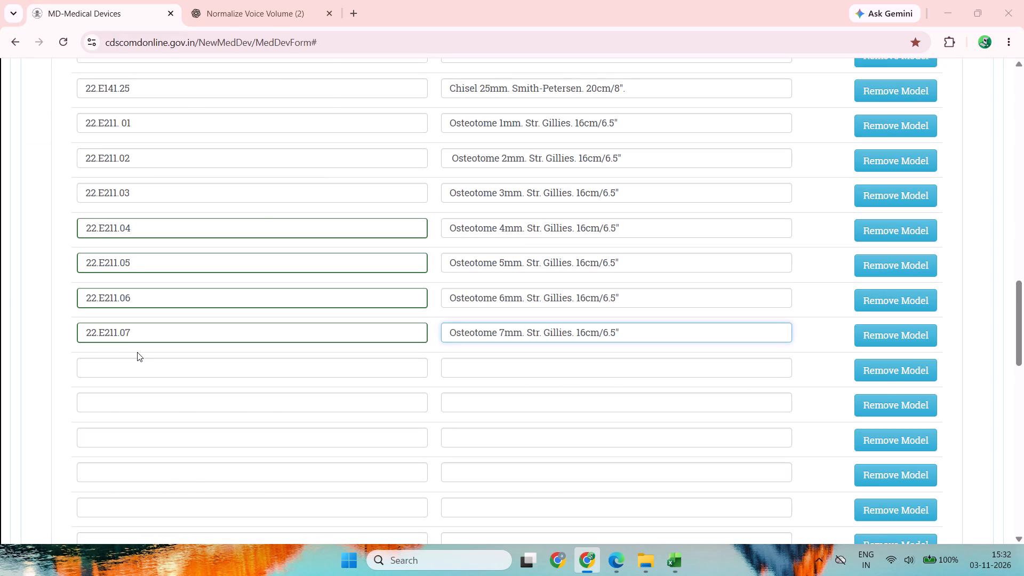
Copy model code 22.E211.08 and description Osteotome 8mm. Str. Gillies. 16cm/6.5" from Excel into the form row below 22.E211.07.
{"action": "left_click", "coordinate": [58, 347]}
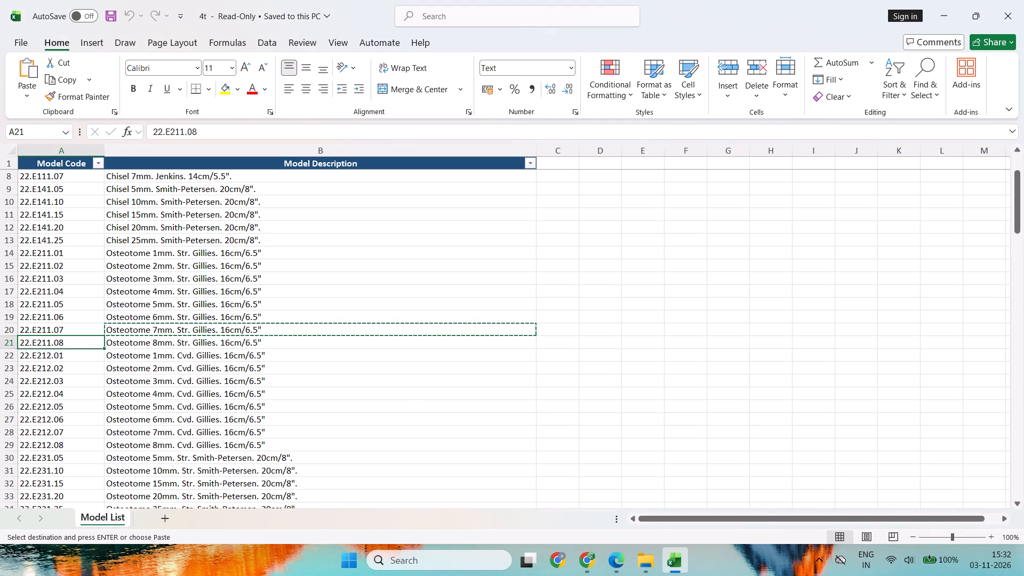
{"action": "key", "text": "ctrl+c"}
{"action": "key", "text": "alt+Tab"}
{"action": "key", "text": "Tab"}
{"action": "key", "text": "Tab"}
{"action": "key", "text": "ctrl+v"}
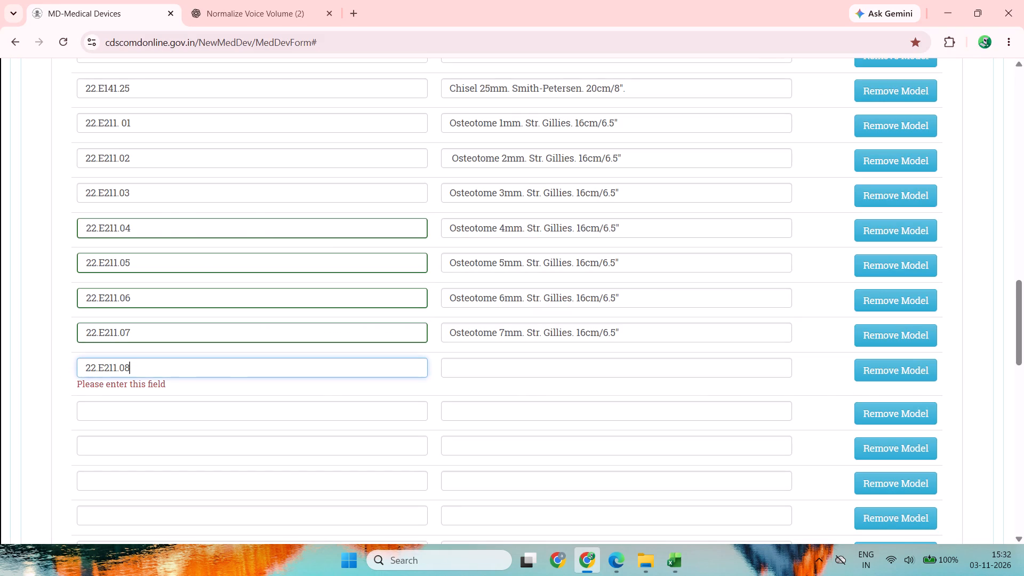
{"action": "key", "text": "alt+Tab"}
{"action": "key", "text": "Tab"}
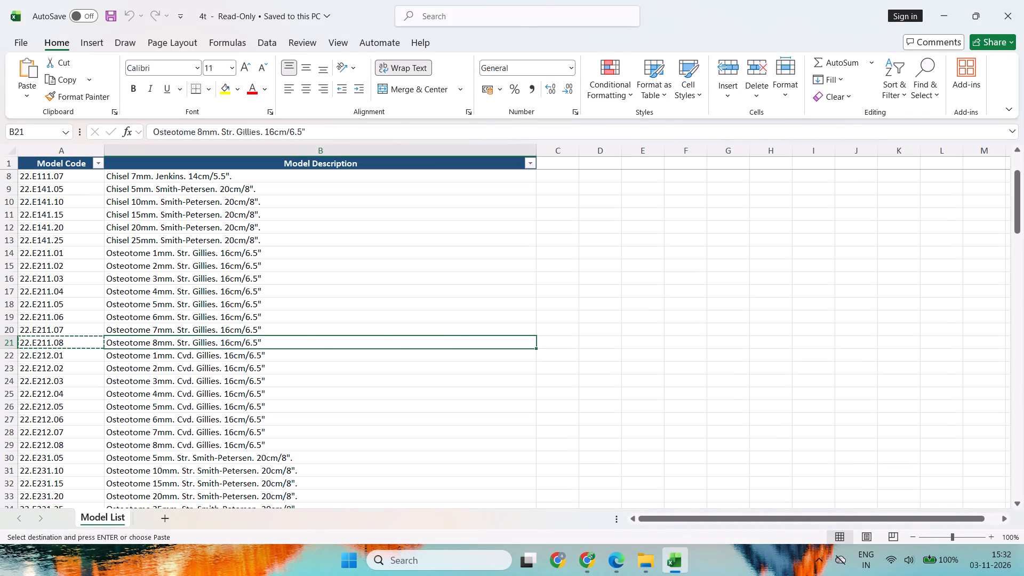
{"action": "key", "text": "ctrl+c"}
{"action": "key", "text": "alt+Tab"}
{"action": "key", "text": "Tab"}
{"action": "key", "text": "ctrl+v"}
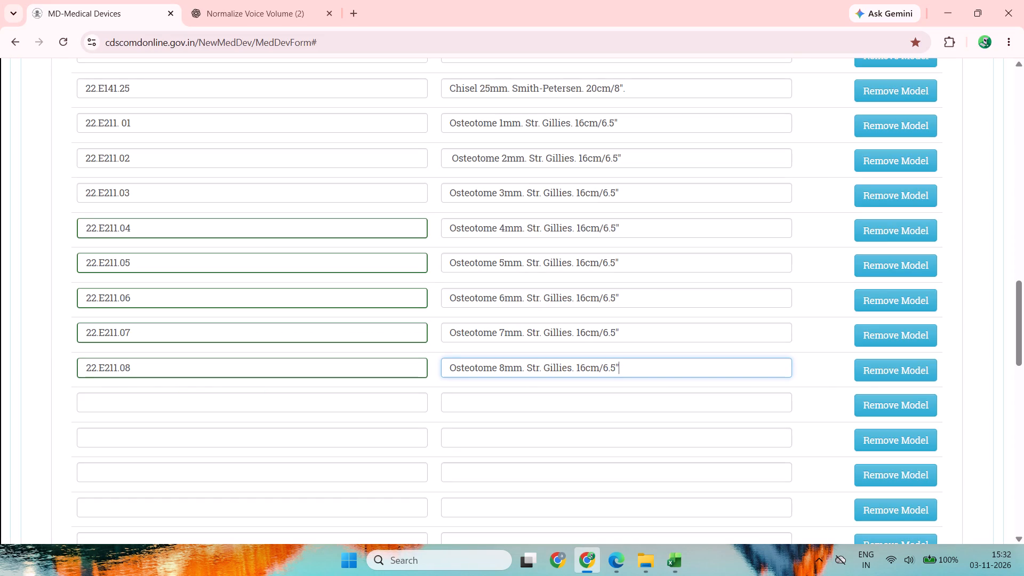
Copy model code 22.E212.01 and description Osteotome 1mm. Cvd. Gillies. 16cm/6.5" from Excel into the form row below 22.E211.08.
{"action": "key", "text": "Tab"}
{"action": "key", "text": "Tab"}
{"action": "key", "text": "alt+Tab"}
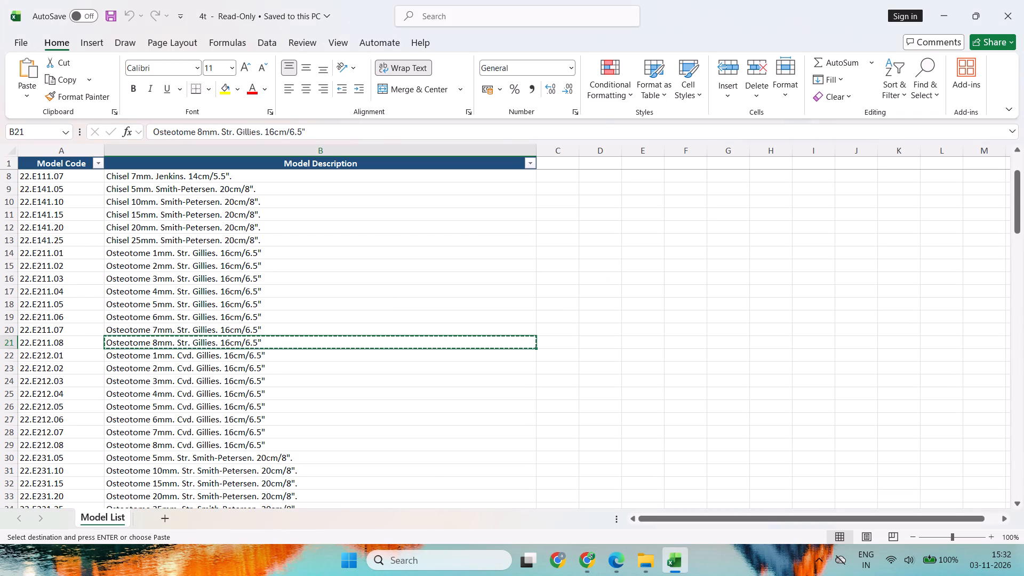
{"action": "left_click", "coordinate": [57, 357]}
{"action": "key", "text": "ctrl+c"}
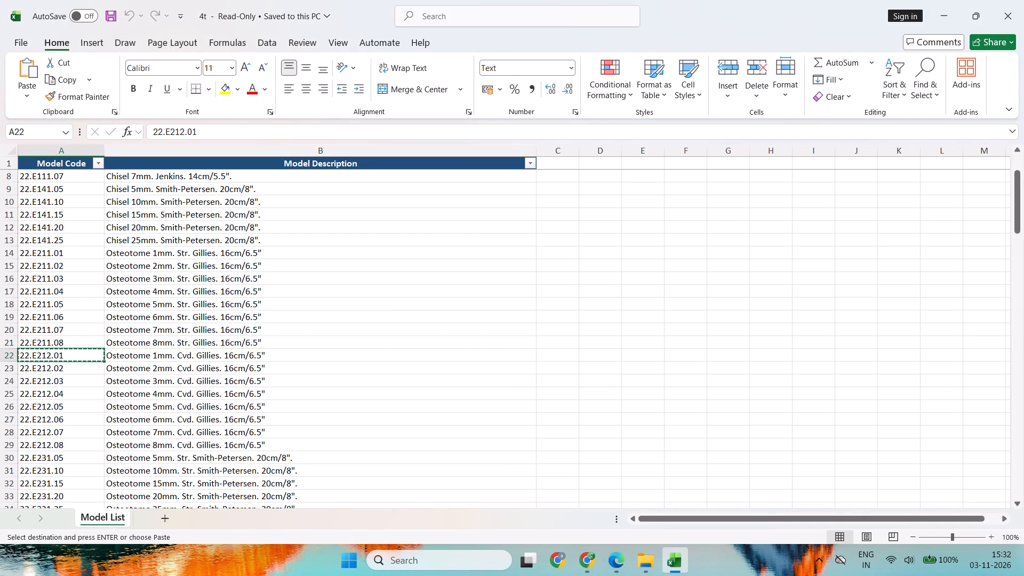
{"action": "key", "text": "alt+Tab"}
{"action": "key", "text": "ctrl+v"}
{"action": "key", "text": "alt+Tab"}
{"action": "key", "text": "Tab"}
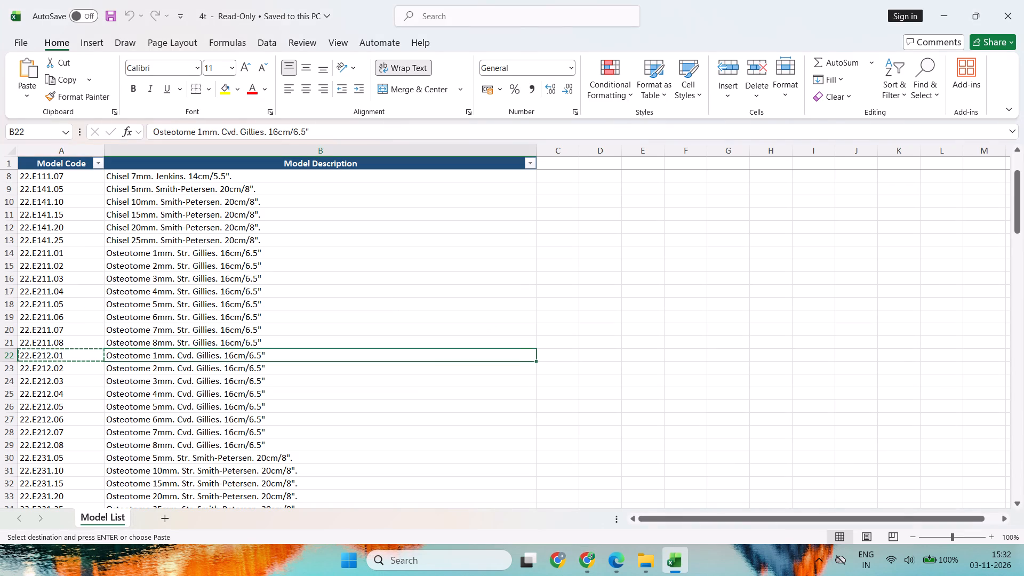
{"action": "key", "text": "ctrl+c"}
{"action": "key", "text": "alt+Tab"}
{"action": "key", "text": "Tab"}
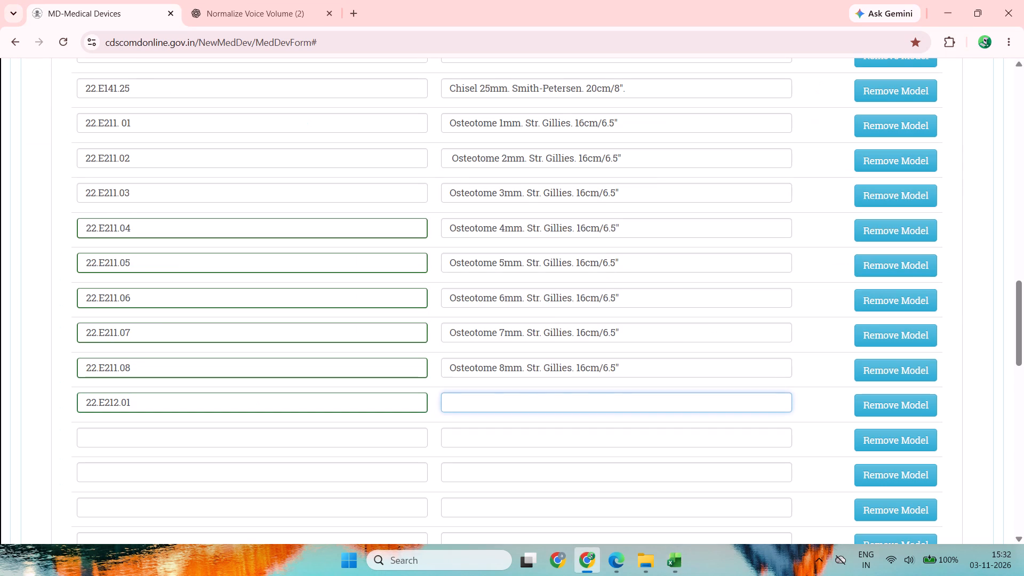
{"action": "key", "text": "ctrl+v"}
Copy model code 22.E212.02 and description Osteotome 2mm. Cvd. Gillies. 16cm/6.5" from Excel into the form row below 22.E212.01.
{"action": "key", "text": "alt+Tab"}
{"action": "left_click", "coordinate": [57, 364]}
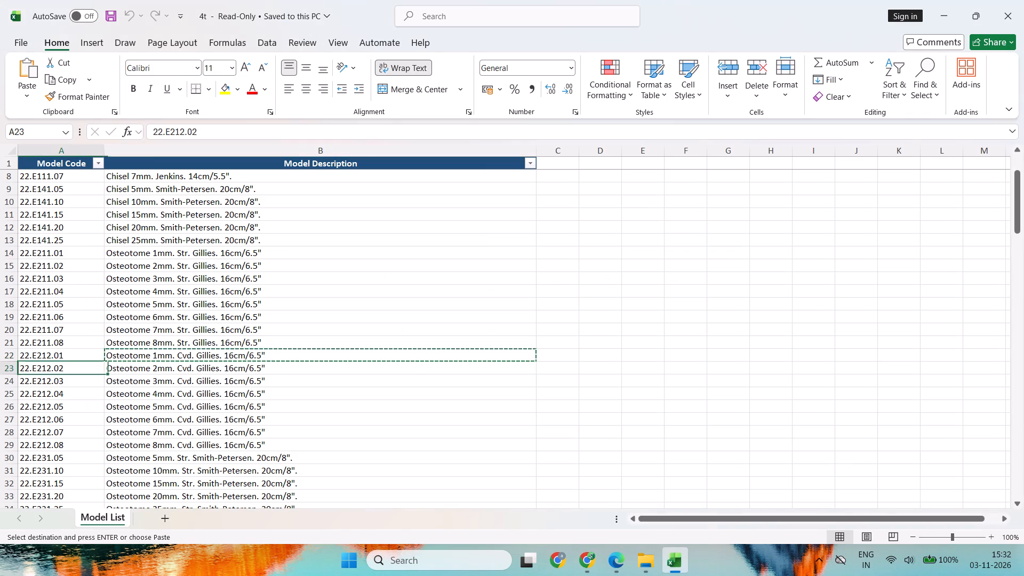
{"action": "key", "text": "ctrl+c"}
{"action": "key", "text": "alt+Tab"}
{"action": "key", "text": "Tab"}
{"action": "key", "text": "Tab"}
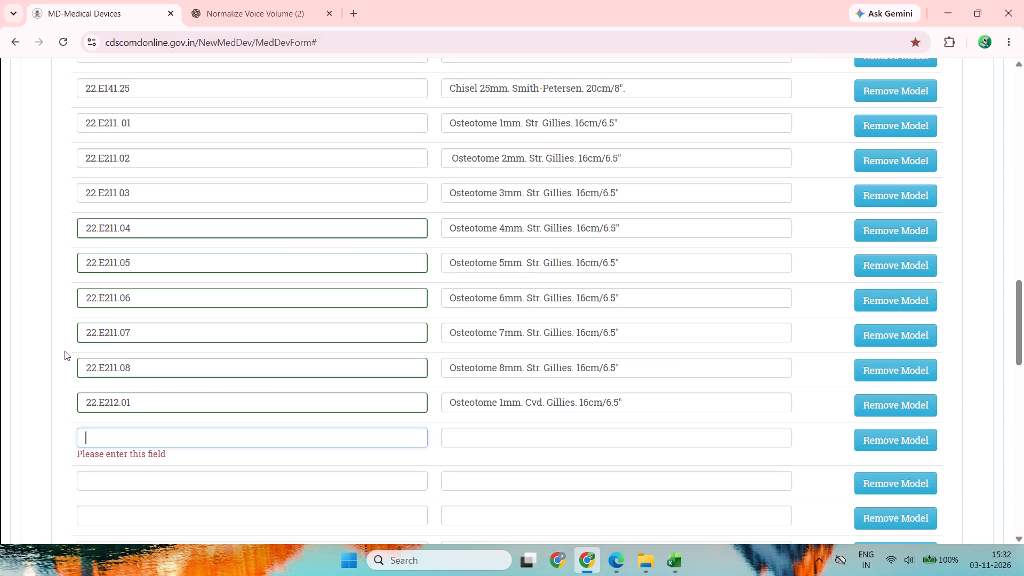
{"action": "key", "text": "ctrl+c"}
{"action": "key", "text": "alt+Tab"}
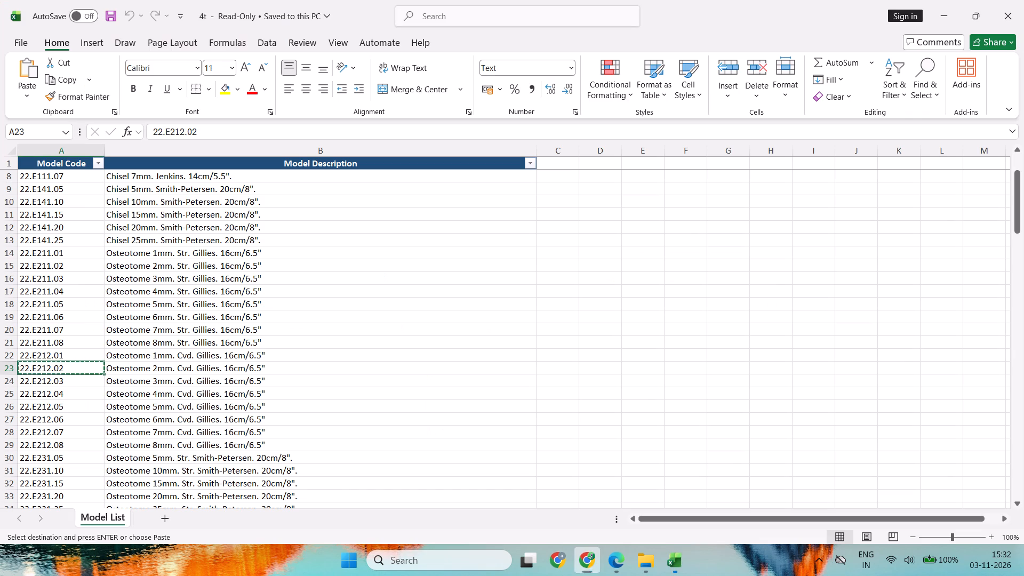
{"action": "key", "text": "ctrl+c"}
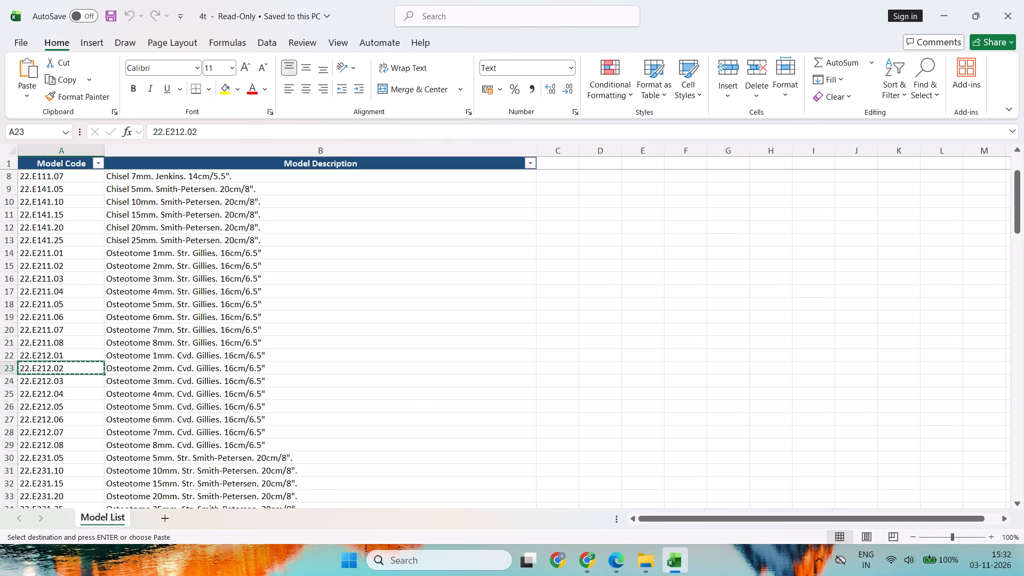
{"action": "key", "text": "alt+Tab"}
{"action": "key", "text": "ctrl+v"}
{"action": "key", "text": "alt+Tab"}
{"action": "key", "text": "Tab"}
{"action": "key", "text": "ctrl+c"}
{"action": "key", "text": "alt+Tab"}
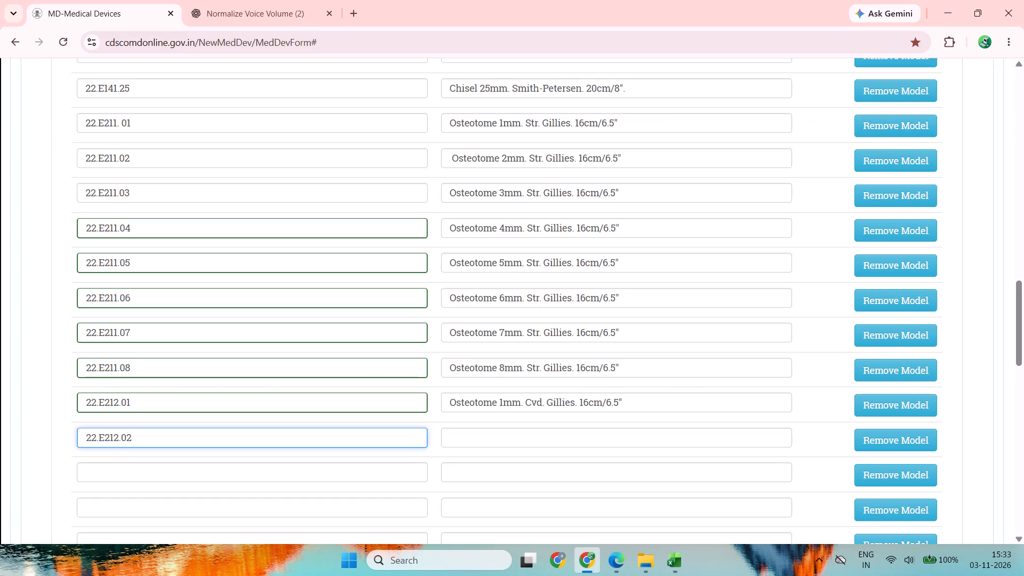
{"action": "key", "text": "Tab"}
{"action": "key", "text": "ctrl+v"}
{"action": "key", "text": "space"}
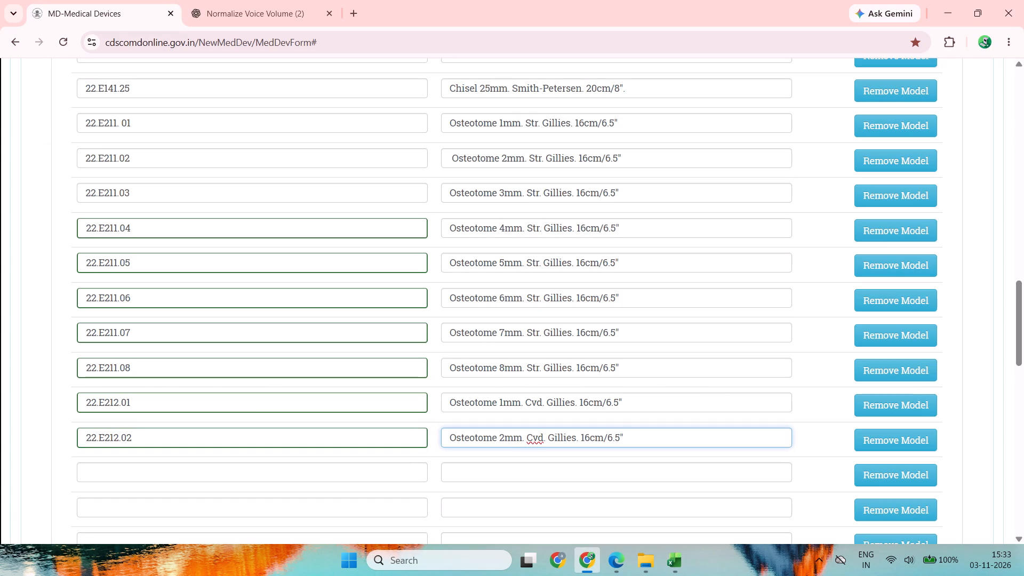
Copy model code 22.E212.03 and description Osteotome 3mm. Cvd. Gillies. 16cm/6.5" from Excel into the form row below 22.E212.02.
{"action": "key", "text": "Tab"}
{"action": "key", "text": "Tab"}
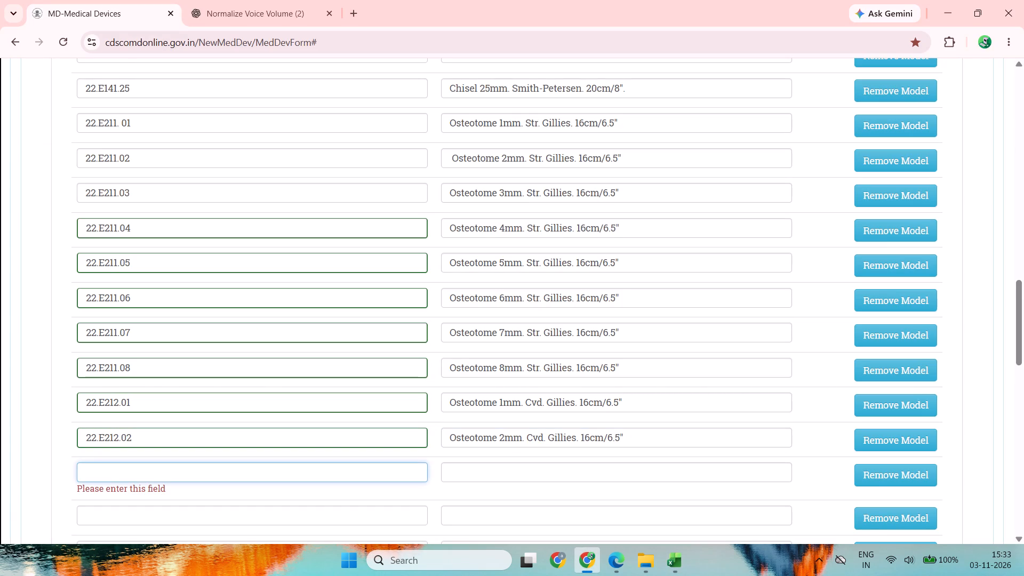
{"action": "key", "text": "alt+Tab"}
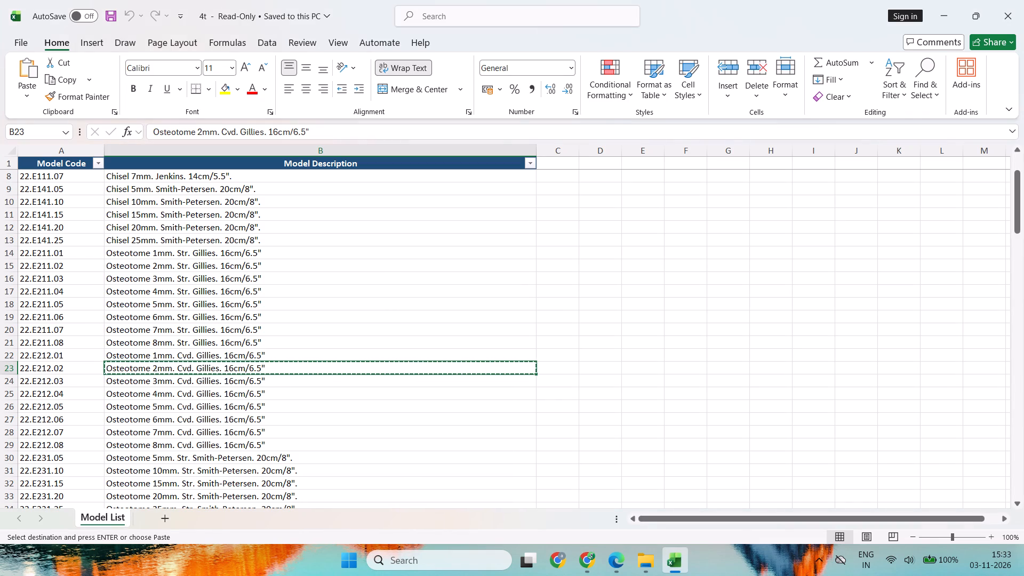
{"action": "left_click", "coordinate": [47, 383]}
{"action": "key", "text": "ctrl+c"}
{"action": "key", "text": "alt+Tab"}
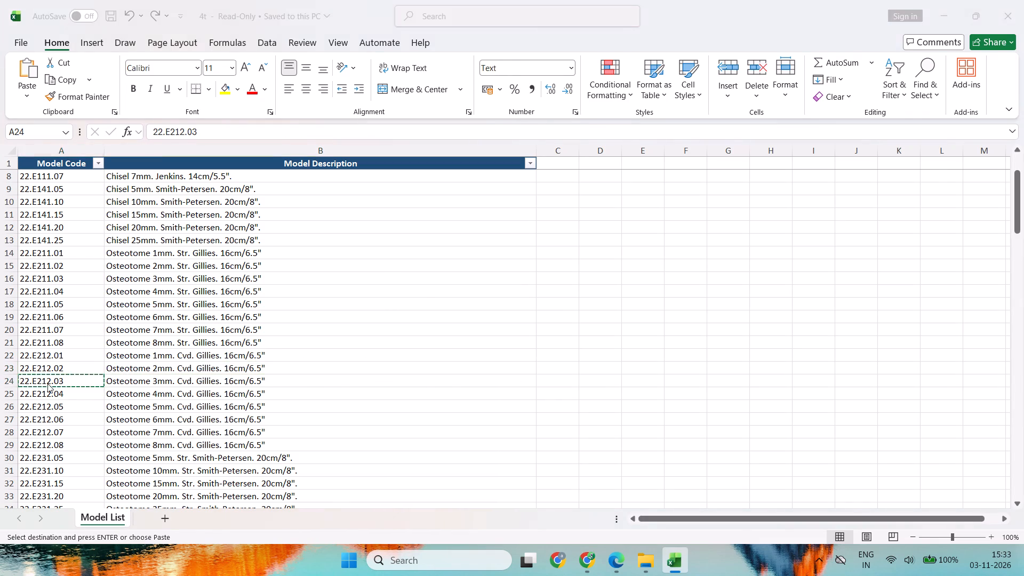
{"action": "key", "text": "ctrl+v"}
{"action": "key", "text": "ctrl+c"}
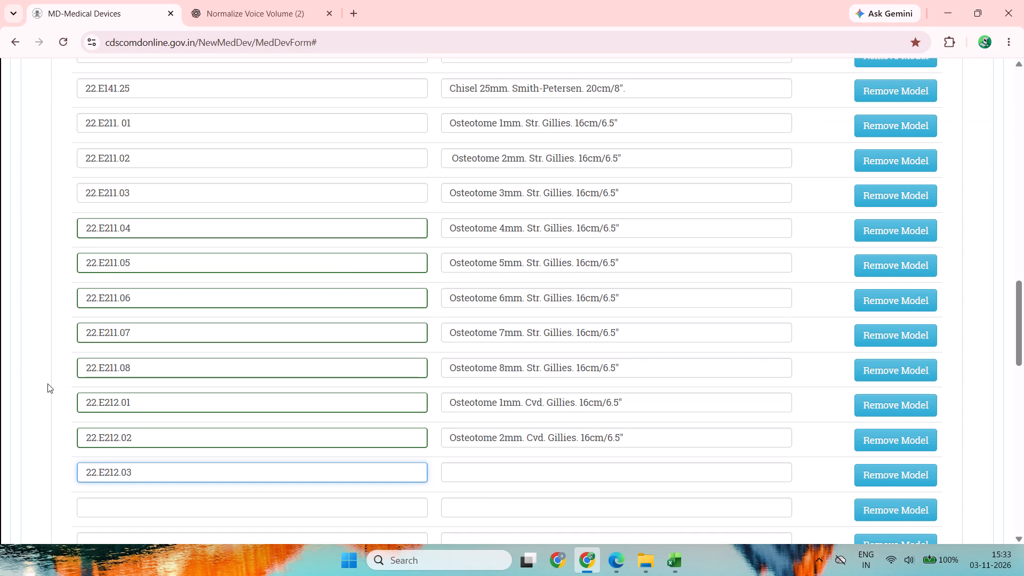
{"action": "key", "text": "alt+Tab"}
{"action": "key", "text": "Tab"}
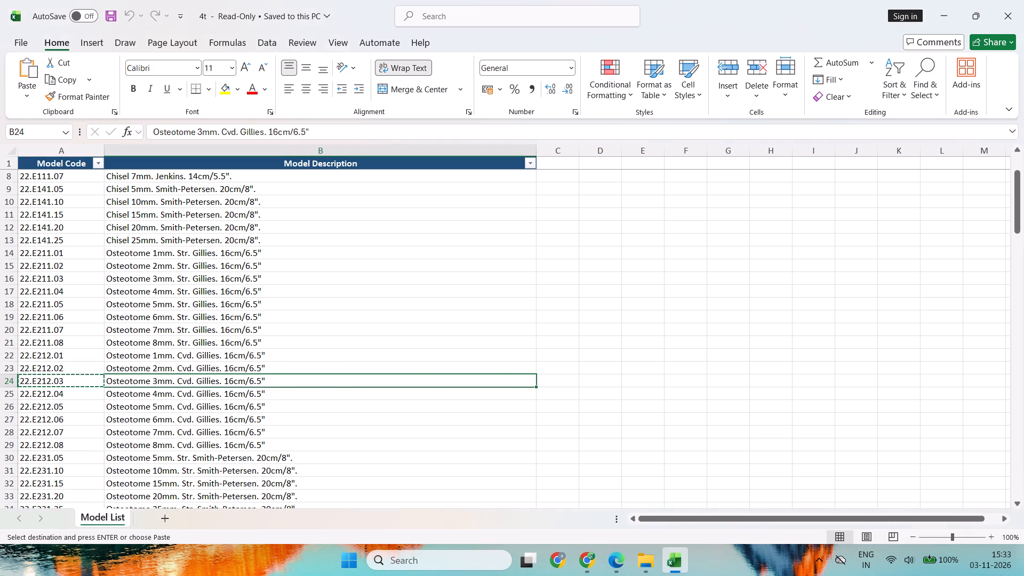
{"action": "key", "text": "ctrl+c"}
{"action": "key", "text": "alt+Tab"}
{"action": "key", "text": "Tab"}
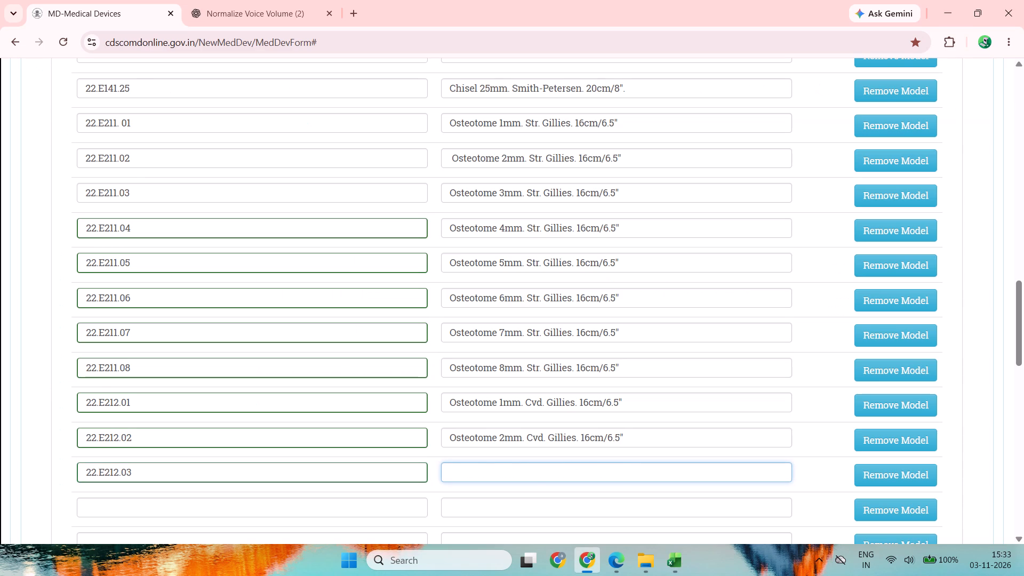
{"action": "key", "text": "ctrl+v"}
Copy model code 22.E212.04 and description Osteotome 4mm. Cvd. Gillies. 16cm/6.5" from Excel into the form row below 22.E212.03.
{"action": "scroll", "coordinate": [151, 356], "scroll_direction": "down", "scroll_amount": 3}
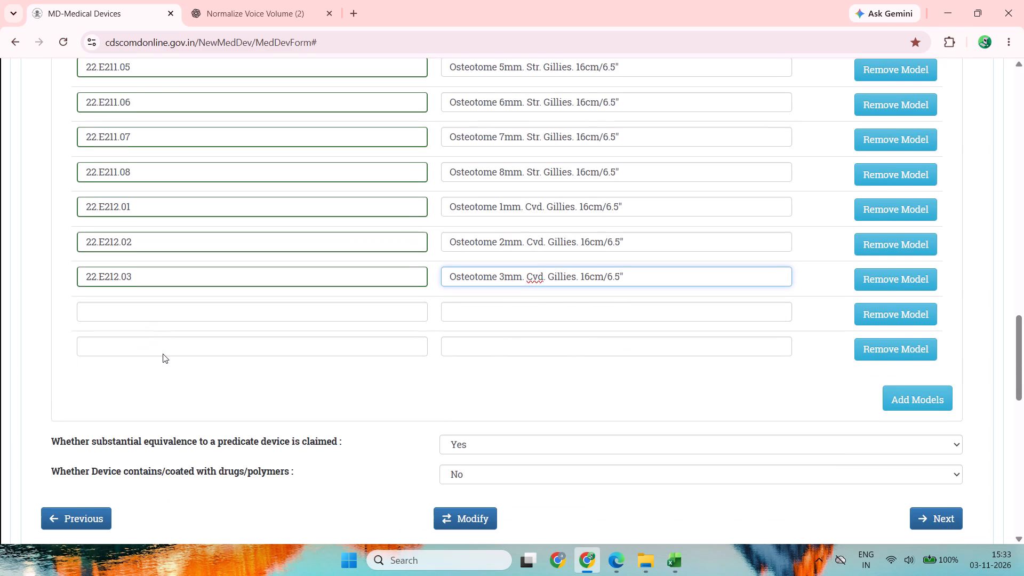
{"action": "left_click", "coordinate": [139, 303]}
{"action": "key", "text": "alt+Tab"}
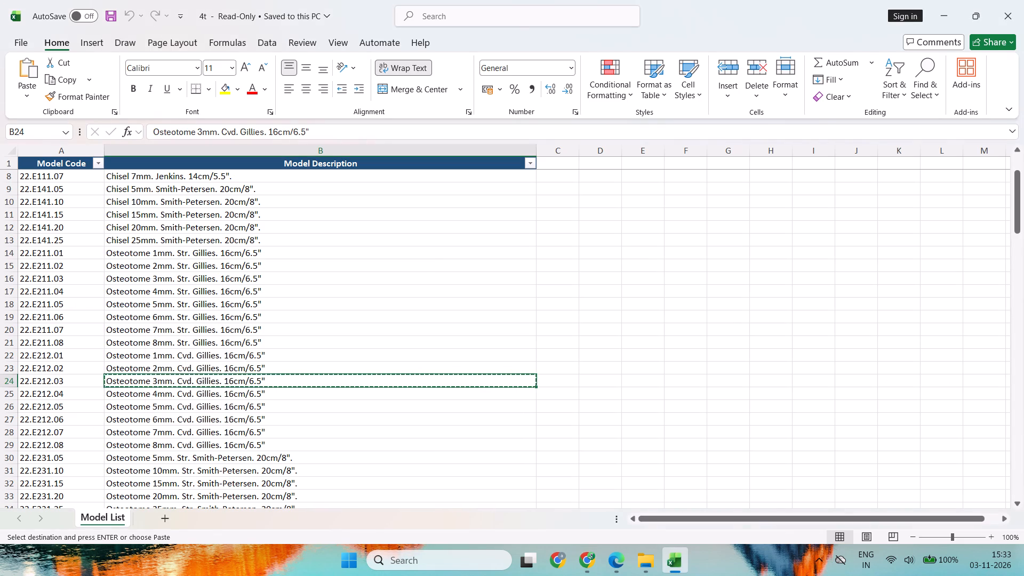
{"action": "left_click", "coordinate": [58, 396]}
{"action": "key", "text": "ctrl+c"}
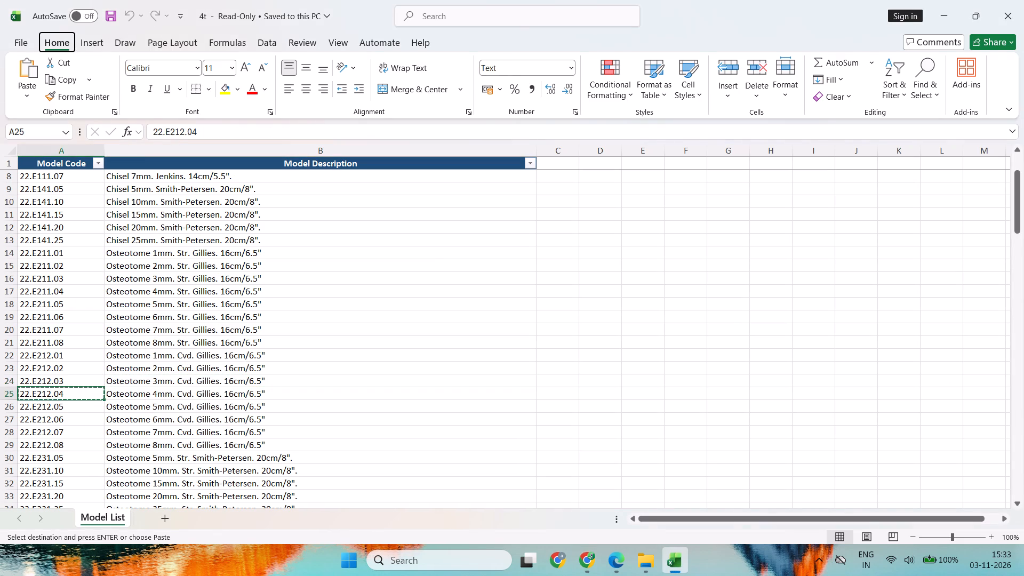
{"action": "key", "text": "alt+Tab"}
{"action": "key", "text": "ctrl+v"}
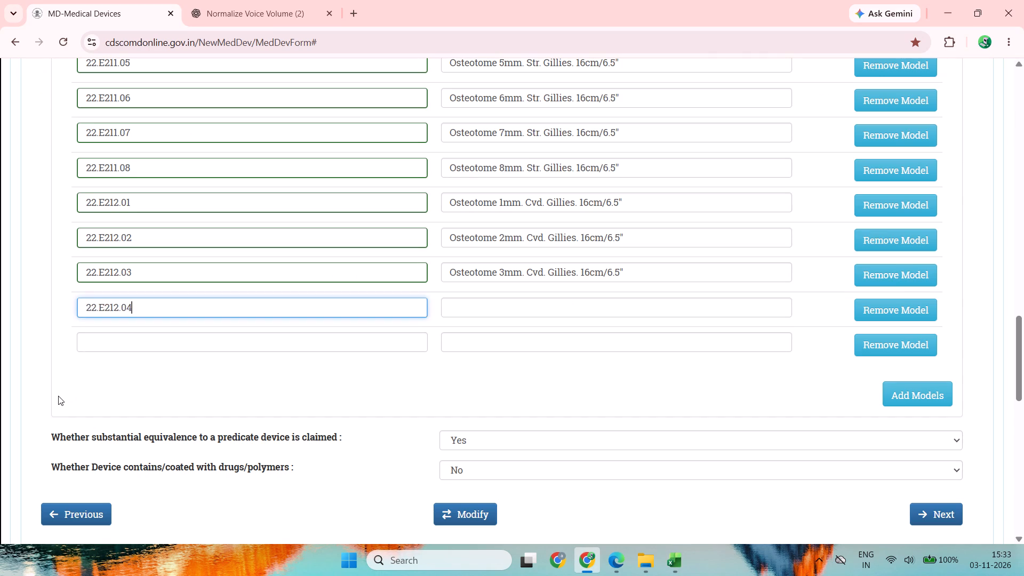
{"action": "key", "text": "alt+Tab"}
{"action": "key", "text": "Tab"}
{"action": "key", "text": "ctrl+c"}
{"action": "key", "text": "alt+Tab"}
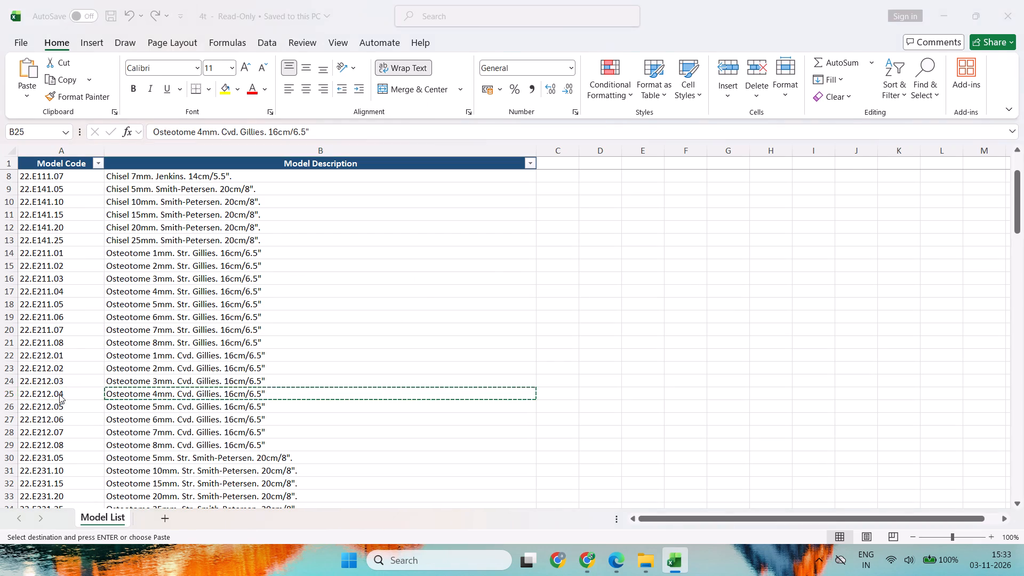
{"action": "key", "text": "Tab"}
{"action": "key", "text": "ctrl+v"}
Copy model code 22.E212.05 and description Osteotome 5mm. Cvd. Gillies. 16cm/6.5" from Excel into the last empty form row.
{"action": "key", "text": "alt+Tab"}
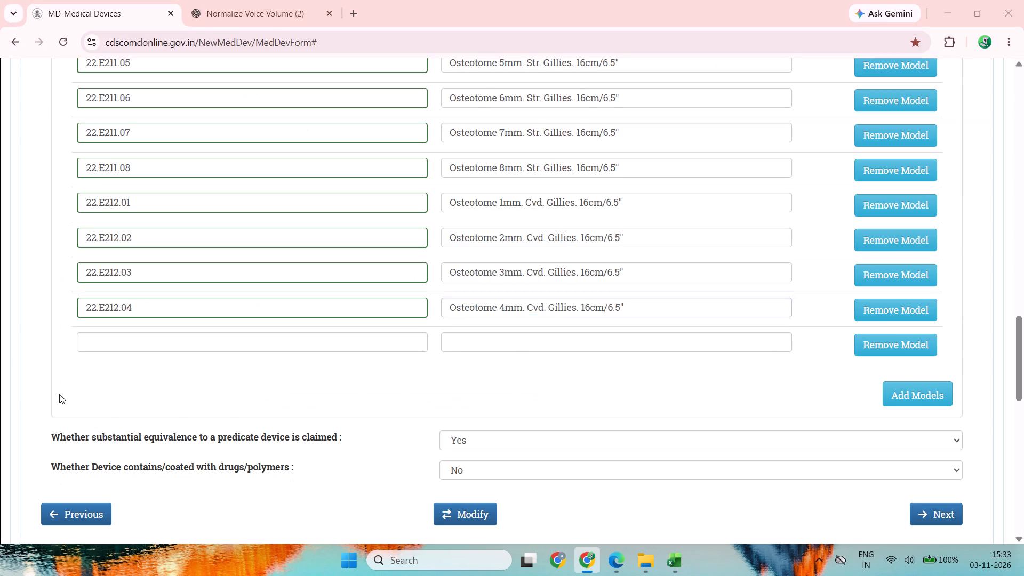
{"action": "left_click", "coordinate": [59, 407]}
{"action": "key", "text": "ctrl+c"}
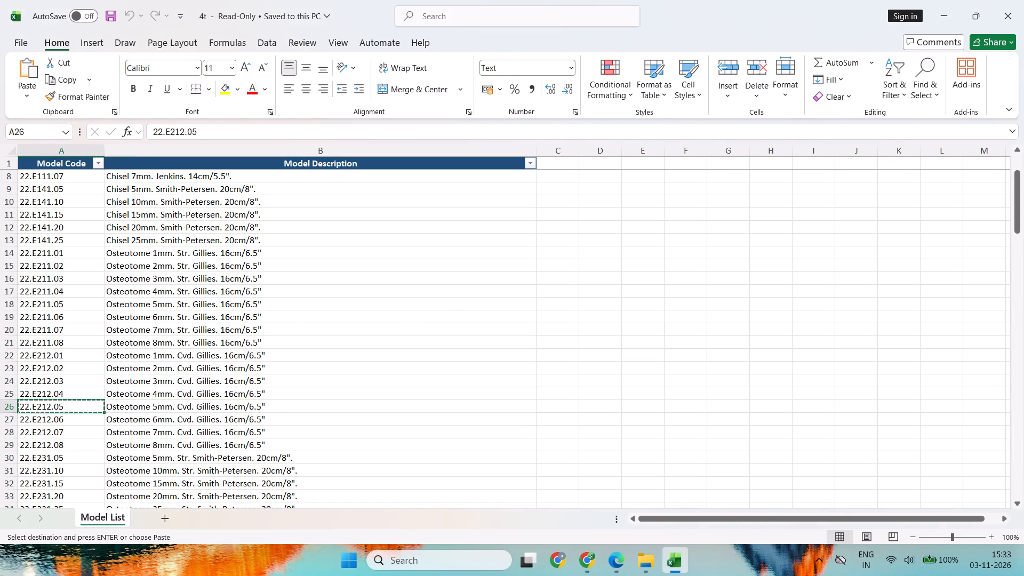
{"action": "key", "text": "alt+Tab"}
{"action": "key", "text": "Tab"}
{"action": "key", "text": "Tab"}
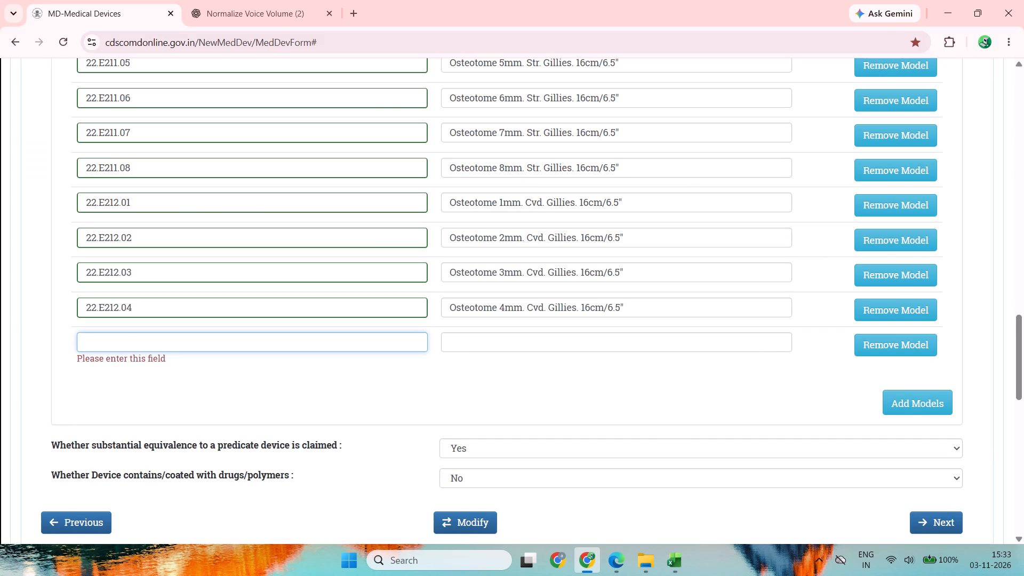
{"action": "key", "text": "ctrl+v"}
{"action": "key", "text": "alt+Tab"}
{"action": "key", "text": "alt+grave"}
{"action": "key", "text": "Tab"}
{"action": "key", "text": "ctrl+c"}
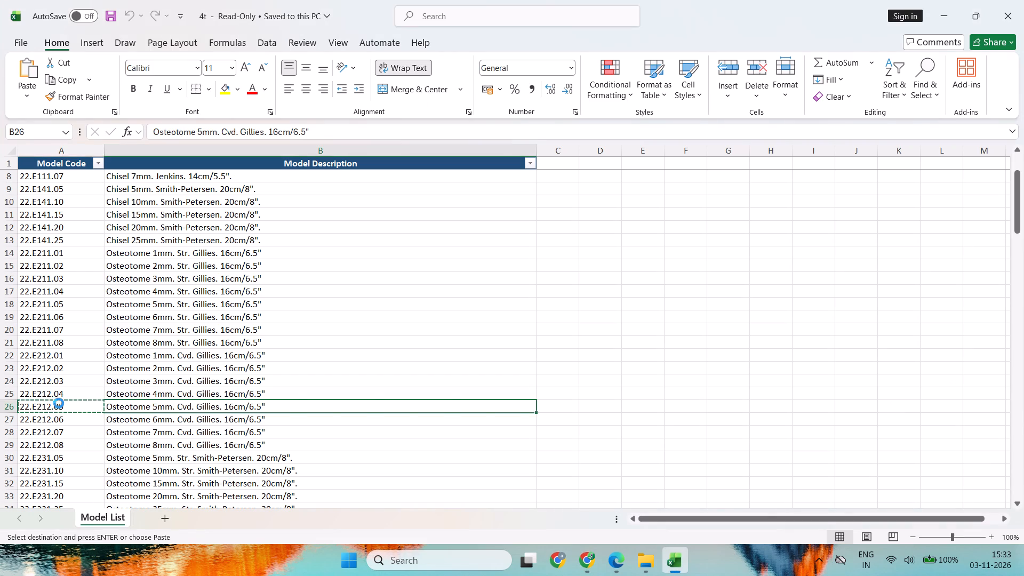
{"action": "key", "text": "alt+Tab"}
{"action": "key", "text": "Tab"}
{"action": "key", "text": "ctrl+v"}
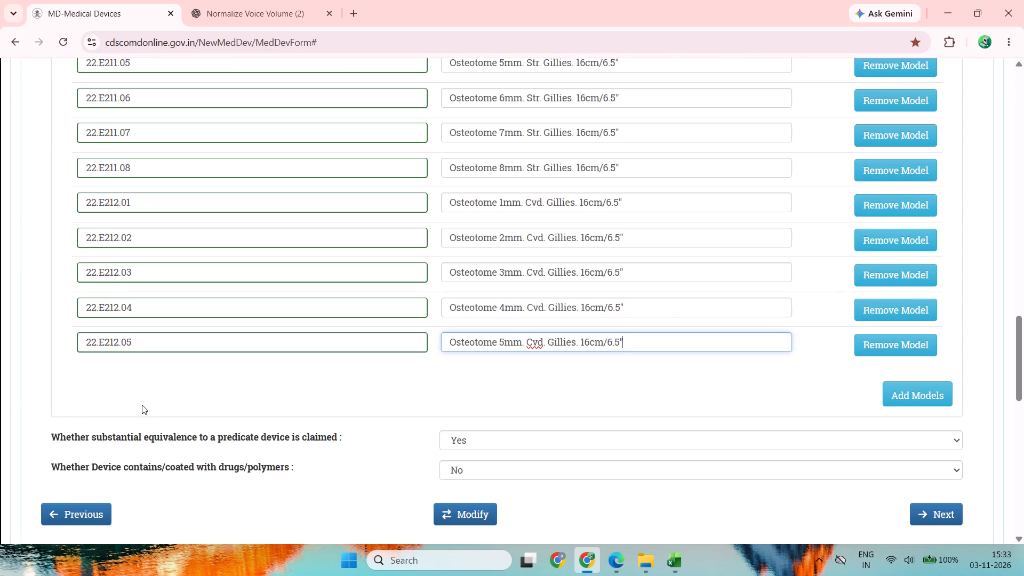
Save the modified device details with the newly entered models and dismiss the confirmation.
{"action": "scroll", "coordinate": [454, 467], "scroll_direction": "down", "scroll_amount": 1}
{"action": "left_click", "coordinate": [457, 450]}
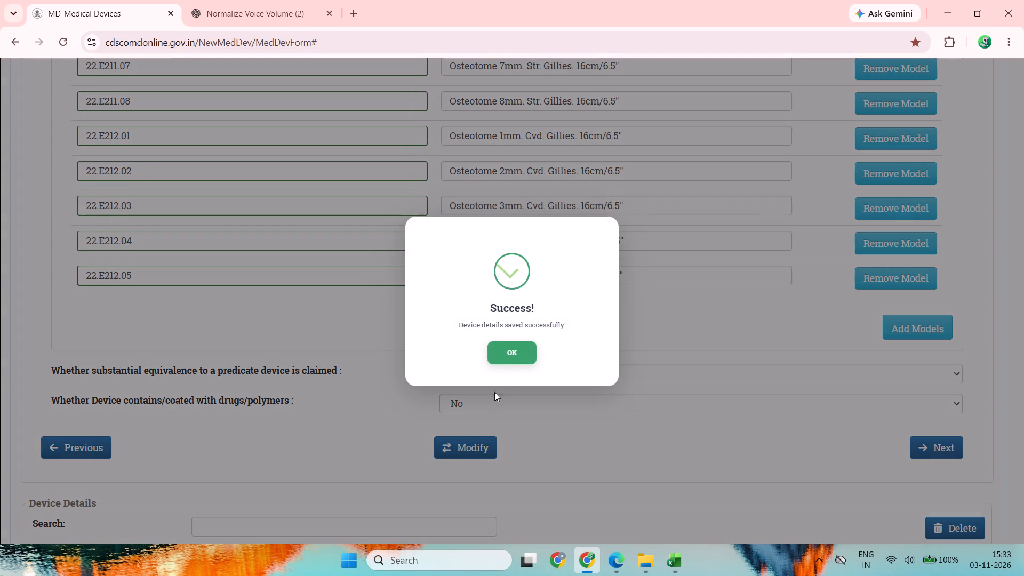
{"action": "left_click", "coordinate": [511, 353]}
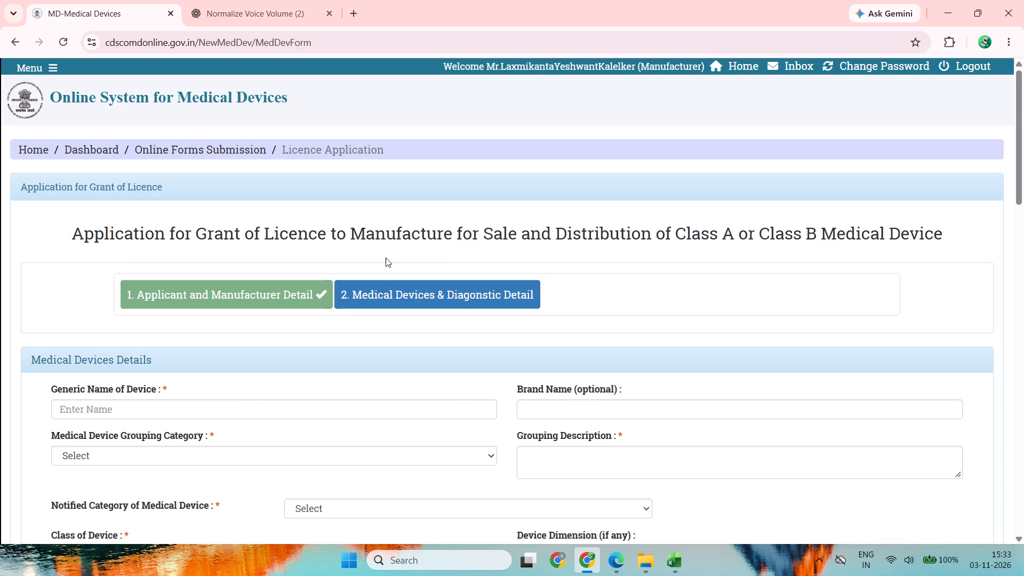
Open the Non-powered Surgical Instruments entry in Device Details for editing and expand its Models section.
{"action": "scroll", "coordinate": [385, 276], "scroll_direction": "down", "scroll_amount": 11}
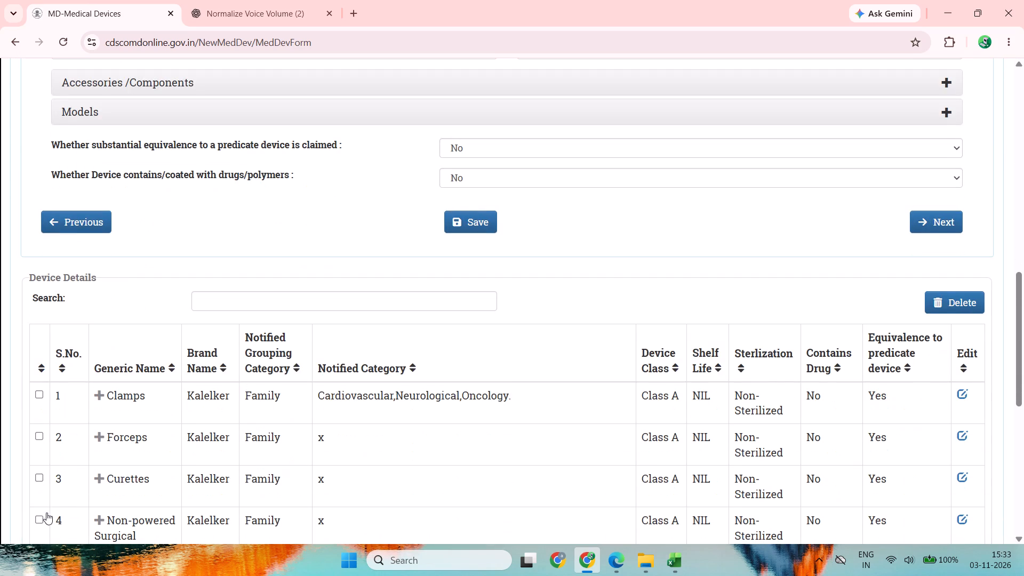
{"action": "left_click", "coordinate": [40, 510]}
{"action": "left_click", "coordinate": [41, 514]}
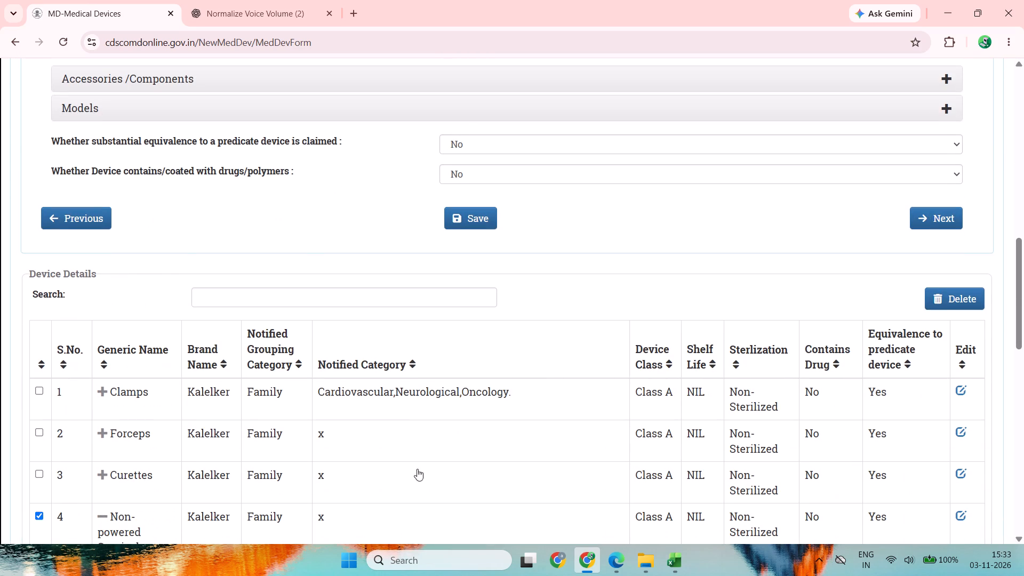
{"action": "scroll", "coordinate": [686, 431], "scroll_direction": "down", "scroll_amount": 3}
{"action": "left_click", "coordinate": [50, 364]}
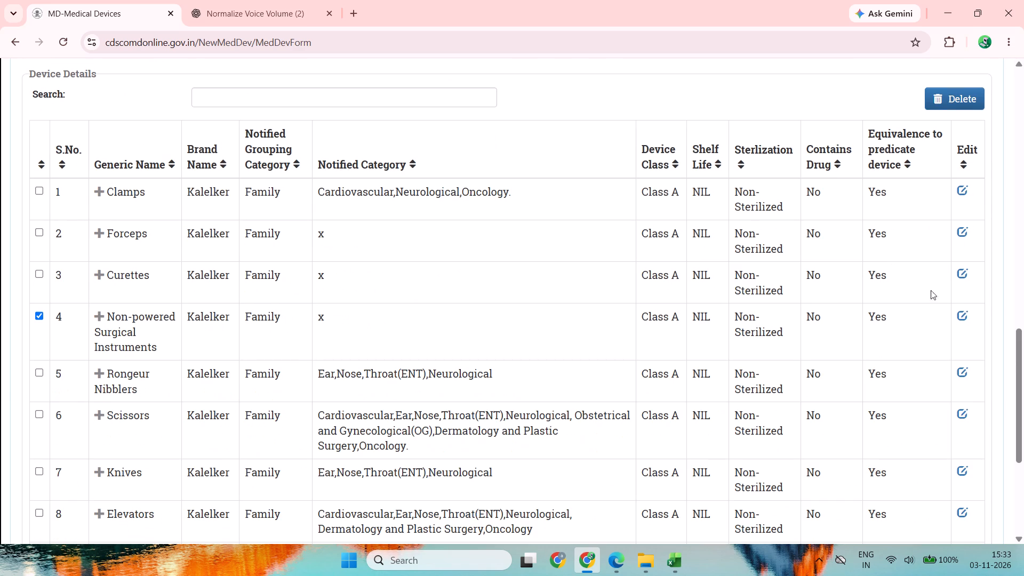
{"action": "left_click", "coordinate": [962, 316]}
{"action": "scroll", "coordinate": [938, 318], "scroll_direction": "down", "scroll_amount": 3}
{"action": "scroll", "coordinate": [684, 341], "scroll_direction": "down", "scroll_amount": 4}
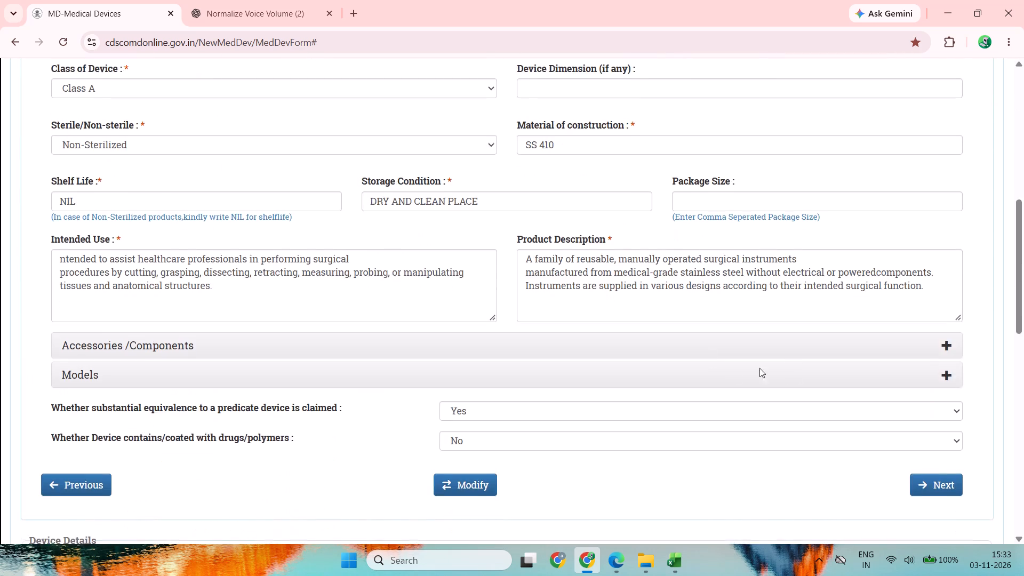
{"action": "scroll", "coordinate": [818, 369], "scroll_direction": "down", "scroll_amount": 2}
{"action": "left_click", "coordinate": [951, 241]}
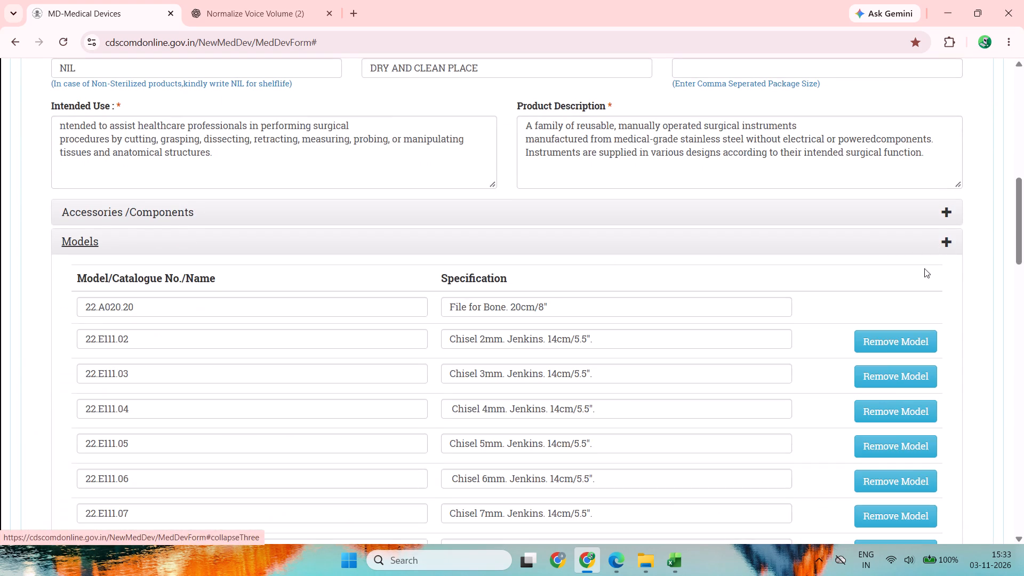
Add ten blank model rows below the 22.E212.05 row in the Models section.
{"action": "scroll", "coordinate": [750, 329], "scroll_direction": "down", "scroll_amount": 17}
{"action": "scroll", "coordinate": [1023, 26], "scroll_direction": "up", "scroll_amount": 3}
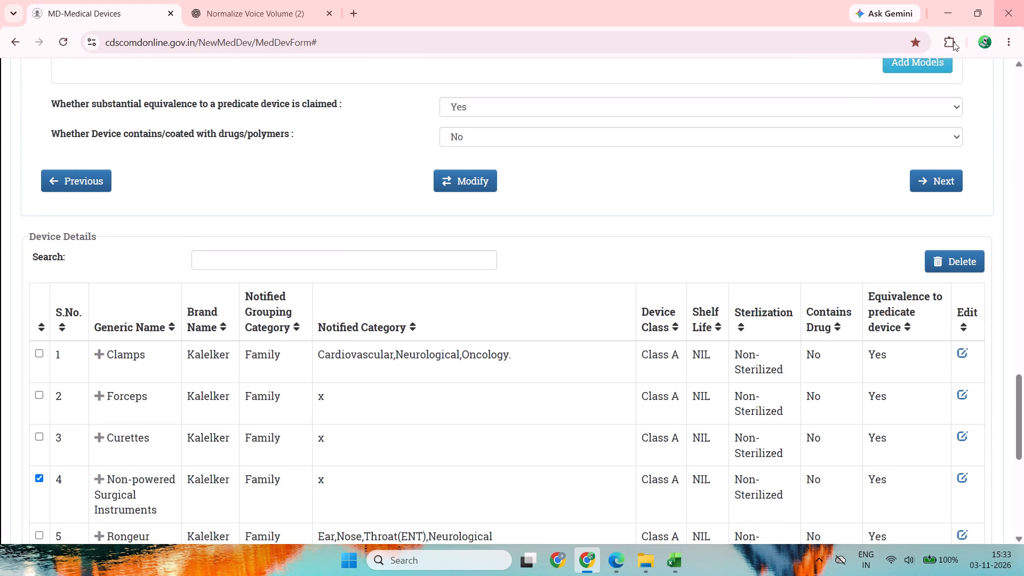
{"action": "scroll", "coordinate": [910, 158], "scroll_direction": "up", "scroll_amount": 3}
{"action": "left_click", "coordinate": [913, 253]}
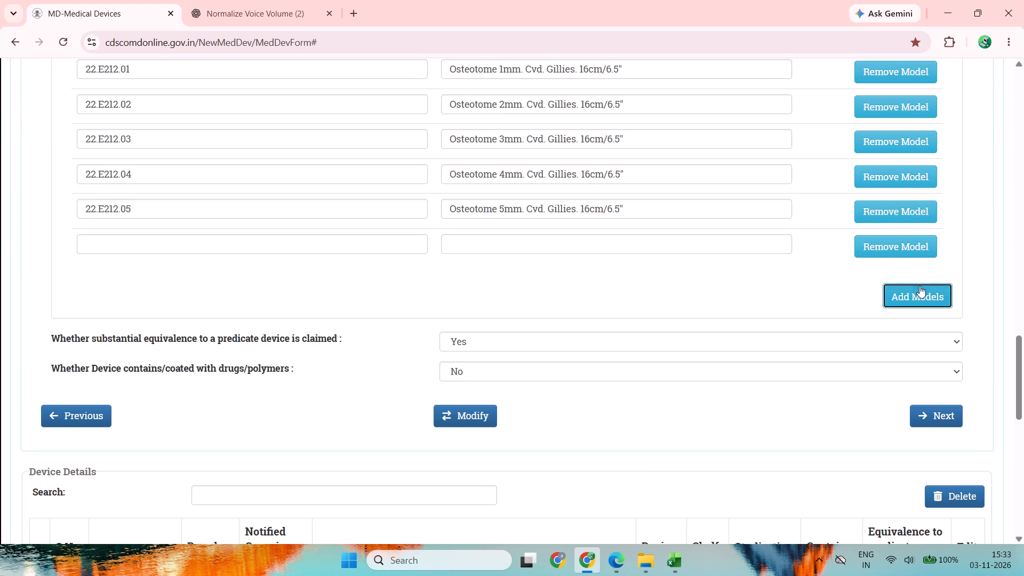
{"action": "left_click", "coordinate": [918, 285]}
{"action": "scroll", "coordinate": [914, 280], "scroll_direction": "down", "scroll_amount": 2}
{"action": "left_click", "coordinate": [909, 203]}
{"action": "scroll", "coordinate": [909, 203], "scroll_direction": "down", "scroll_amount": 3}
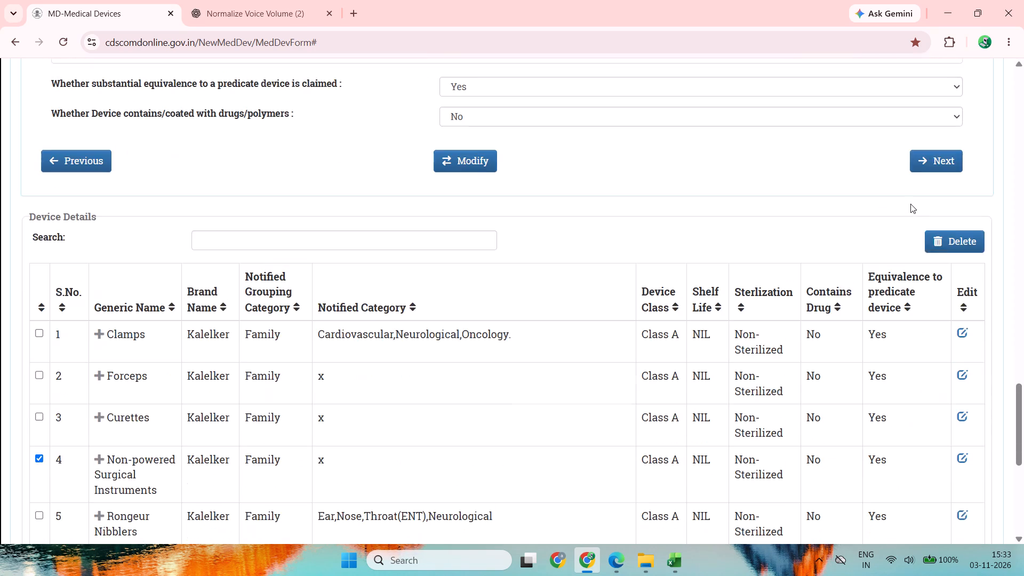
{"action": "scroll", "coordinate": [919, 154], "scroll_direction": "up", "scroll_amount": 2}
{"action": "left_click", "coordinate": [925, 168]}
{"action": "scroll", "coordinate": [918, 206], "scroll_direction": "down", "scroll_amount": 1}
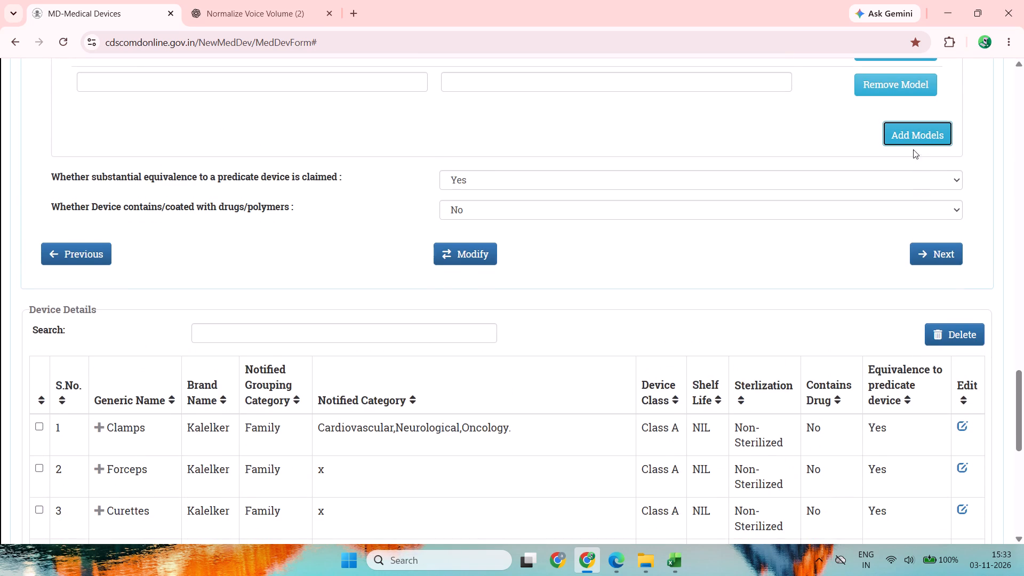
{"action": "left_click", "coordinate": [915, 134]}
{"action": "left_click", "coordinate": [910, 174]}
{"action": "left_click", "coordinate": [913, 202]}
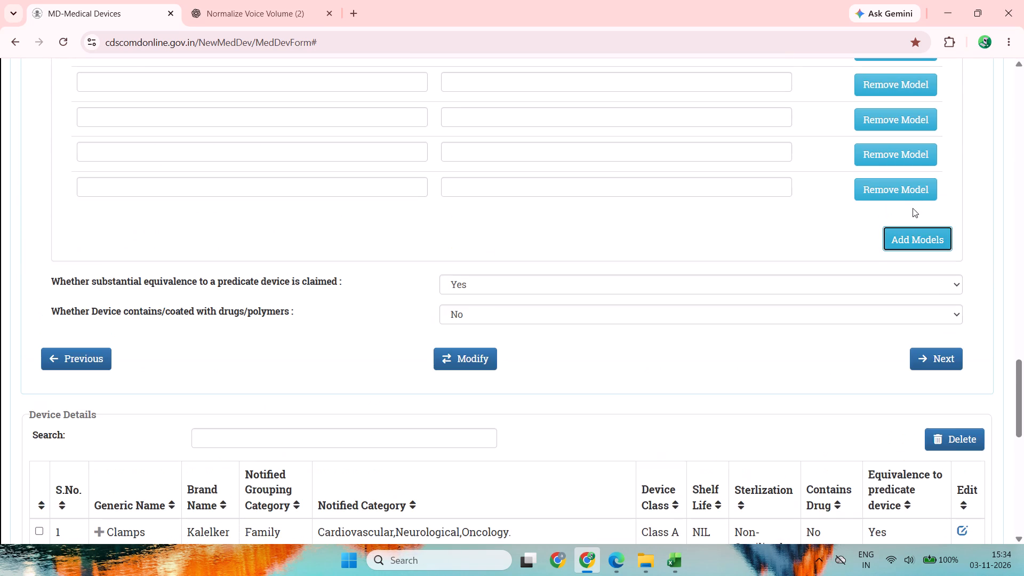
{"action": "left_click", "coordinate": [915, 235]}
{"action": "left_click", "coordinate": [908, 276]}
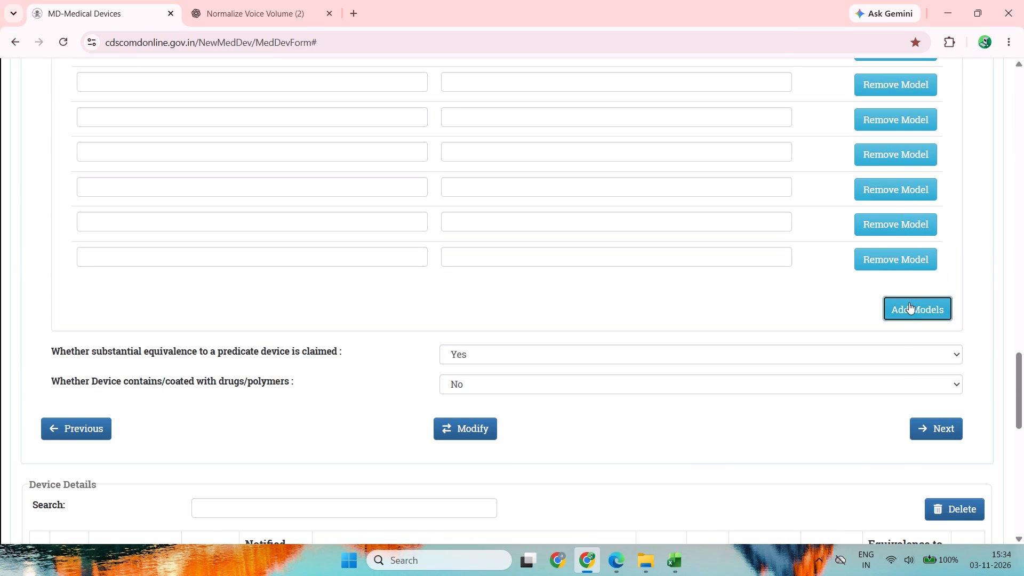
{"action": "left_click", "coordinate": [909, 304]}
Copy model code 22.E212.06 and description Osteotome 6mm. Cvd. Gillies. 16cm/6.5" from Excel into the first blank form row, without stray characters.
{"action": "scroll", "coordinate": [381, 229], "scroll_direction": "up", "scroll_amount": 3}
{"action": "left_click", "coordinate": [124, 175]}
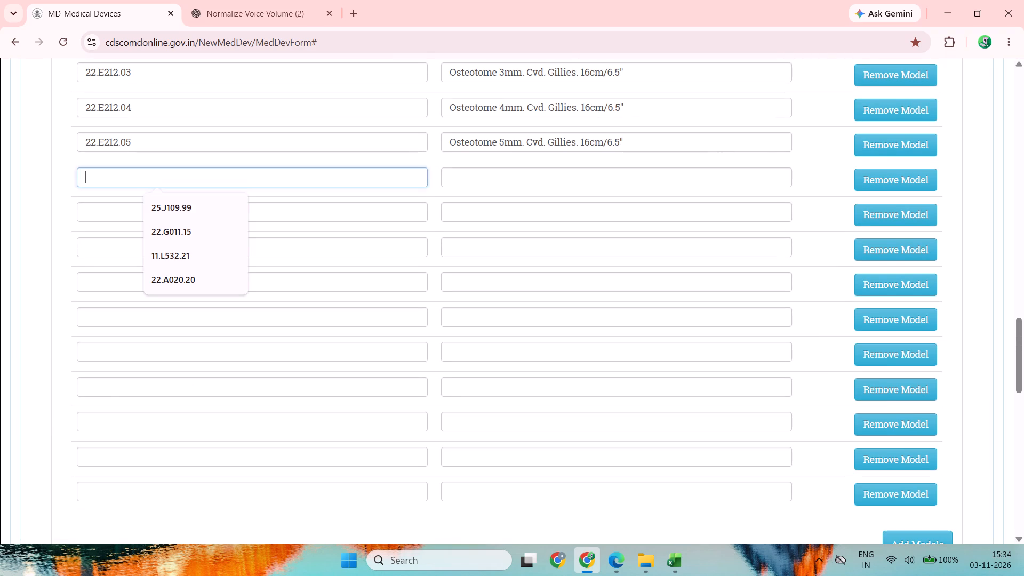
{"action": "key", "text": "alt+Tab"}
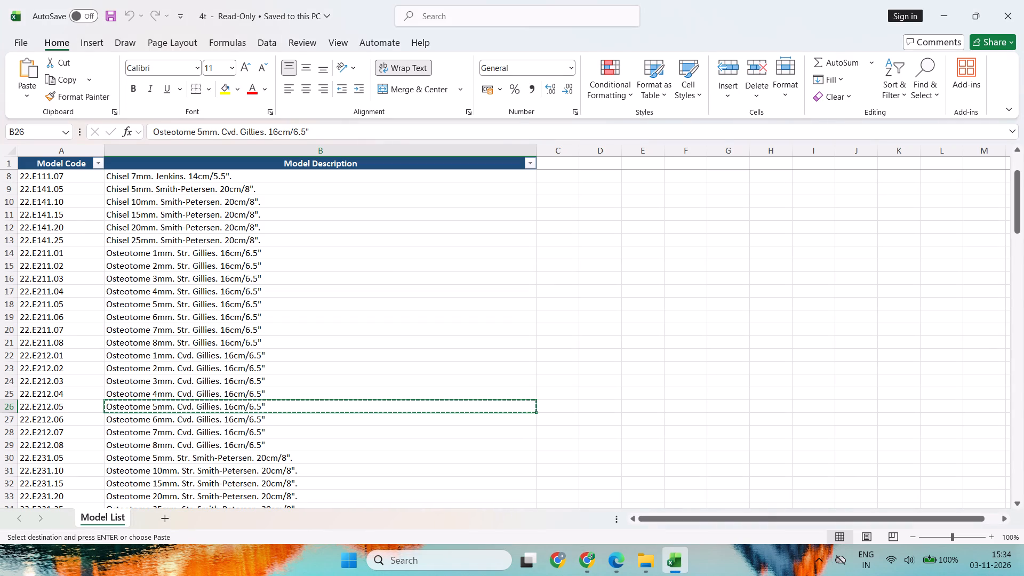
{"action": "scroll", "coordinate": [33, 368], "scroll_direction": "down", "scroll_amount": 1}
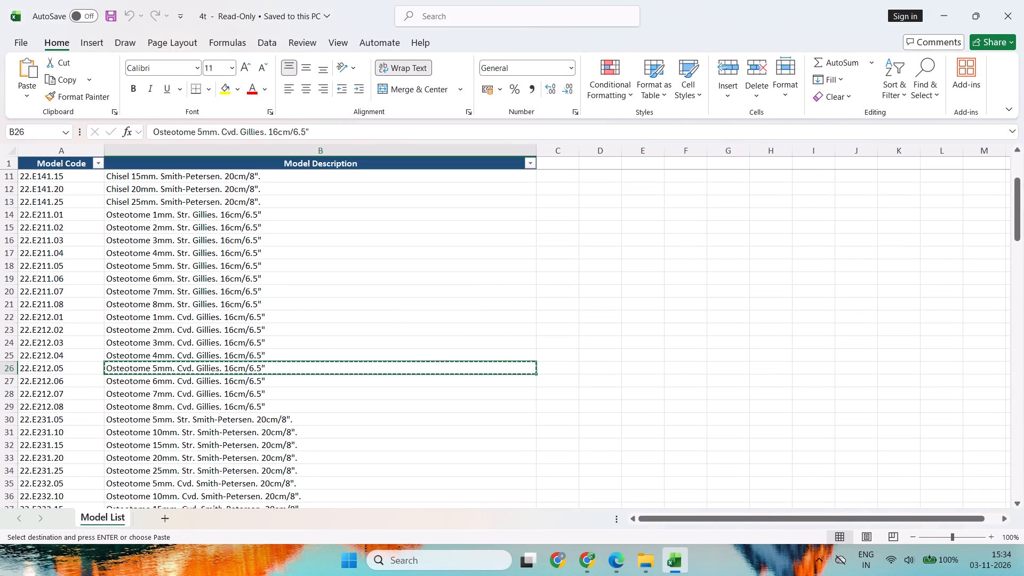
{"action": "left_click", "coordinate": [31, 383]}
{"action": "key", "text": "ctrl+c"}
{"action": "key", "text": "alt+Tab"}
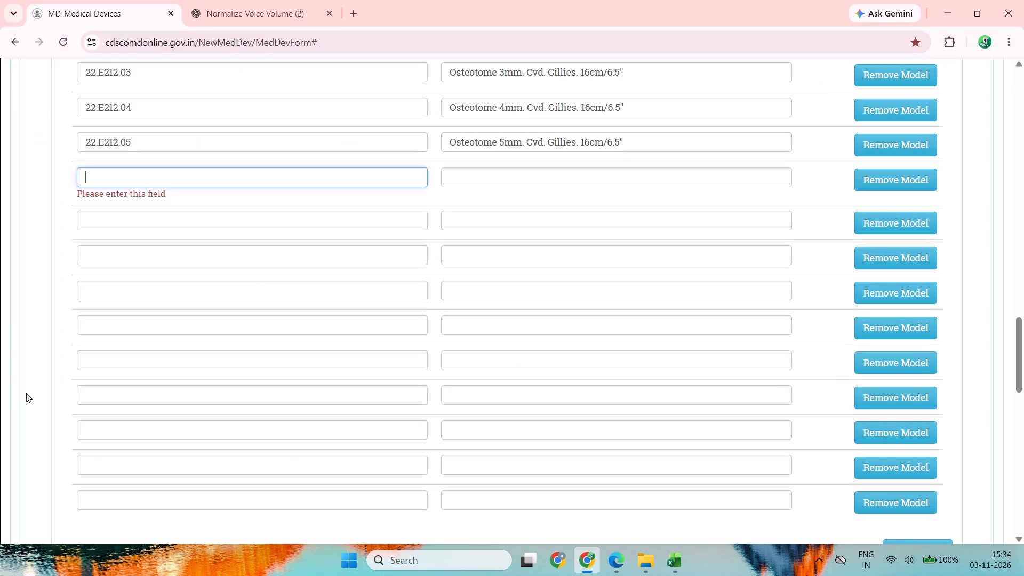
{"action": "key", "text": "ctrl+v"}
{"action": "key", "text": "alt+Tab"}
{"action": "key", "text": "Tab"}
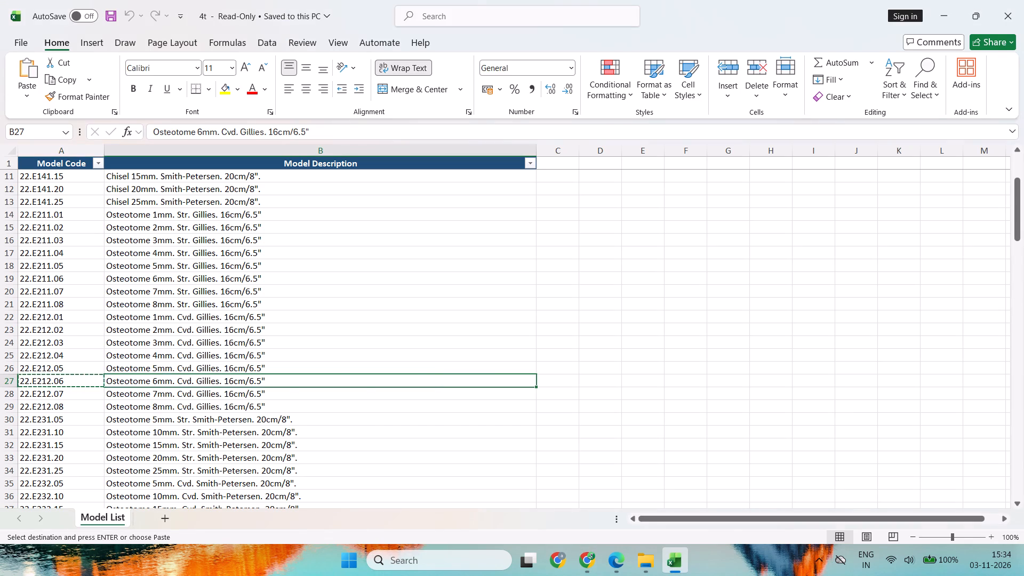
{"action": "key", "text": "ctrl+c"}
{"action": "key", "text": "alt+Tab"}
{"action": "key", "text": "Tab"}
{"action": "key", "text": "grave"}
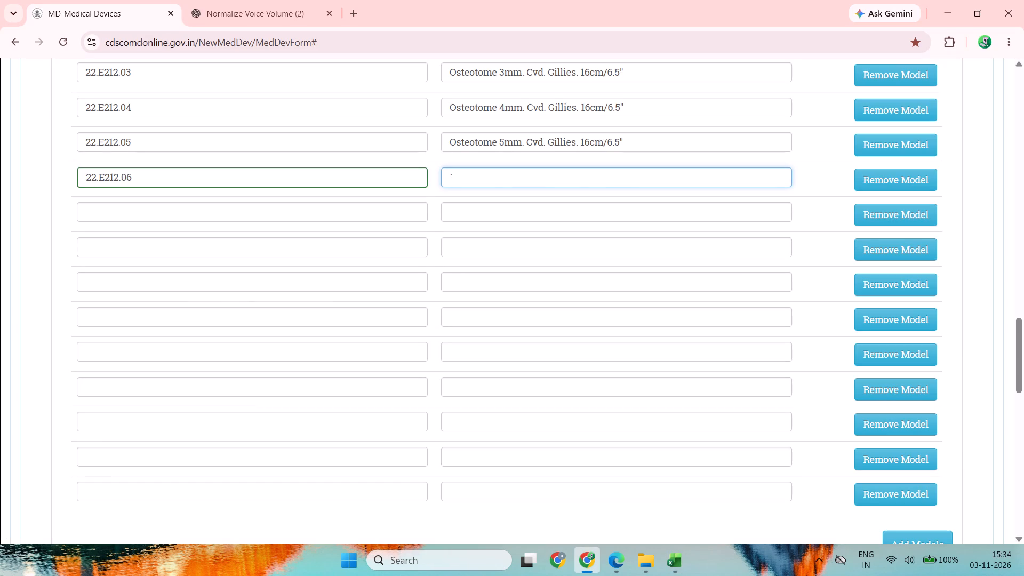
{"action": "key", "text": "ctrl+v"}
{"action": "key", "text": "Tab"}
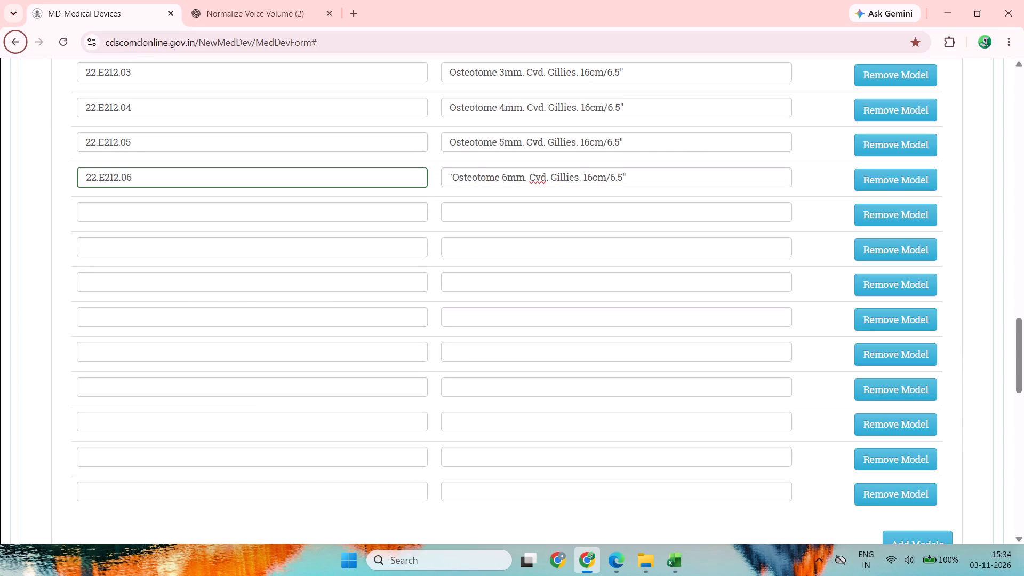
{"action": "left_click", "coordinate": [449, 173]}
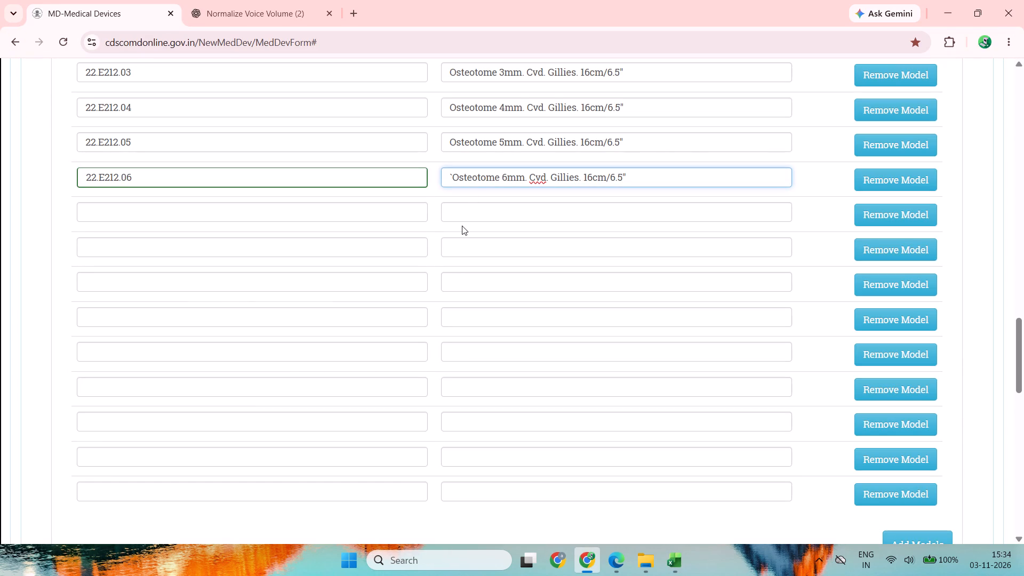
{"action": "key", "text": "Right"}
{"action": "key", "text": "BackSpace"}
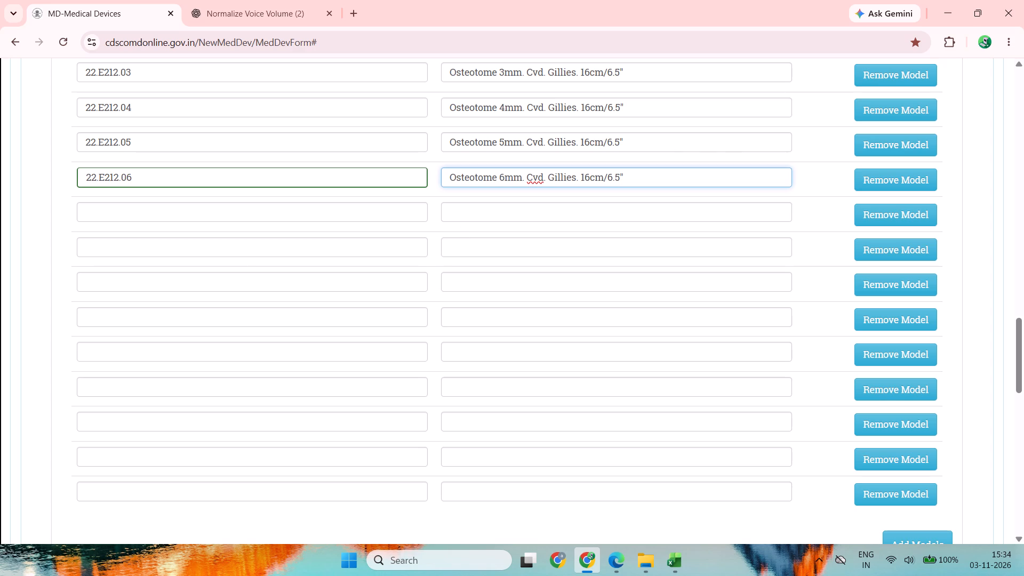
Copy model code 22.E212.07 and description Osteotome 7mm. Cvd. Gillies. 16cm/6.5" from Excel into the form row below 22.E212.06.
{"action": "left_click", "coordinate": [132, 214]}
{"action": "key", "text": "alt+Tab"}
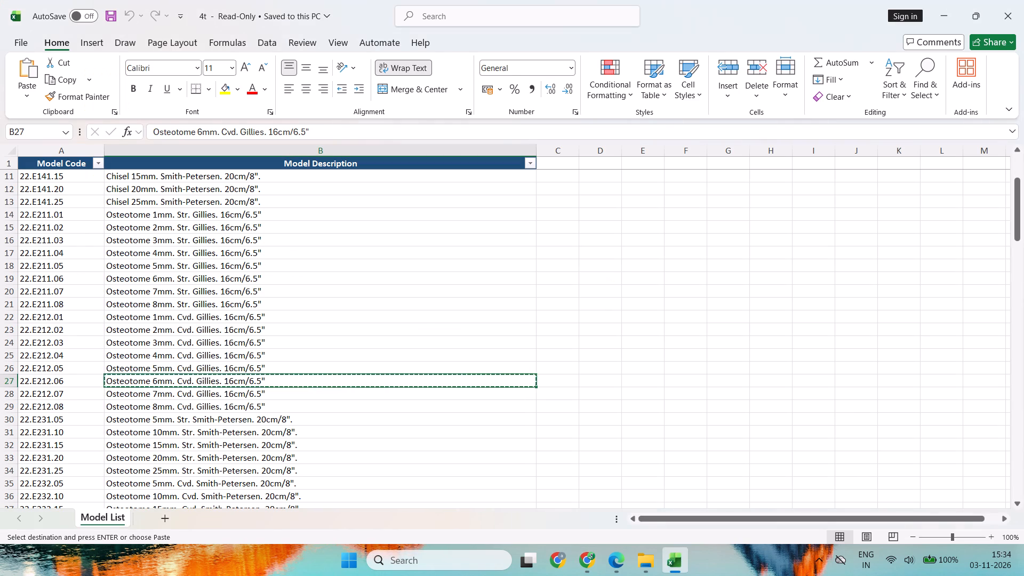
{"action": "key", "text": "Down"}
{"action": "key", "text": "Left"}
{"action": "key", "text": "ctrl+c"}
{"action": "key", "text": "alt+Tab"}
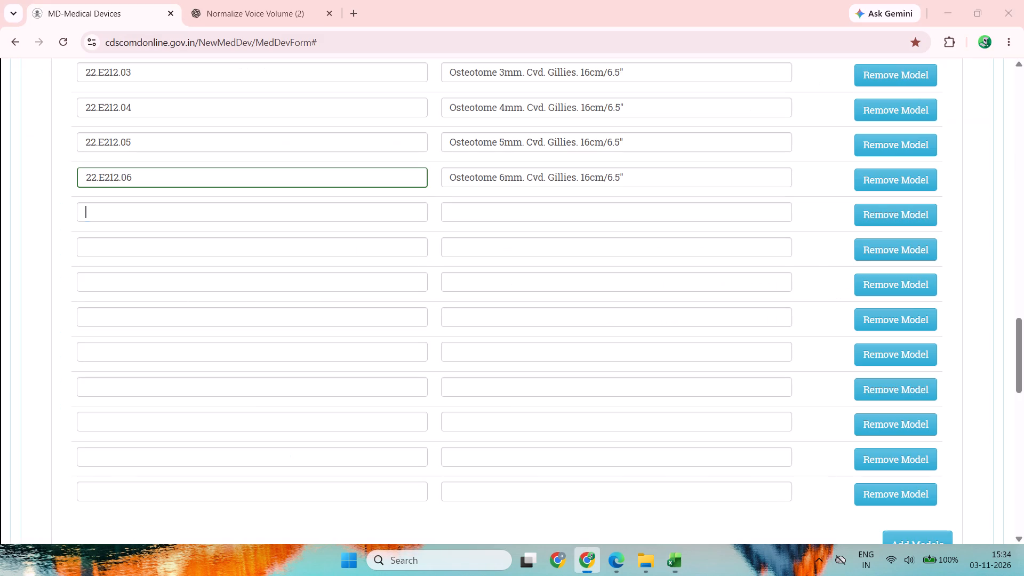
{"action": "key", "text": "ctrl+v"}
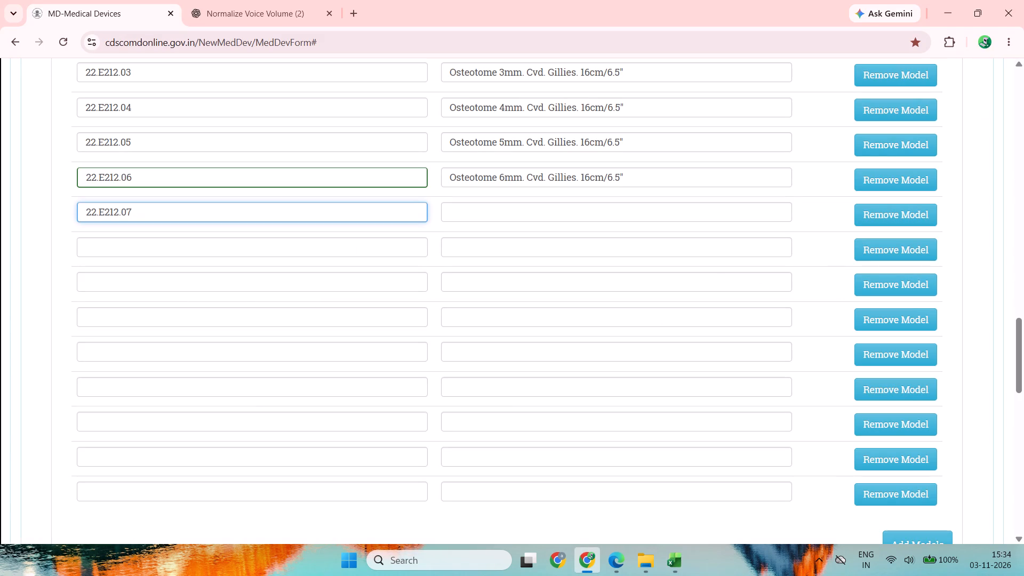
{"action": "key", "text": "Tab"}
{"action": "key", "text": "alt+Tab"}
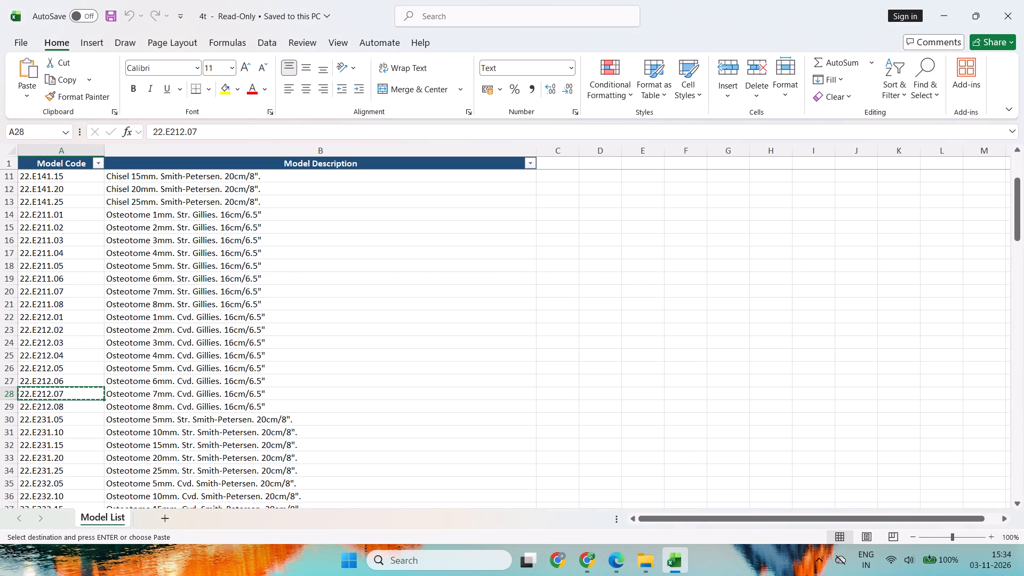
{"action": "key", "text": "Tab"}
{"action": "key", "text": "ctrl+c"}
{"action": "key", "text": "alt+Tab"}
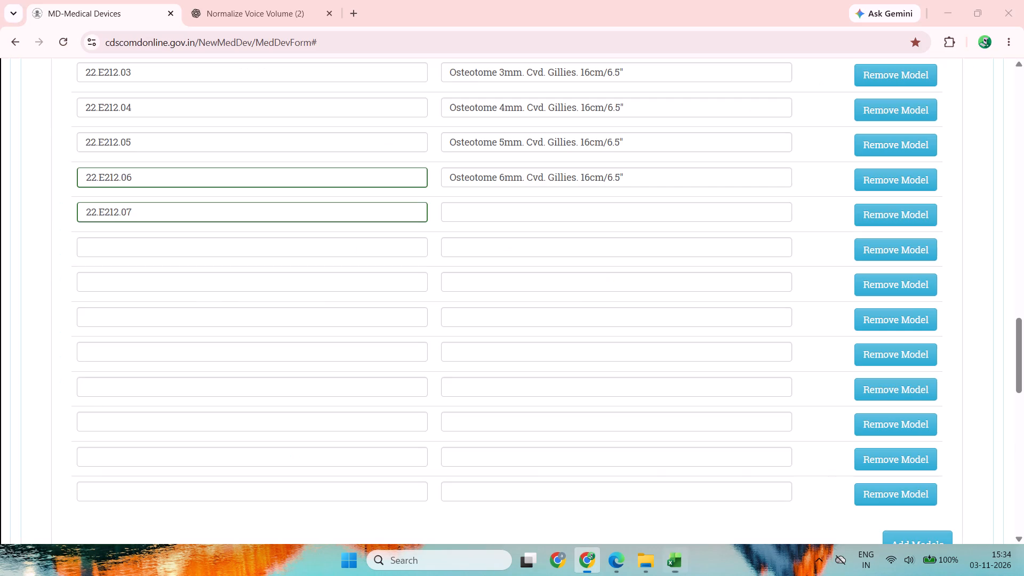
{"action": "key", "text": "ctrl+v"}
Copy model code 22.E212.08 and description Osteotome 8mm. Cvd. Gillies. 16cm/6.5" from Excel into the form row below 22.E212.07.
{"action": "key", "text": "Tab"}
{"action": "key", "text": "Tab"}
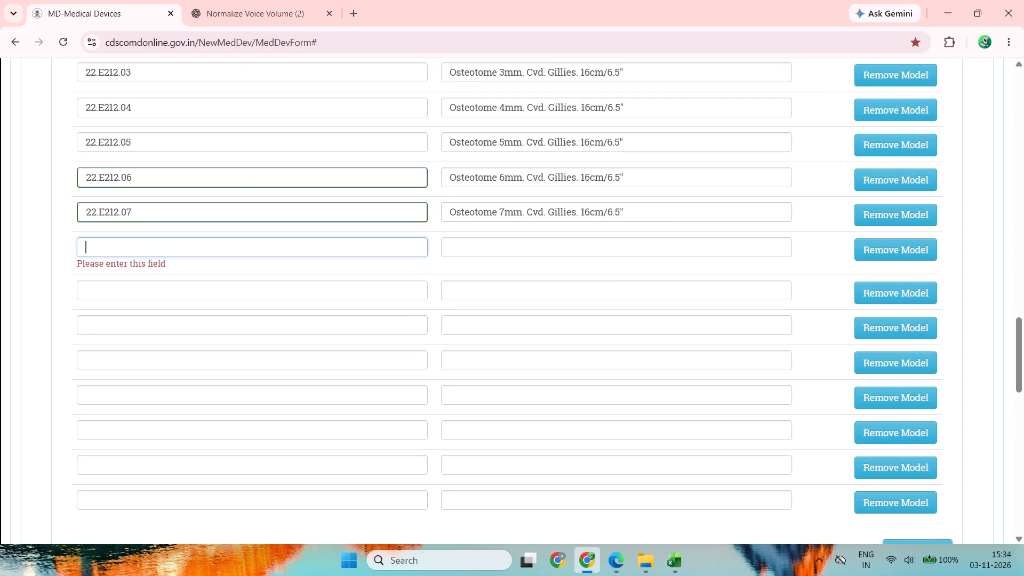
{"action": "key", "text": "alt+Tab"}
{"action": "key", "text": "Down"}
{"action": "key", "text": "Left"}
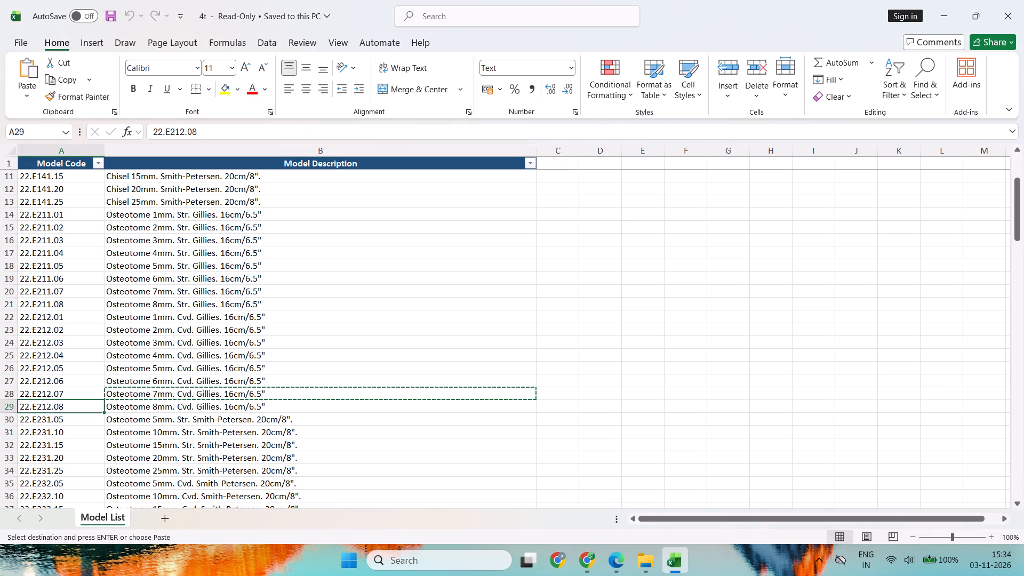
{"action": "key", "text": "ctrl+c"}
{"action": "key", "text": "alt+Tab"}
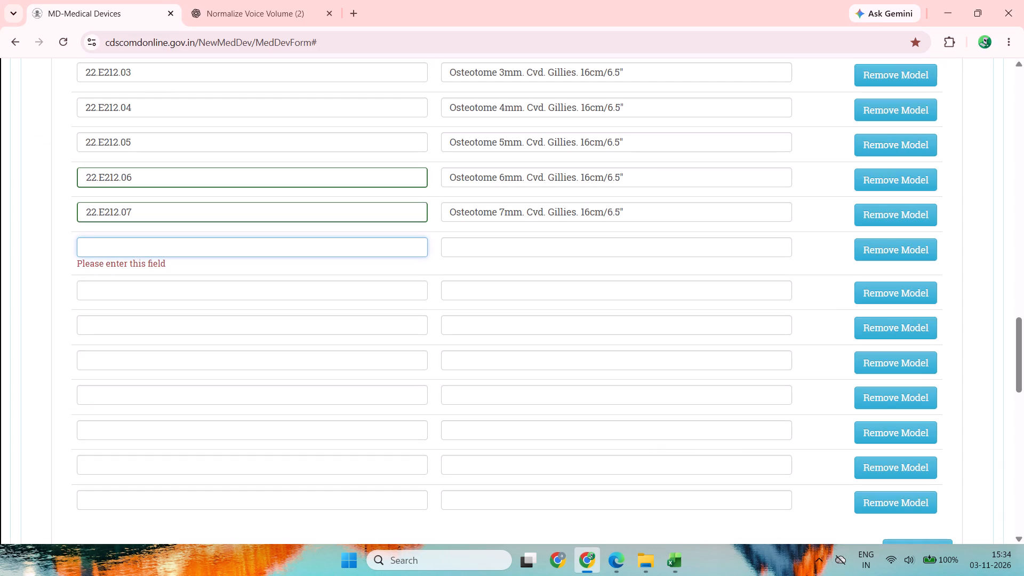
{"action": "key", "text": "ctrl+v"}
{"action": "key", "text": "alt+Tab"}
{"action": "key", "text": "Tab"}
{"action": "key", "text": "ctrl+c"}
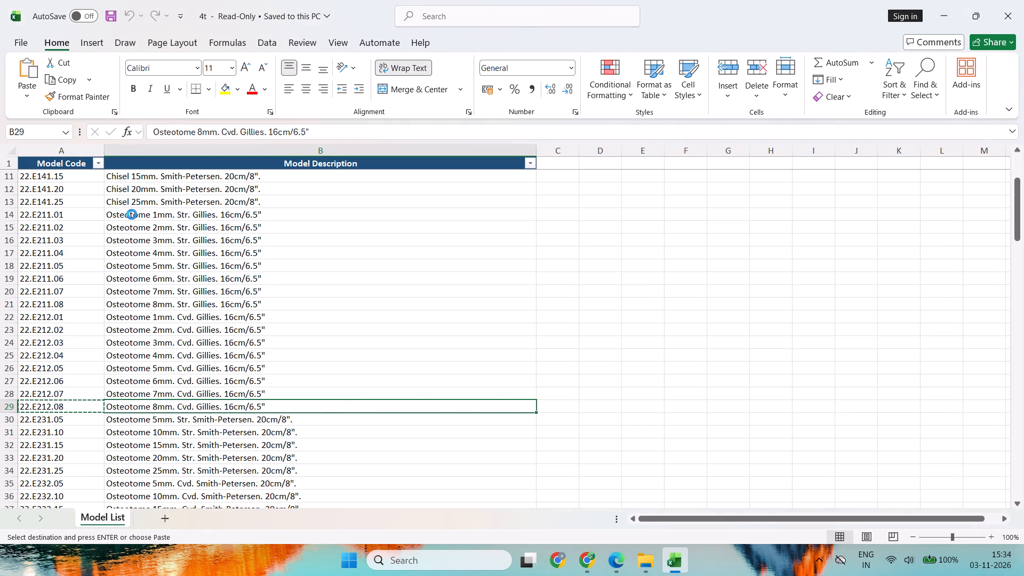
{"action": "key", "text": "alt+Tab"}
{"action": "key", "text": "Tab"}
{"action": "key", "text": "ctrl+v"}
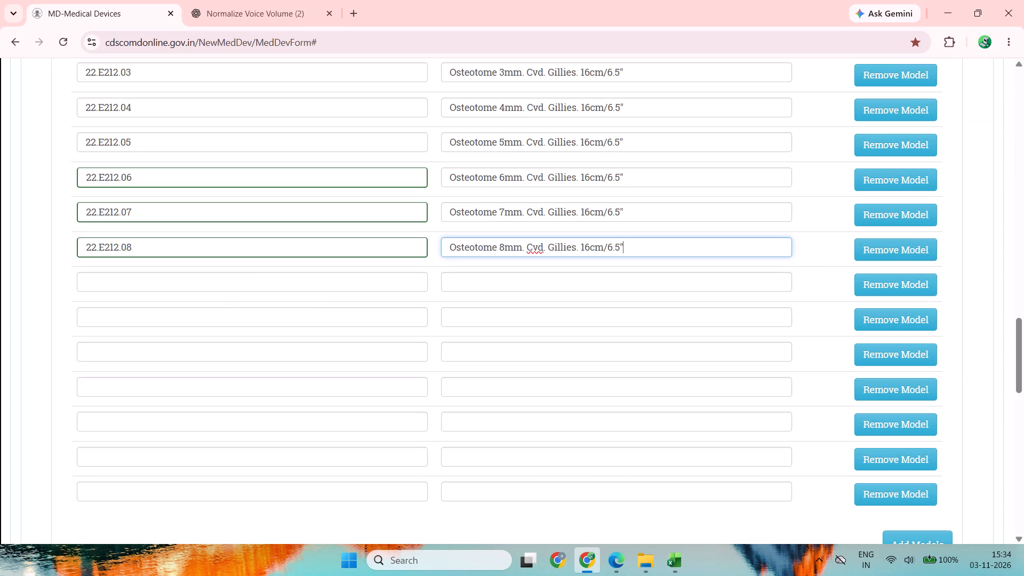
Copy model code 22.E231.05 and description Osteotome 5mm. Str. Smith-Petersen. 20cm/8". from Excel into the form row below 22.E212.08.
{"action": "key", "text": "alt+Tab"}
{"action": "key", "text": "Tab"}
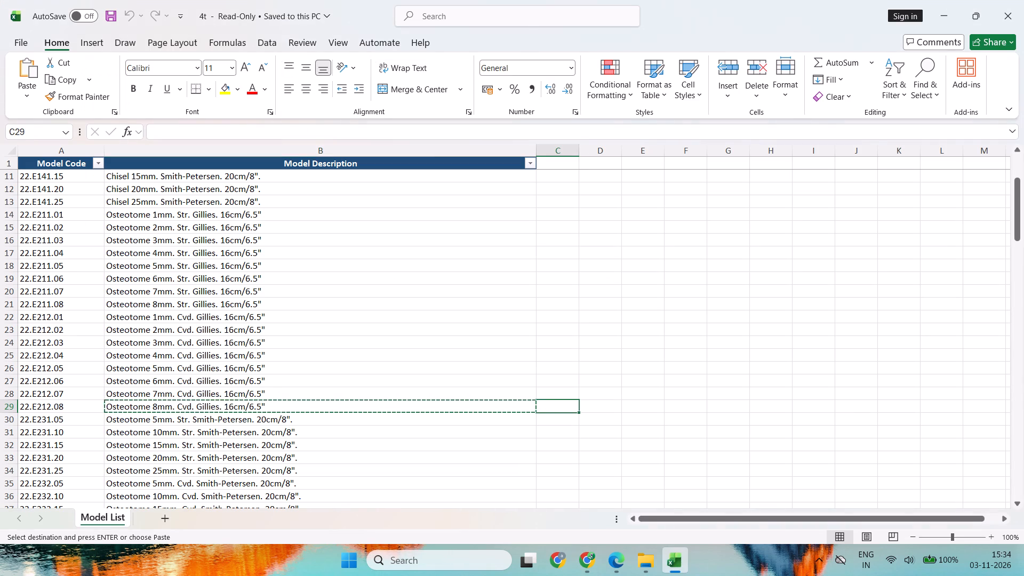
{"action": "key", "text": "Down"}
{"action": "key", "text": "Left"}
{"action": "key", "text": "Left"}
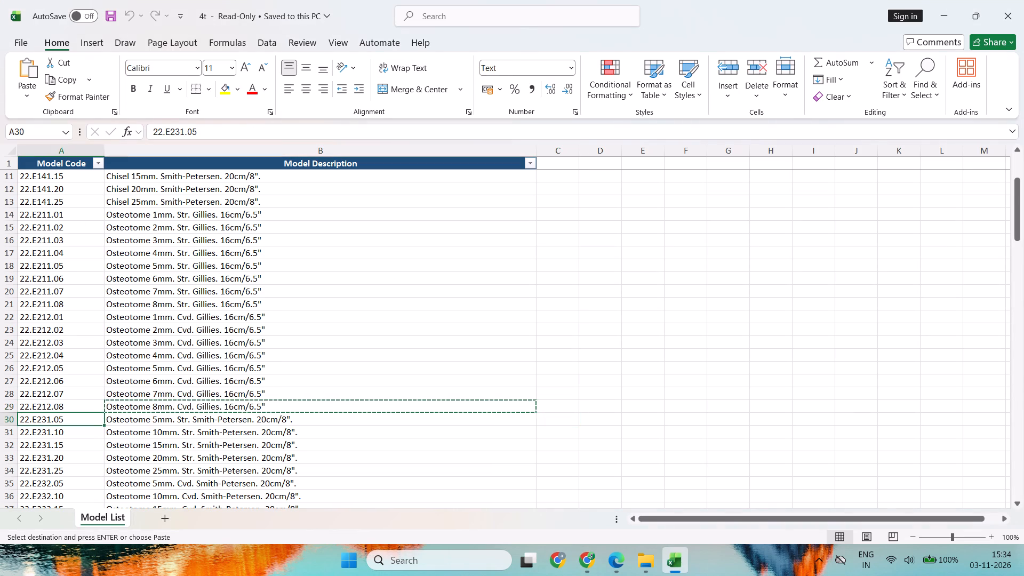
{"action": "key", "text": "ctrl+c"}
{"action": "key", "text": "alt+Tab"}
{"action": "key", "text": "Tab"}
{"action": "key", "text": "Tab"}
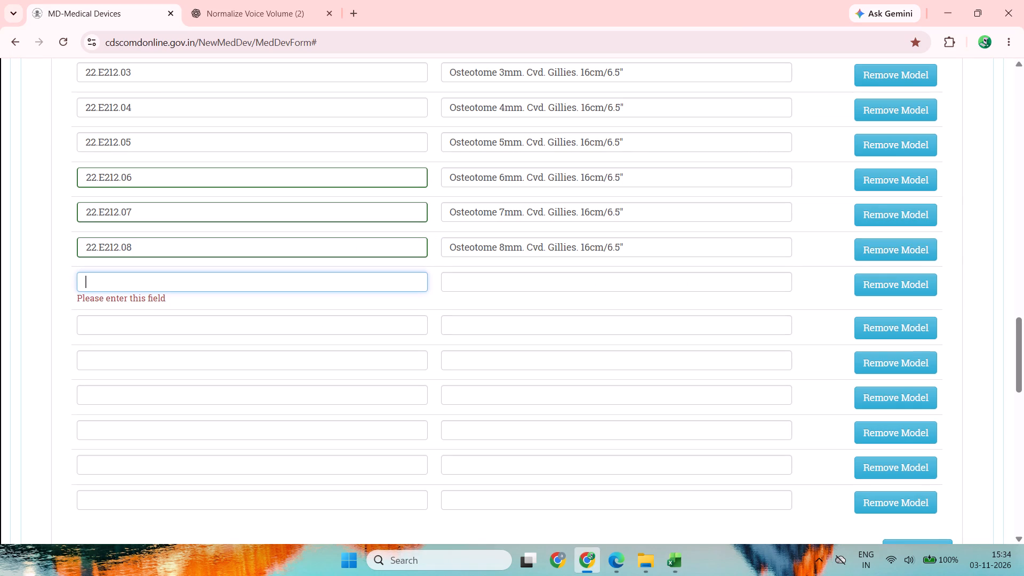
{"action": "key", "text": "ctrl+v"}
{"action": "key", "text": "alt+Tab"}
{"action": "key", "text": "Tab"}
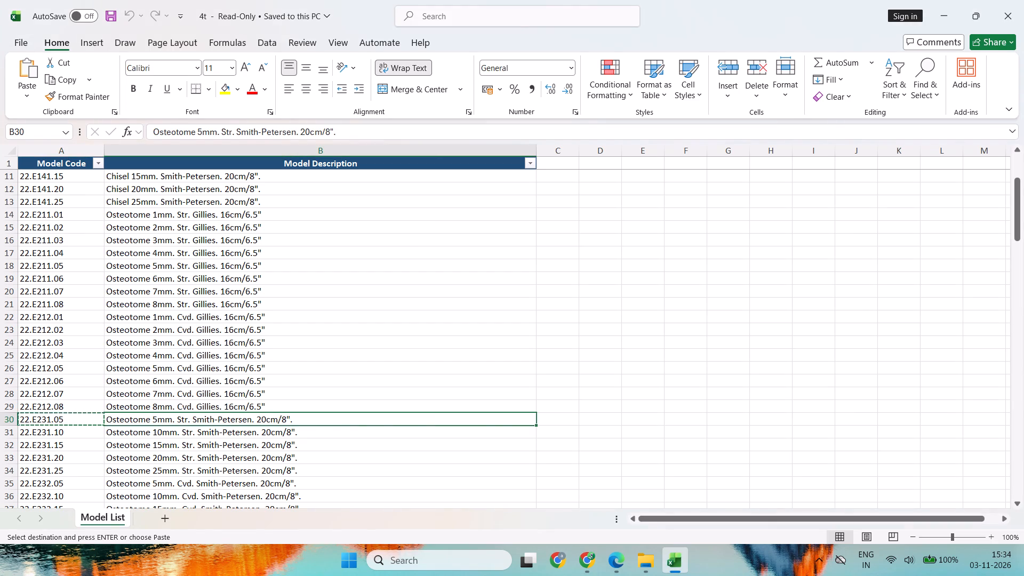
{"action": "key", "text": "ctrl+c"}
{"action": "key", "text": "alt+Tab"}
{"action": "key", "text": "Tab"}
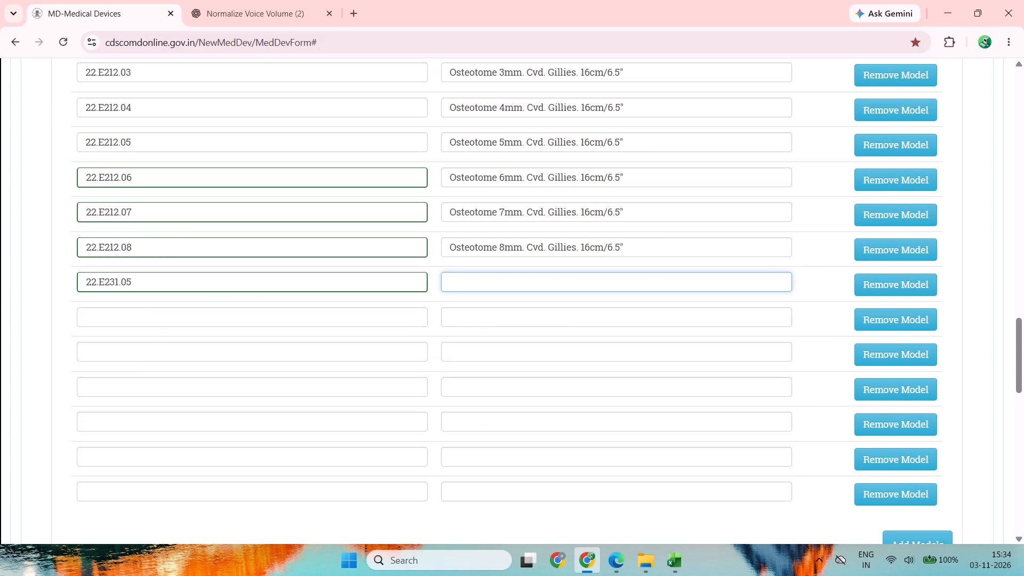
{"action": "key", "text": "ctrl+v"}
Copy model code 22.E231.10 and description Osteotome 10mm. Str. Smith-Petersen. 20cm/8". from Excel into the form row below 22.E231.05.
{"action": "key", "text": "Tab"}
{"action": "key", "text": "Tab"}
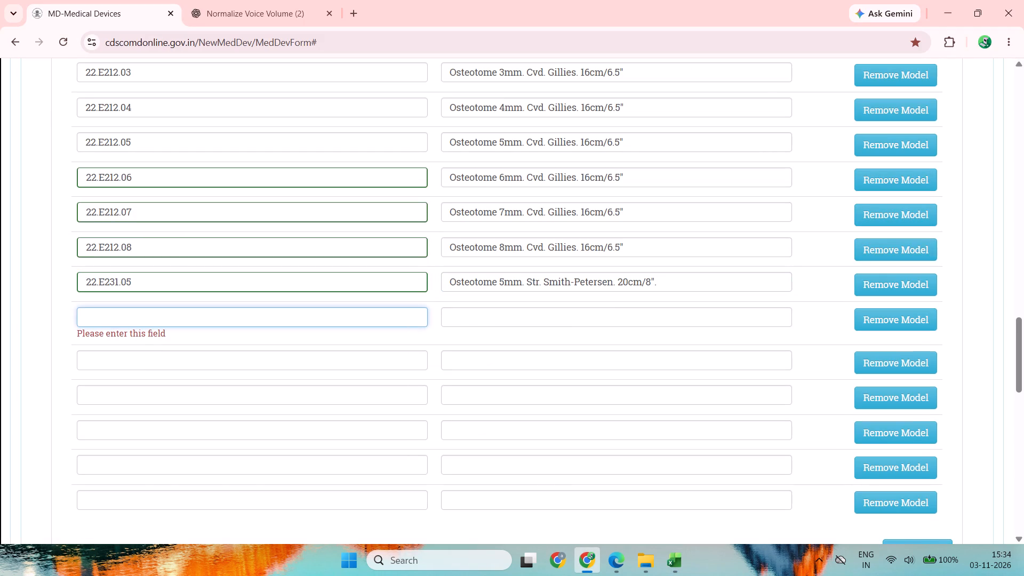
{"action": "key", "text": "alt+Tab"}
{"action": "key", "text": "Down"}
{"action": "key", "text": "Left"}
{"action": "key", "text": "ctrl+c"}
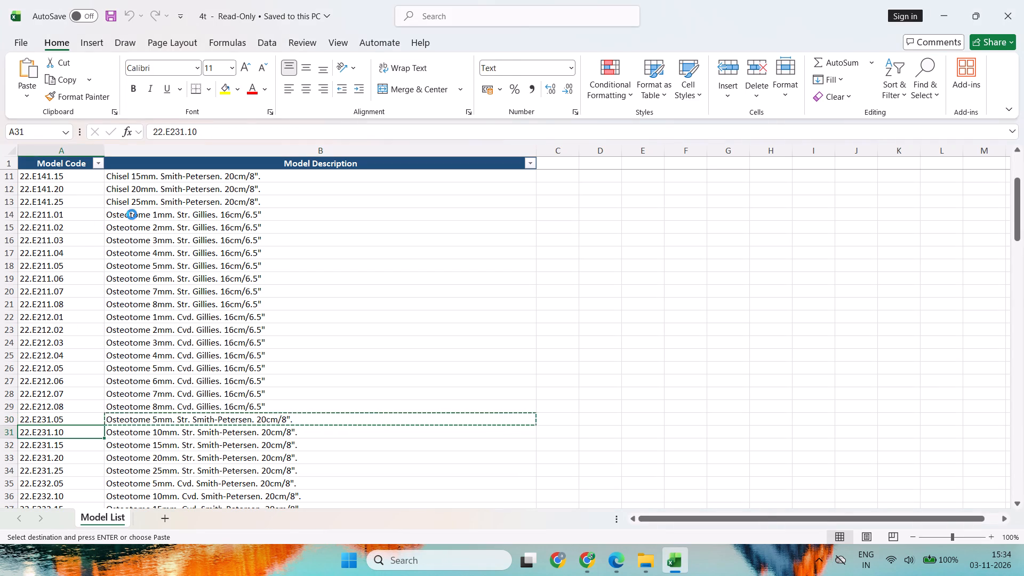
{"action": "key", "text": "alt+Tab"}
{"action": "key", "text": "ctrl+v"}
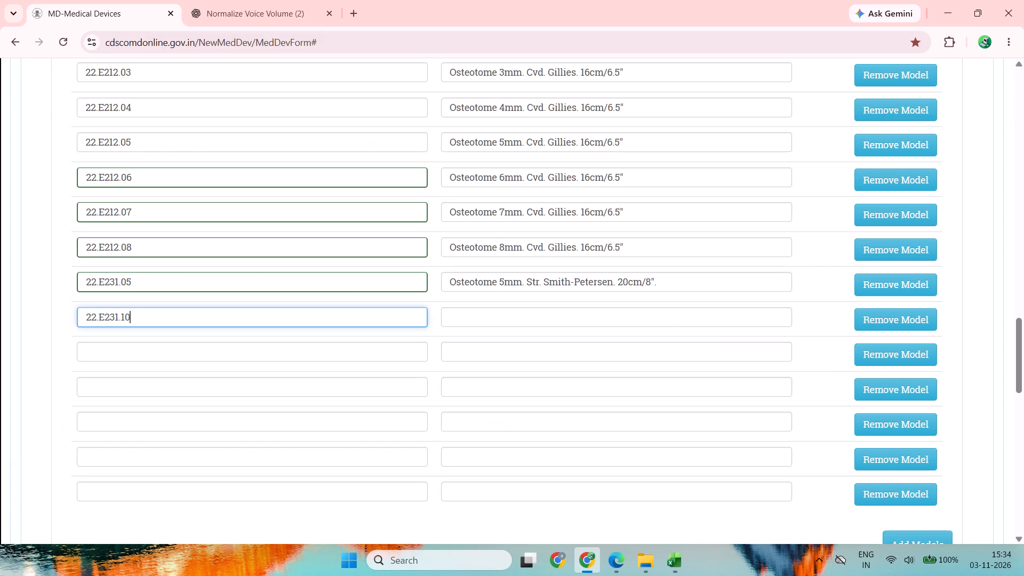
{"action": "key", "text": "alt+q"}
{"action": "key", "text": "alt+Tab"}
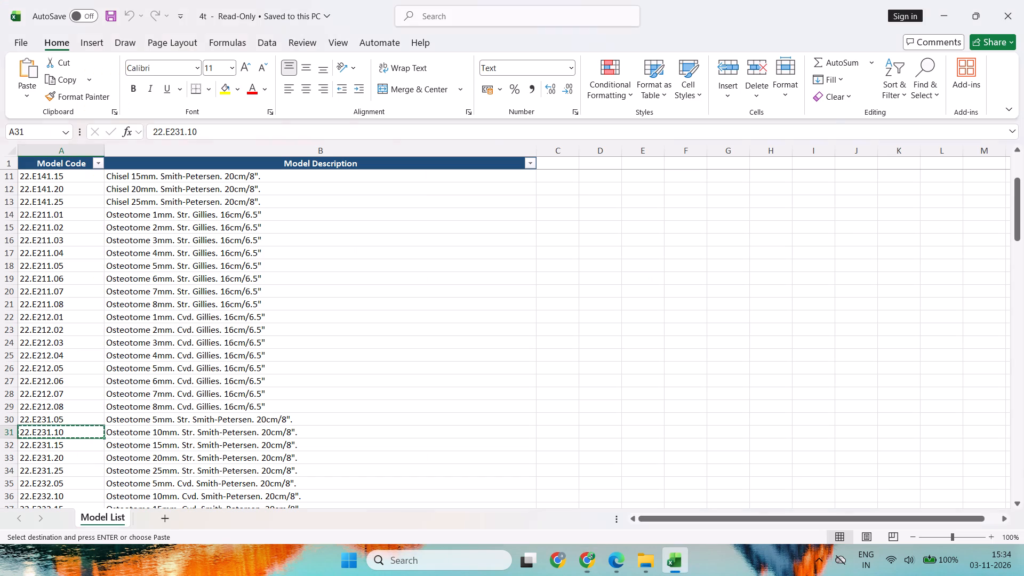
{"action": "key", "text": "Tab"}
{"action": "key", "text": "ctrl+c"}
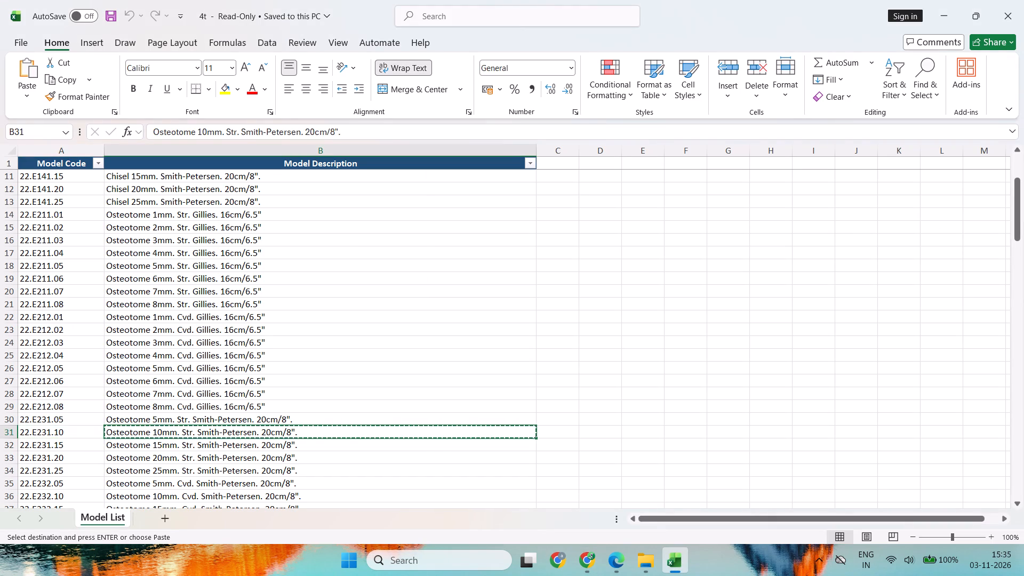
{"action": "key", "text": "alt+Tab"}
{"action": "key", "text": "Tab"}
{"action": "key", "text": "ctrl+v"}
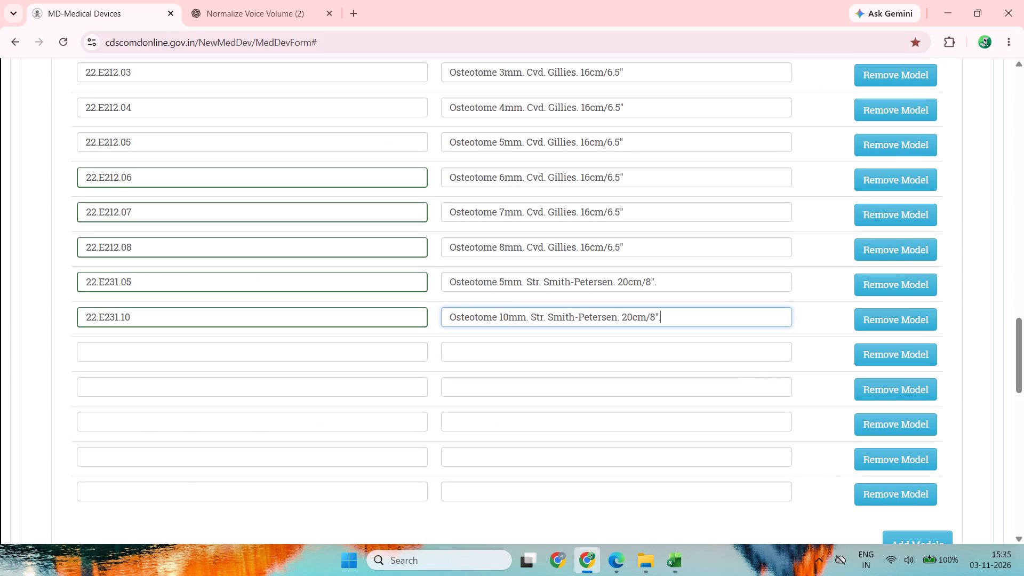
Copy model code 22.E231.15 and description Osteotome 15mm. Str. Smith-Petersen. 20cm/8". from Excel into the form row below 22.E231.10.
{"action": "key", "text": "alt+Tab"}
{"action": "key", "text": "Down"}
{"action": "key", "text": "Left"}
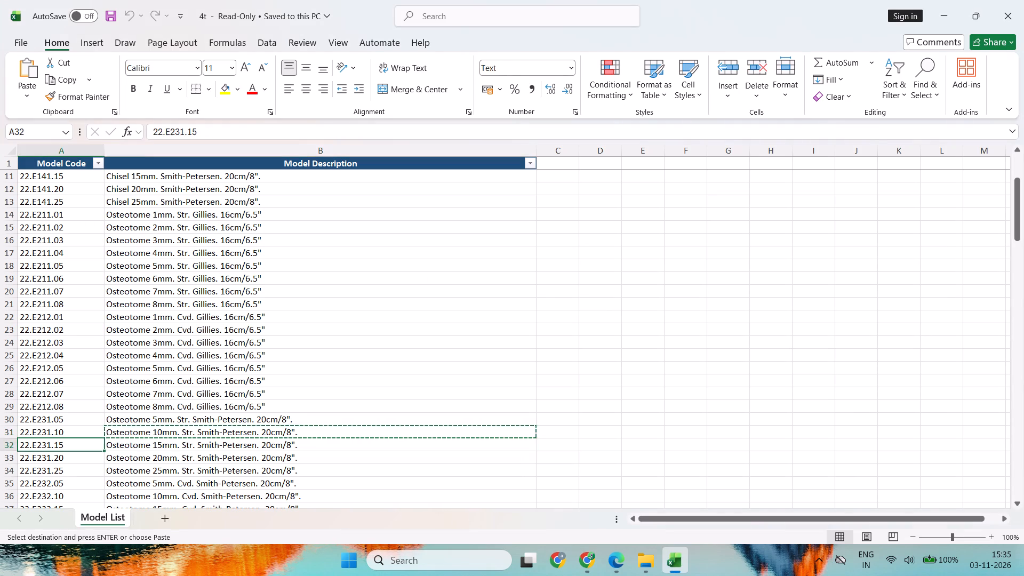
{"action": "key", "text": "ctrl+c"}
{"action": "key", "text": "alt+Tab"}
{"action": "key", "text": "Tab"}
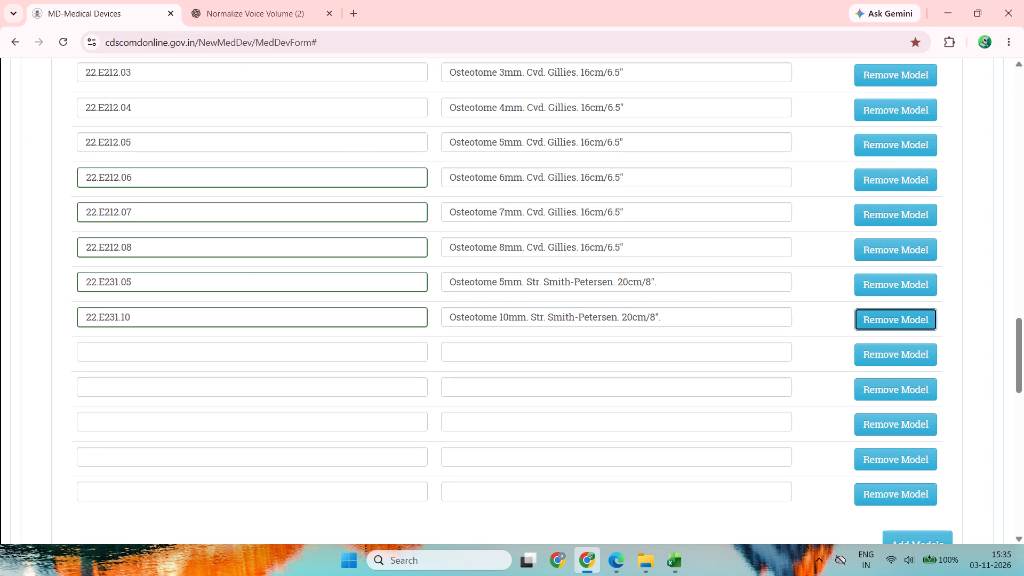
{"action": "key", "text": "Tab"}
{"action": "key", "text": "ctrl+v"}
{"action": "key", "text": "alt+Tab"}
{"action": "key", "text": "Tab"}
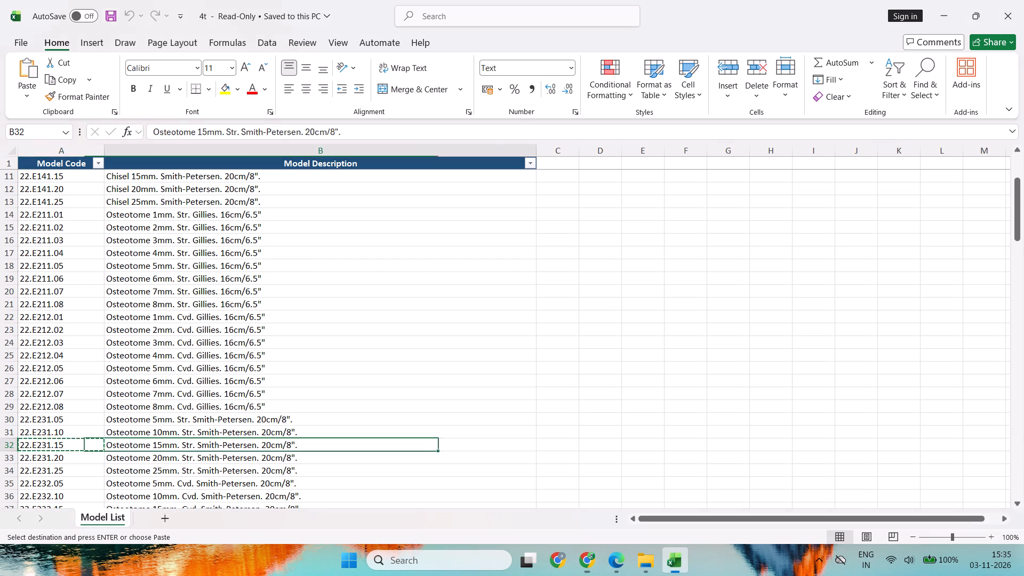
{"action": "key", "text": "ctrl+c"}
{"action": "key", "text": "alt+Tab"}
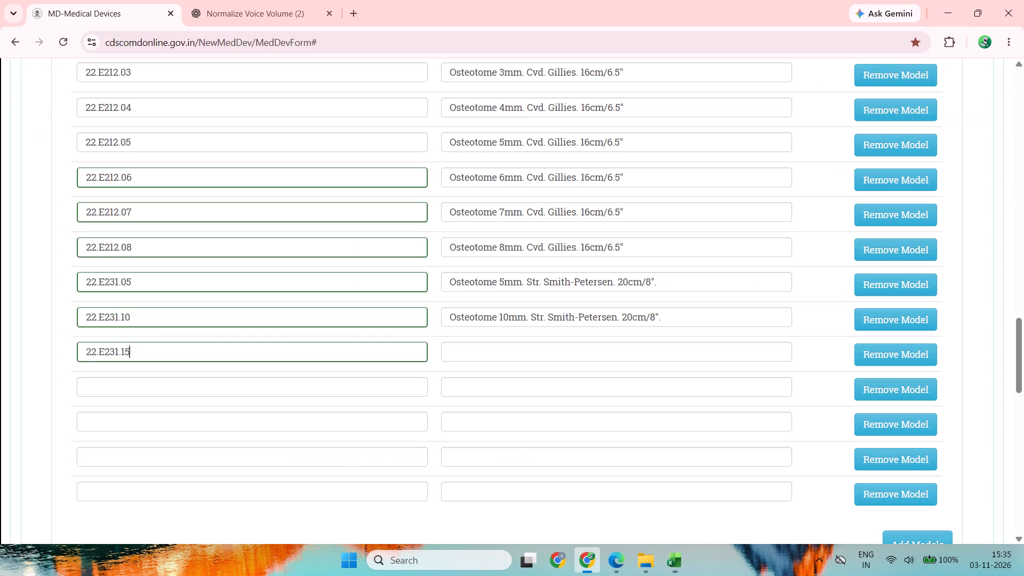
{"action": "key", "text": "Tab"}
{"action": "key", "text": "ctrl+v"}
Copy model code 22.E231.20 and description Osteotome 20mm. Str. Smith-Petersen. 20cm/8". from Excel into the form row below 22.E231.15.
{"action": "key", "text": "alt+Tab"}
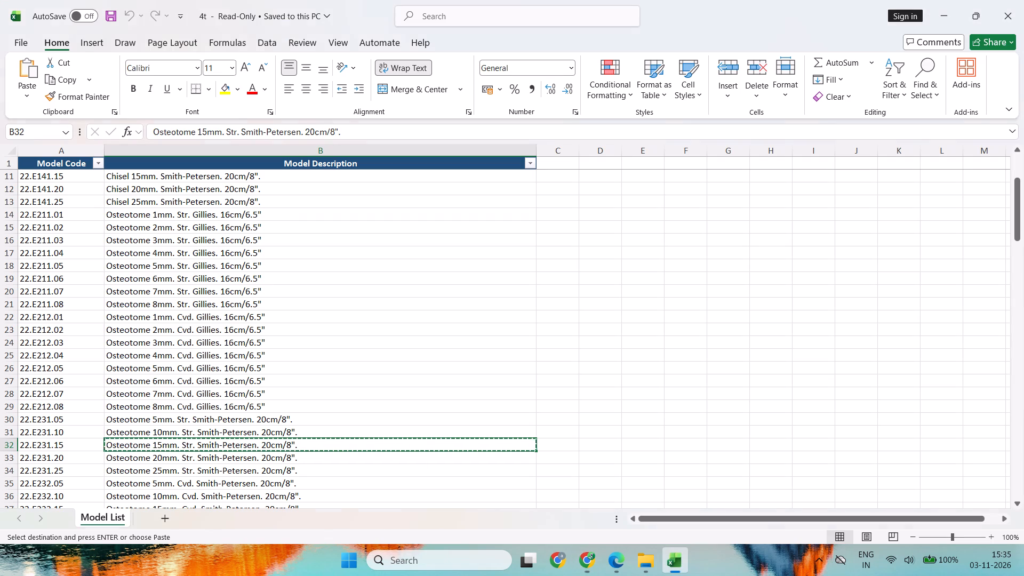
{"action": "key", "text": "Down"}
{"action": "key", "text": "Left"}
{"action": "key", "text": "ctrl+c"}
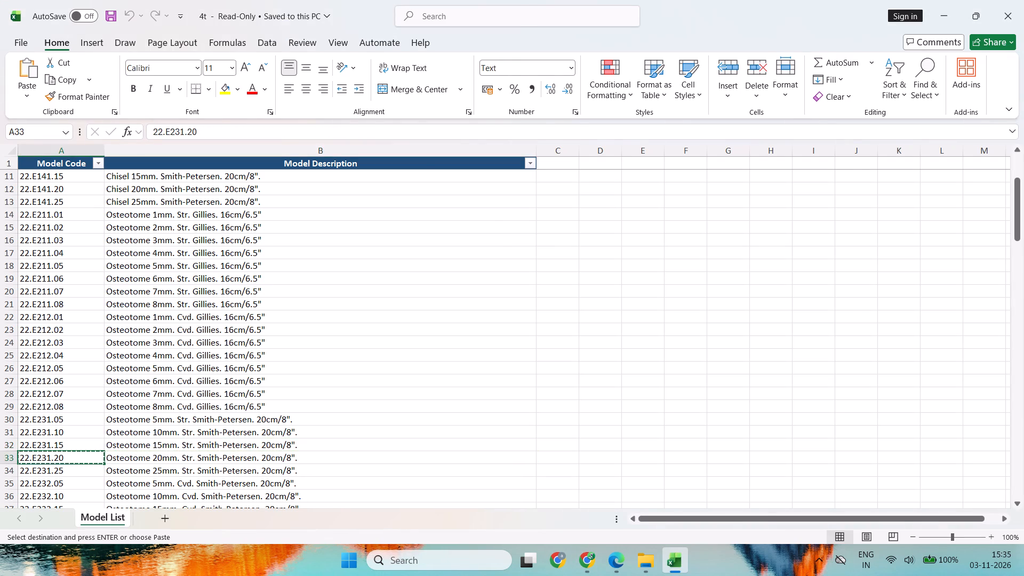
{"action": "key", "text": "alt+super+Tab"}
{"action": "key", "text": "Tab"}
{"action": "key", "text": "Tab"}
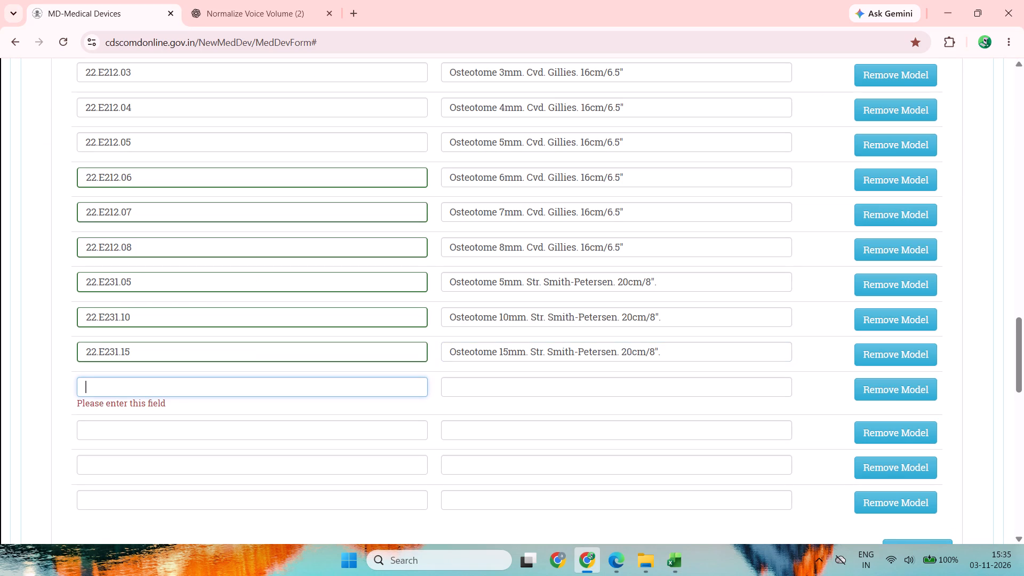
{"action": "key", "text": "ctrl+v"}
{"action": "key", "text": "alt+Tab"}
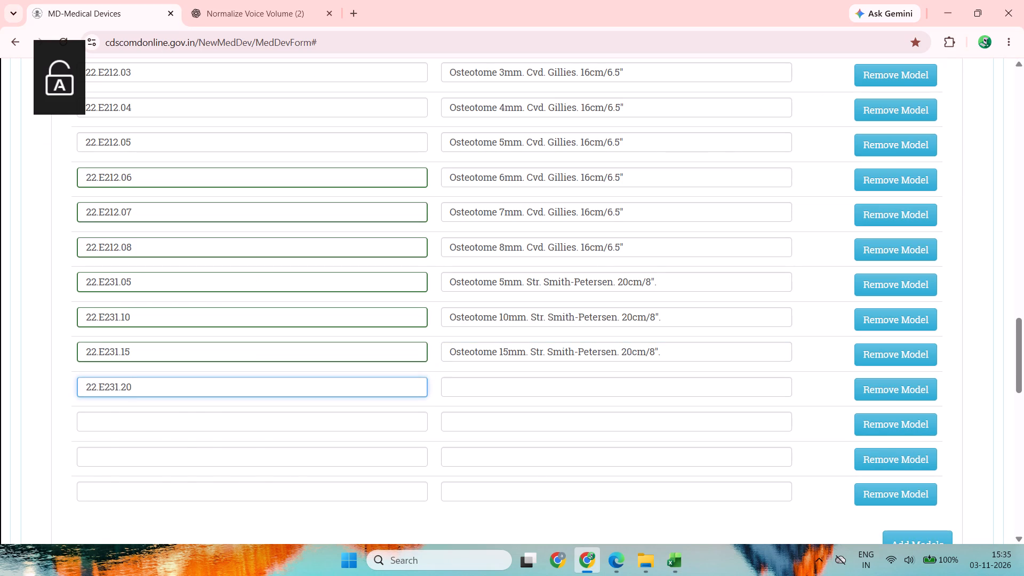
{"action": "key", "text": "Tab"}
{"action": "key", "text": "ctrl+c"}
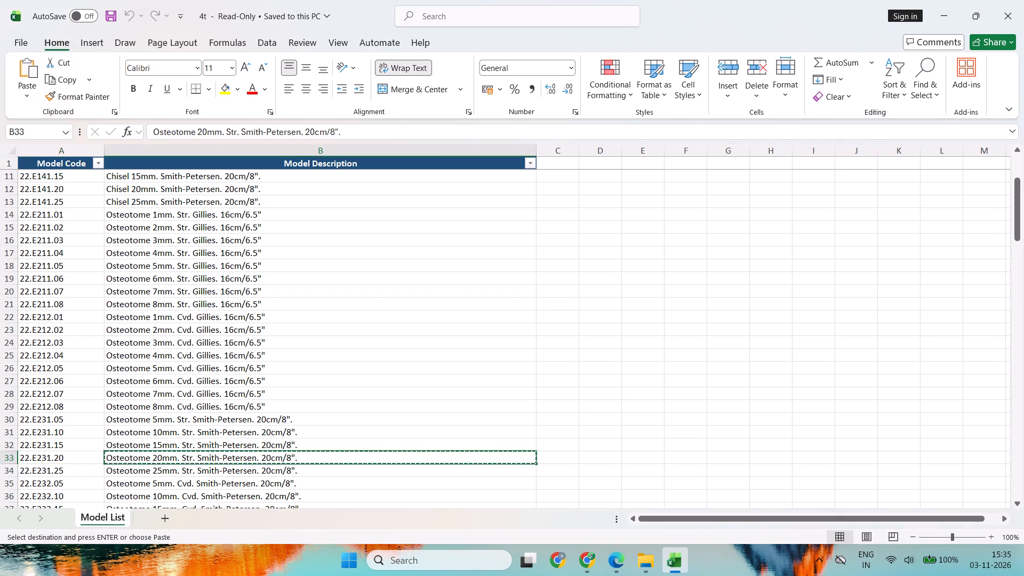
{"action": "key", "text": "alt+Tab"}
{"action": "key", "text": "Tab"}
{"action": "key", "text": "ctrl+v"}
Copy model code 22.E231.25 from Excel into the code field of the form row below 22.E231.20.
{"action": "key", "text": "alt+Tab"}
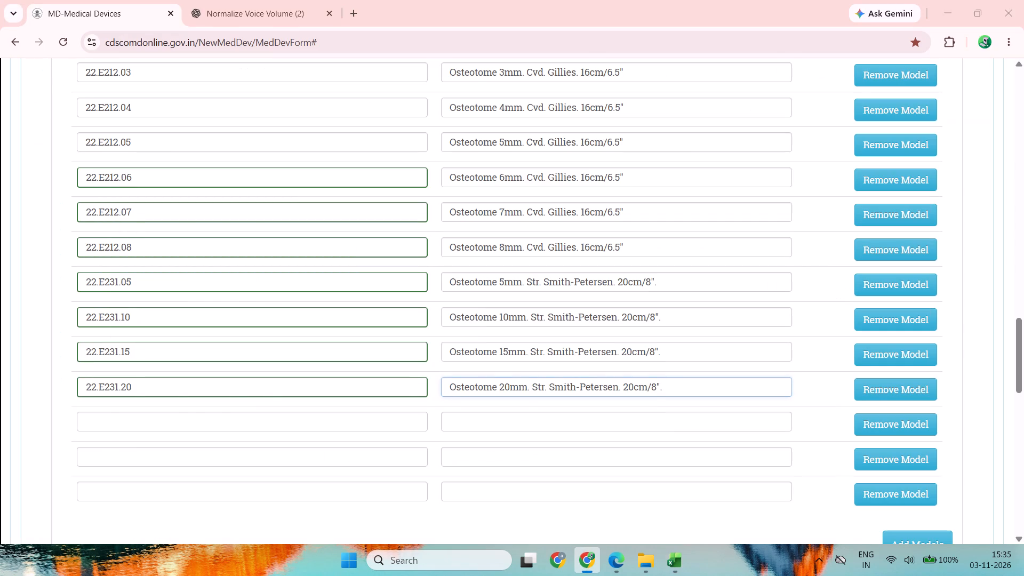
{"action": "key", "text": "Down"}
{"action": "key", "text": "Left"}
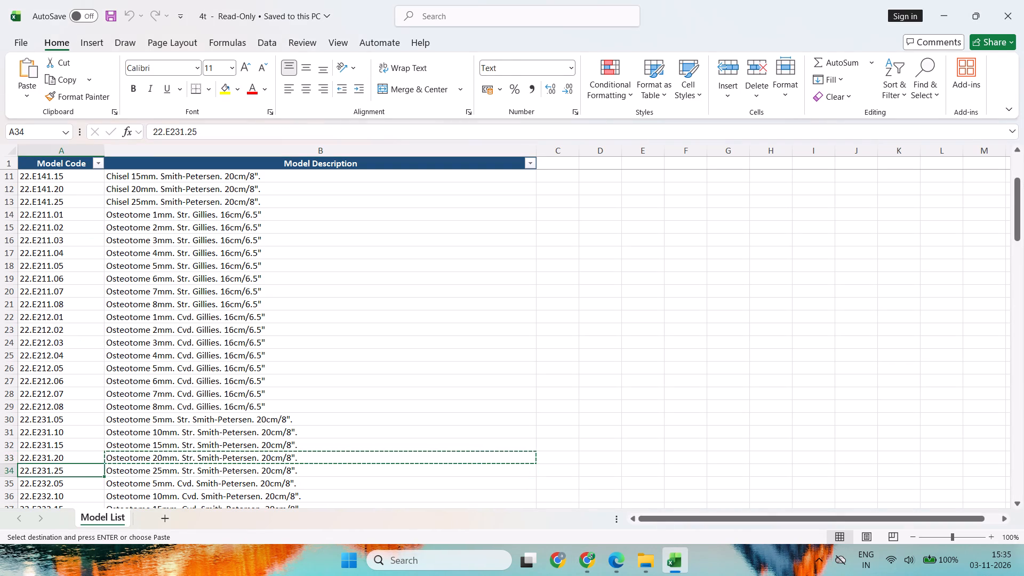
{"action": "key", "text": "ctrl+c"}
{"action": "key", "text": "alt+Tab"}
{"action": "key", "text": "Tab"}
{"action": "key", "text": "Tab"}
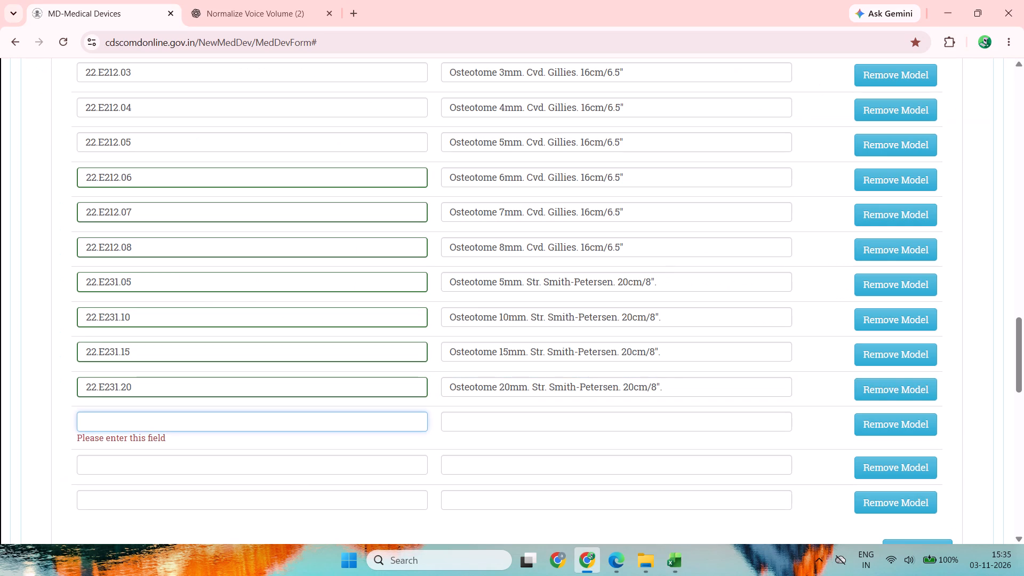
{"action": "key", "text": "ctrl+v"}
Paste 22.E231.25 into Excel description cell B34 and copy that cell into the description field of the 22.E231.25 form row.
{"action": "key", "text": "alt+Tab"}
{"action": "key", "text": "Tab"}
{"action": "key", "text": "ctrl+v"}
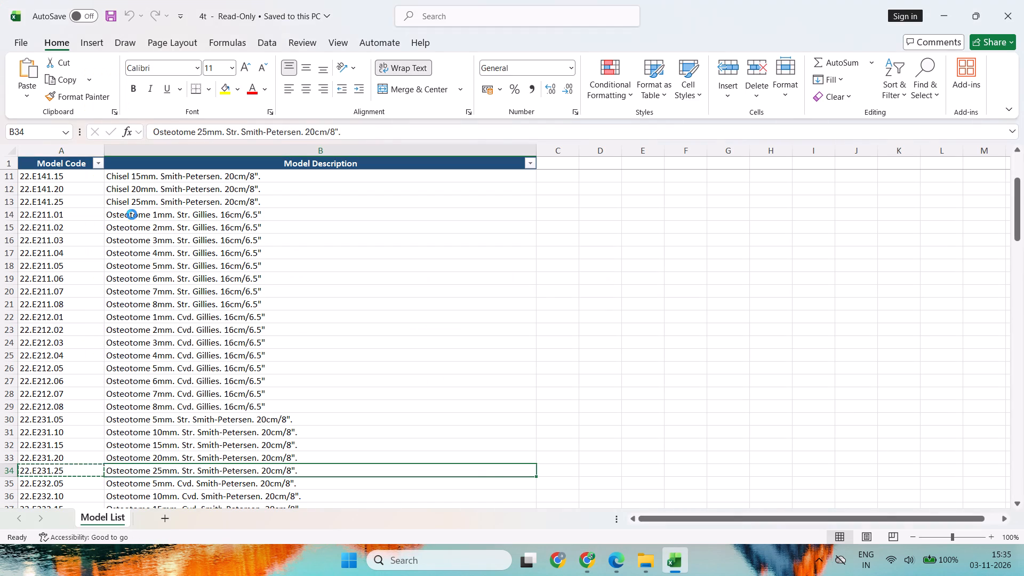
{"action": "key", "text": "alt+Tab"}
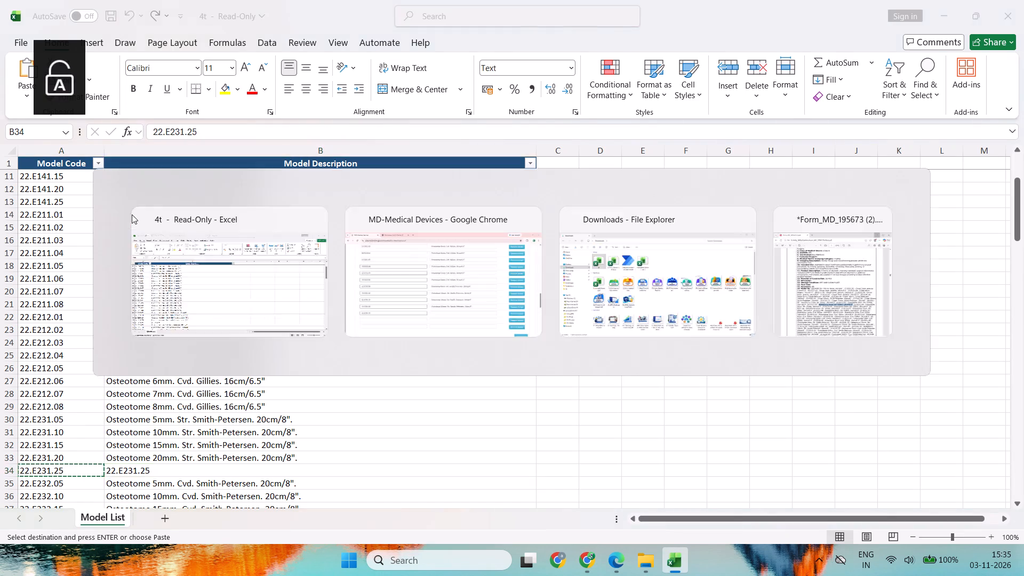
{"action": "key", "text": "alt+Tab"}
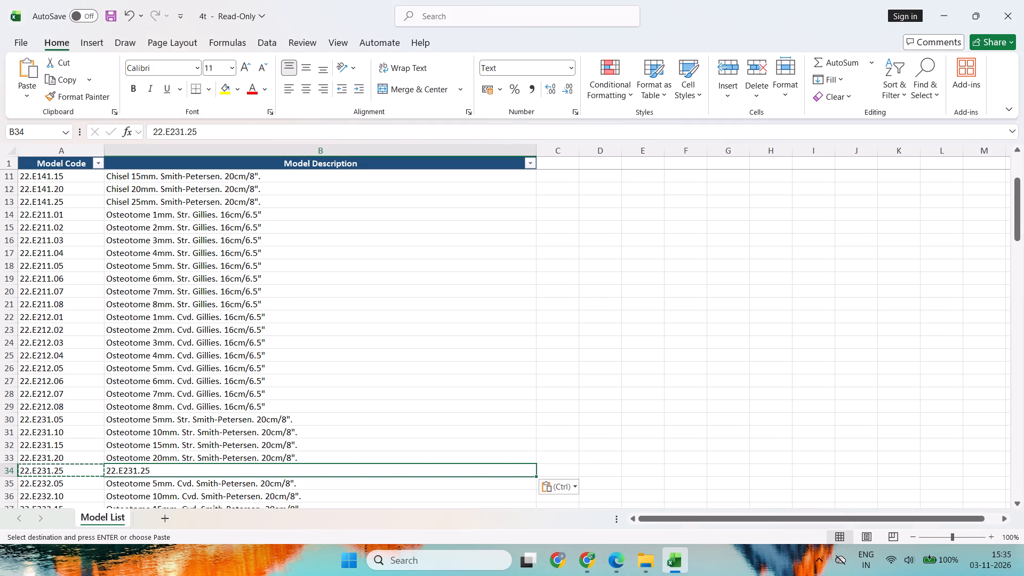
{"action": "key", "text": "ctrl+c"}
{"action": "key", "text": "alt+Tab"}
{"action": "key", "text": "Tab"}
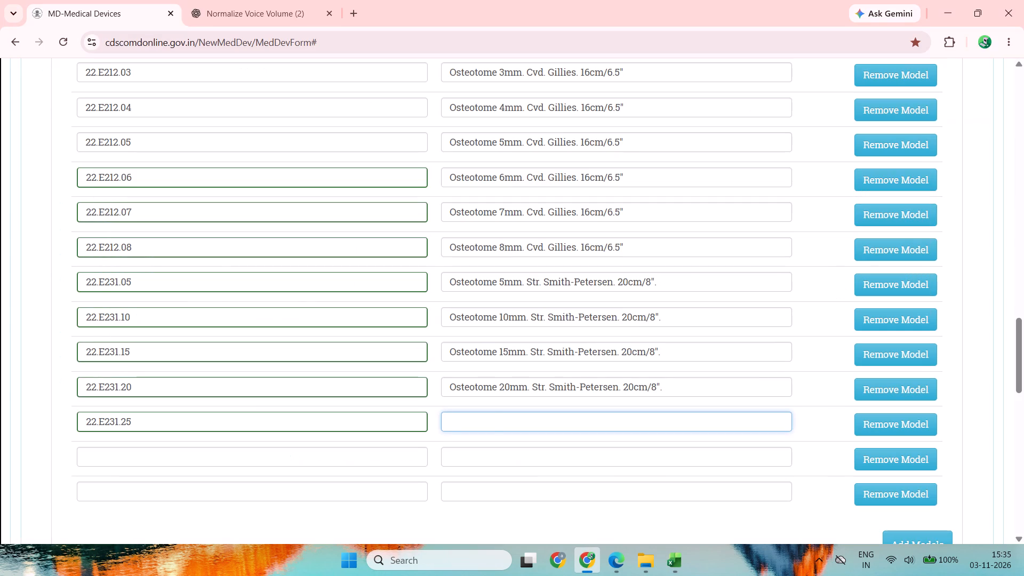
{"action": "key", "text": "ctrl+v"}
Copy model code 22.E232.05 and description Osteotome 5mm. Cvd. Smith-Petersen. 20cm/8". from Excel into the form row below 22.E231.25.
{"action": "key", "text": "alt+Tab"}
{"action": "key", "text": "alt+grave"}
{"action": "key", "text": "Tab"}
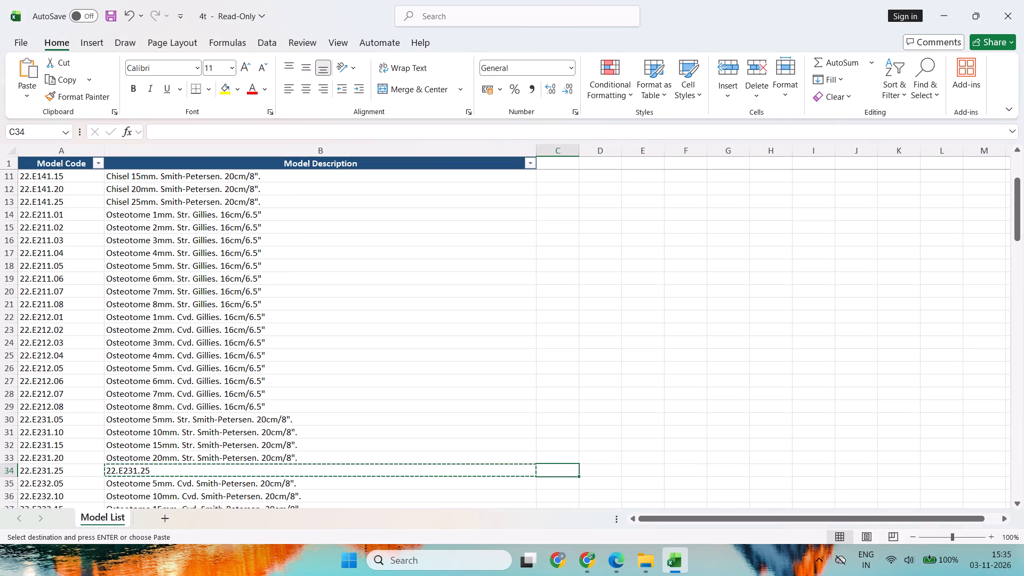
{"action": "key", "text": "Down"}
{"action": "key", "text": "Left"}
{"action": "key", "text": "Left"}
{"action": "key", "text": "ctrl+c"}
{"action": "key", "text": "alt+Tab"}
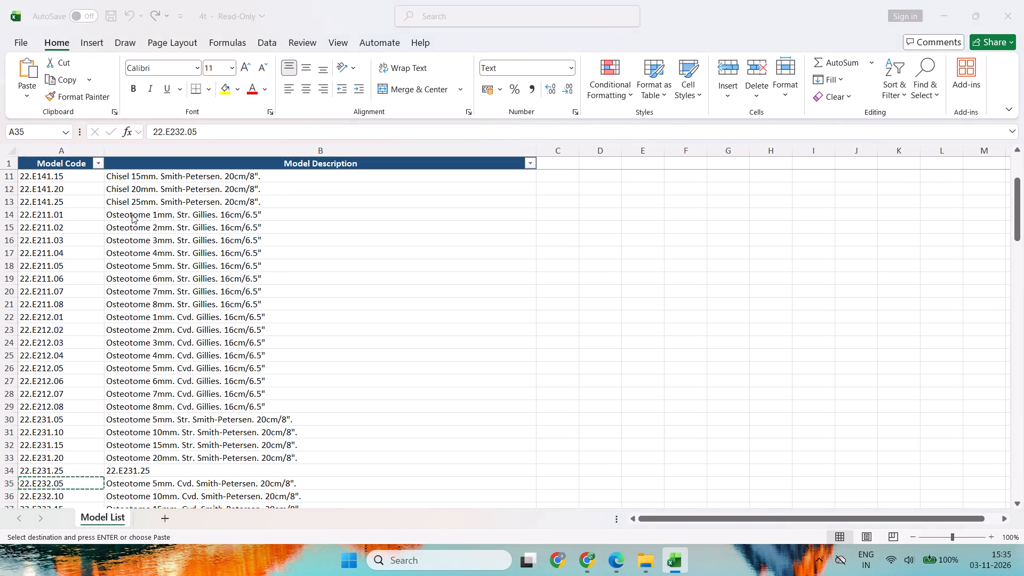
{"action": "key", "text": "Tab"}
{"action": "key", "text": "Tab"}
{"action": "key", "text": "ctrl+v"}
{"action": "key", "text": "alt+Tab"}
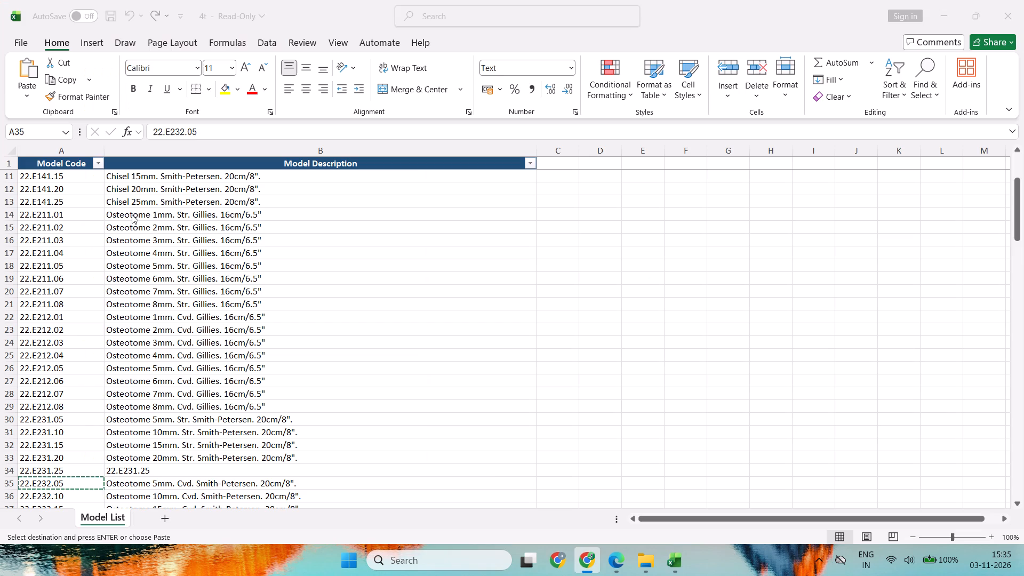
{"action": "key", "text": "Tab"}
{"action": "key", "text": "ctrl+c"}
{"action": "key", "text": "alt+Tab"}
{"action": "key", "text": "Tab"}
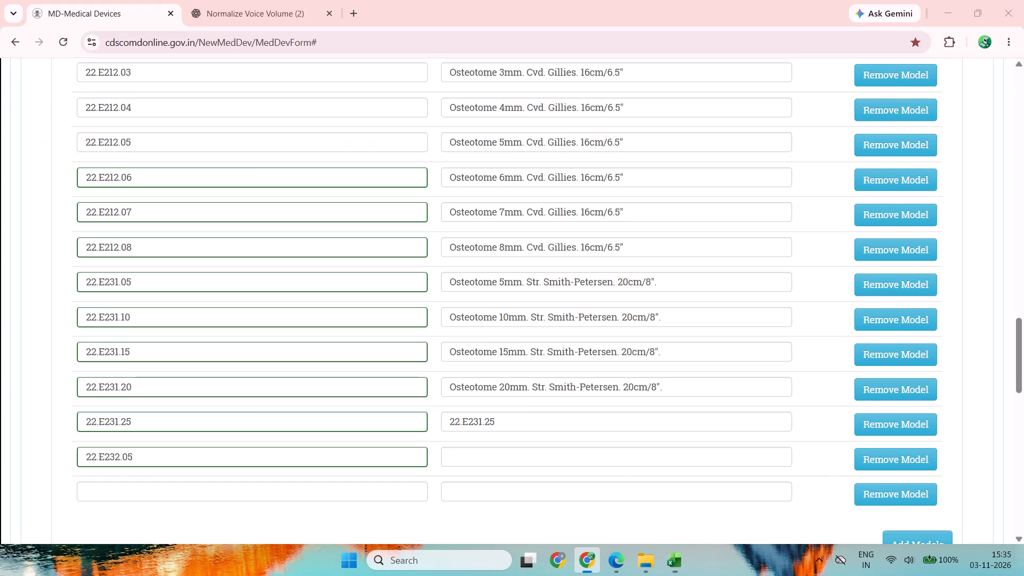
{"action": "key", "text": "ctrl+v"}
Copy model code 22.E232.10 and description Osteotome 10mm. Cvd. Smith-Petersen. 20cm/8". from Excel into the form row below 22.E232.05.
{"action": "key", "text": "alt+Tab"}
{"action": "key", "text": "Tab"}
{"action": "key", "text": "Tab"}
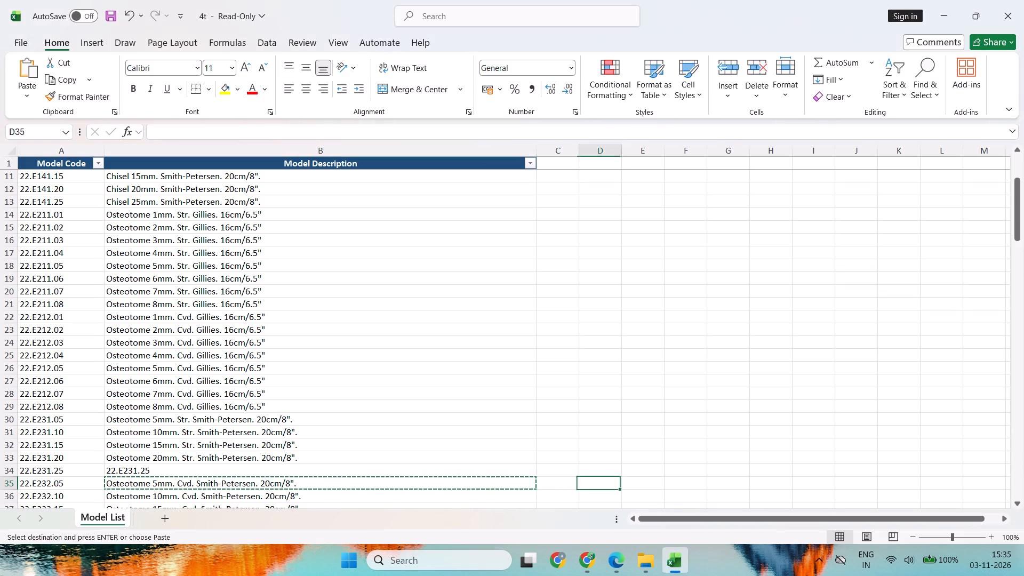
{"action": "key", "text": "Down"}
{"action": "key", "text": "Left"}
{"action": "key", "text": "Left"}
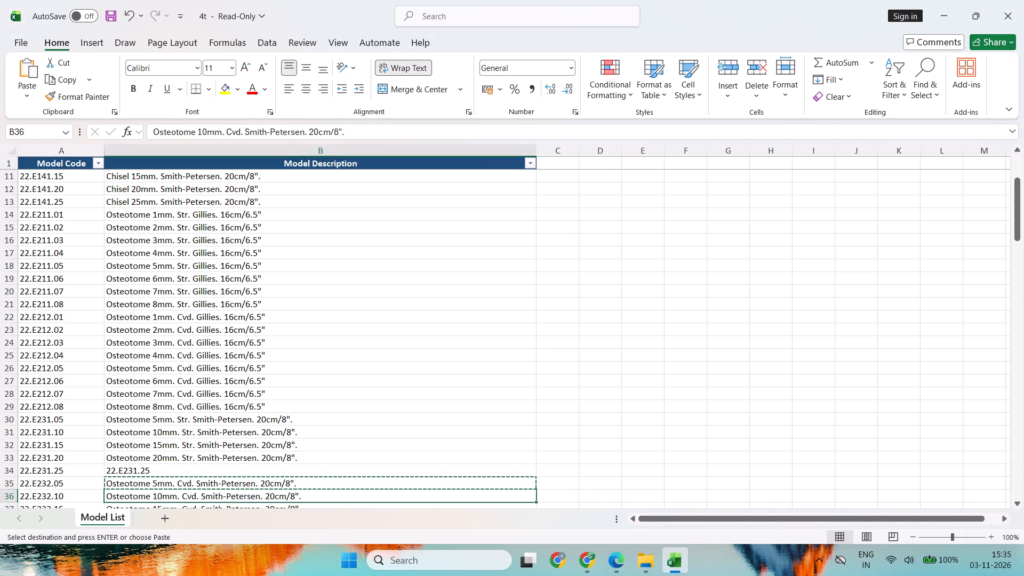
{"action": "key", "text": "Left"}
{"action": "key", "text": "ctrl+c"}
{"action": "key", "text": "alt+Tab"}
{"action": "key", "text": "Tab"}
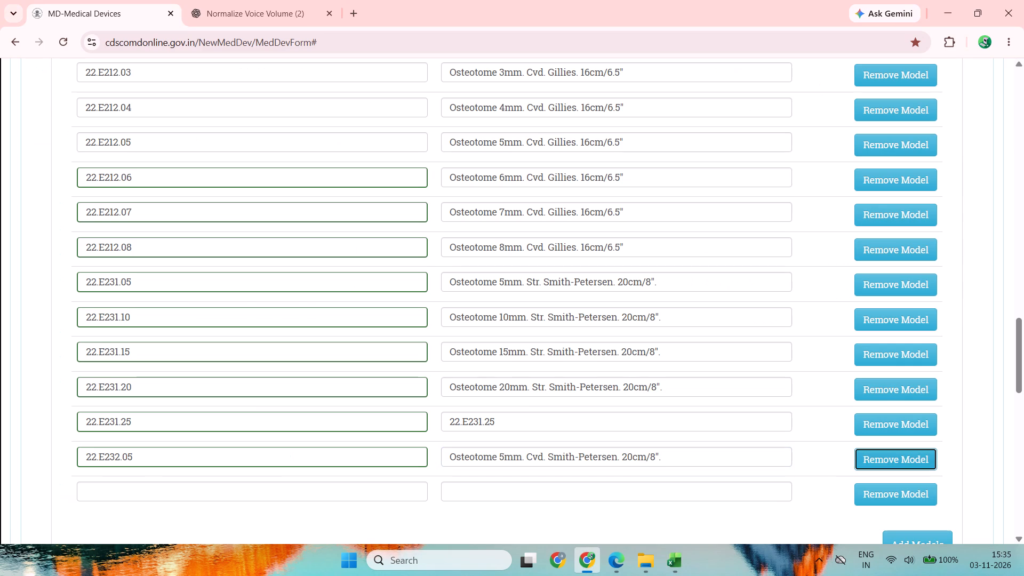
{"action": "key", "text": "Tab"}
{"action": "key", "text": "ctrl+v"}
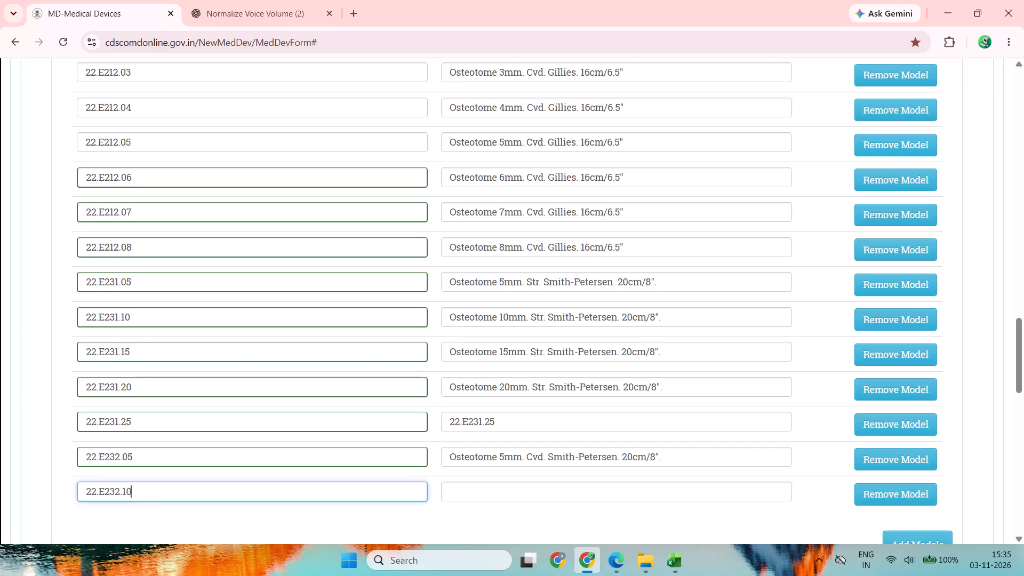
{"action": "key", "text": "alt+Tab"}
{"action": "key", "text": "Tab"}
{"action": "key", "text": "ctrl+c"}
{"action": "key", "text": "alt+Tab"}
{"action": "key", "text": "Tab"}
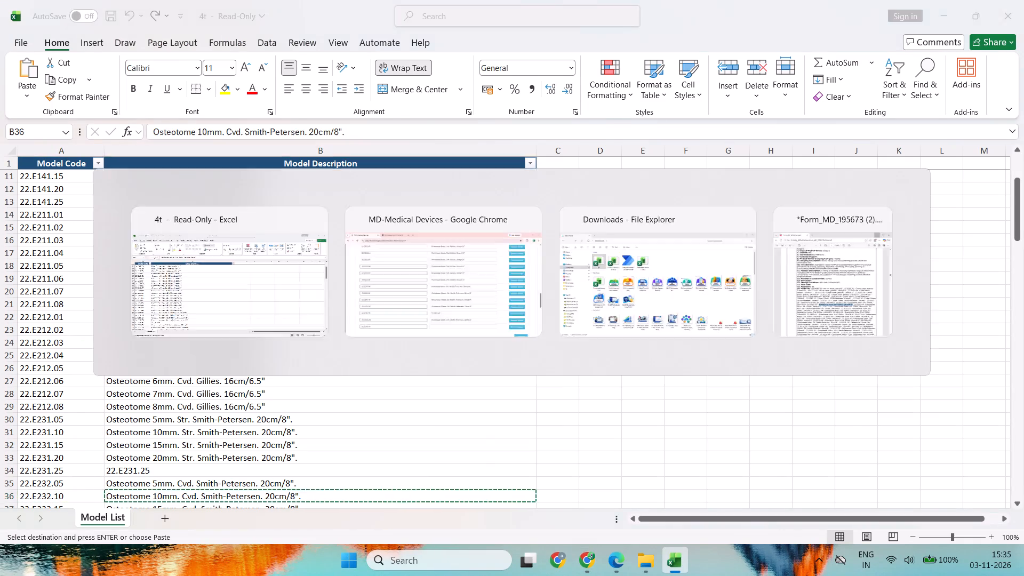
{"action": "key", "text": "ctrl+v"}
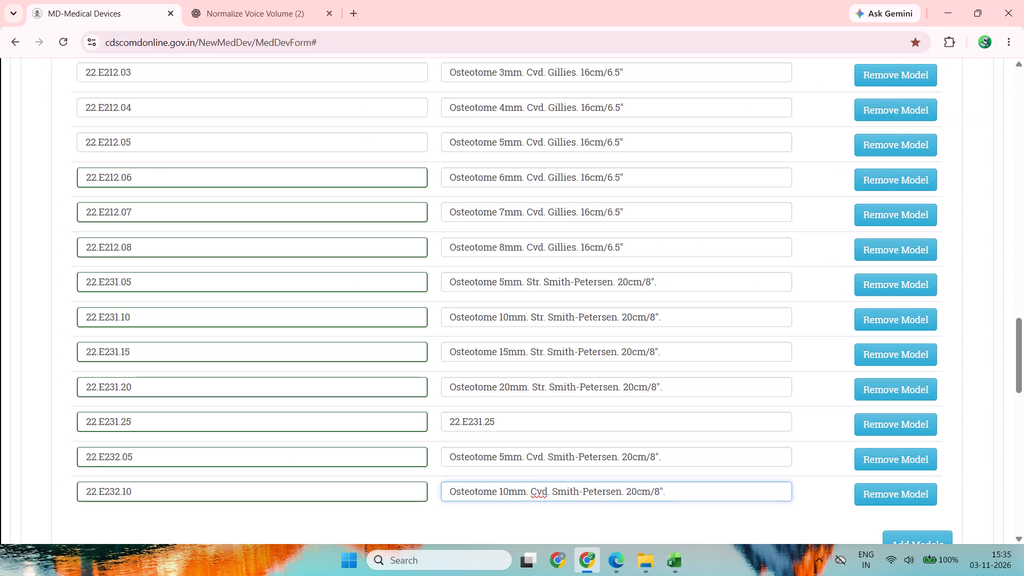
Save the modified Non-powered Surgical Instruments device details with the newly entered models.
{"action": "scroll", "coordinate": [189, 171], "scroll_direction": "down", "scroll_amount": 3}
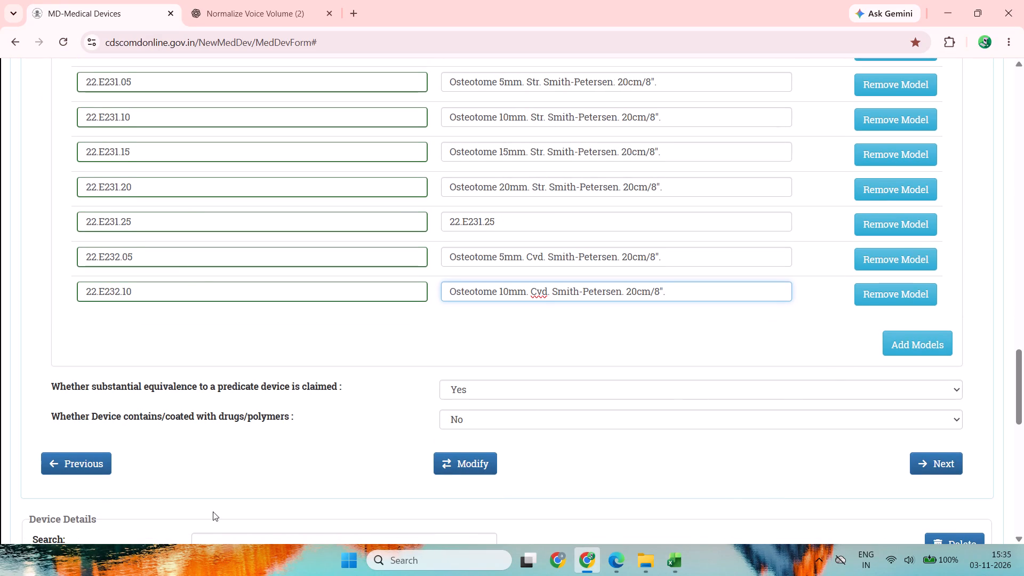
{"action": "left_click", "coordinate": [454, 469]}
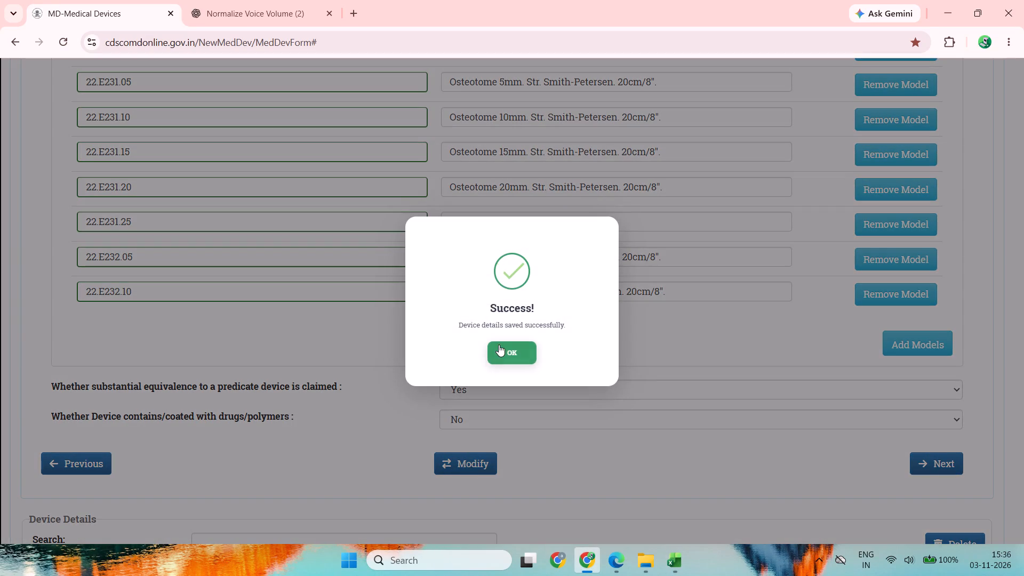
{"action": "left_click", "coordinate": [499, 345]}
Reopen the Non-powered Surgical Instruments device for editing from the Device Details table and expand its Models section.
{"action": "scroll", "coordinate": [332, 294], "scroll_direction": "down", "scroll_amount": 2}
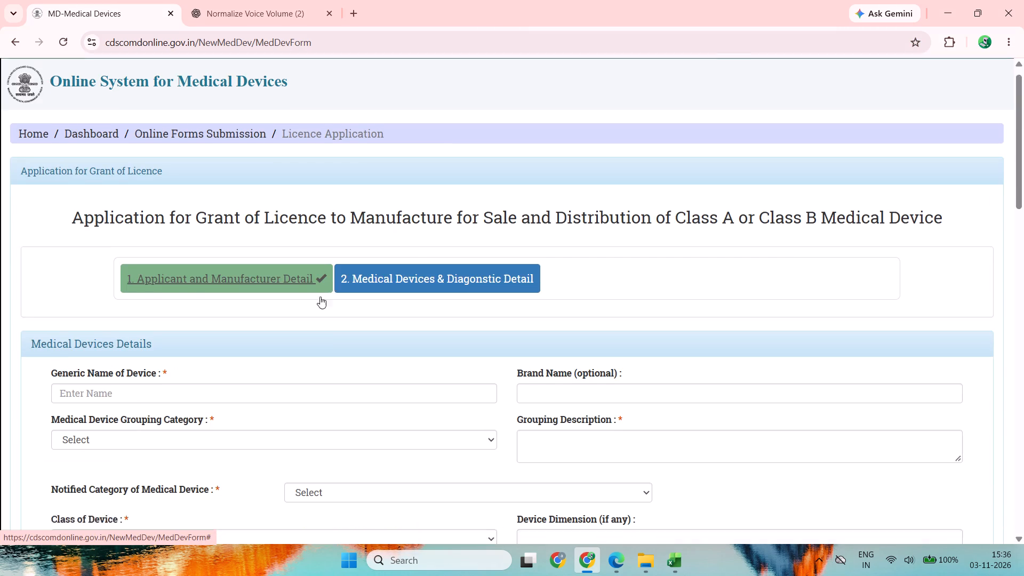
{"action": "scroll", "coordinate": [320, 297], "scroll_direction": "down", "scroll_amount": 5}
{"action": "scroll", "coordinate": [128, 371], "scroll_direction": "down", "scroll_amount": 5}
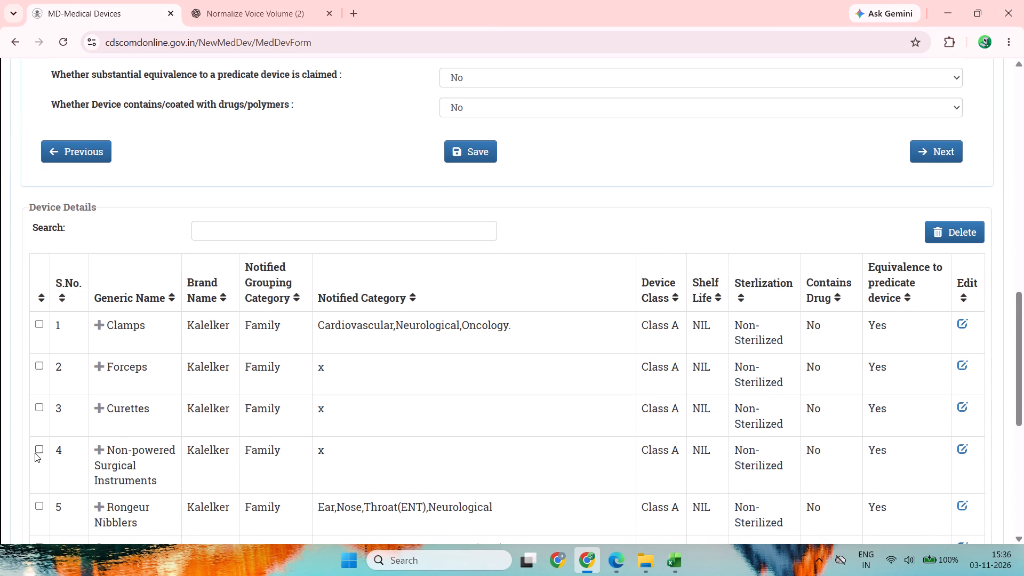
{"action": "left_click", "coordinate": [41, 448]}
{"action": "left_click", "coordinate": [960, 448]}
{"action": "scroll", "coordinate": [382, 458], "scroll_direction": "down", "scroll_amount": 5}
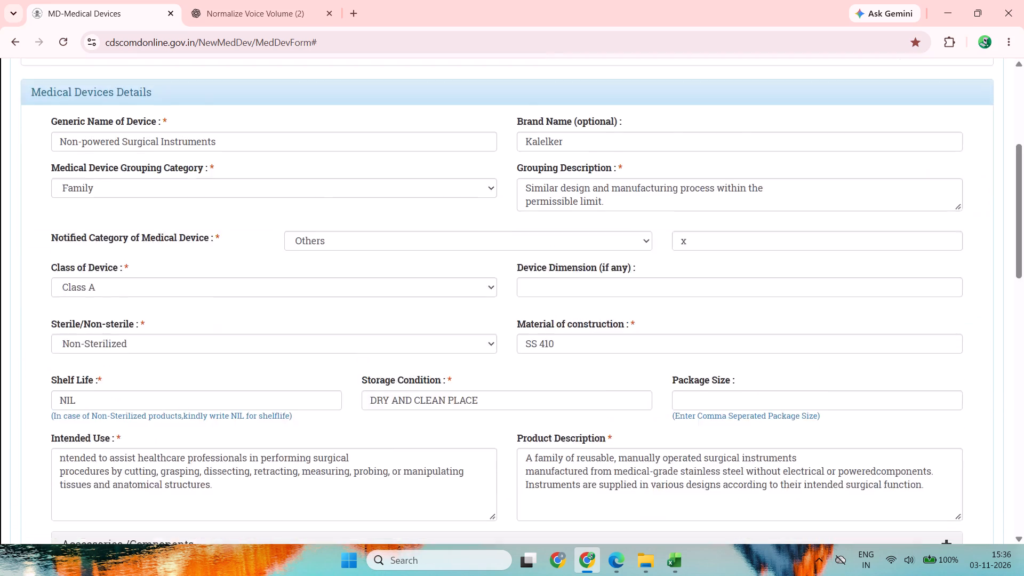
{"action": "scroll", "coordinate": [342, 455], "scroll_direction": "down", "scroll_amount": 2}
{"action": "left_click", "coordinate": [947, 377]}
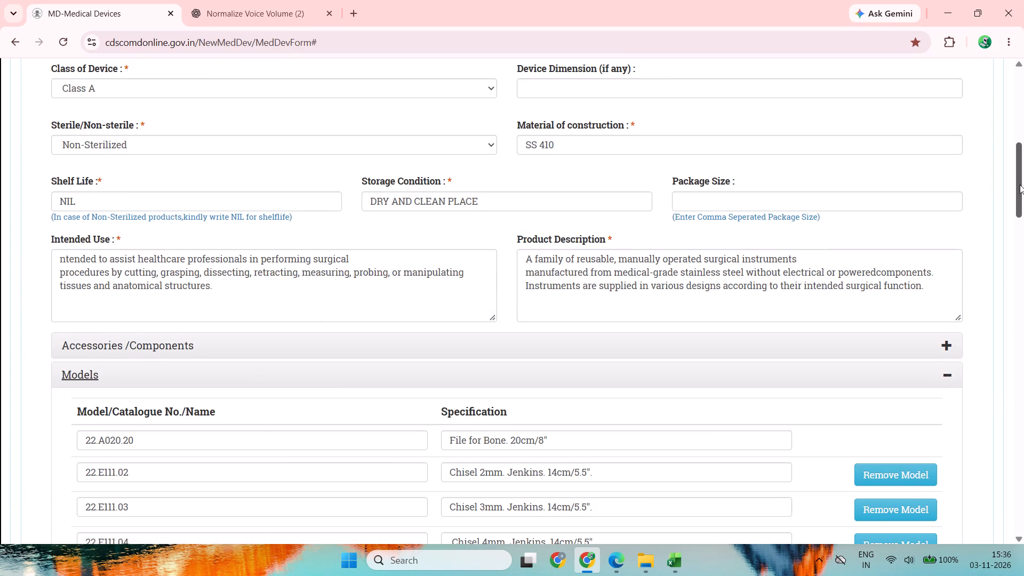
Add 13 blank model rows below the 22.E232.10 row.
{"action": "left_click_drag", "start_coordinate": [1019, 187], "coordinate": [1021, 398]}
{"action": "left_click", "coordinate": [906, 303]}
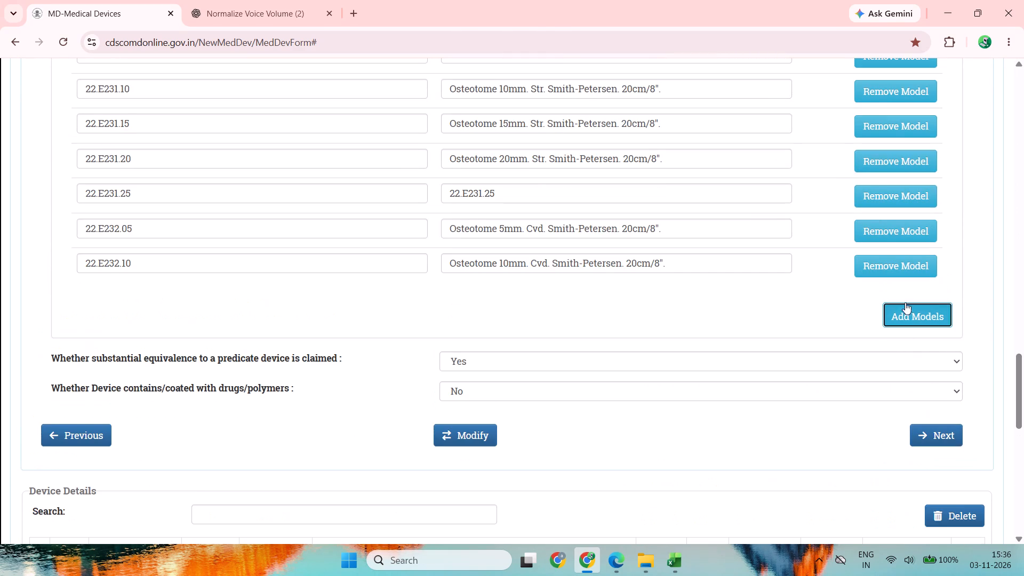
{"action": "scroll", "coordinate": [874, 342], "scroll_direction": "down", "scroll_amount": 2}
{"action": "scroll", "coordinate": [882, 228], "scroll_direction": "down", "scroll_amount": 3}
{"action": "scroll", "coordinate": [882, 221], "scroll_direction": "up", "scroll_amount": 2}
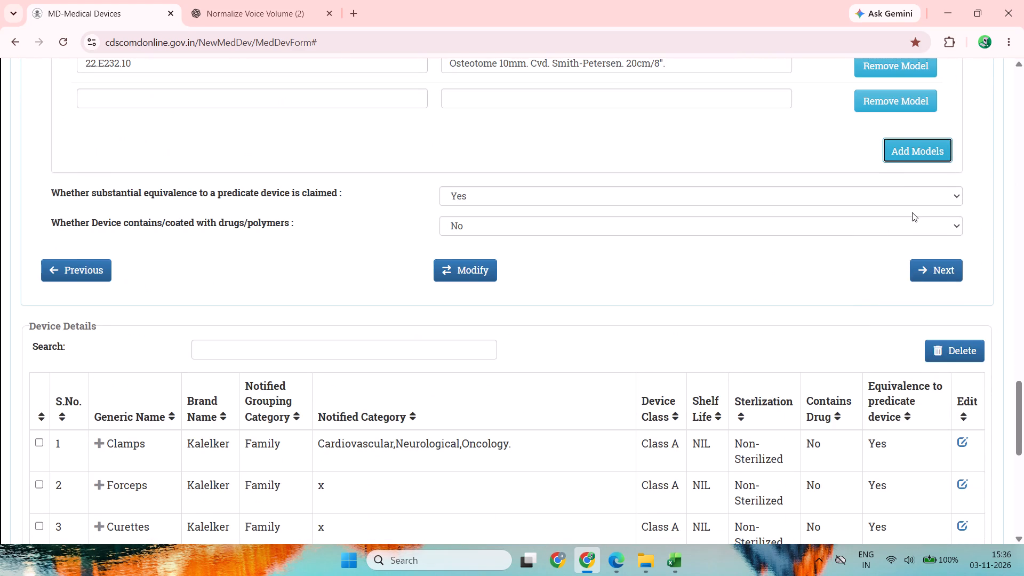
{"action": "left_click", "coordinate": [903, 155]}
{"action": "left_click", "coordinate": [905, 184]}
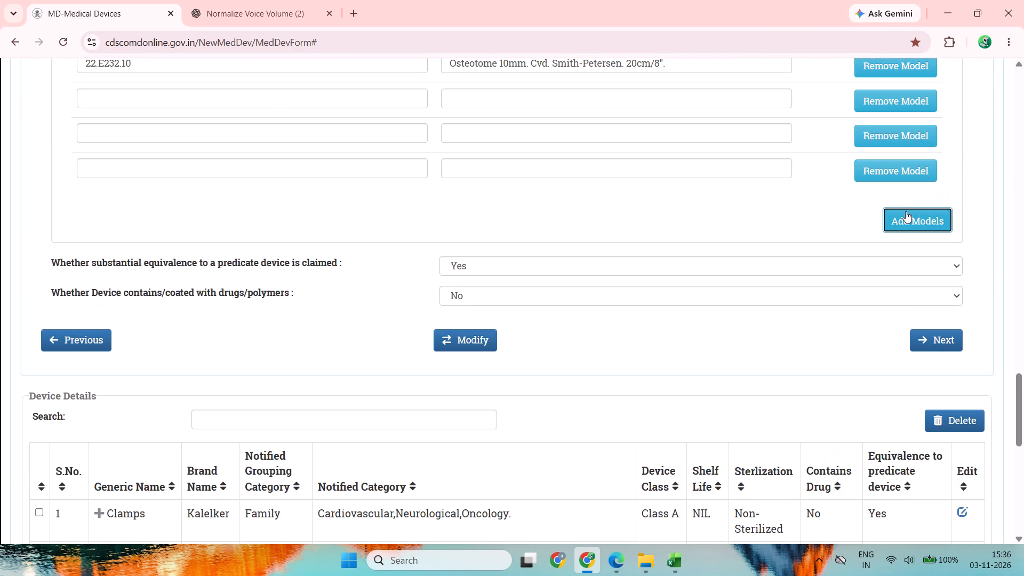
{"action": "left_click", "coordinate": [906, 211]}
{"action": "left_click", "coordinate": [915, 269]}
{"action": "left_click", "coordinate": [914, 265]}
{"action": "left_click_drag", "start_coordinate": [910, 281], "coordinate": [910, 288]}
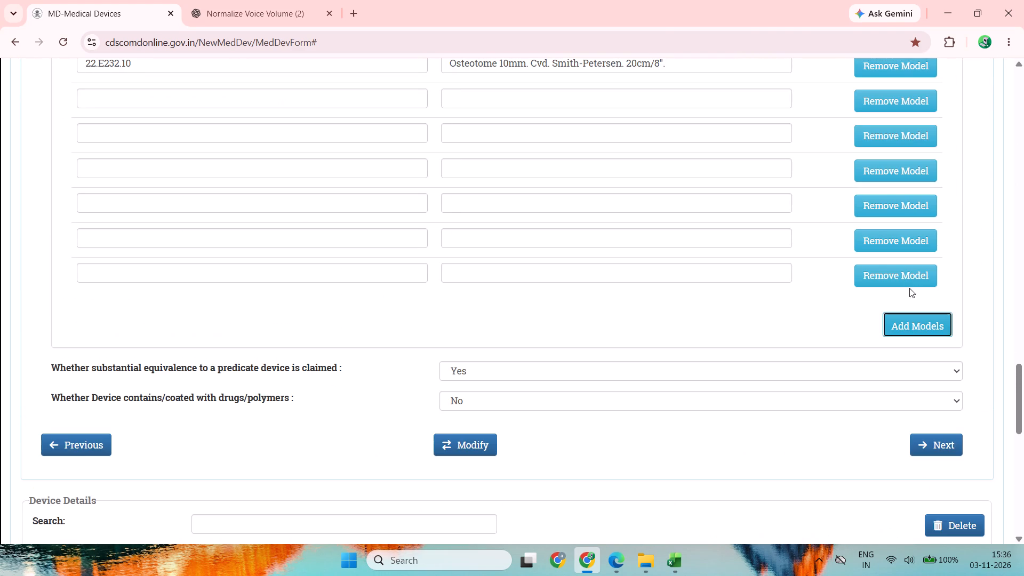
{"action": "left_click", "coordinate": [904, 319]}
{"action": "left_click", "coordinate": [911, 354]}
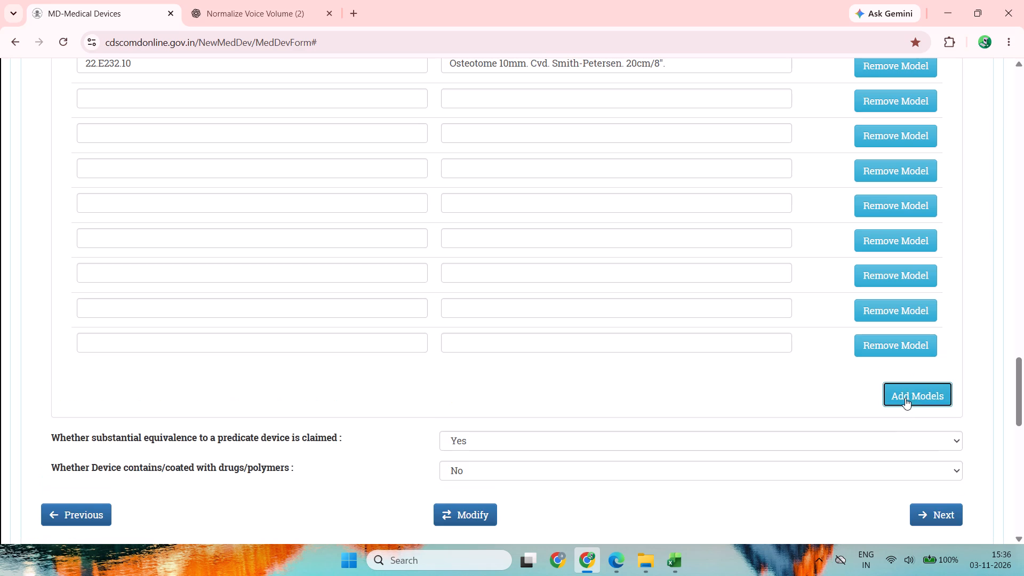
{"action": "left_click", "coordinate": [905, 397]}
{"action": "left_click", "coordinate": [907, 428]}
{"action": "left_click", "coordinate": [908, 461]}
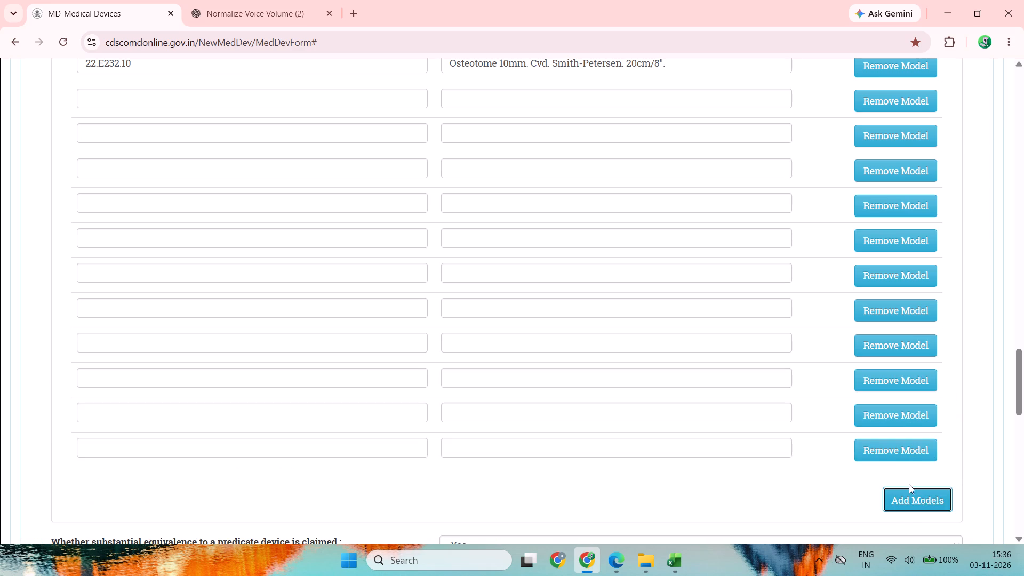
{"action": "left_click", "coordinate": [905, 506]}
{"action": "left_click", "coordinate": [901, 532]}
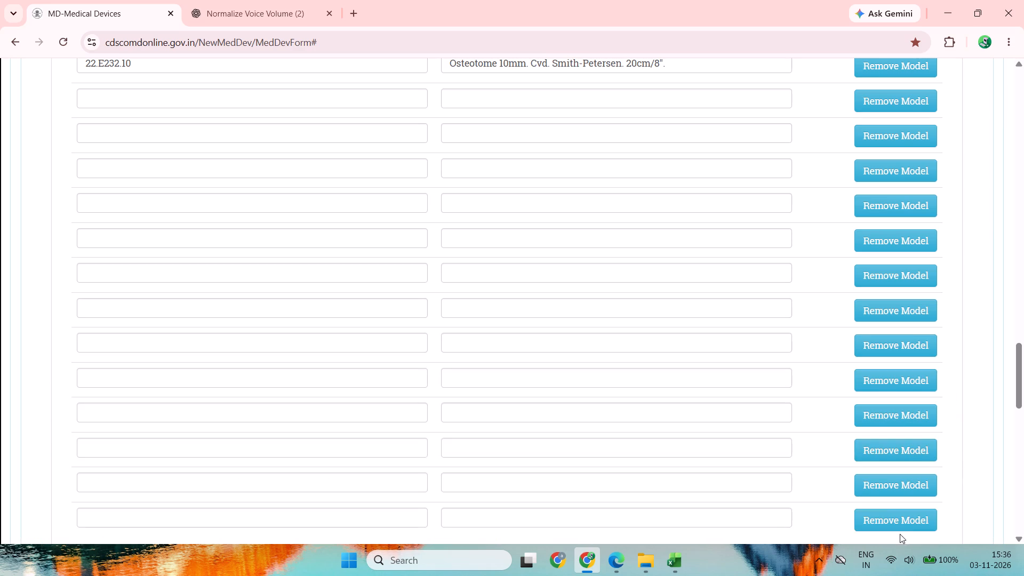
Copy model code 22.E232.15 from Excel into the code field of the form row below 22.E232.10.
{"action": "scroll", "coordinate": [494, 310], "scroll_direction": "up", "scroll_amount": 2}
{"action": "left_click", "coordinate": [100, 233]}
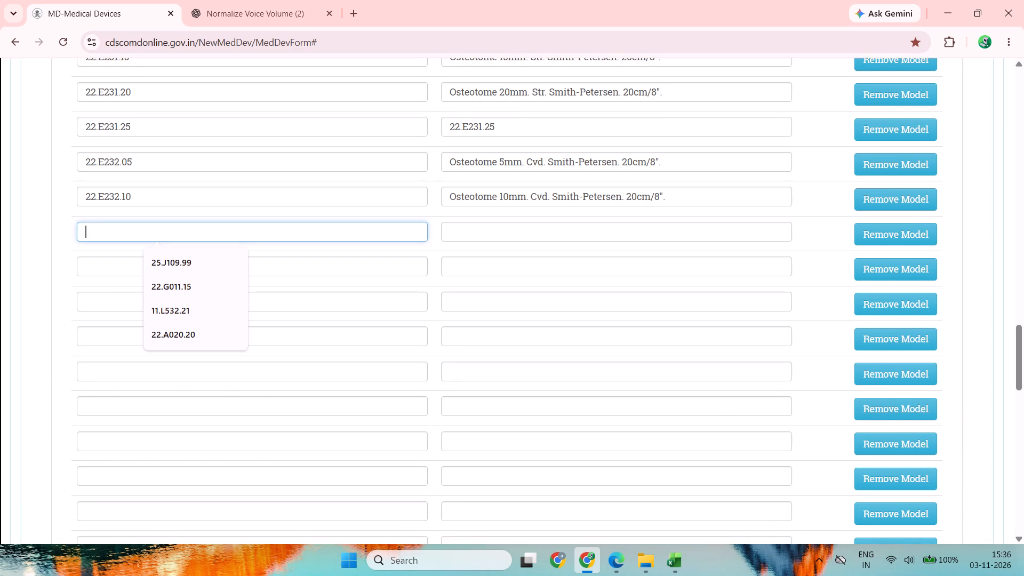
{"action": "key", "text": "alt+Tab"}
{"action": "key", "text": "Down"}
{"action": "key", "text": "Left"}
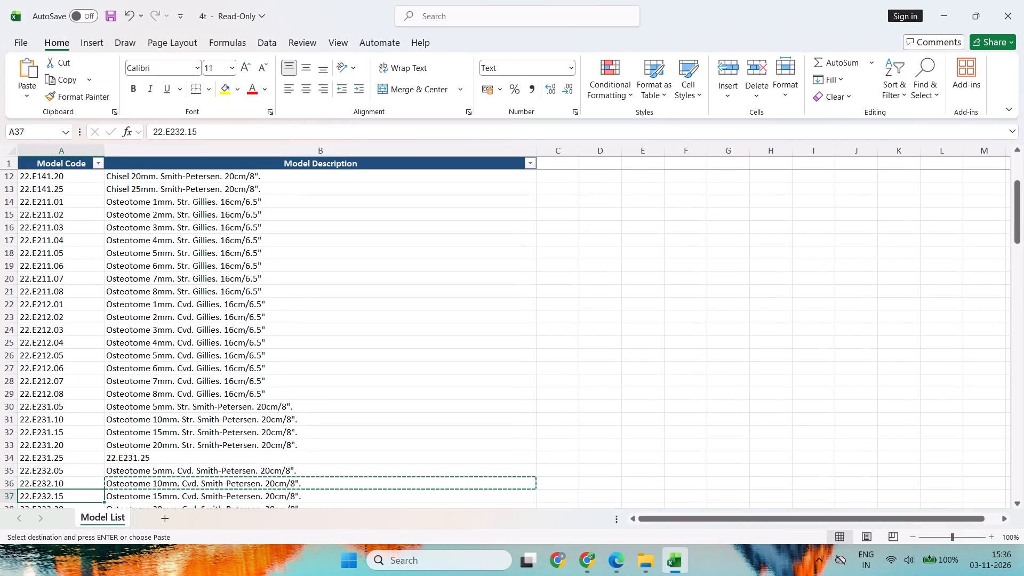
{"action": "scroll", "coordinate": [121, 366], "scroll_direction": "down", "scroll_amount": 8}
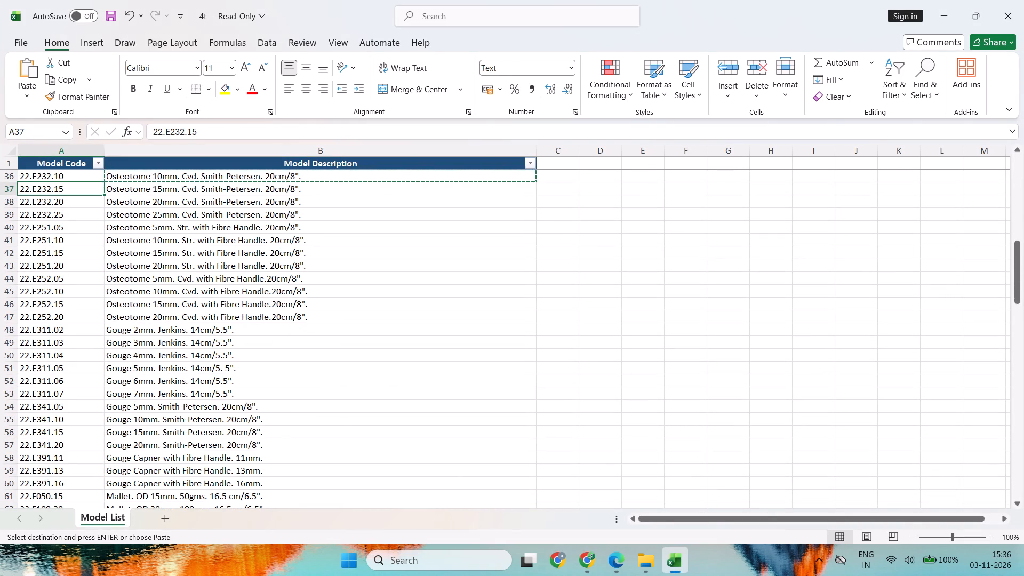
{"action": "key", "text": "ctrl+c"}
{"action": "key", "text": "alt+Tab"}
{"action": "key", "text": "ctrl+v"}
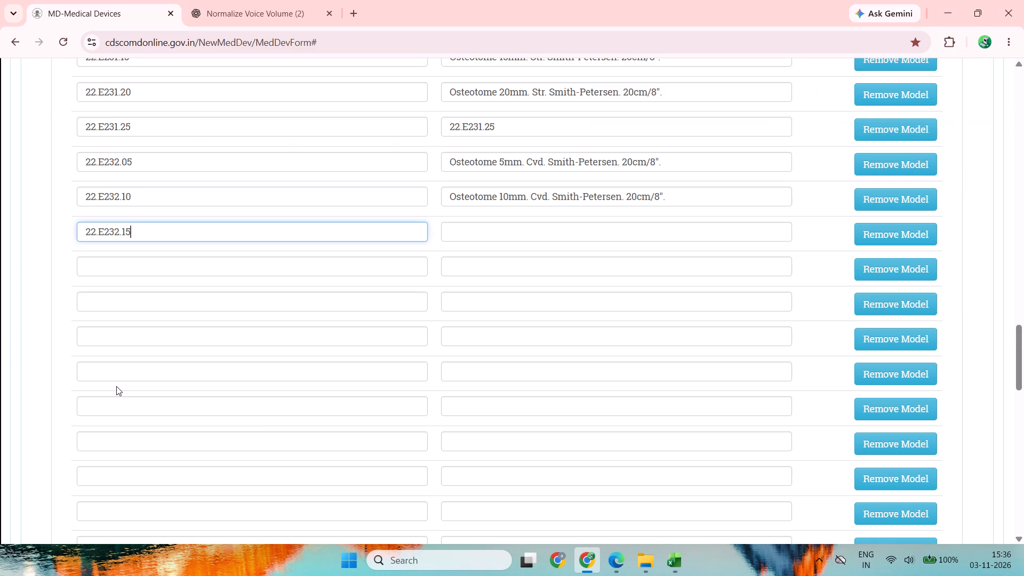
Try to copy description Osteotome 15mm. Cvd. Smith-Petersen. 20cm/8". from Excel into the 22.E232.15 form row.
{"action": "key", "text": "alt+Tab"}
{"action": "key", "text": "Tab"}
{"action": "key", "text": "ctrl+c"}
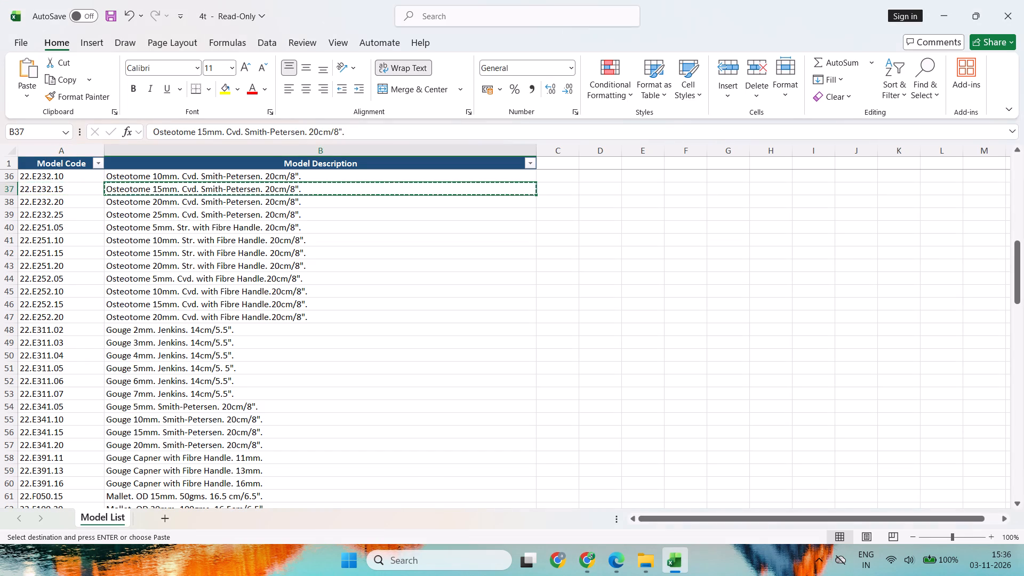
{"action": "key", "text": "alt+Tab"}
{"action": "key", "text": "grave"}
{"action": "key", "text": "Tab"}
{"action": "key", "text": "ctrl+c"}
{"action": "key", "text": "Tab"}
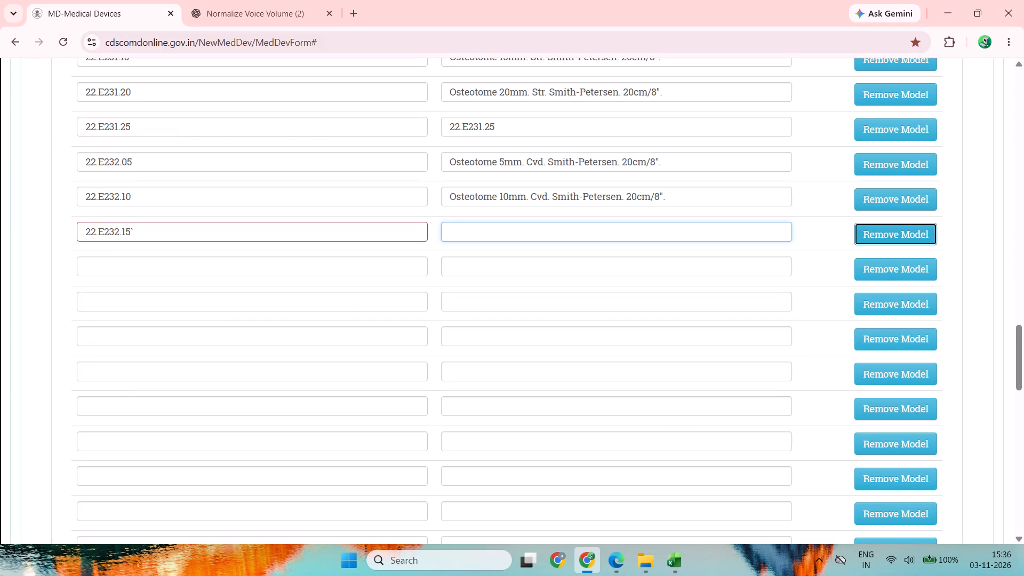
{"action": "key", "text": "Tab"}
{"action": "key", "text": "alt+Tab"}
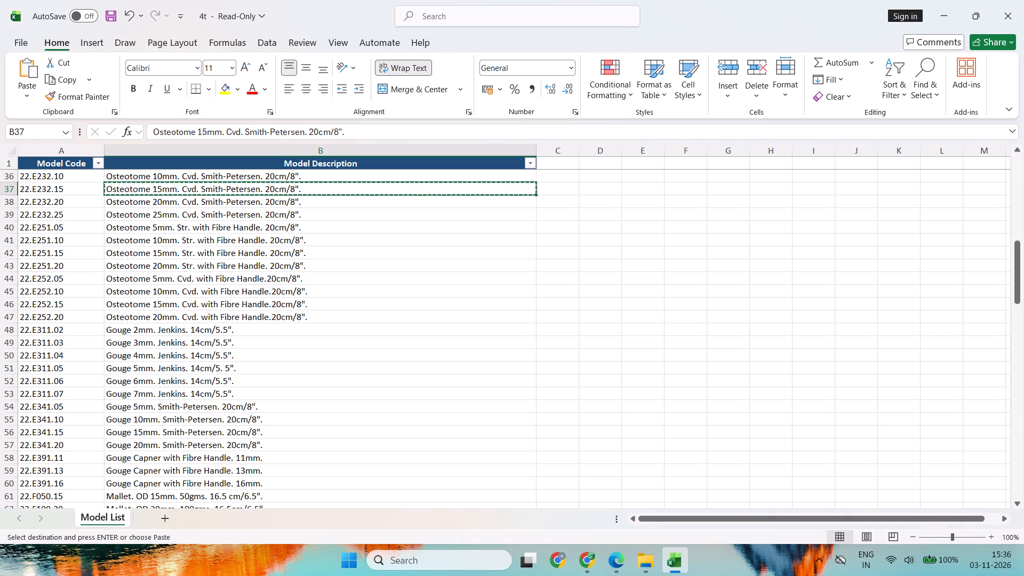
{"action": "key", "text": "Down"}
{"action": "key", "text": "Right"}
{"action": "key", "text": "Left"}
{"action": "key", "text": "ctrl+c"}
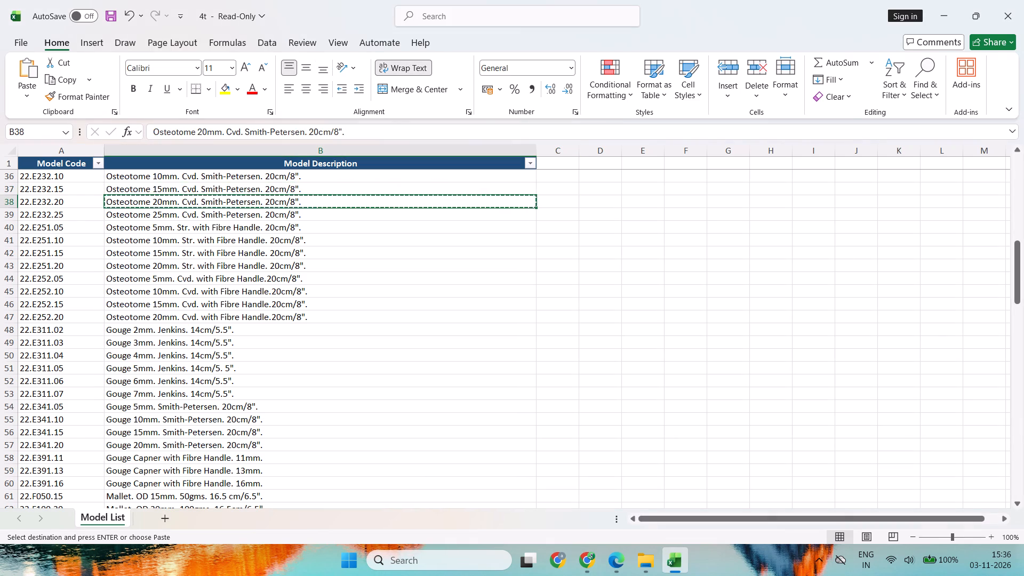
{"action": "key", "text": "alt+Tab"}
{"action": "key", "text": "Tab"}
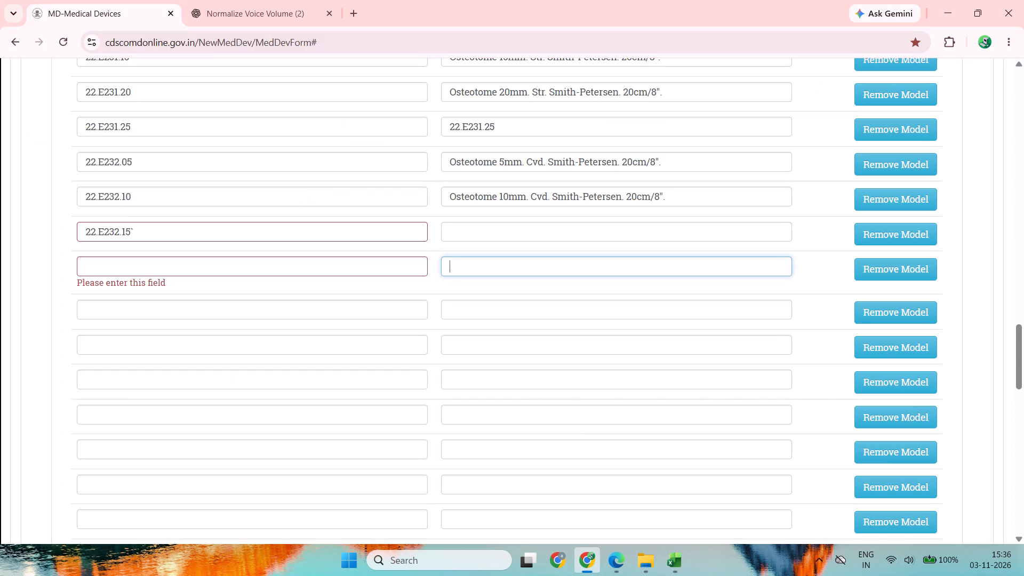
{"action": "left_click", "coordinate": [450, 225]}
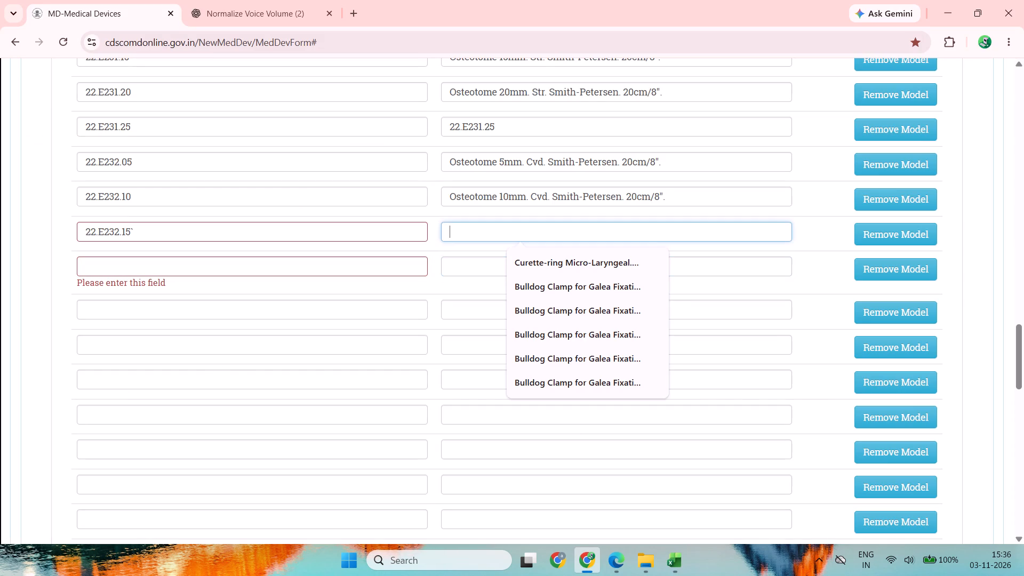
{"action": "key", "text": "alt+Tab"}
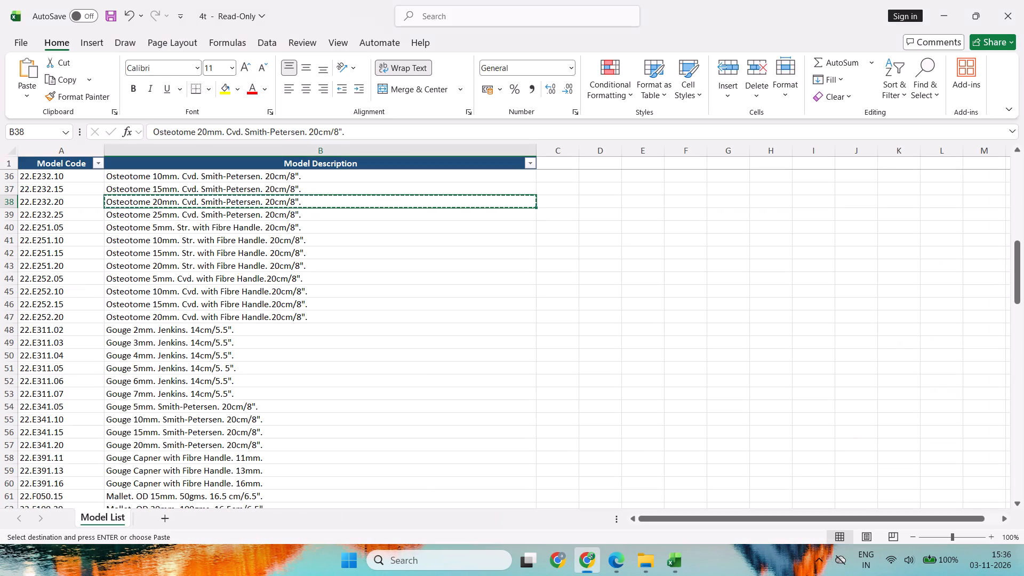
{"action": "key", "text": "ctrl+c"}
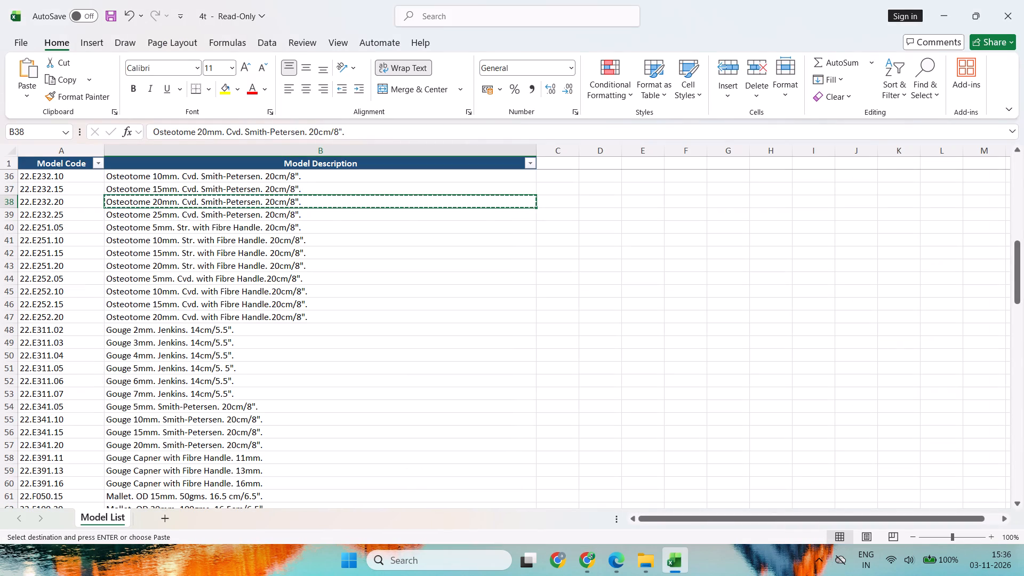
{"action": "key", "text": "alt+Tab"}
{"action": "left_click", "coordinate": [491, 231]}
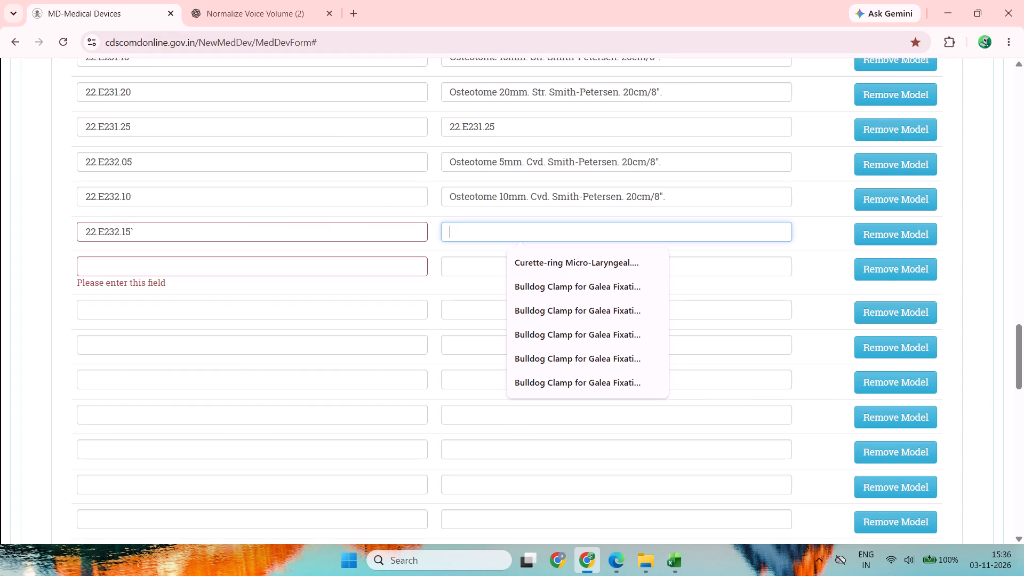
Copy description Osteotome 15mm. Cvd. Smith-Petersen. 20cm/8". from Excel into the description field of the 22.E232.15 form row.
{"action": "key", "text": "alt+Tab"}
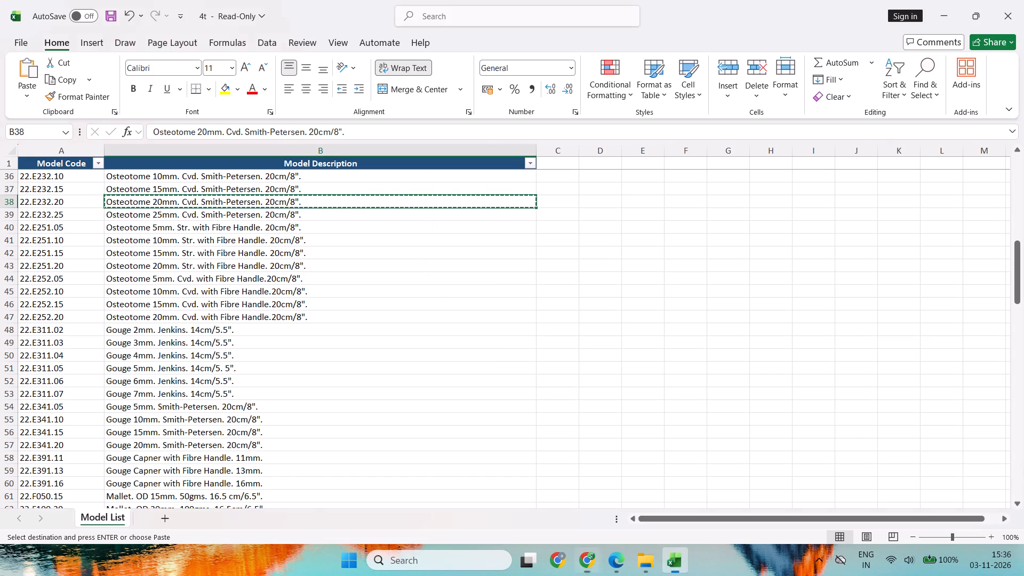
{"action": "left_click", "coordinate": [266, 190]}
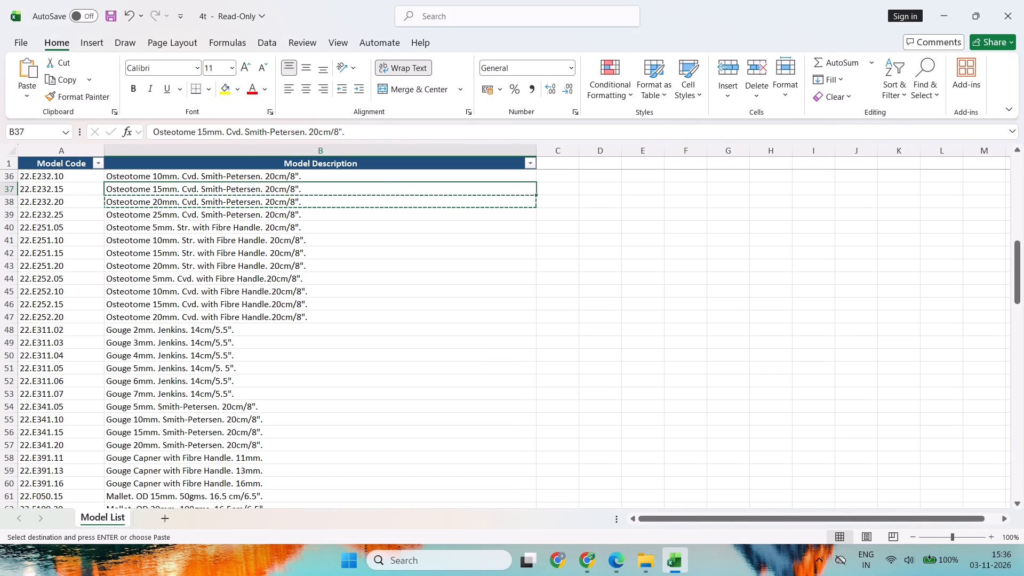
{"action": "key", "text": "ctrl+c"}
{"action": "key", "text": "alt+Tab"}
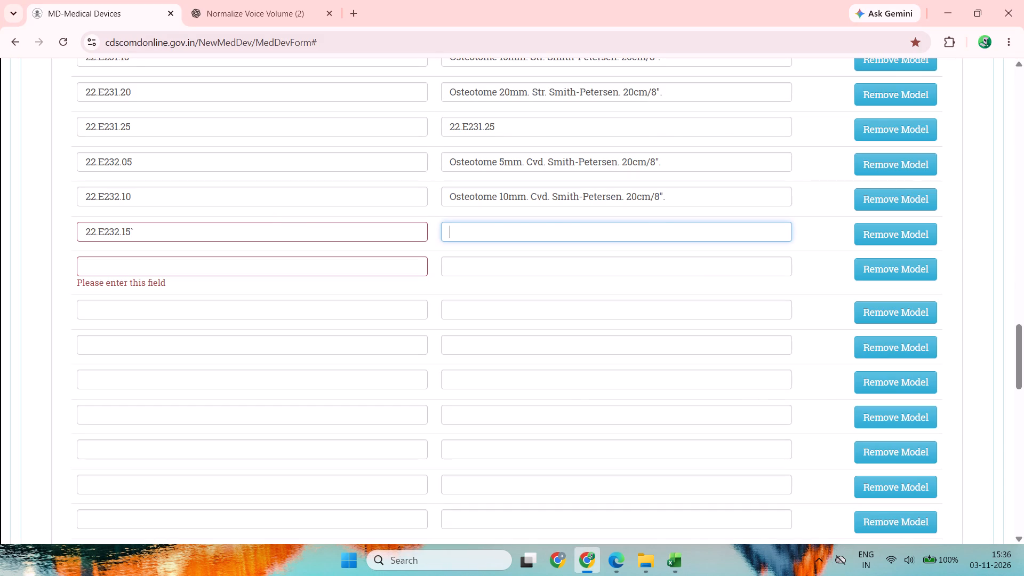
{"action": "key", "text": "ctrl+v"}
Copy model code 22.E232.20 and description Osteotome 20mm. Cvd. Smith-Petersen. 20cm/8". from Excel into the form row below 22.E232.15.
{"action": "key", "text": "alt+Tab"}
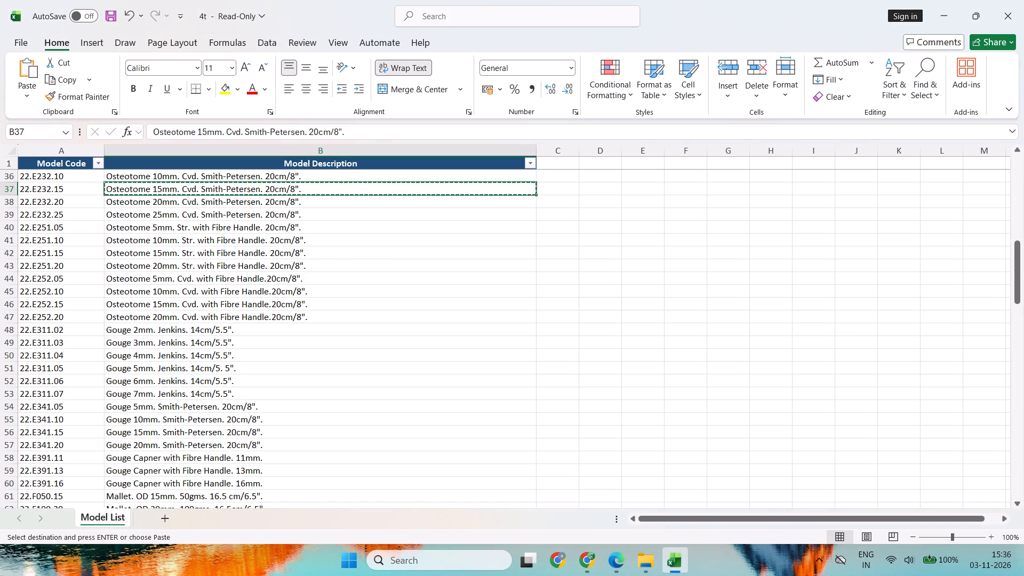
{"action": "left_click", "coordinate": [52, 203]}
{"action": "key", "text": "ctrl+c"}
{"action": "key", "text": "alt+Tab"}
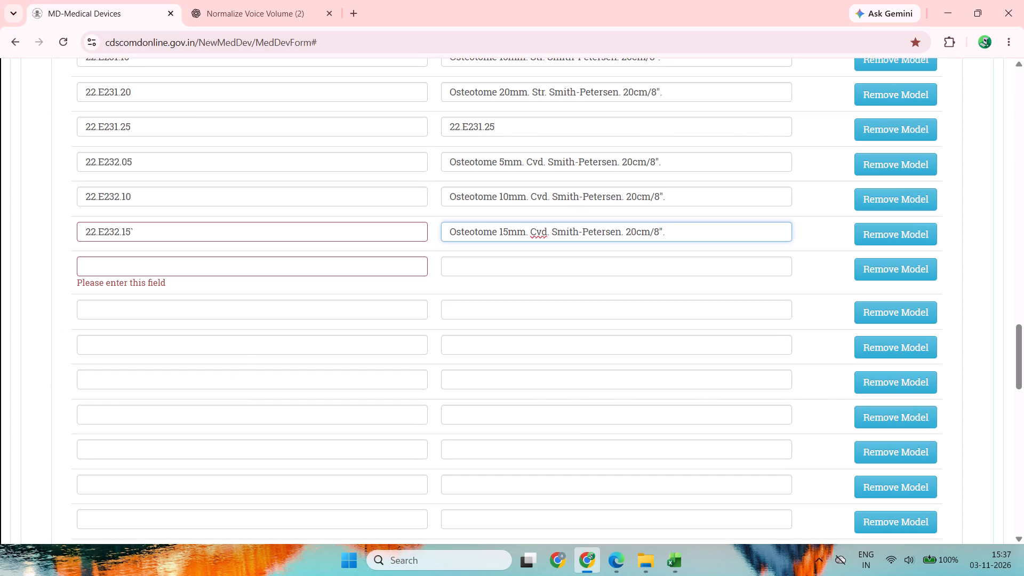
{"action": "left_click", "coordinate": [120, 265]}
{"action": "key", "text": "ctrl+v"}
{"action": "key", "text": "alt+Tab"}
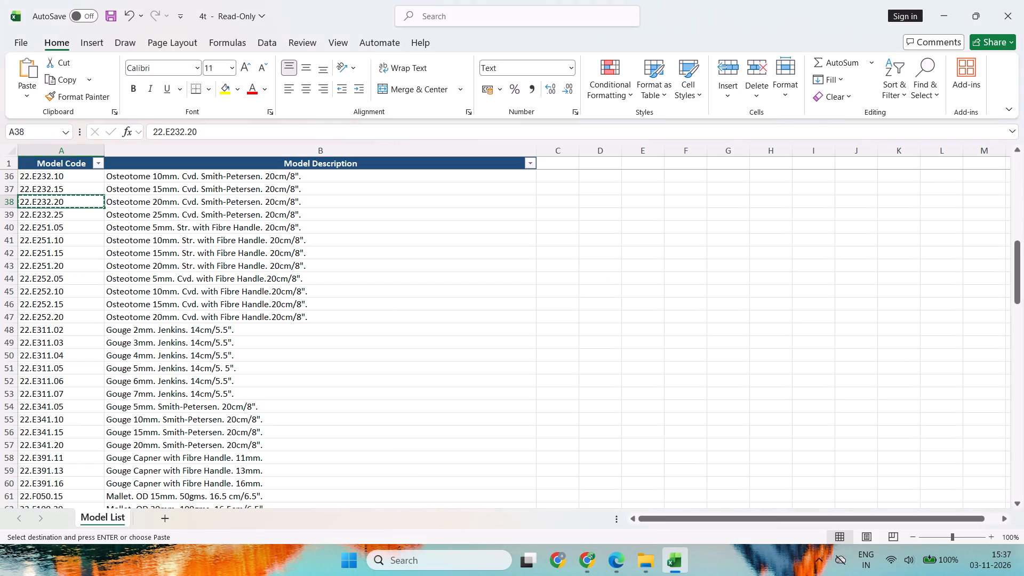
{"action": "key", "text": "Tab"}
{"action": "key", "text": "ctrl+c"}
{"action": "key", "text": "alt+Tab"}
{"action": "key", "text": "Tab"}
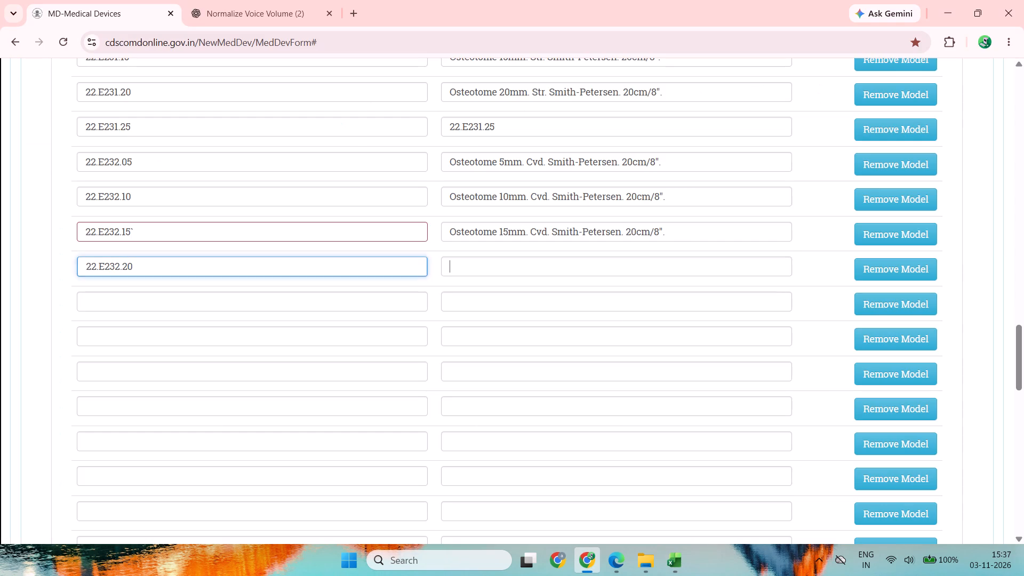
{"action": "key", "text": "ctrl+c"}
{"action": "key", "text": "ctrl+v"}
Copy model code 22.E232.25 and description Osteotome 25mm. Cvd. Smith-Petersen. 20cm/8". from Excel into the form row below 22.E232.20.
{"action": "key", "text": "alt+Tab"}
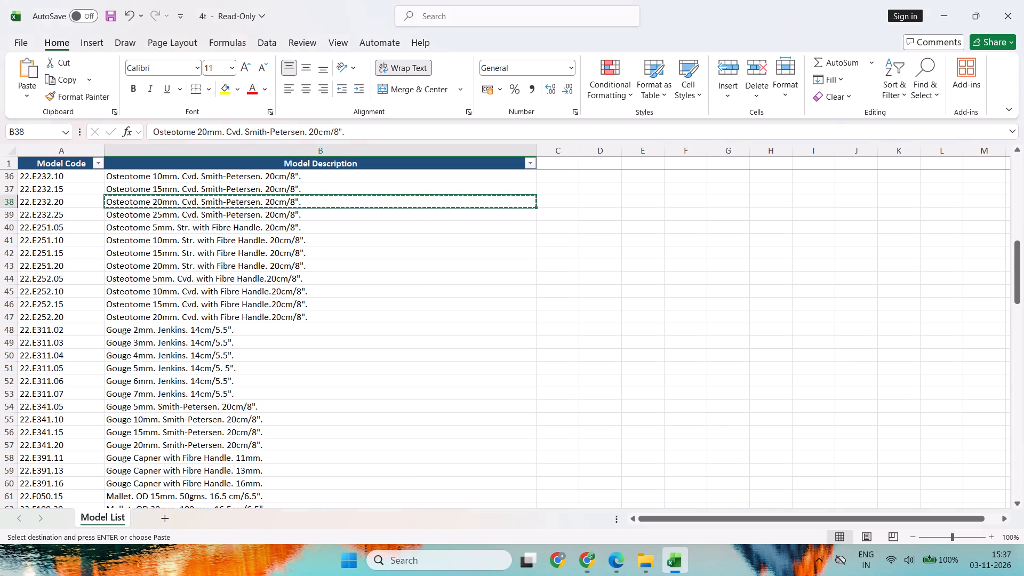
{"action": "key", "text": "Tab"}
{"action": "key", "text": "Down"}
{"action": "key", "text": "Left"}
{"action": "key", "text": "Left"}
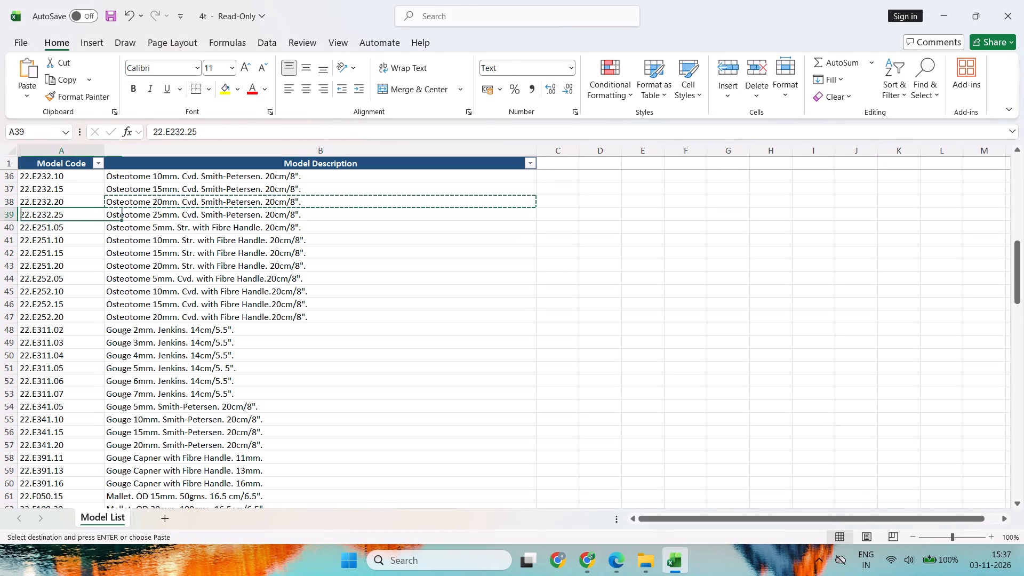
{"action": "key", "text": "ctrl+c"}
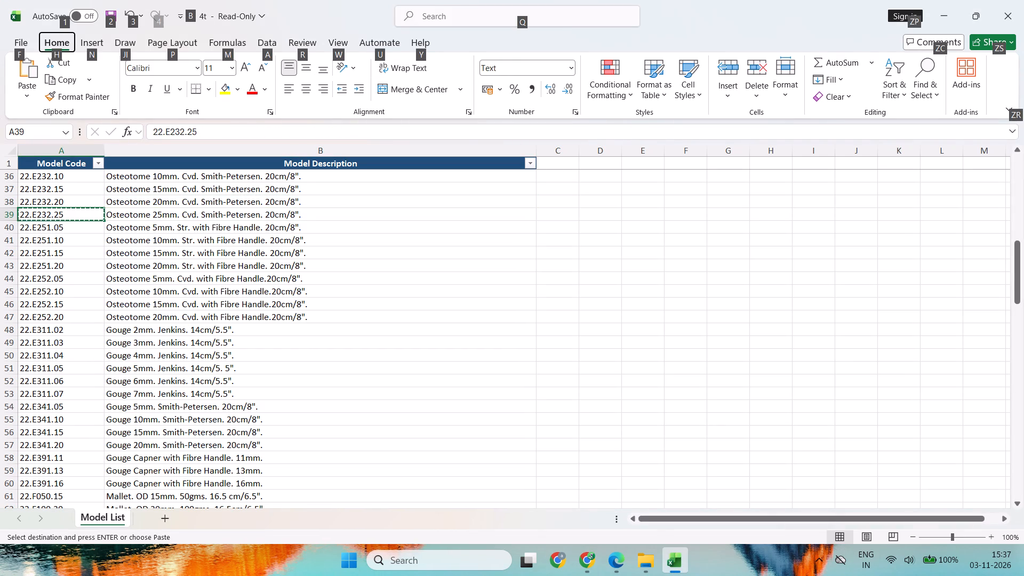
{"action": "key", "text": "alt+Tab"}
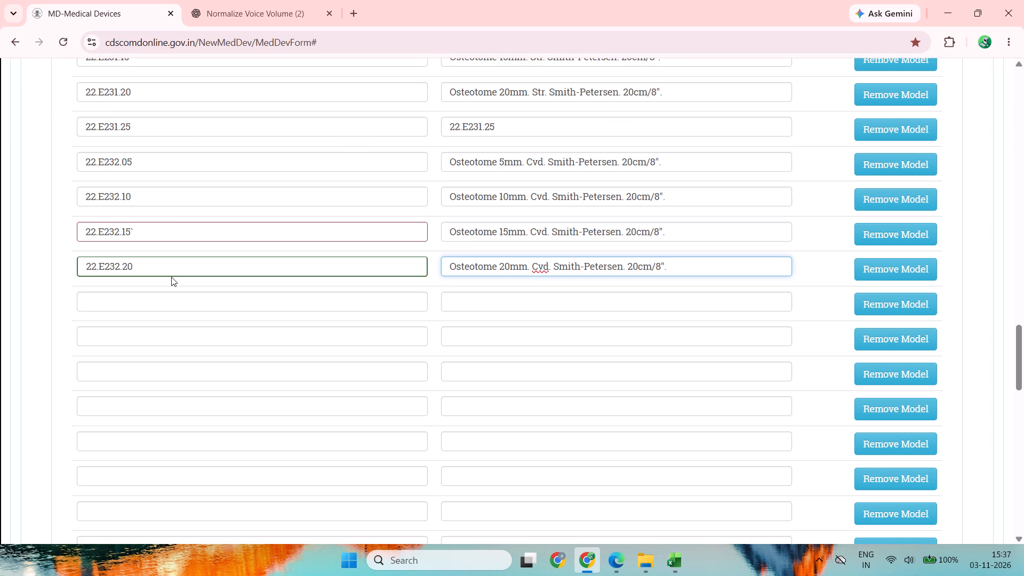
{"action": "key", "text": "Tab"}
{"action": "key", "text": "Tab"}
{"action": "key", "text": "ctrl+c"}
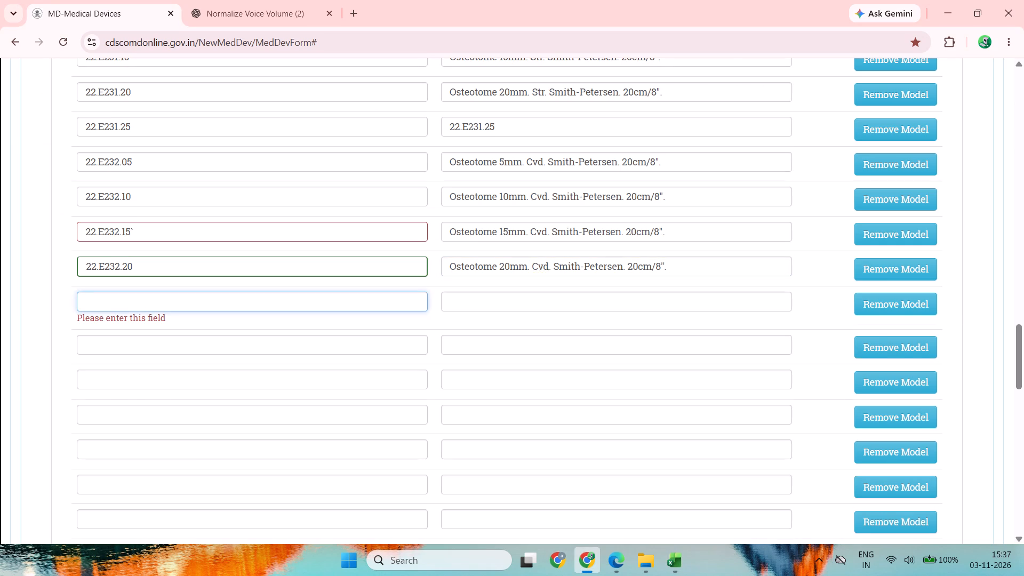
{"action": "key", "text": "alt+Tab"}
{"action": "key", "text": "alt+Tab"}
{"action": "key", "text": "ctrl+v"}
{"action": "key", "text": "alt+Tab"}
{"action": "key", "text": "Tab"}
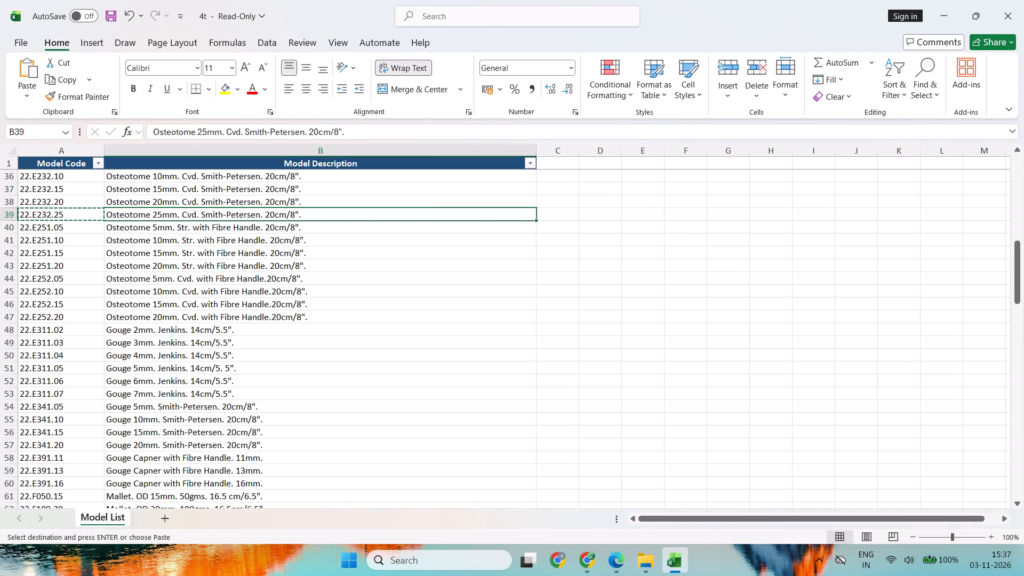
{"action": "key", "text": "ctrl+c"}
{"action": "key", "text": "alt+Tab"}
{"action": "key", "text": "Tab"}
{"action": "key", "text": "ctrl+v"}
Copy model code 22.E251.05 and description Osteotome 5mm. Str. with Fibre Handle. 20cm/8". from Excel into the form row below 22.E232.25.
{"action": "key", "text": "alt+Tab"}
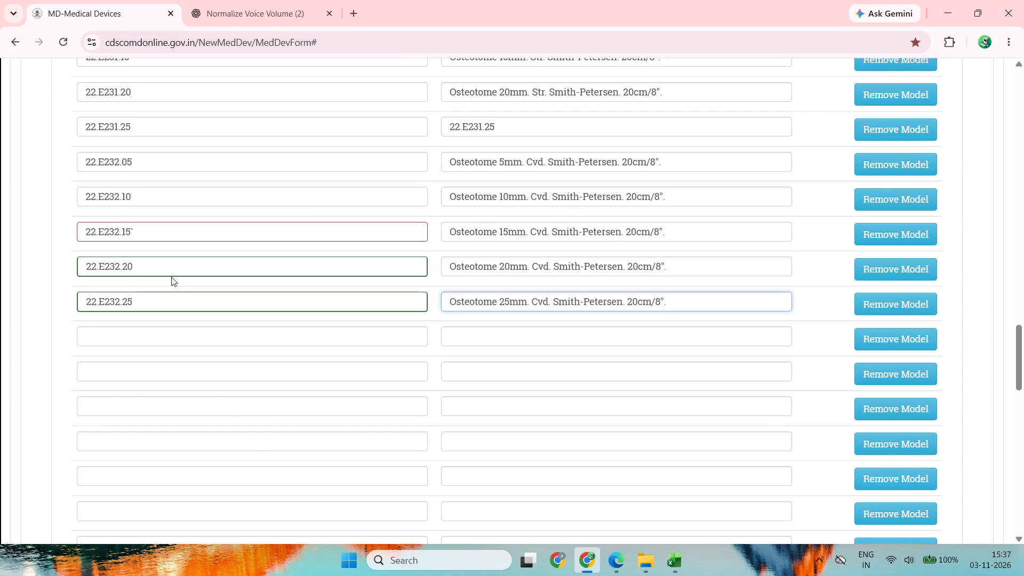
{"action": "key", "text": "Tab"}
{"action": "key", "text": "Down"}
{"action": "key", "text": "Left"}
{"action": "key", "text": "Left"}
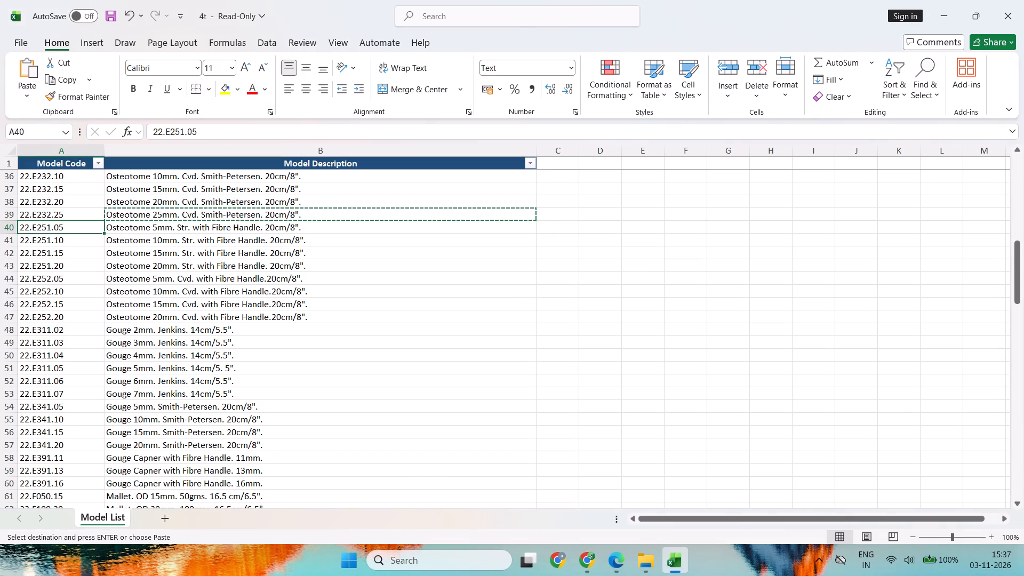
{"action": "key", "text": "ctrl+c"}
{"action": "key", "text": "alt+Tab"}
{"action": "key", "text": "Tab"}
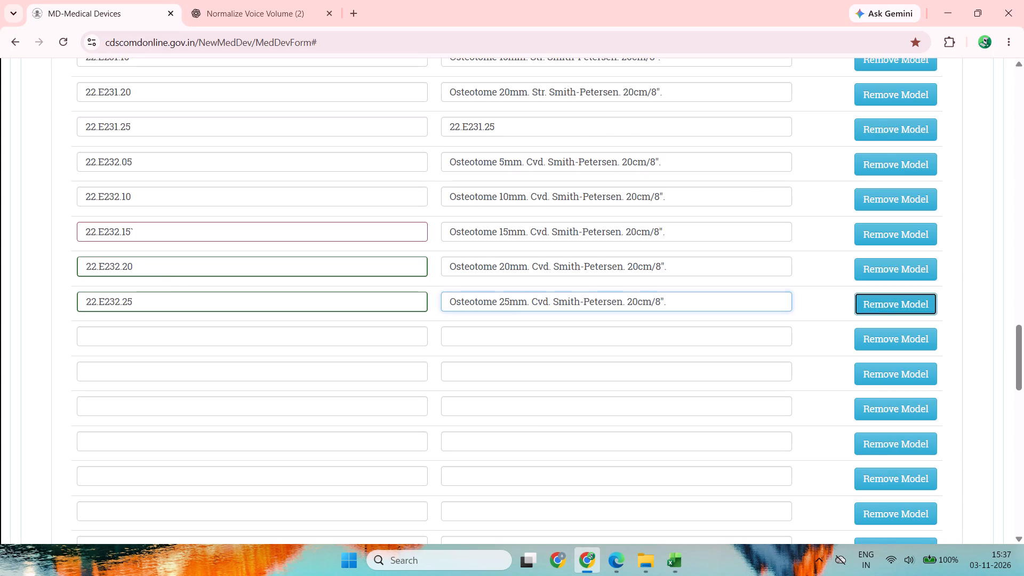
{"action": "key", "text": "Tab"}
{"action": "key", "text": "ctrl+v"}
{"action": "key", "text": "alt+Tab"}
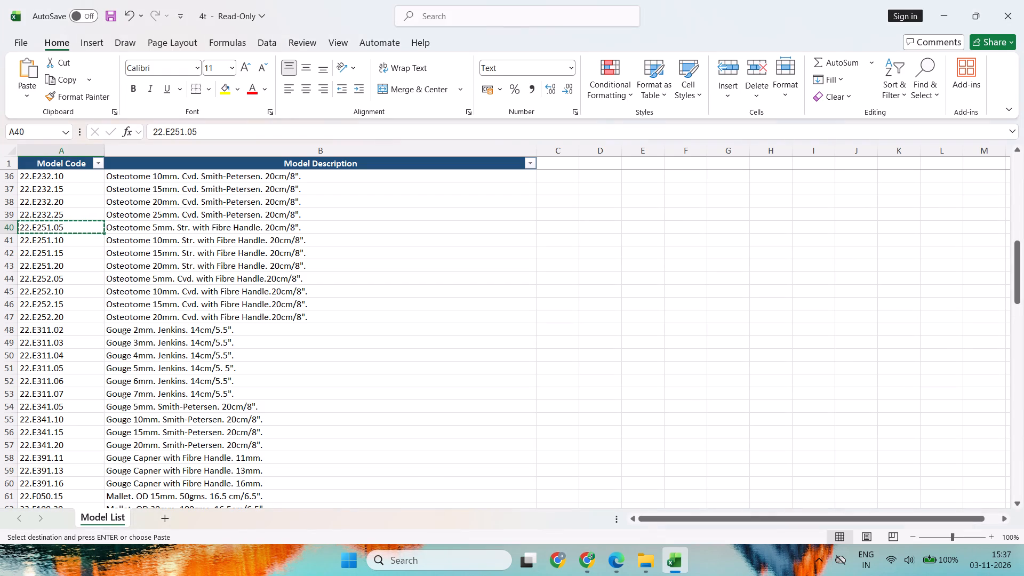
{"action": "key", "text": "Tab"}
{"action": "key", "text": "ctrl+c"}
{"action": "key", "text": "alt+Tab"}
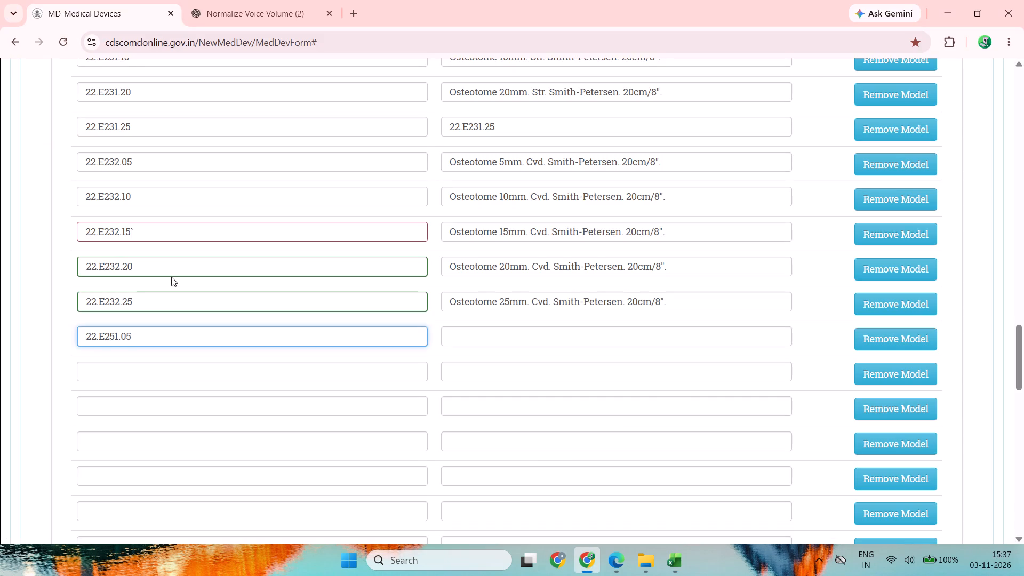
{"action": "key", "text": "Tab"}
{"action": "key", "text": "ctrl+v"}
Copy model code 22.E251.10 from Excel into the form row below 22.E251.05 and return to its description cell in Excel.
{"action": "key", "text": "alt+Tab"}
{"action": "key", "text": "Tab"}
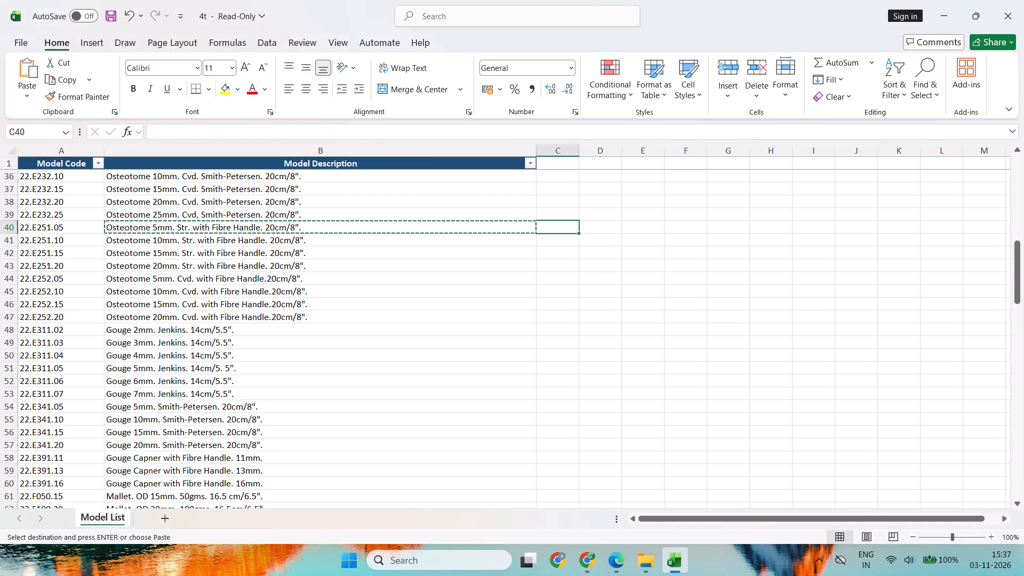
{"action": "key", "text": "Down"}
{"action": "key", "text": "Left"}
{"action": "key", "text": "Left"}
{"action": "key", "text": "ctrl+c"}
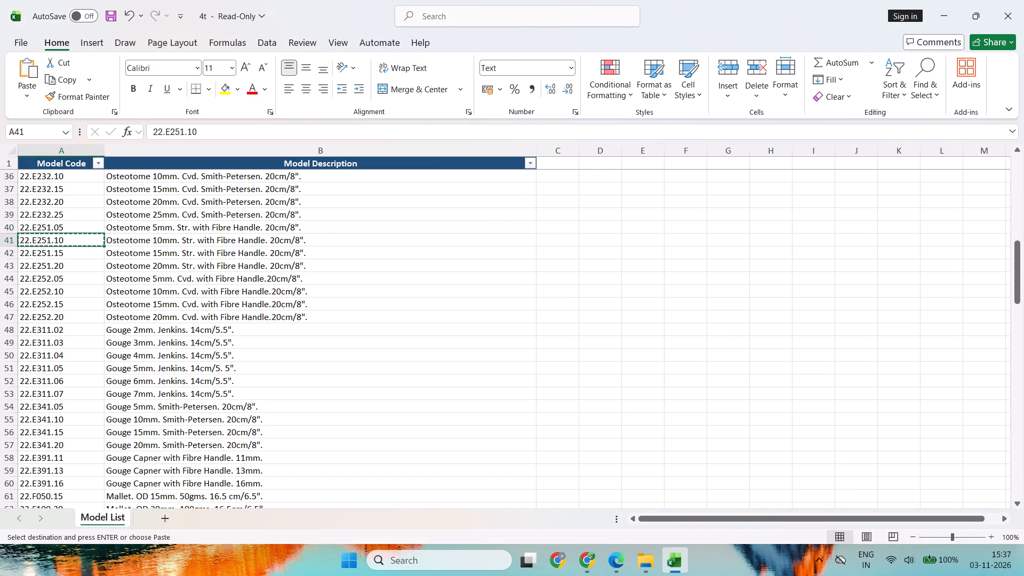
{"action": "key", "text": "alt+Tab"}
{"action": "key", "text": "Tab"}
{"action": "key", "text": "Tab"}
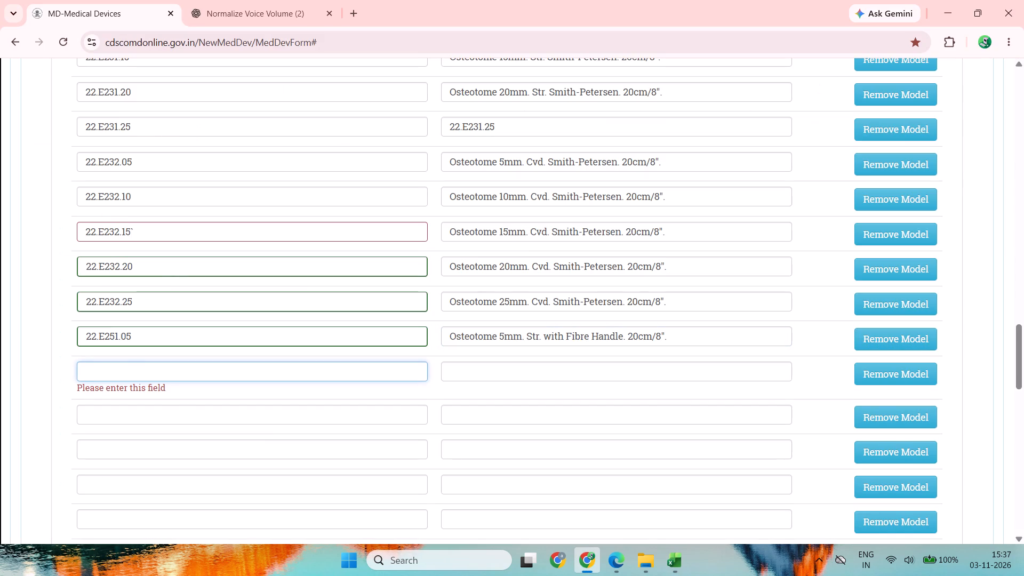
{"action": "key", "text": "ctrl+v"}
{"action": "key", "text": "super+Tab"}
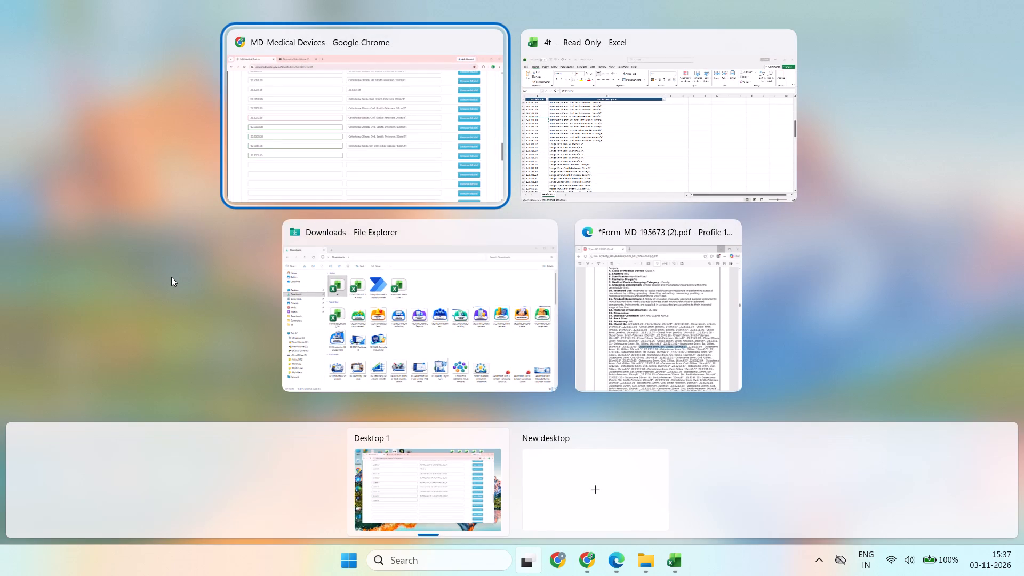
{"action": "key", "text": "Right"}
{"action": "key", "text": "Return"}
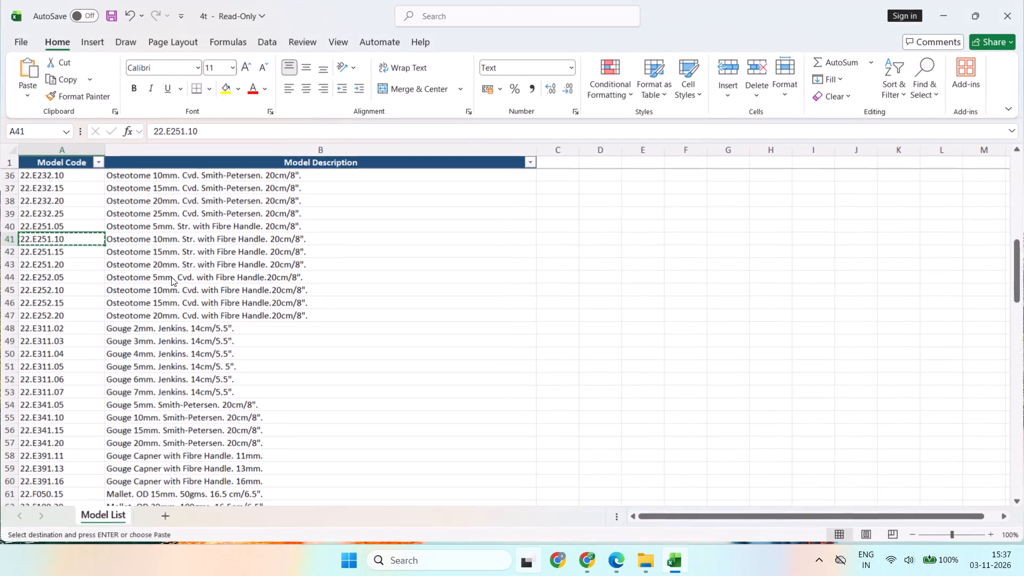
{"action": "key", "text": "Tab"}
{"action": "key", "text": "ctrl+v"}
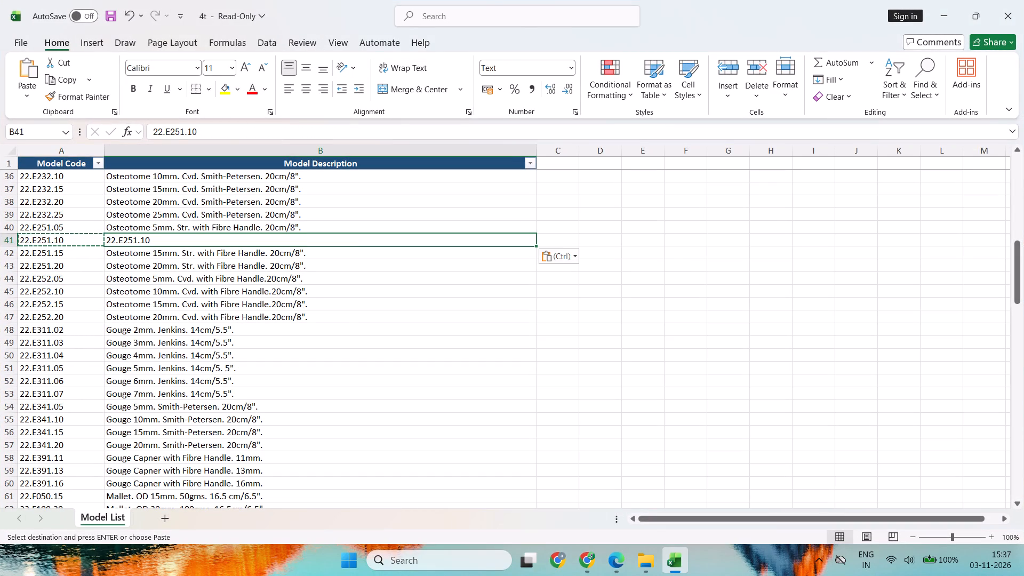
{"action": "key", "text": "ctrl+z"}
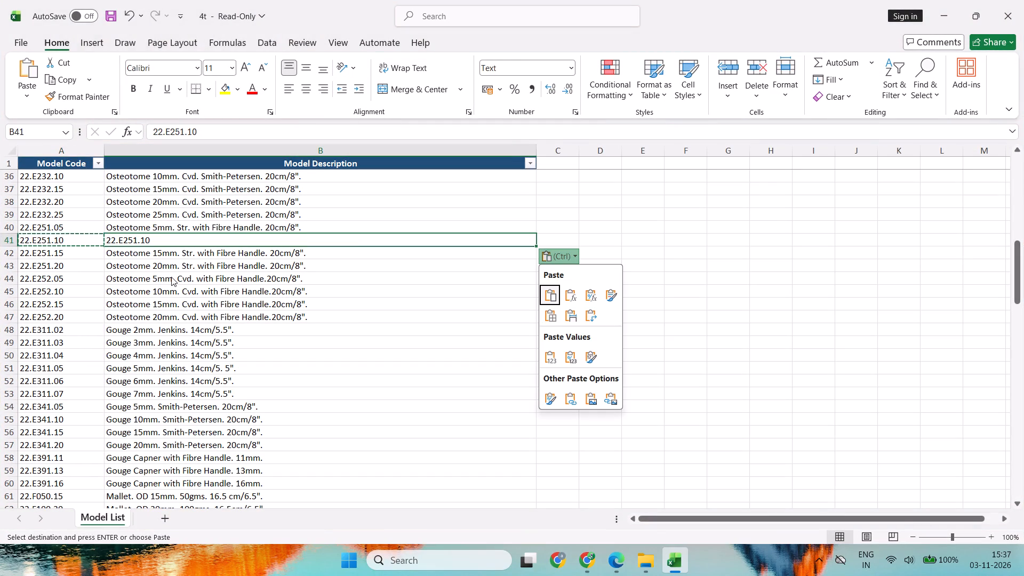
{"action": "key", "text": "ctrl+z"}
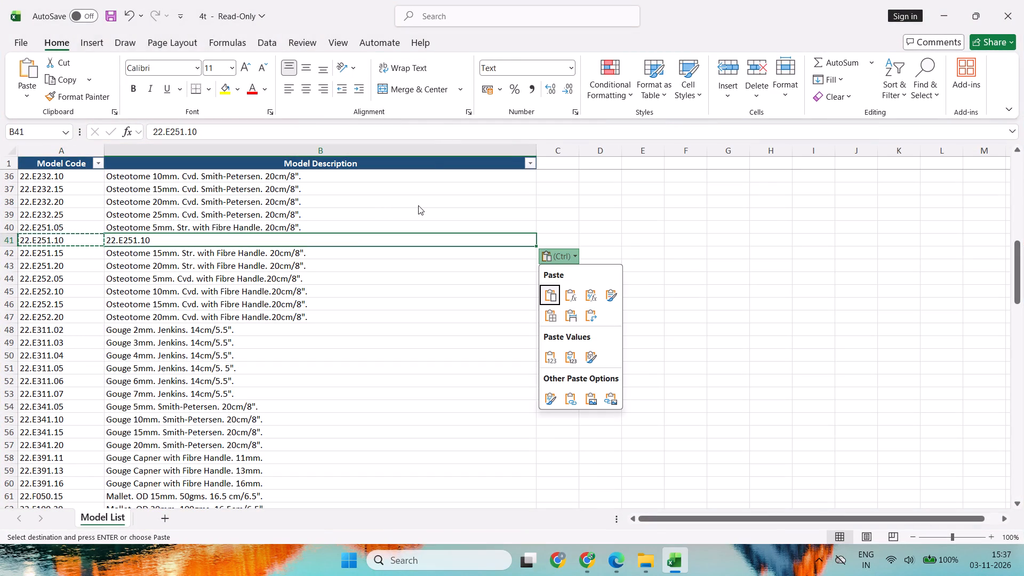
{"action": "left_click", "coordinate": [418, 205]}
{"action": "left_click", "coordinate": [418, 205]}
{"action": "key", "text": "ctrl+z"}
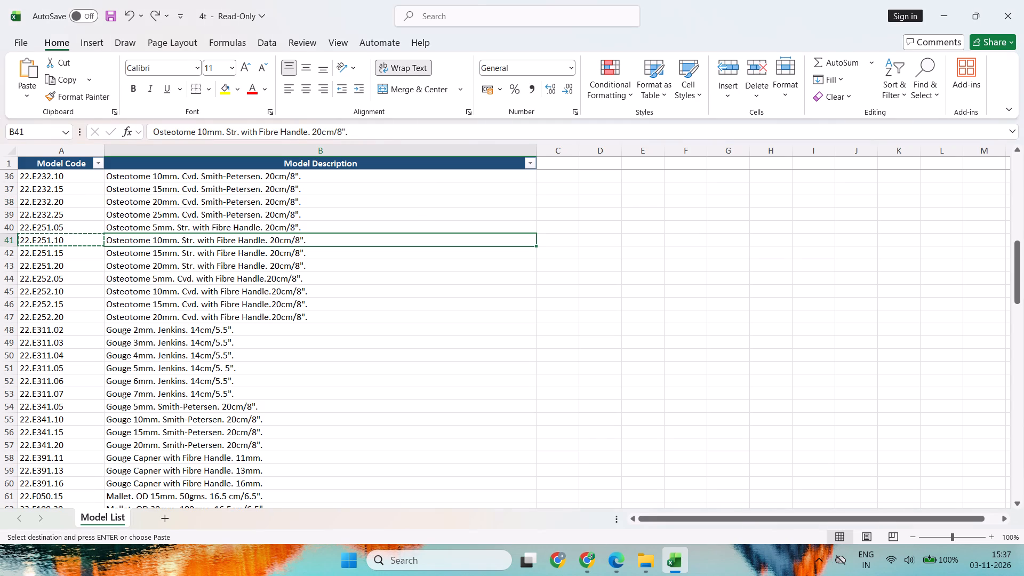
Copy description Osteotome 10mm. Str. with Fibre Handle. 20cm/8". from Excel into the description field of the 22.E251.10 form row.
{"action": "key", "text": "ctrl+c"}
{"action": "key", "text": "alt+Tab"}
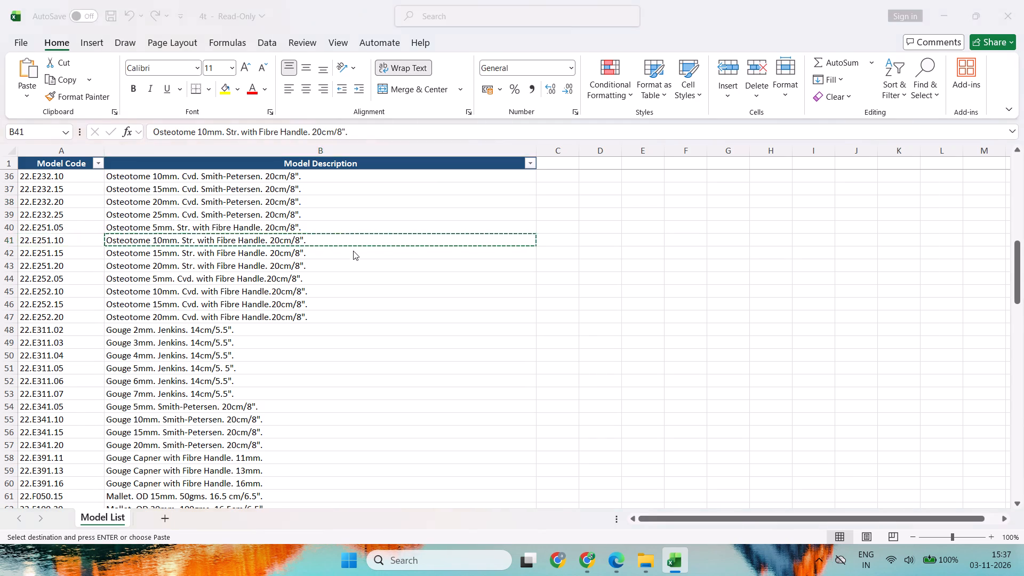
{"action": "key", "text": "Tab"}
{"action": "key", "text": "ctrl+v"}
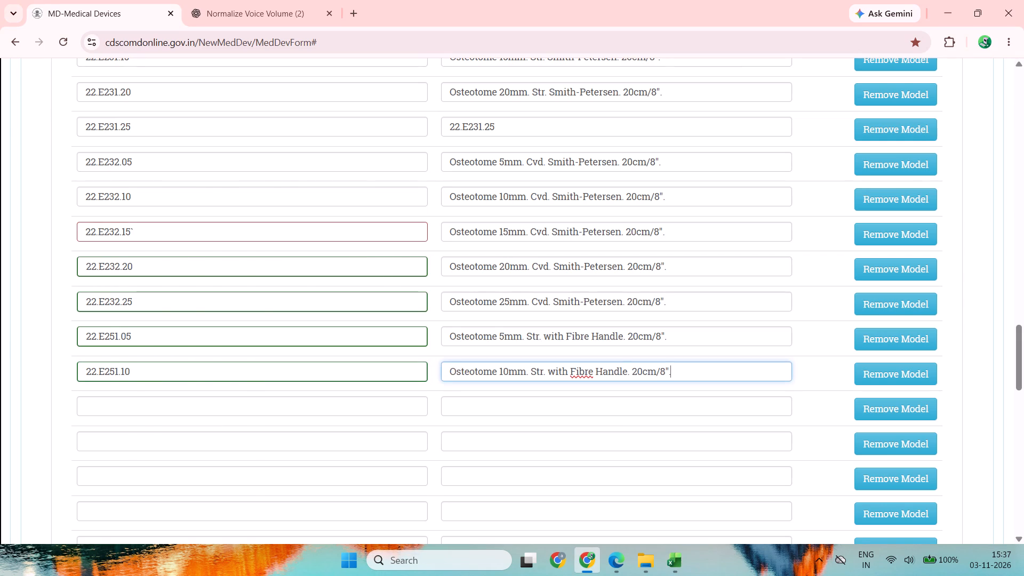
Copy model code 22.E251.15 and description Osteotome 15mm. Str. with Fibre Handle. 20cm/8". from Excel into the form row below 22.E251.10.
{"action": "key", "text": "alt+Tab"}
{"action": "left_click", "coordinate": [58, 252]}
{"action": "key", "text": "ctrl+c"}
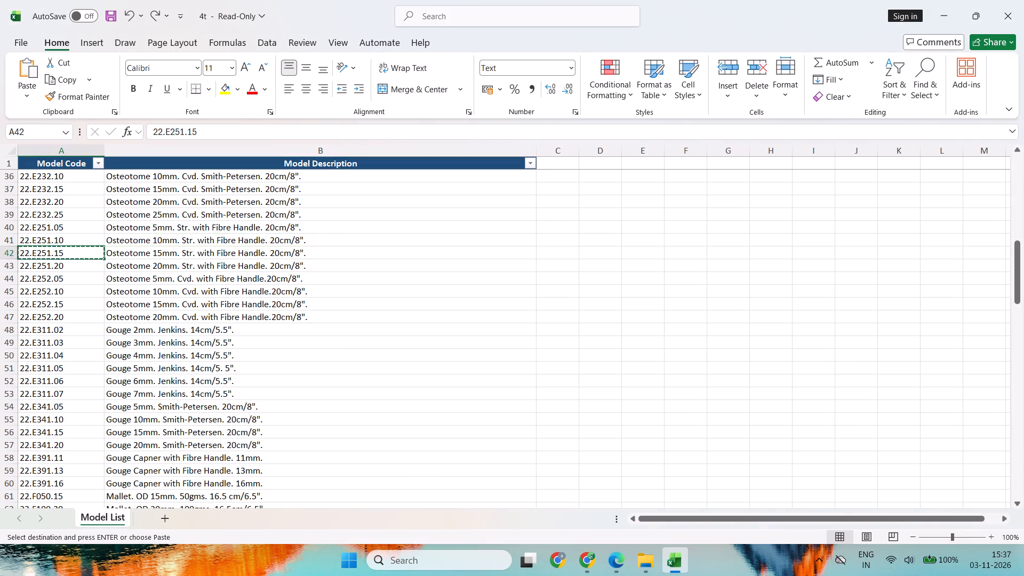
{"action": "key", "text": "alt+Tab"}
{"action": "key", "text": "Tab"}
{"action": "key", "text": "Tab"}
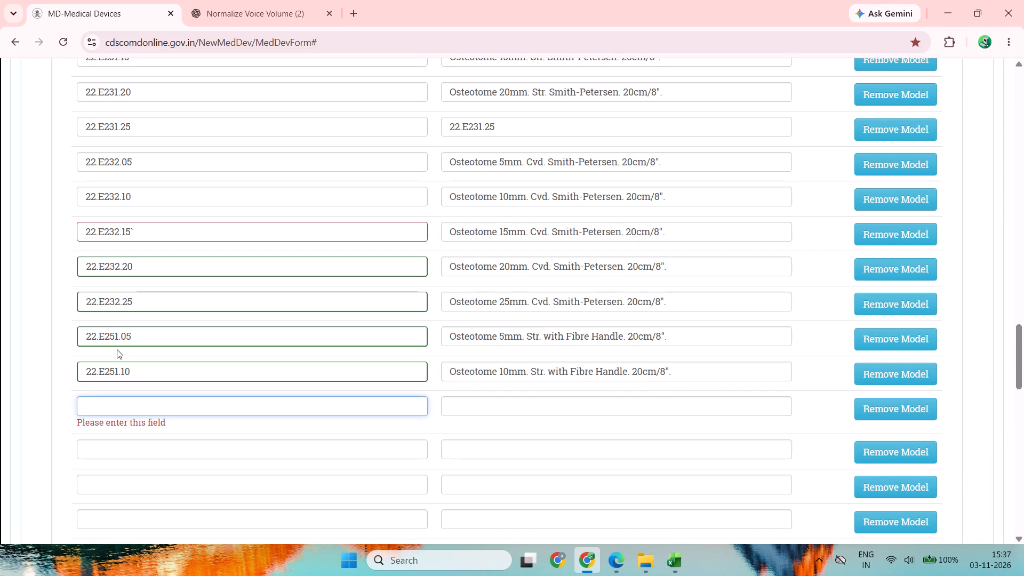
{"action": "key", "text": "ctrl+v"}
{"action": "key", "text": "alt+Tab"}
{"action": "key", "text": "Tab"}
{"action": "key", "text": "ctrl+c"}
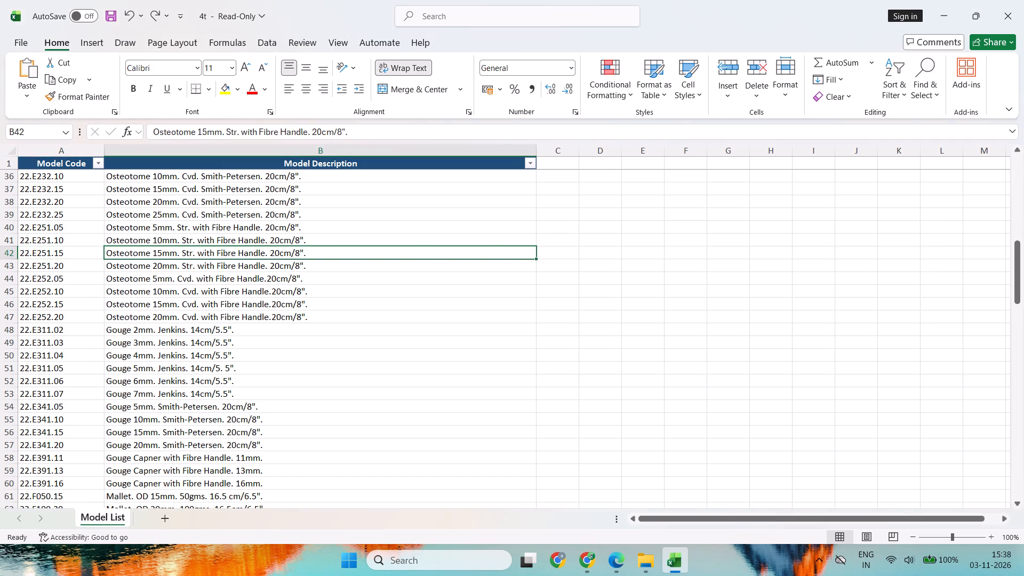
{"action": "key", "text": "alt+Tab"}
{"action": "key", "text": "alt+grave"}
{"action": "key", "text": "Tab"}
{"action": "key", "text": "ctrl+v"}
Copy model code 22.E251.20 from Excel into the empty form row below 22.E251.15.
{"action": "key", "text": "alt+Tab"}
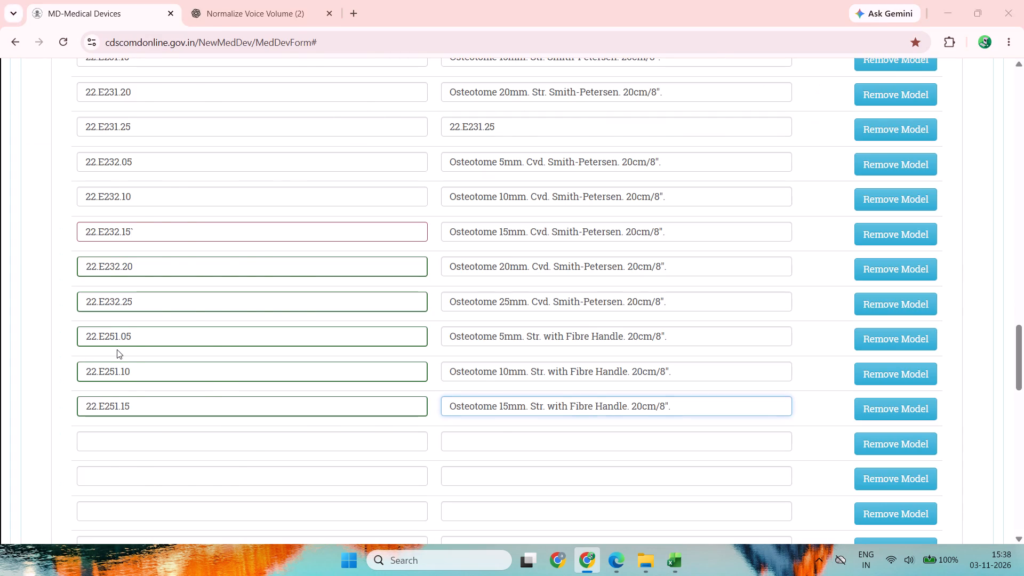
{"action": "key", "text": "Tab"}
{"action": "key", "text": "Down"}
{"action": "key", "text": "Left"}
{"action": "key", "text": "Left"}
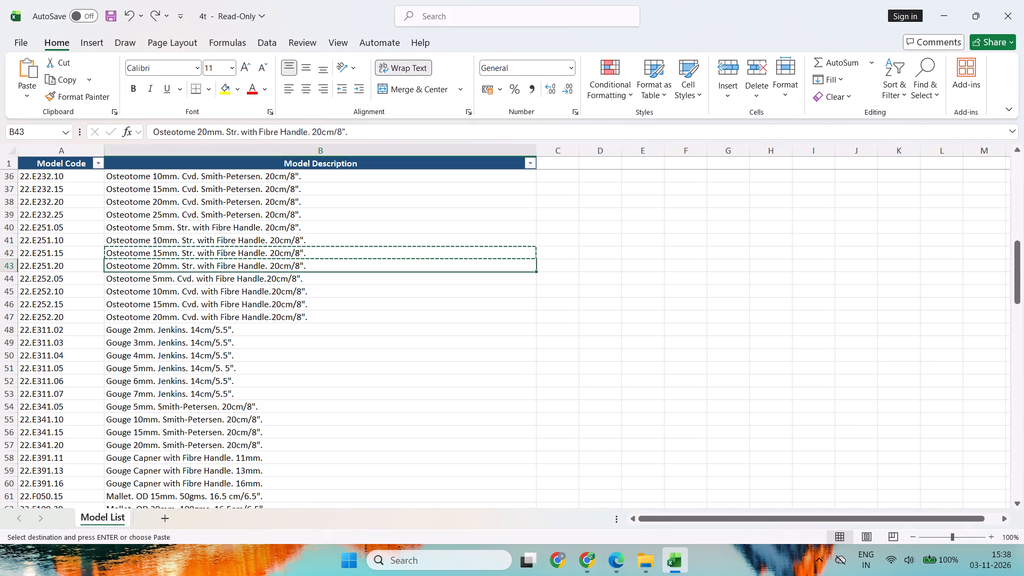
{"action": "key", "text": "ctrl+c"}
{"action": "key", "text": "alt+Tab"}
{"action": "key", "text": "Tab"}
{"action": "key", "text": "Tab"}
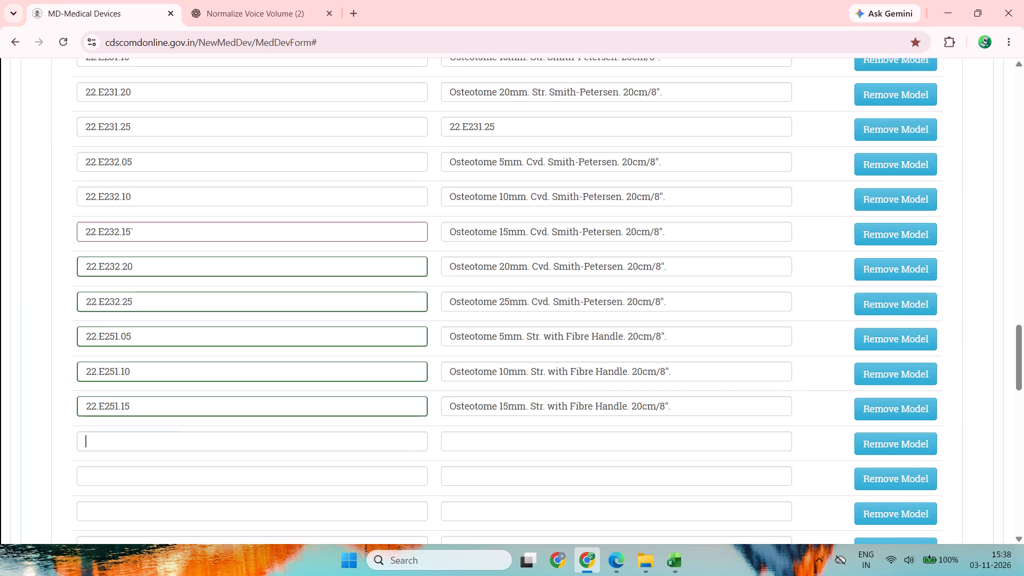
{"action": "key", "text": "ctrl+v"}
Copy description Osteotome 20mm. Str. with Fibre Handle. 20cm/8". from Excel into the description field of the 22.E251.20 form row.
{"action": "key", "text": "alt+Tab"}
{"action": "key", "text": "Tab"}
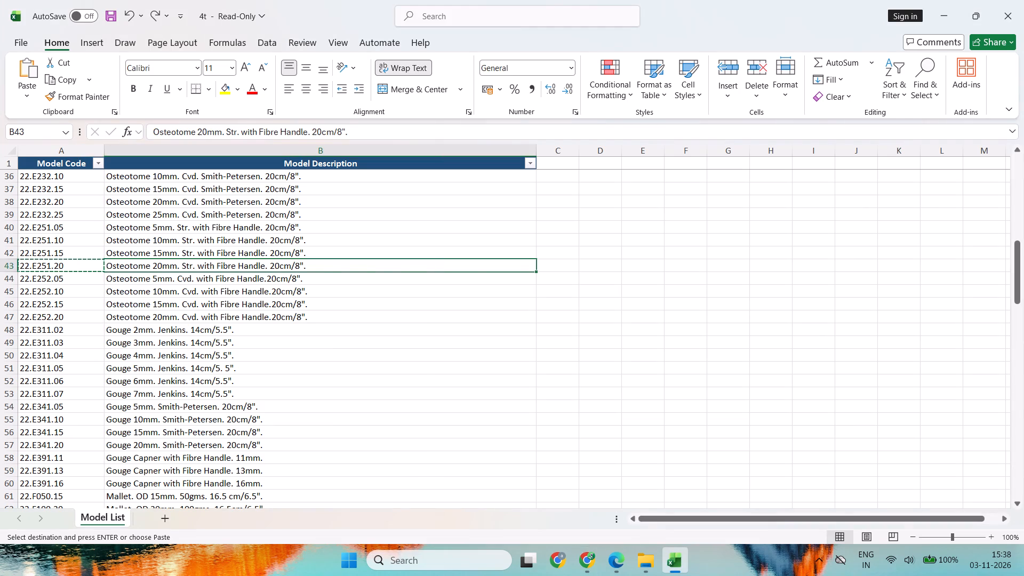
{"action": "key", "text": "ctrl+c"}
{"action": "key", "text": "alt+super+Tab"}
{"action": "key", "text": "Tab"}
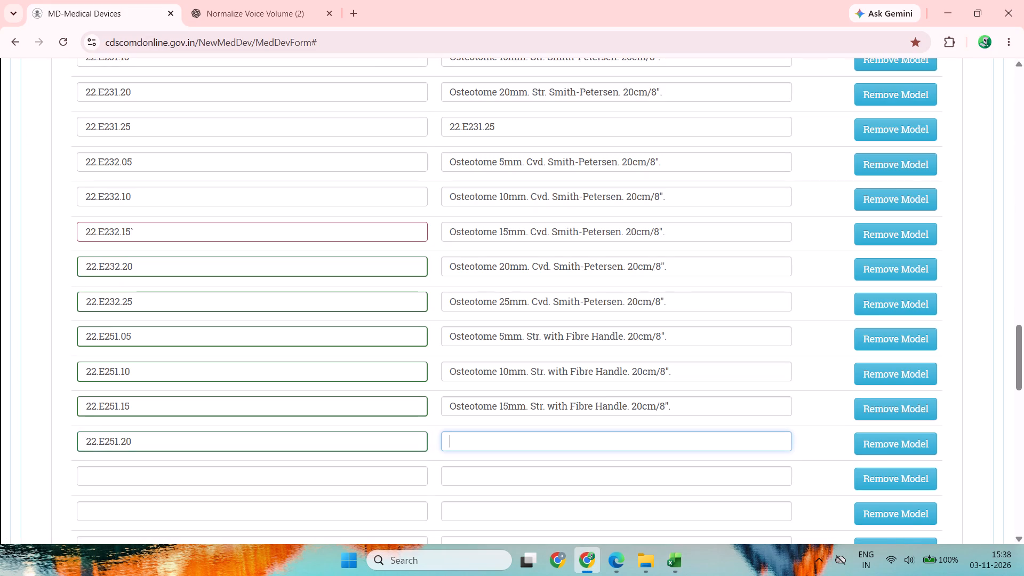
{"action": "key", "text": "ctrl+v"}
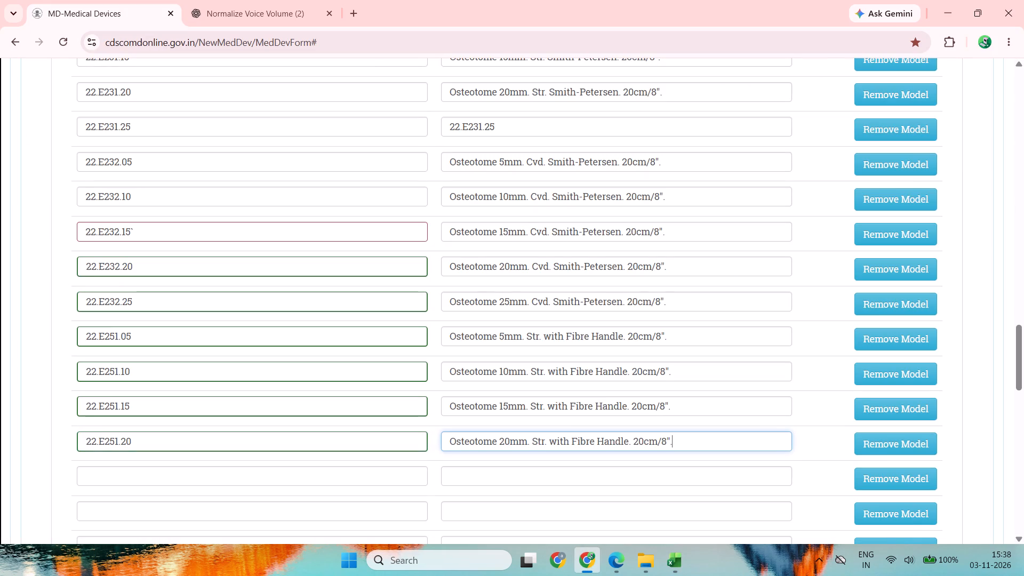
Copy model code 22.E252.05 from Excel into the empty form row below 22.E251.20.
{"action": "key", "text": "Tab"}
{"action": "key", "text": "Tab"}
{"action": "key", "text": "alt+Tab"}
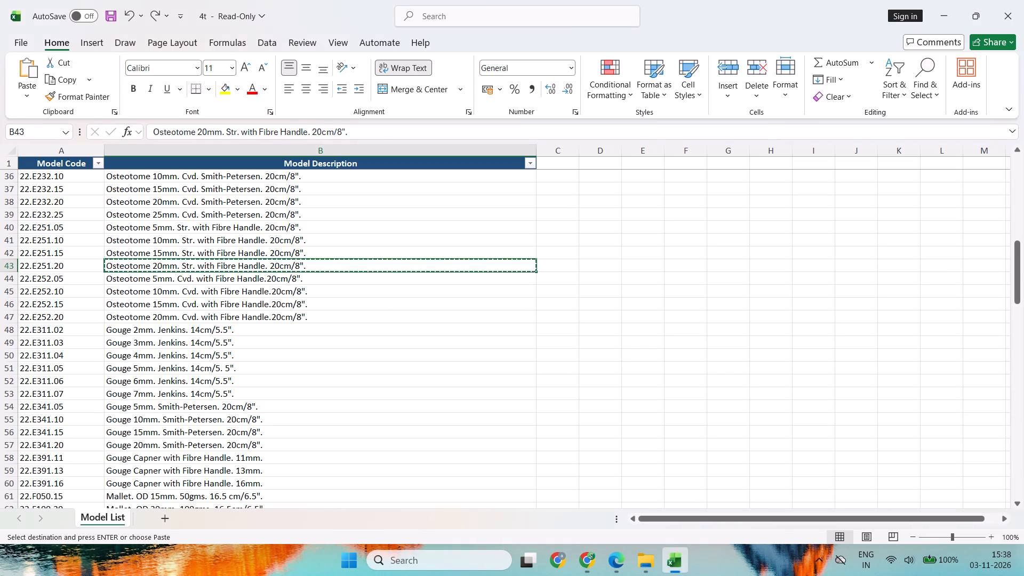
{"action": "key", "text": "Left"}
{"action": "key", "text": "Down"}
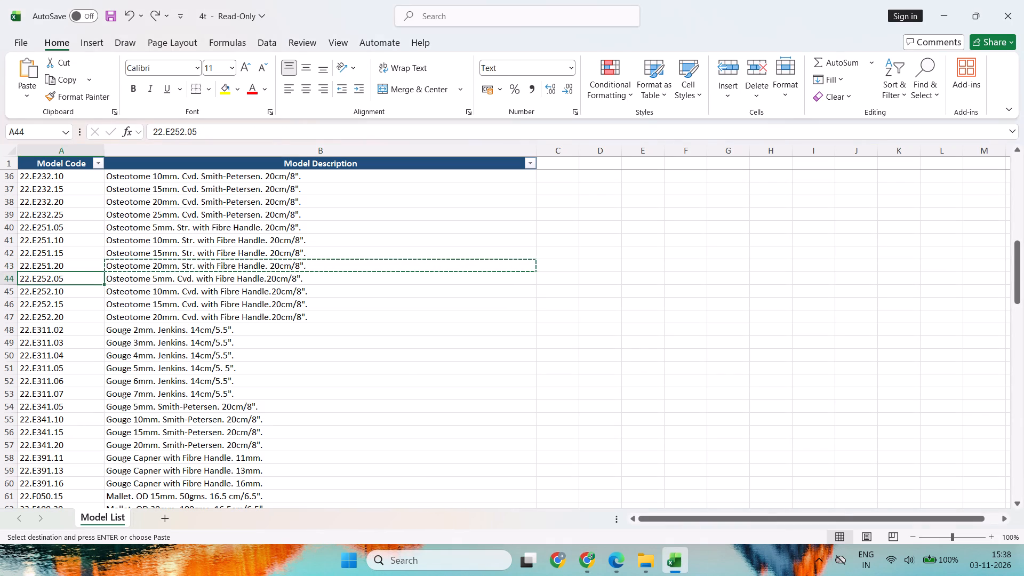
{"action": "key", "text": "ctrl+c"}
{"action": "key", "text": "alt+Tab"}
{"action": "key", "text": "Tab"}
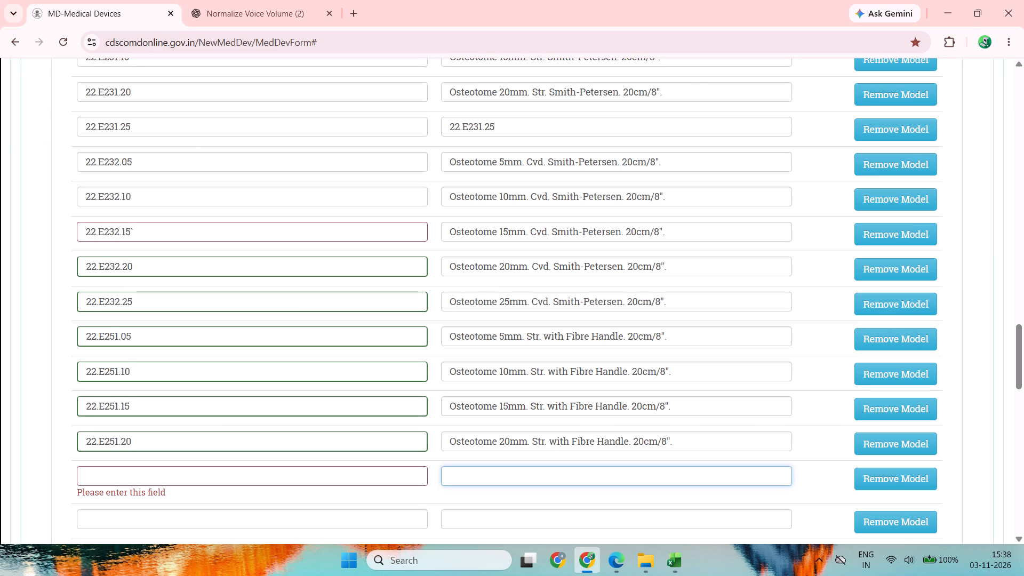
{"action": "key", "text": "Left"}
{"action": "left_click", "coordinate": [114, 478]}
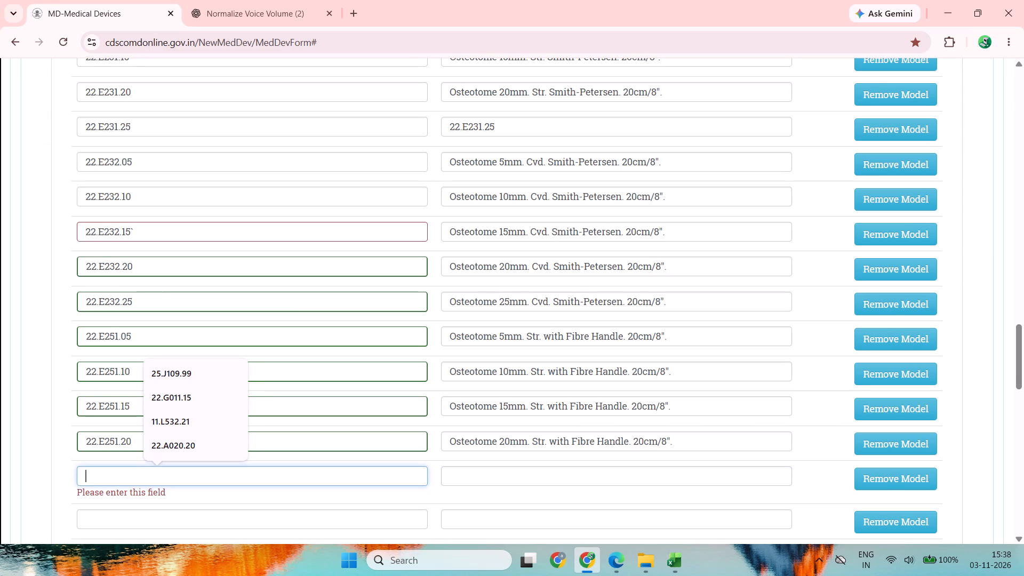
{"action": "key", "text": "ctrl+v"}
Copy description Osteotome 5mm. Cvd. with Fibre Handle.20cm/8". from Excel into the description field of the 22.E252.05 form row.
{"action": "key", "text": "alt+Tab"}
{"action": "key", "text": "Tab"}
{"action": "key", "text": "ctrl+c"}
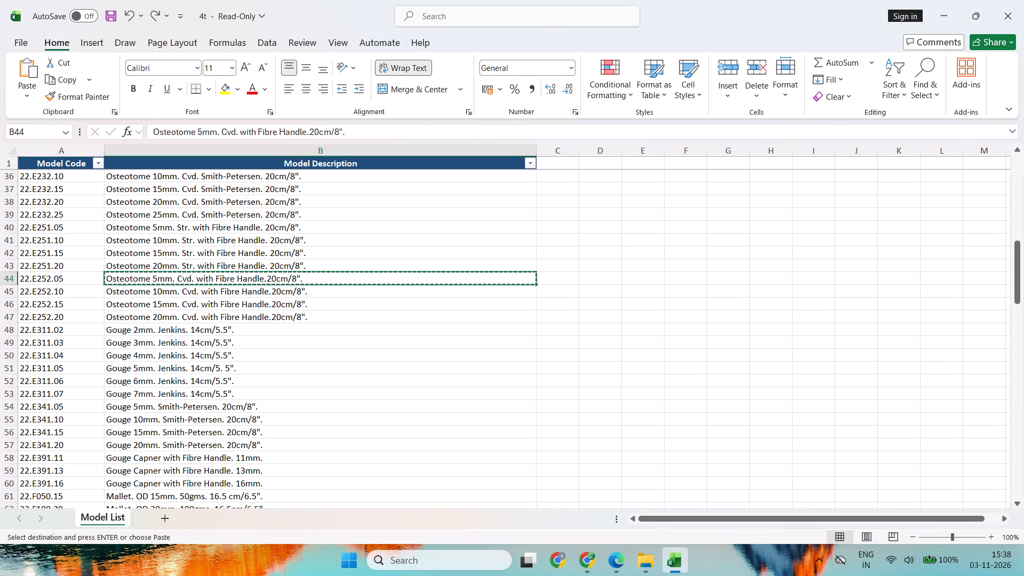
{"action": "key", "text": "alt+Tab"}
{"action": "key", "text": "Tab"}
{"action": "key", "text": "Tab"}
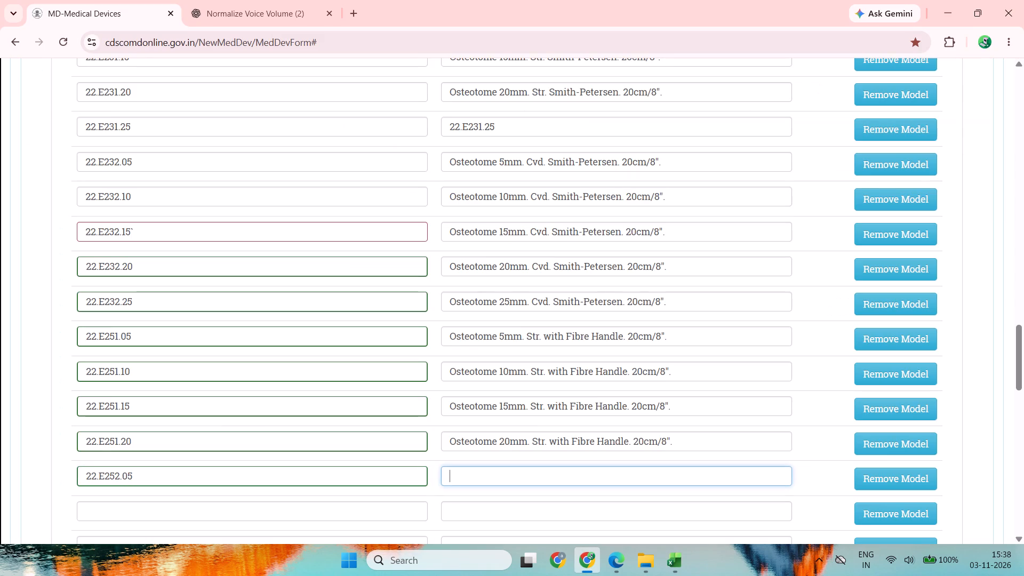
{"action": "key", "text": "ctrl+v"}
Return to Excel and select the model code cell 22.E252.10 in the row below 22.E252.05.
{"action": "key", "text": "alt+Tab"}
{"action": "key", "text": "Tab"}
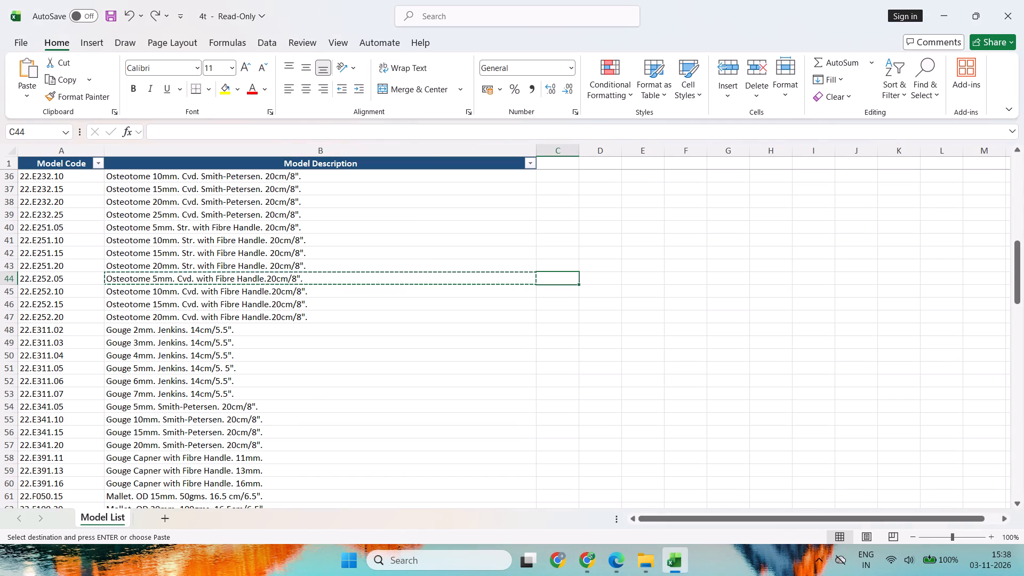
{"action": "key", "text": "Down"}
{"action": "key", "text": "Left"}
{"action": "key", "text": "Left"}
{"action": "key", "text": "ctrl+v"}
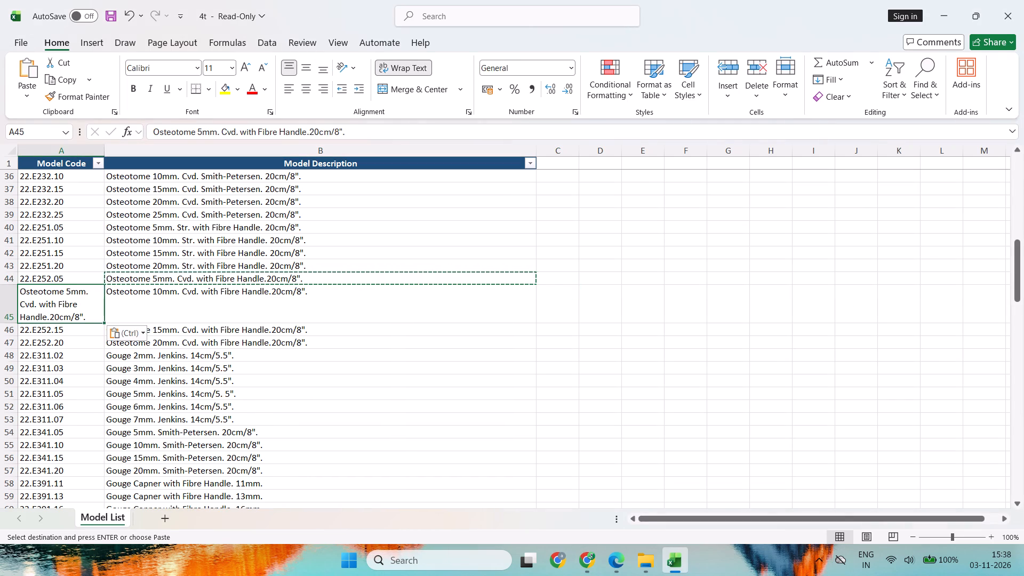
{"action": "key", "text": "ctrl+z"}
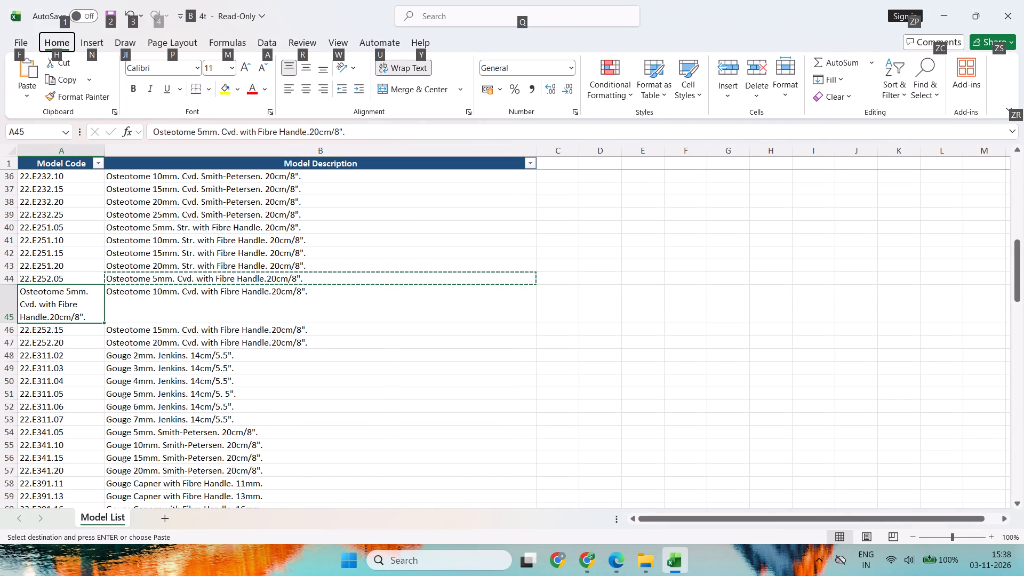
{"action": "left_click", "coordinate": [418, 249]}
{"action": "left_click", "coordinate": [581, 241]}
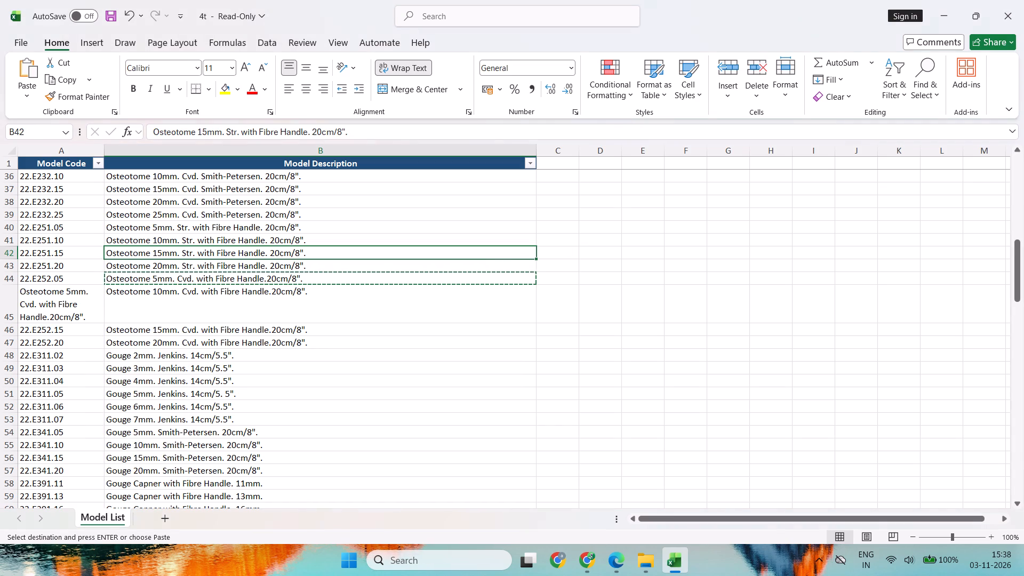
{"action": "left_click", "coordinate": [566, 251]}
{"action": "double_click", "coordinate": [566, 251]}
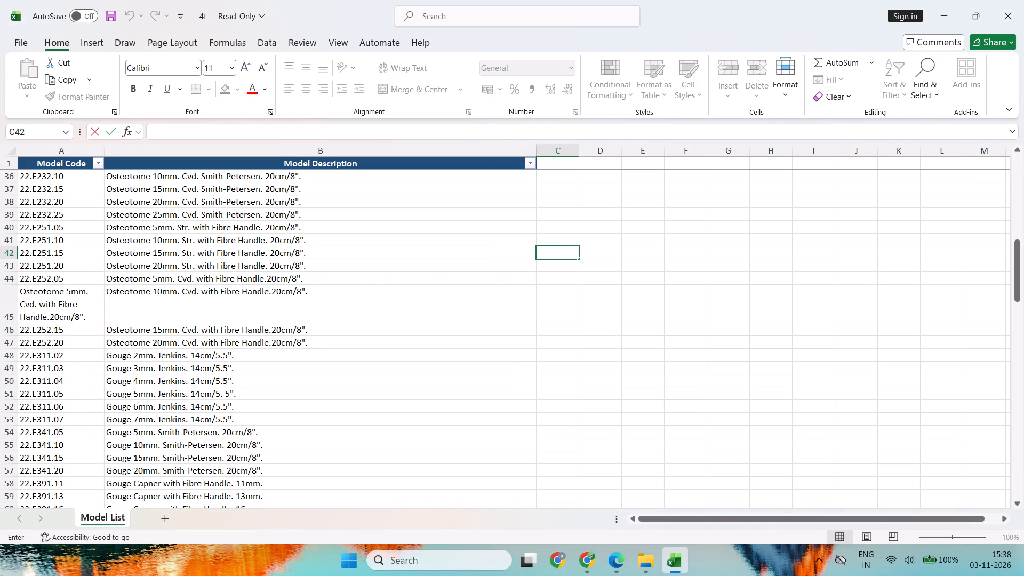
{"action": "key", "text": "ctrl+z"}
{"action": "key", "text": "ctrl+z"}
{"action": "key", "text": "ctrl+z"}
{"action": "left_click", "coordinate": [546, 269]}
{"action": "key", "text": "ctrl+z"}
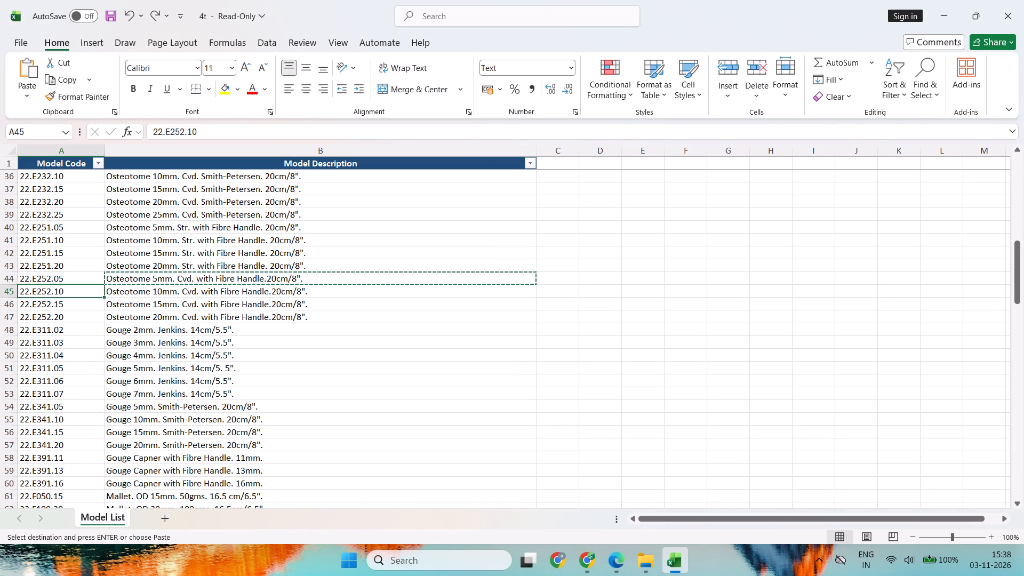
Copy model code 22.E252.10 and description Osteotome 10mm. Cvd. with Fibre Handle.20cm/8". from Excel into the form row below 22.E252.05.
{"action": "key", "text": "ctrl+c"}
{"action": "key", "text": "alt+Tab"}
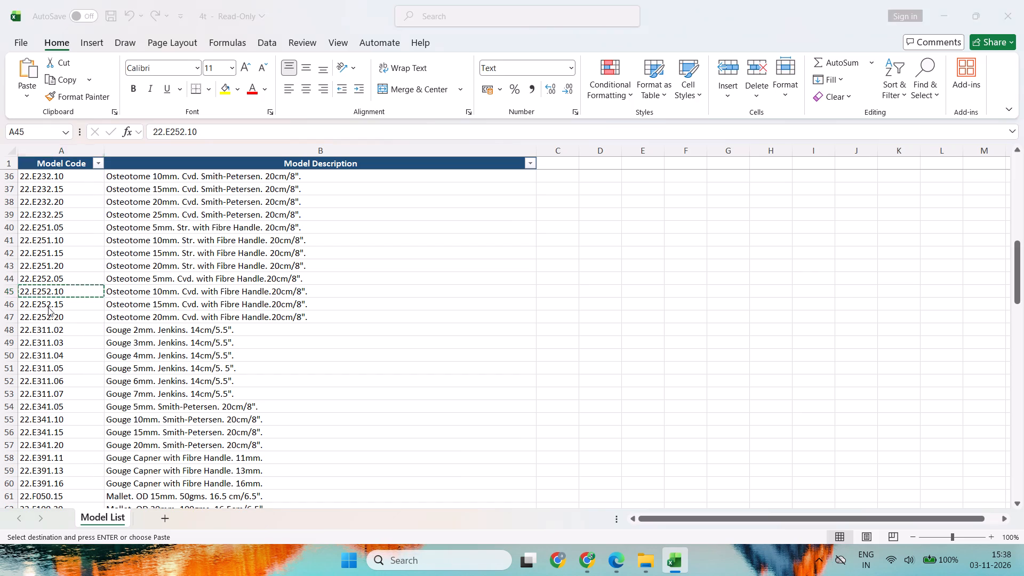
{"action": "scroll", "coordinate": [441, 425], "scroll_direction": "down", "scroll_amount": 2}
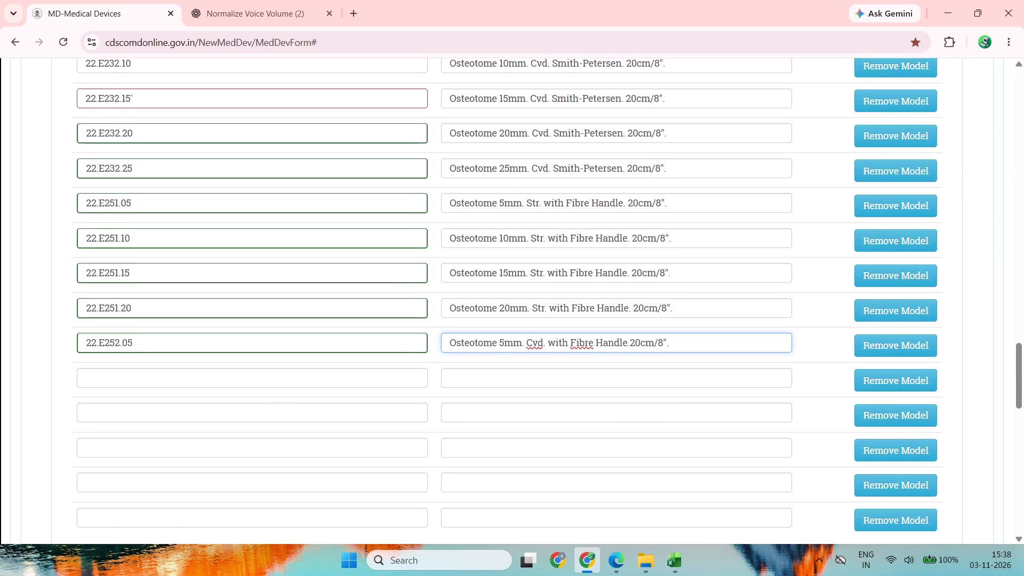
{"action": "left_click", "coordinate": [152, 369]}
{"action": "key", "text": "ctrl+v"}
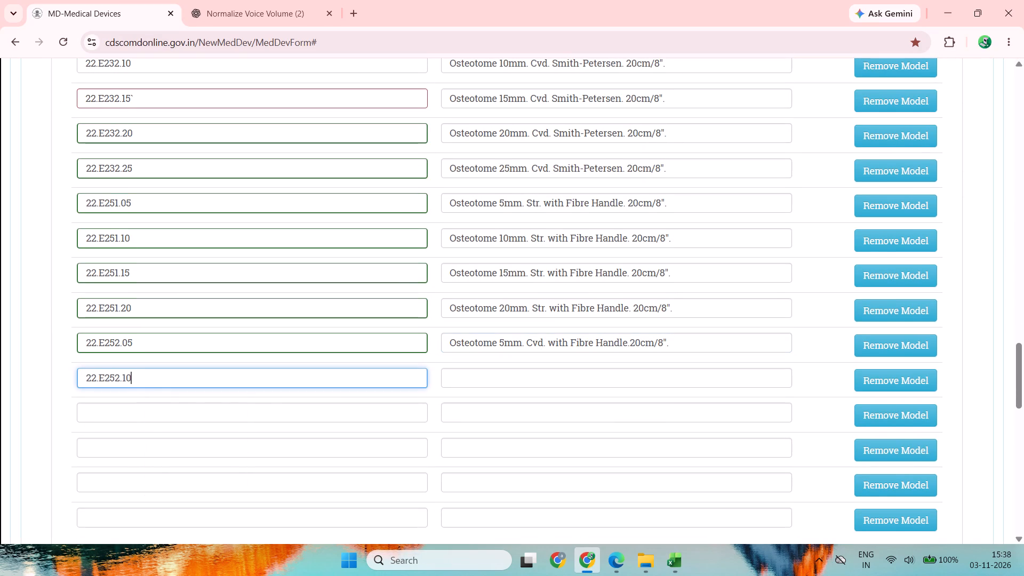
{"action": "key", "text": "alt+super+Tab"}
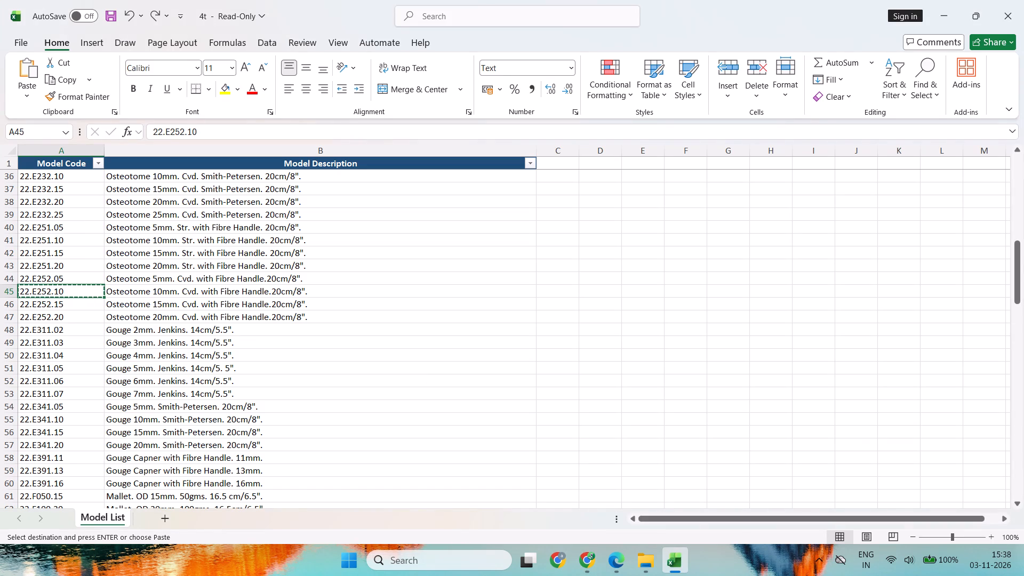
{"action": "key", "text": "Tab"}
{"action": "key", "text": "ctrl+c"}
{"action": "key", "text": "alt+Tab"}
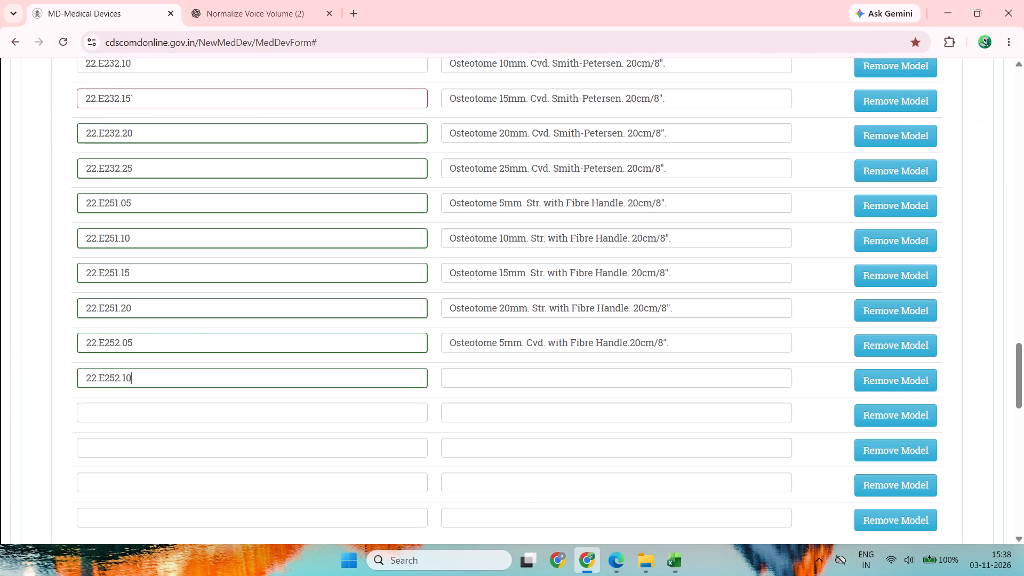
{"action": "key", "text": "Tab"}
{"action": "key", "text": "ctrl+v"}
Copy model code 22.E252.15 and description Osteotome 15mm. Cvd. with Fibre Handle.20cm/8". from Excel into the form row below 22.E252.10.
{"action": "key", "text": "alt+Tab"}
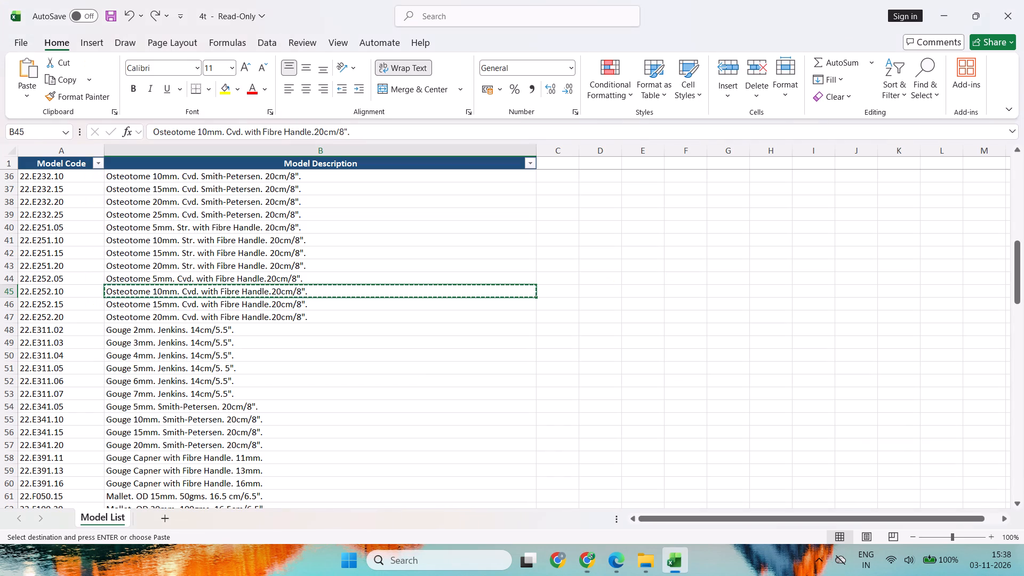
{"action": "left_click", "coordinate": [73, 301]}
{"action": "key", "text": "ctrl+c"}
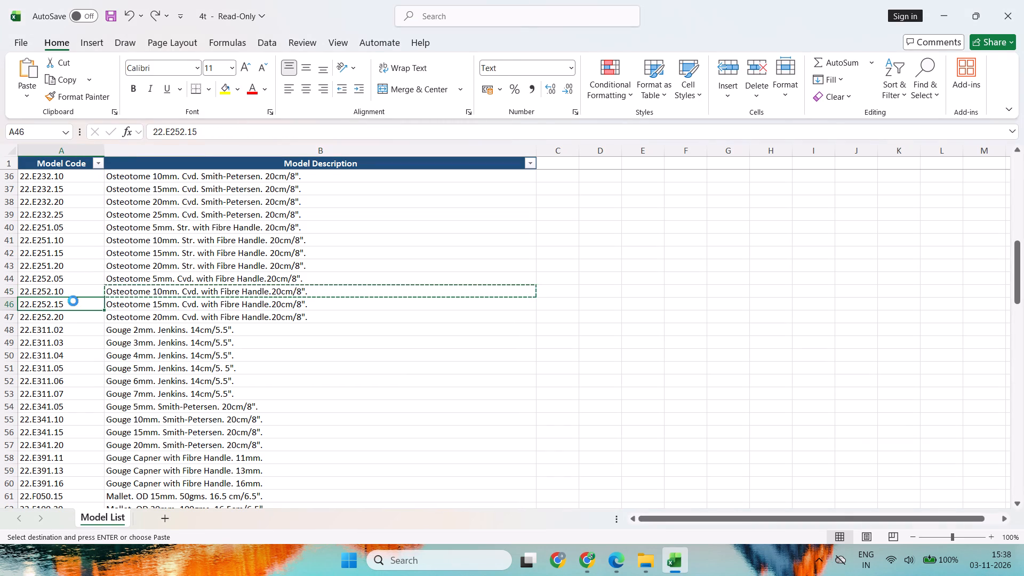
{"action": "key", "text": "alt+Tab"}
{"action": "key", "text": "Tab"}
{"action": "key", "text": "Tab"}
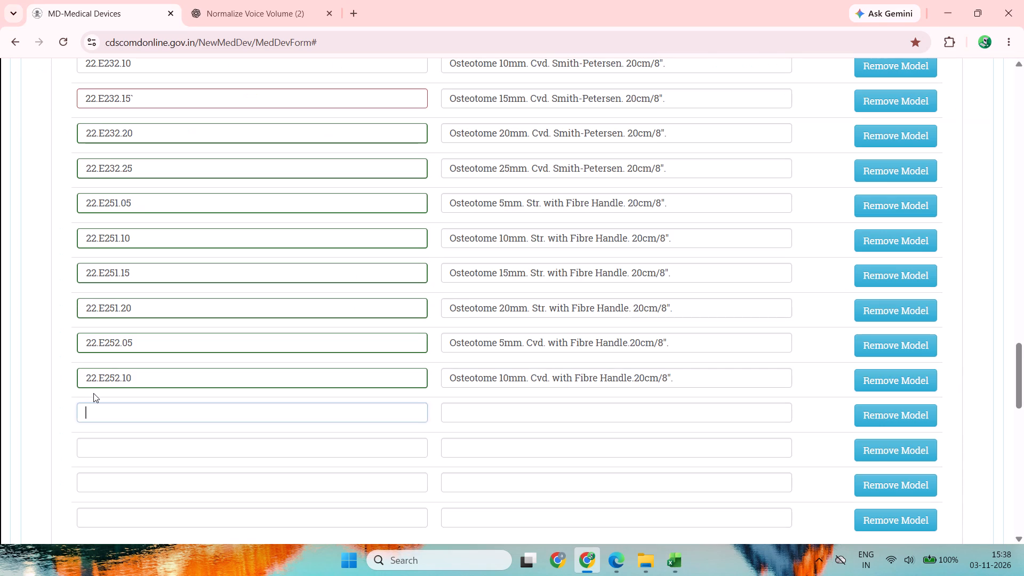
{"action": "key", "text": "ctrl+v"}
{"action": "key", "text": "alt+Tab"}
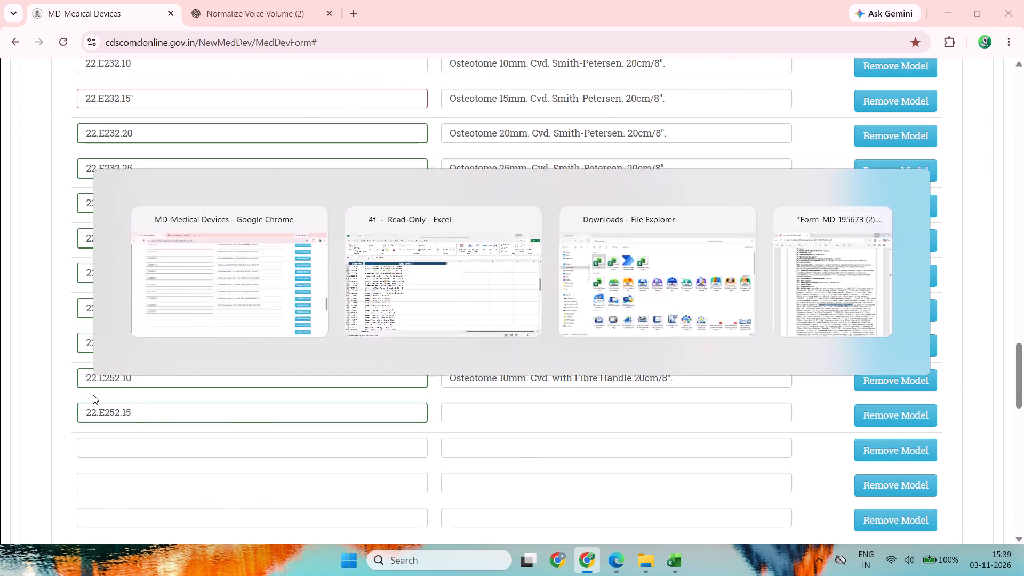
{"action": "key", "text": "Tab"}
{"action": "key", "text": "ctrl+c"}
{"action": "key", "text": "alt+Tab"}
{"action": "key", "text": "Tab"}
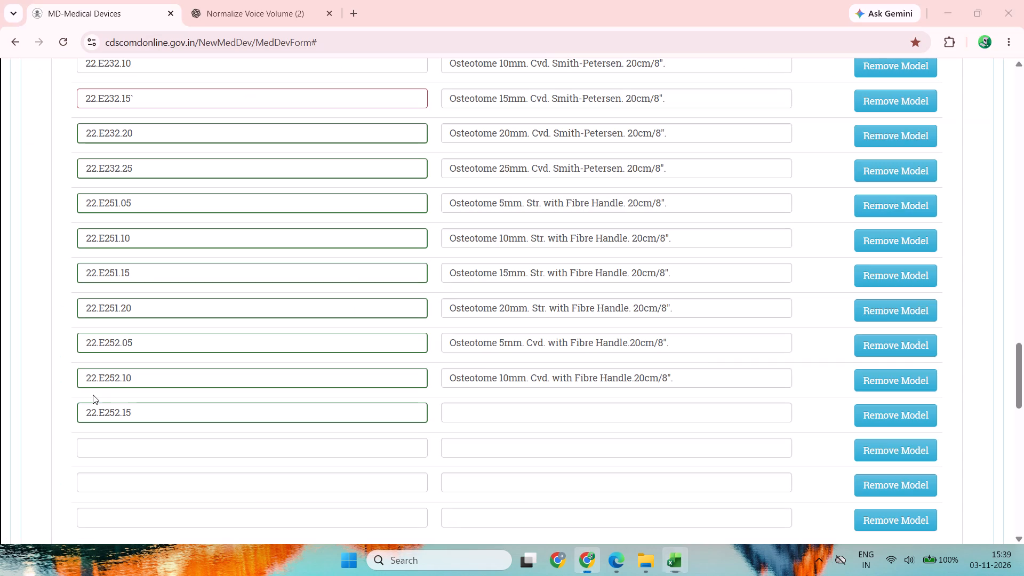
{"action": "left_click", "coordinate": [482, 415]}
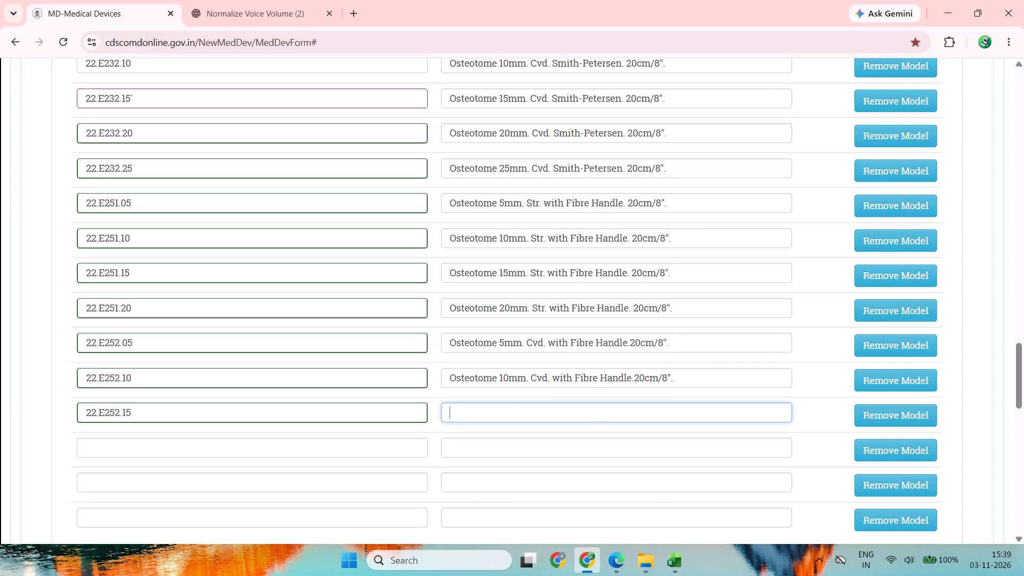
{"action": "key", "text": "ctrl+v"}
Copy model code 22.E252.20 and description Osteotome 20mm. Cvd. with Fibre Handle.20cm/8". from Excel into the form row below 22.E252.15.
{"action": "key", "text": "alt+Tab"}
{"action": "left_click", "coordinate": [62, 314]}
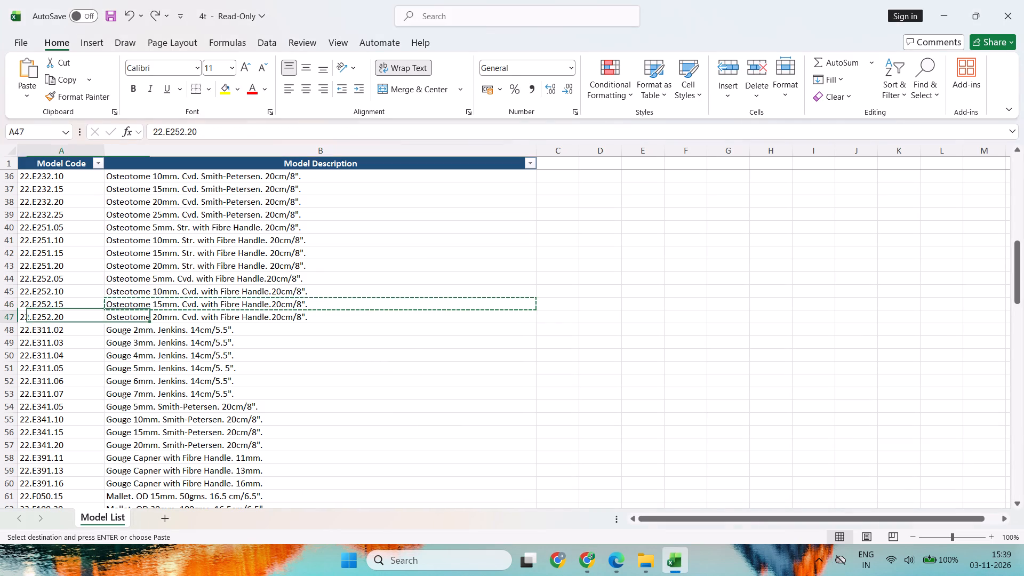
{"action": "key", "text": "ctrl+c"}
{"action": "key", "text": "alt+Tab"}
{"action": "key", "text": "Tab"}
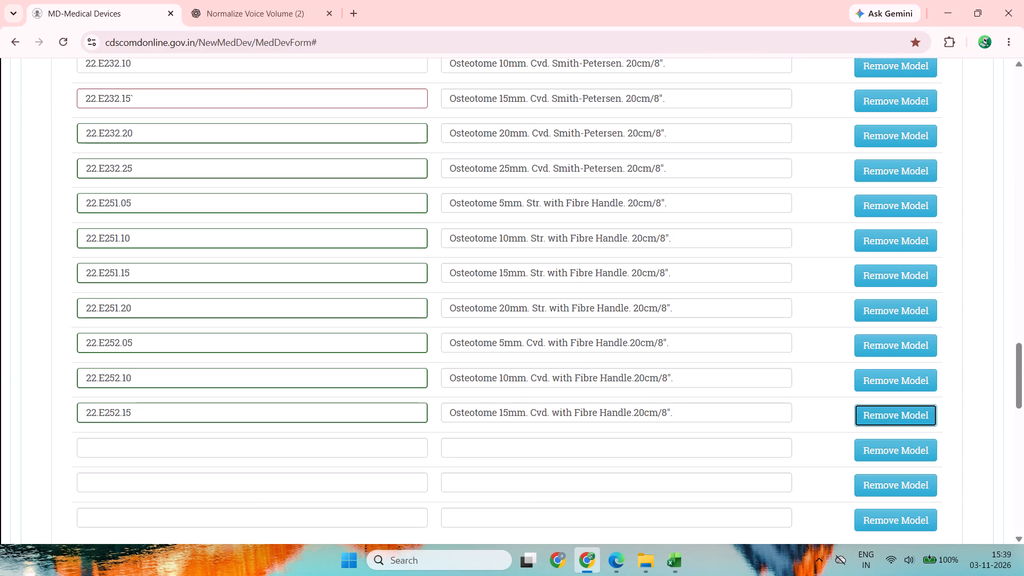
{"action": "key", "text": "Tab"}
{"action": "key", "text": "ctrl+v"}
{"action": "key", "text": "alt+Tab"}
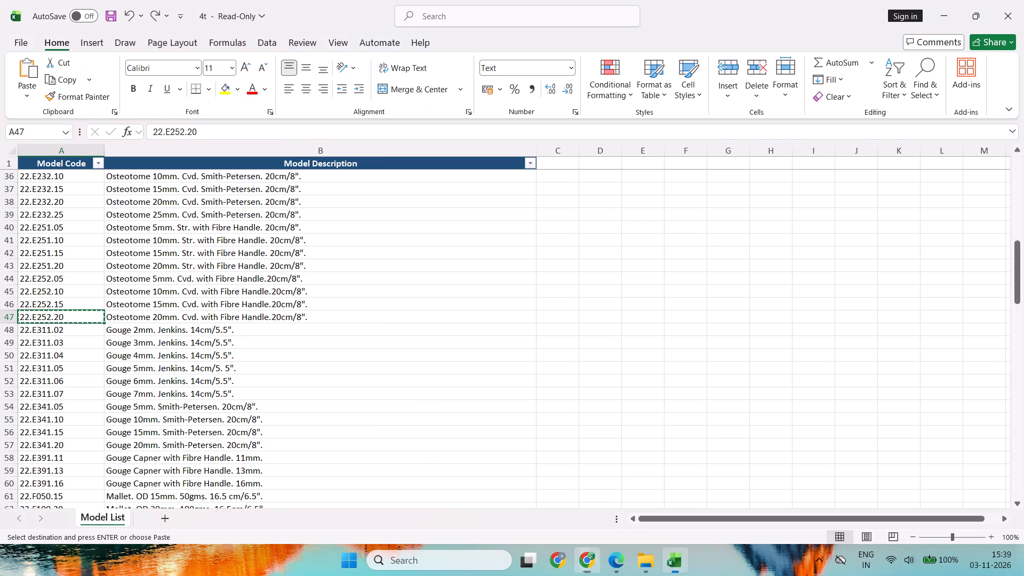
{"action": "key", "text": "Tab"}
{"action": "key", "text": "ctrl+c"}
{"action": "key", "text": "Tab"}
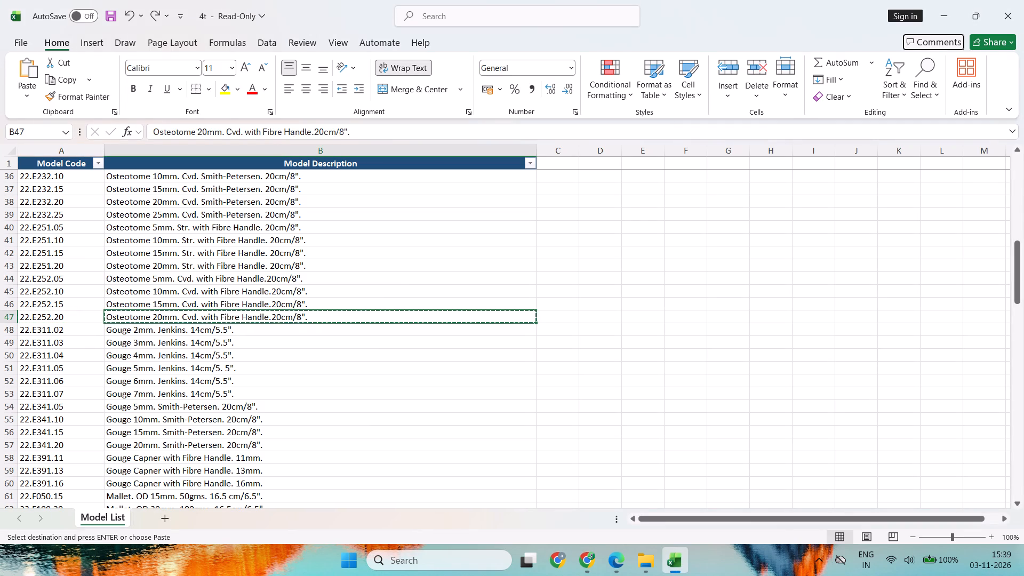
{"action": "key", "text": "alt+Tab"}
{"action": "key", "text": "Tab"}
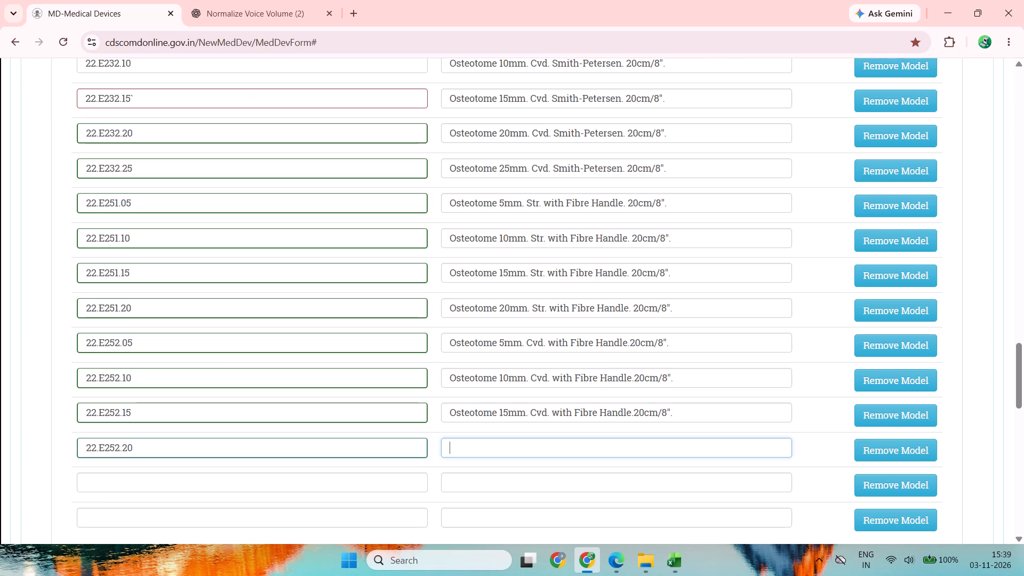
{"action": "key", "text": "ctrl+v"}
Copy model code 22.E311.02 and description Gouge 2mm. Jenkins. 14cm/5.5". from Excel into the form row below 22.E252.20.
{"action": "key", "text": "alt+Tab"}
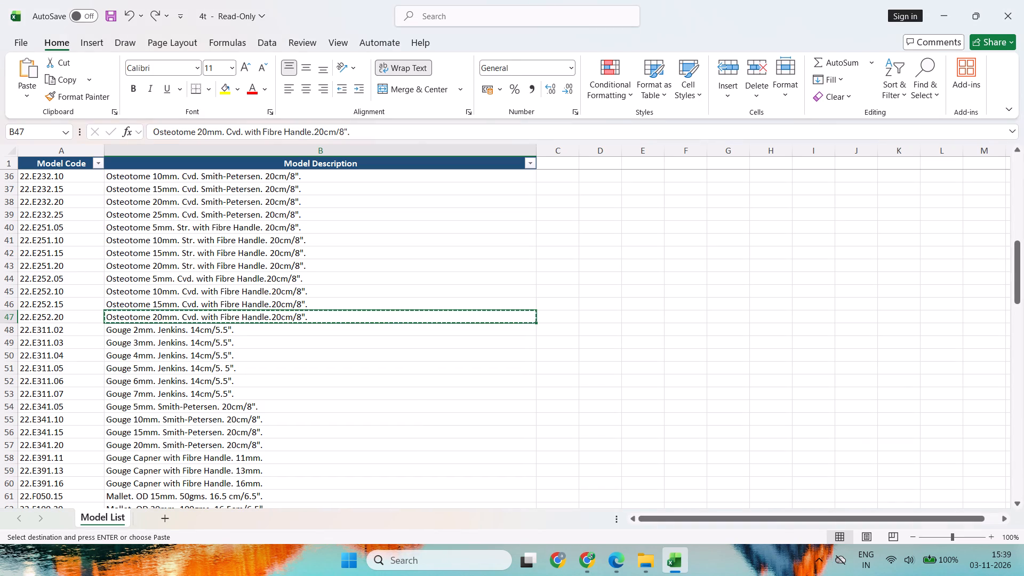
{"action": "key", "text": "Down"}
{"action": "key", "text": "Left"}
{"action": "key", "text": "ctrl+c"}
{"action": "key", "text": "alt+Tab"}
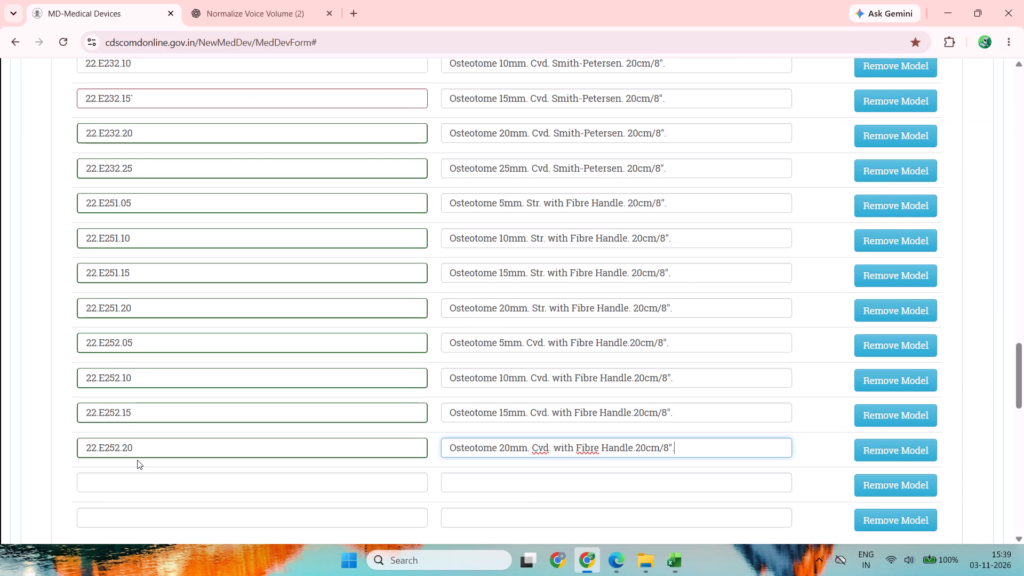
{"action": "key", "text": "Tab"}
{"action": "key", "text": "Tab"}
{"action": "key", "text": "ctrl+v"}
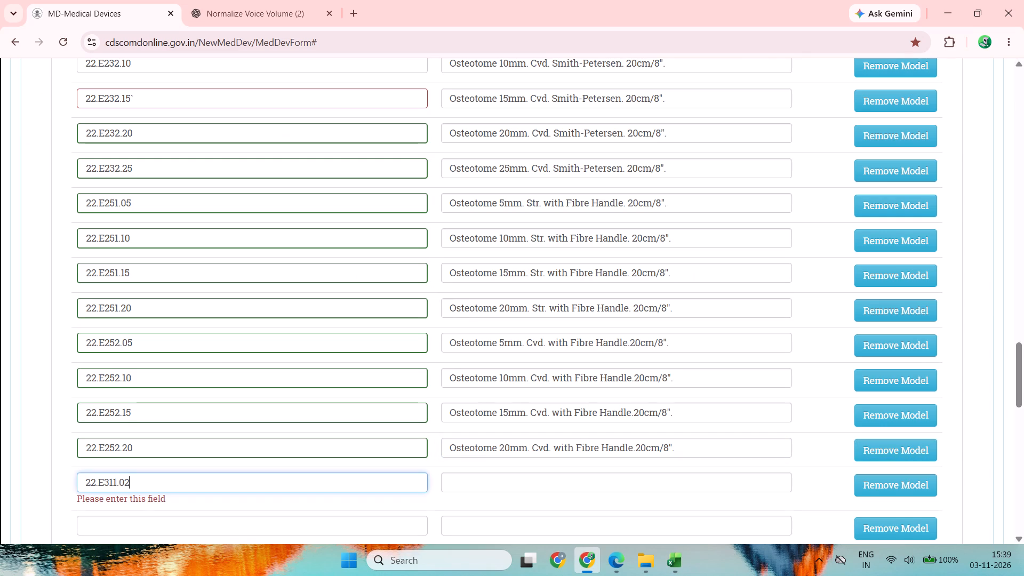
{"action": "key", "text": "alt+Tab"}
{"action": "key", "text": "Tab"}
{"action": "key", "text": "ctrl+c"}
{"action": "key", "text": "alt+Tab"}
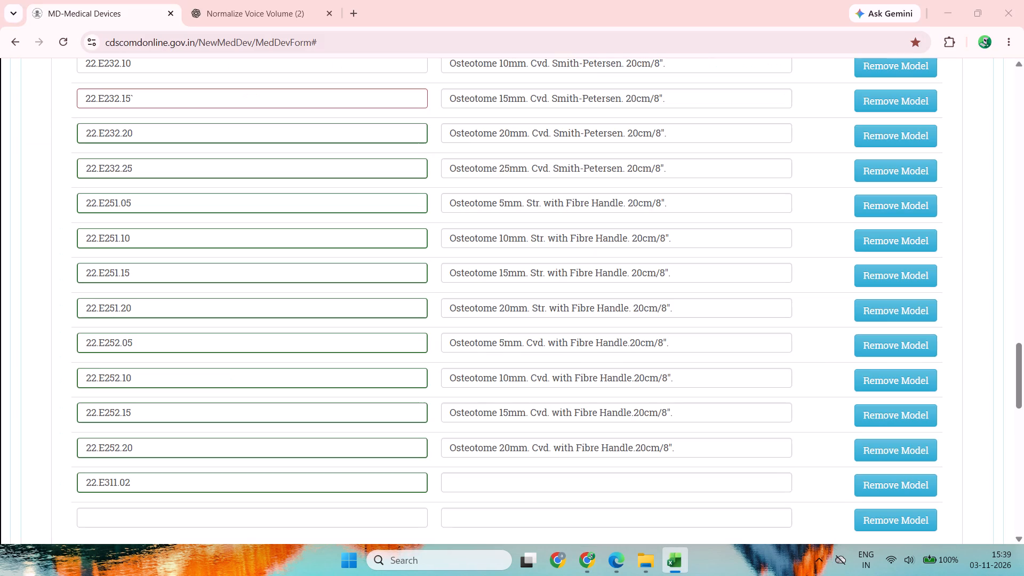
{"action": "key", "text": "Tab"}
{"action": "key", "text": "ctrl+v"}
Copy model code 22.E311.03 and description Gouge 3mm. Jenkins. 14cm/5.5". from Excel into the form row below 22.E311.02.
{"action": "key", "text": "alt+Tab"}
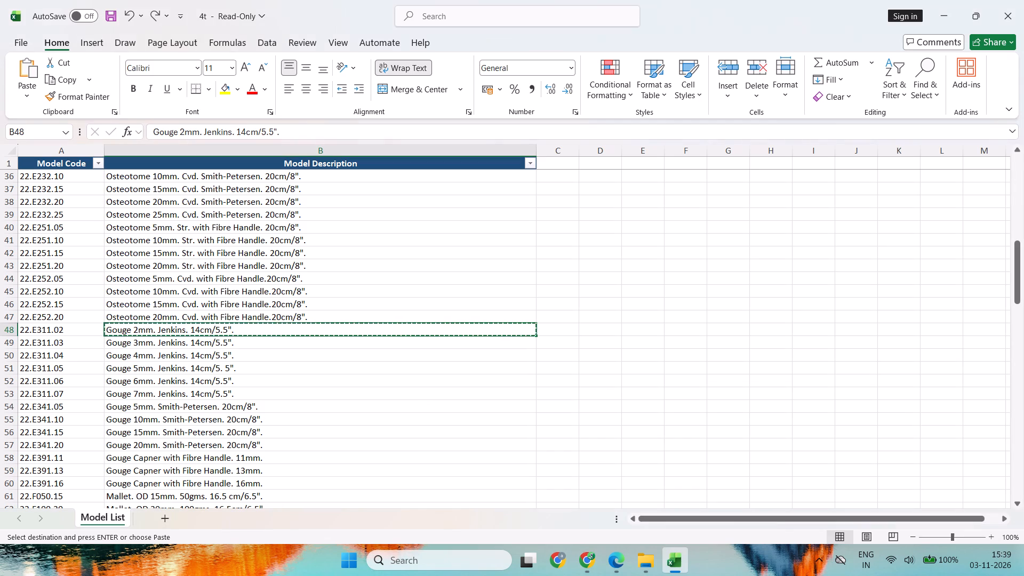
{"action": "key", "text": "Left"}
{"action": "key", "text": "Down"}
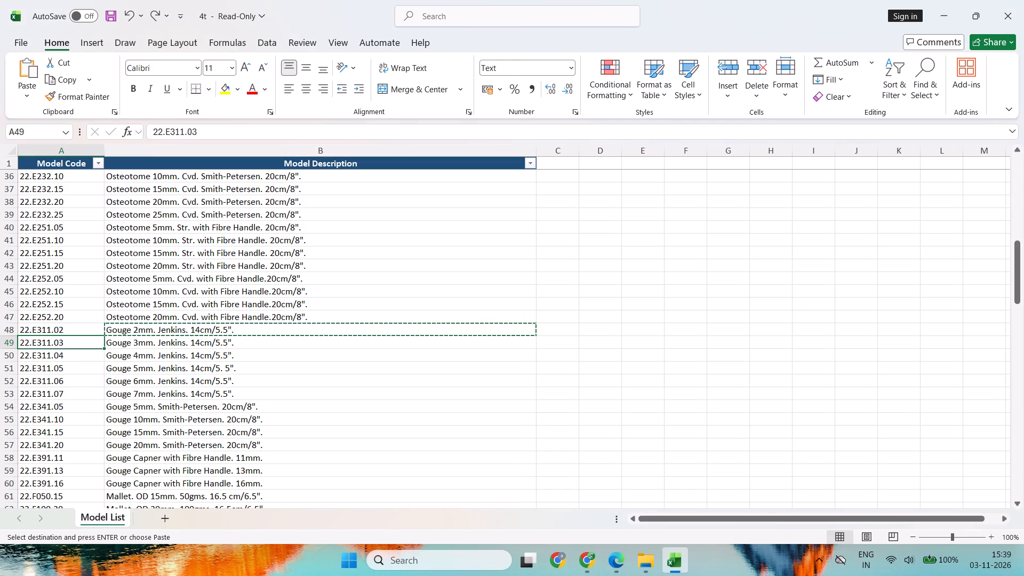
{"action": "key", "text": "ctrl+c"}
{"action": "key", "text": "alt+Tab"}
{"action": "key", "text": "Tab"}
{"action": "key", "text": "Tab"}
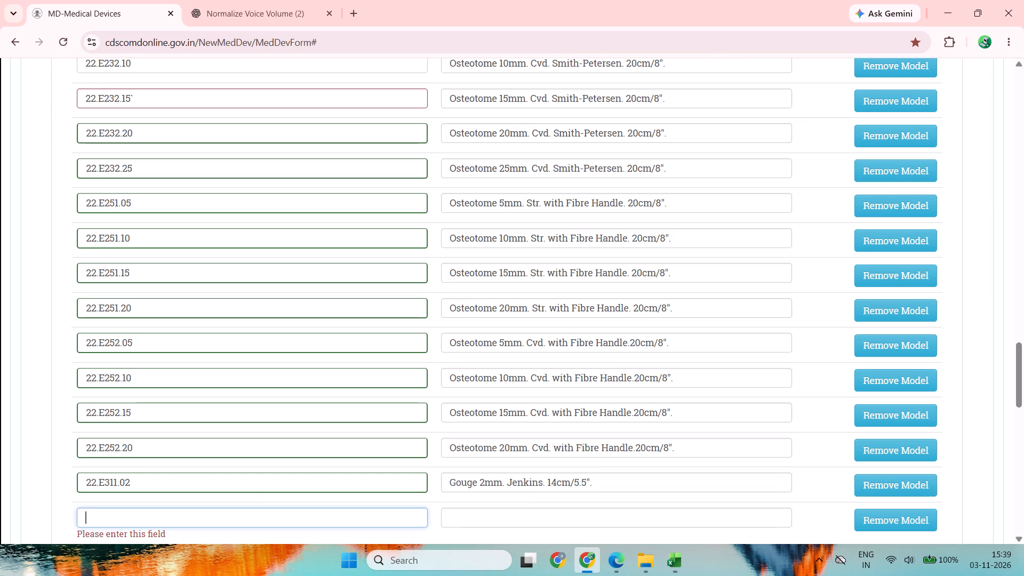
{"action": "key", "text": "ctrl+v"}
{"action": "key", "text": "alt+Tab"}
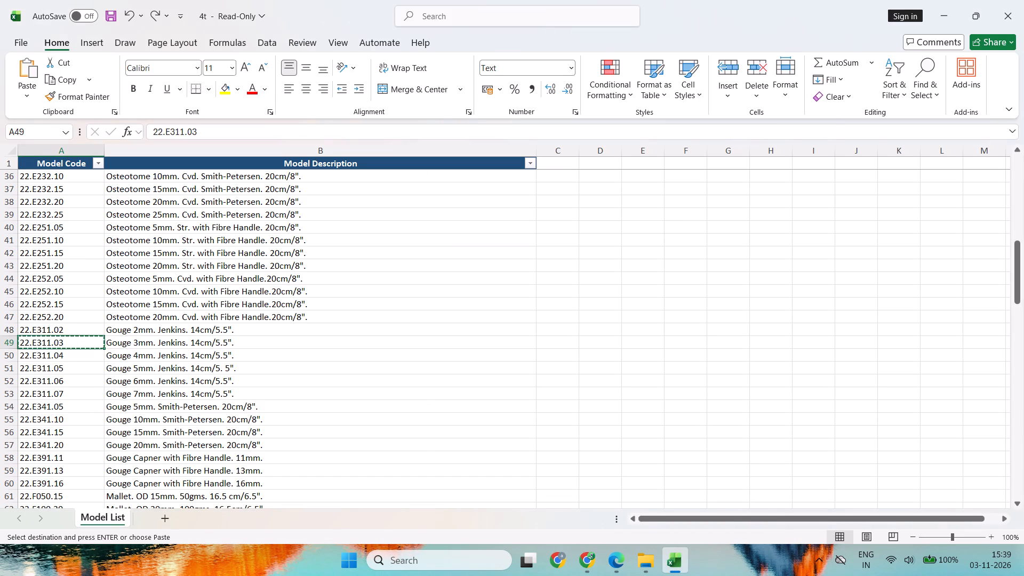
{"action": "key", "text": "Tab"}
{"action": "key", "text": "ctrl+c"}
{"action": "key", "text": "alt+Tab"}
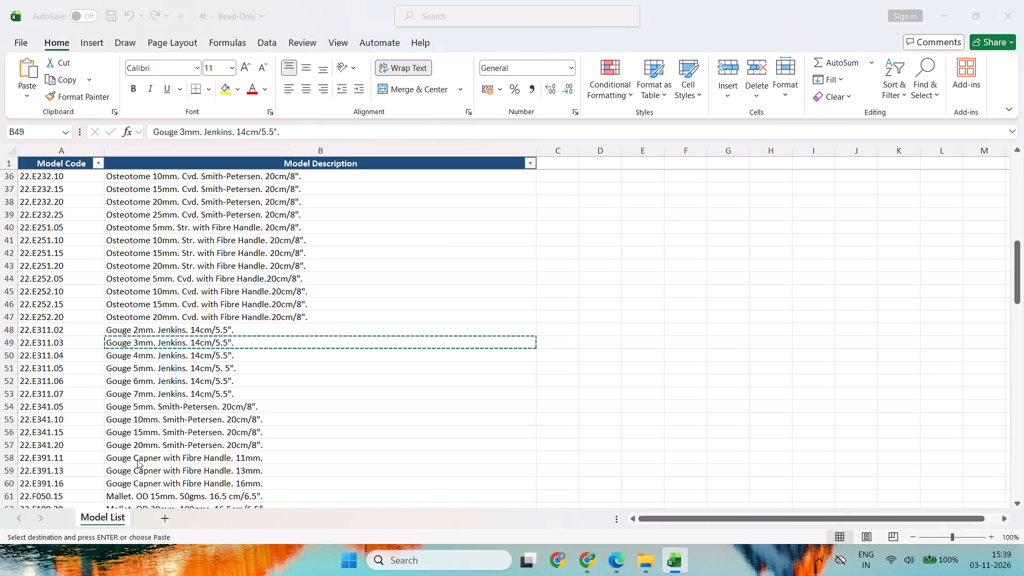
{"action": "key", "text": "Tab"}
{"action": "key", "text": "ctrl+v"}
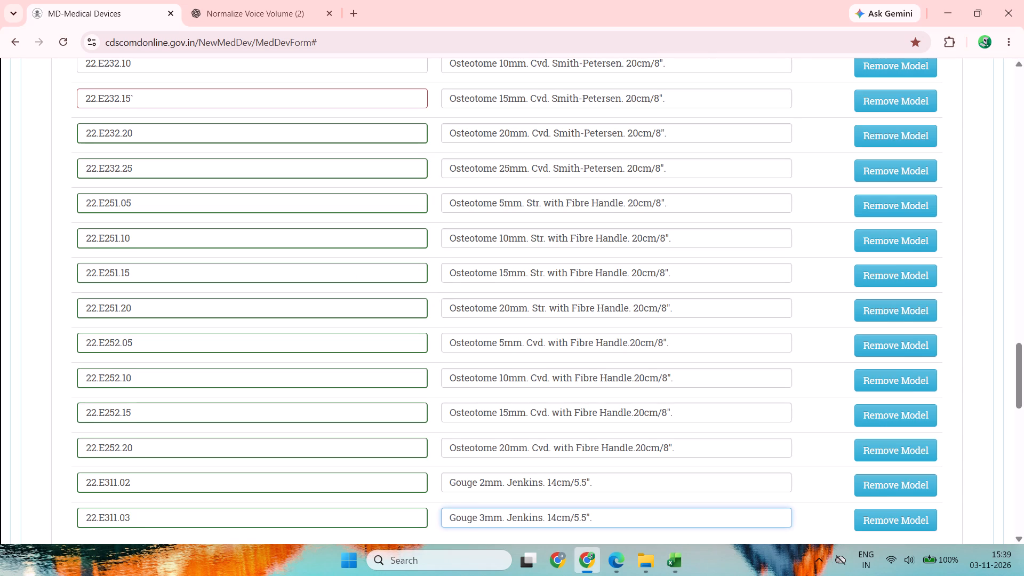
Save the modified Non-powered Surgical Instruments device details with the newly added models.
{"action": "scroll", "coordinate": [156, 445], "scroll_direction": "down", "scroll_amount": 4}
{"action": "left_click", "coordinate": [473, 418]}
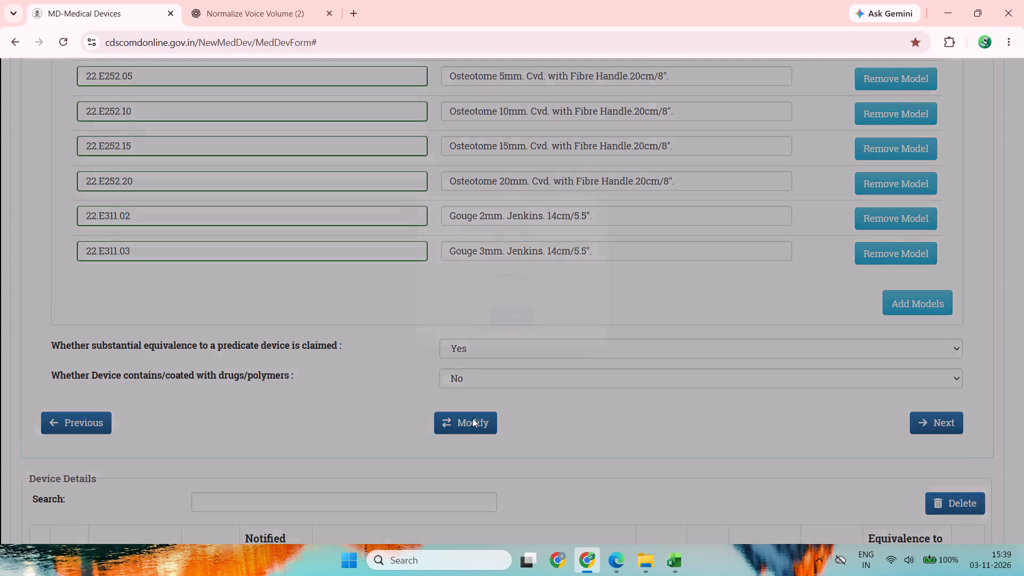
{"action": "left_click", "coordinate": [502, 353]}
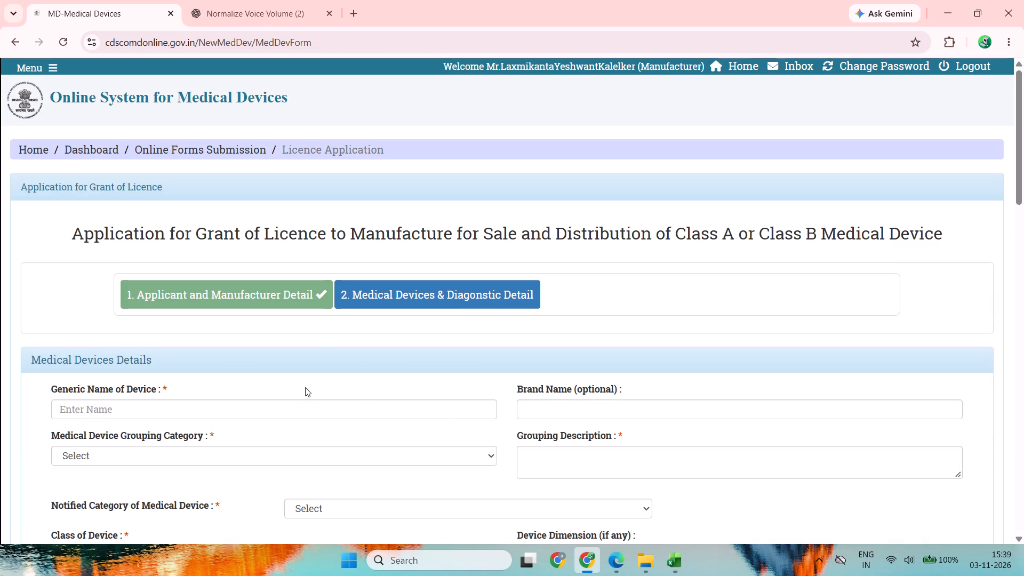
Reopen the Non-powered Surgical Instruments device record for editing and expand its Models section.
{"action": "scroll", "coordinate": [167, 359], "scroll_direction": "down", "scroll_amount": 17}
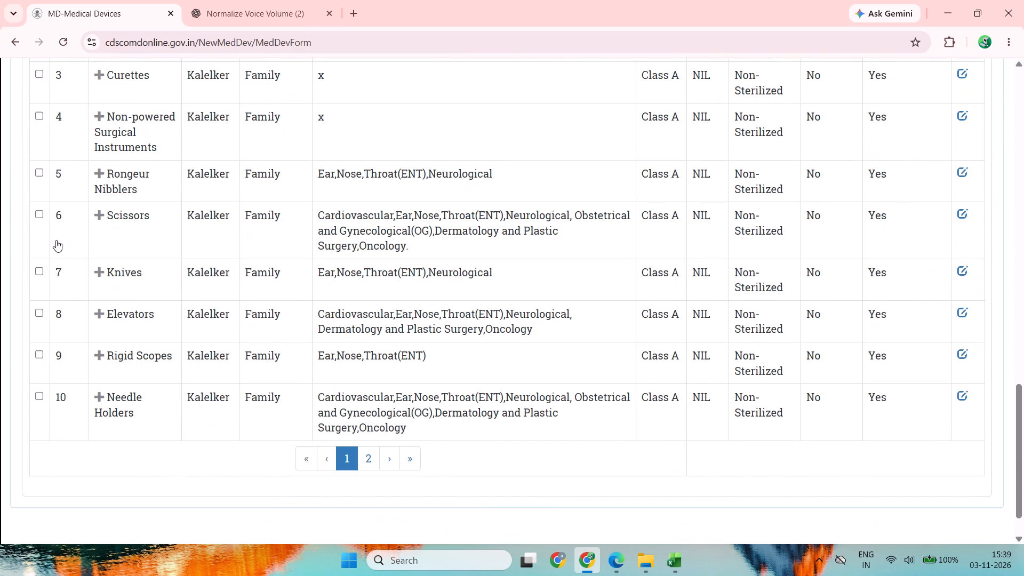
{"action": "left_click", "coordinate": [40, 113]}
{"action": "left_click", "coordinate": [961, 109]}
{"action": "scroll", "coordinate": [603, 273], "scroll_direction": "down", "scroll_amount": 5}
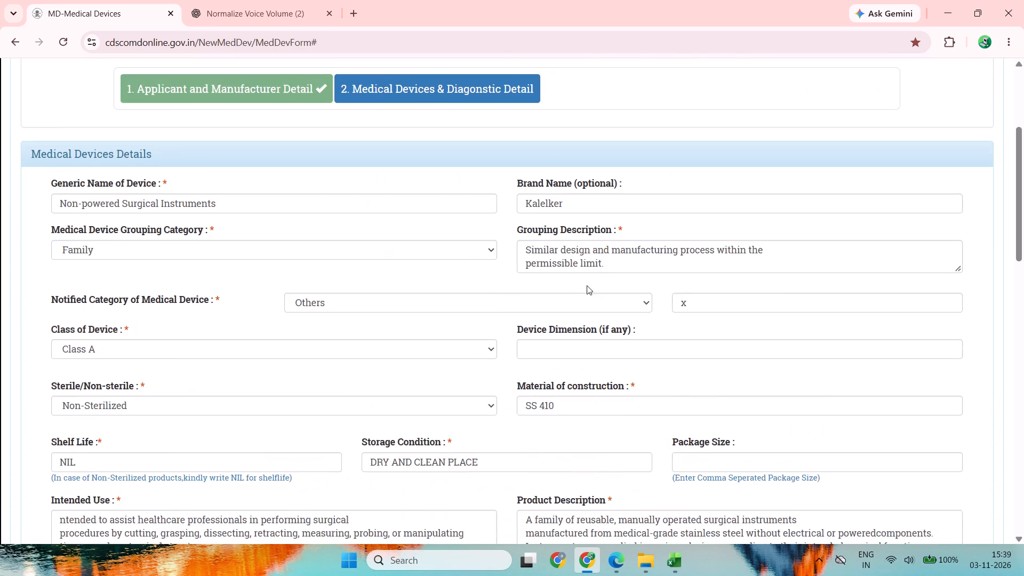
{"action": "scroll", "coordinate": [587, 285], "scroll_direction": "down", "scroll_amount": 6}
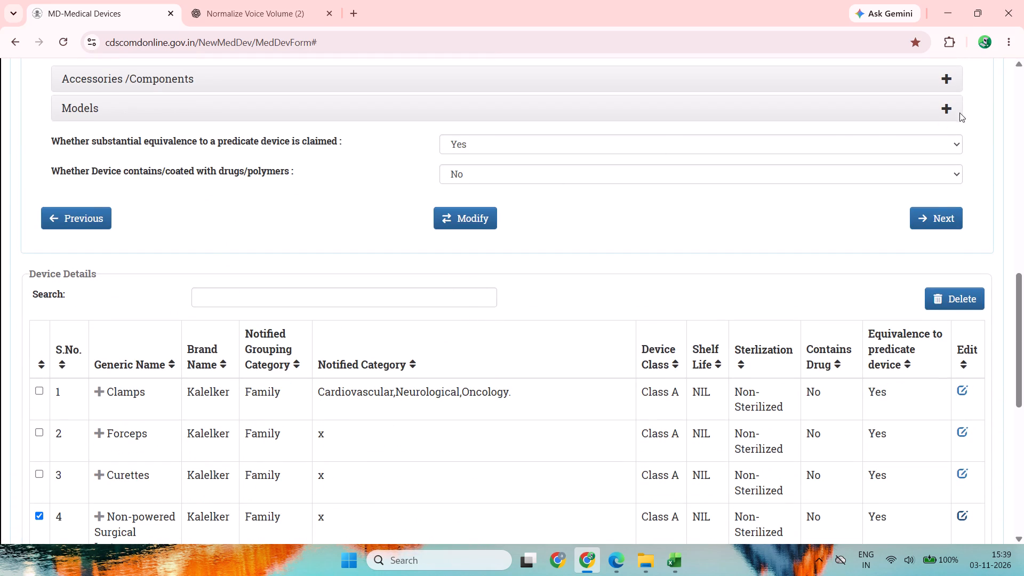
{"action": "left_click", "coordinate": [935, 107]}
{"action": "left_click", "coordinate": [947, 106]}
Copy the model code wrongly entered as the 22.E231.25 row's description and search the Excel model list for it.
{"action": "scroll", "coordinate": [477, 243], "scroll_direction": "down", "scroll_amount": 5}
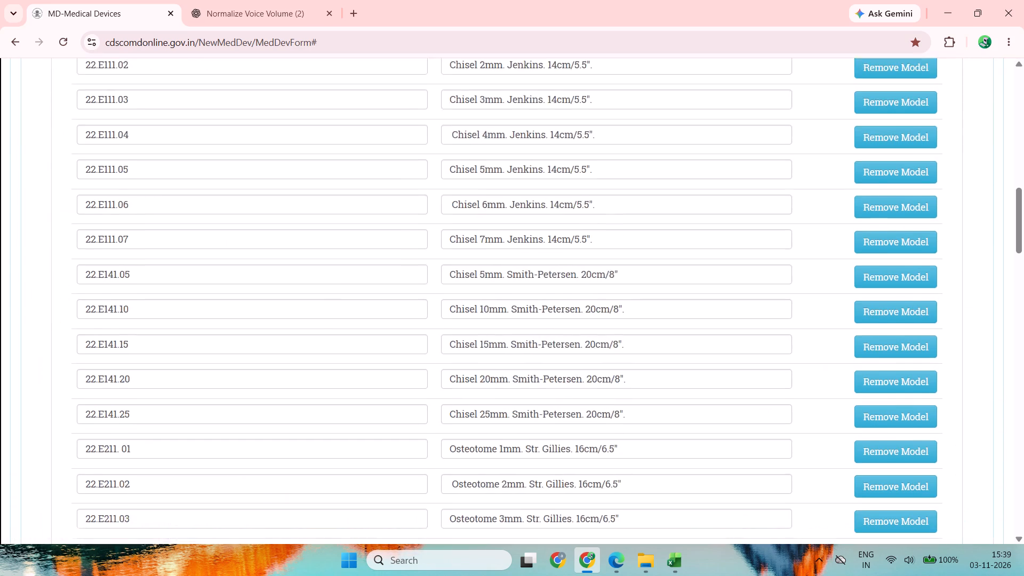
{"action": "scroll", "coordinate": [335, 316], "scroll_direction": "down", "scroll_amount": 18}
{"action": "scroll", "coordinate": [786, 397], "scroll_direction": "up", "scroll_amount": 7}
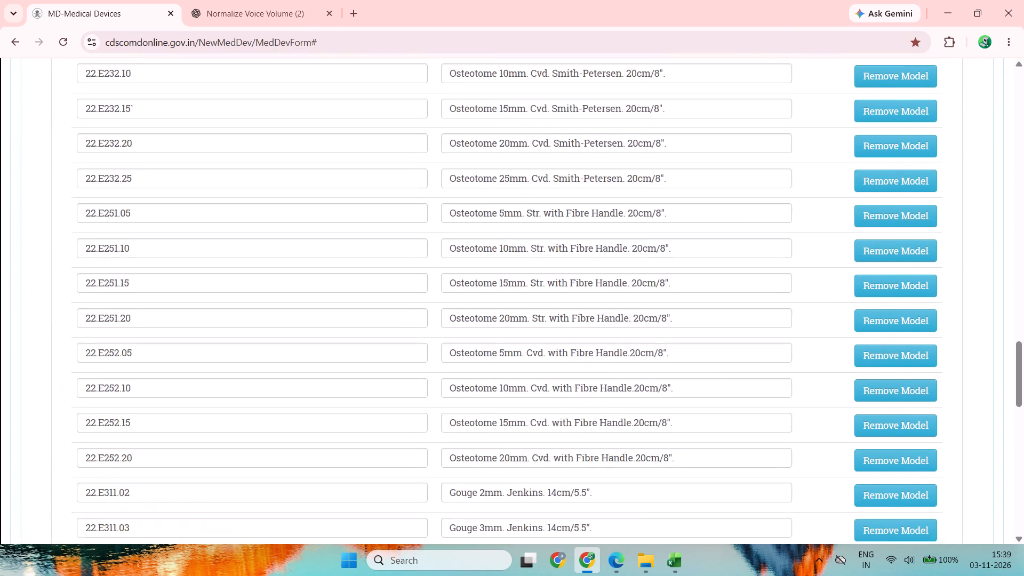
{"action": "scroll", "coordinate": [710, 376], "scroll_direction": "up", "scroll_amount": 8}
{"action": "scroll", "coordinate": [604, 363], "scroll_direction": "down", "scroll_amount": 6}
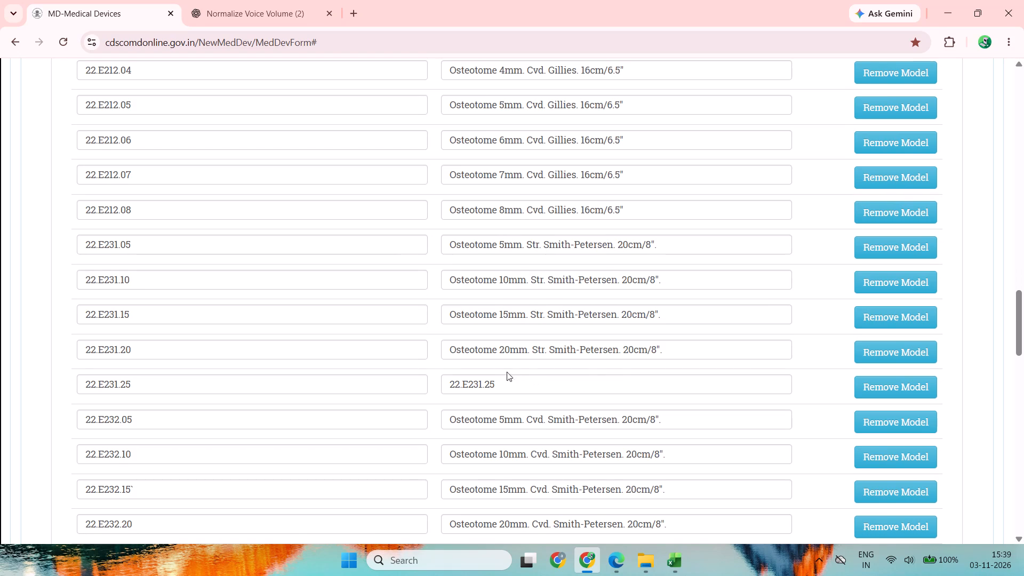
{"action": "left_click_drag", "start_coordinate": [513, 353], "coordinate": [438, 357]}
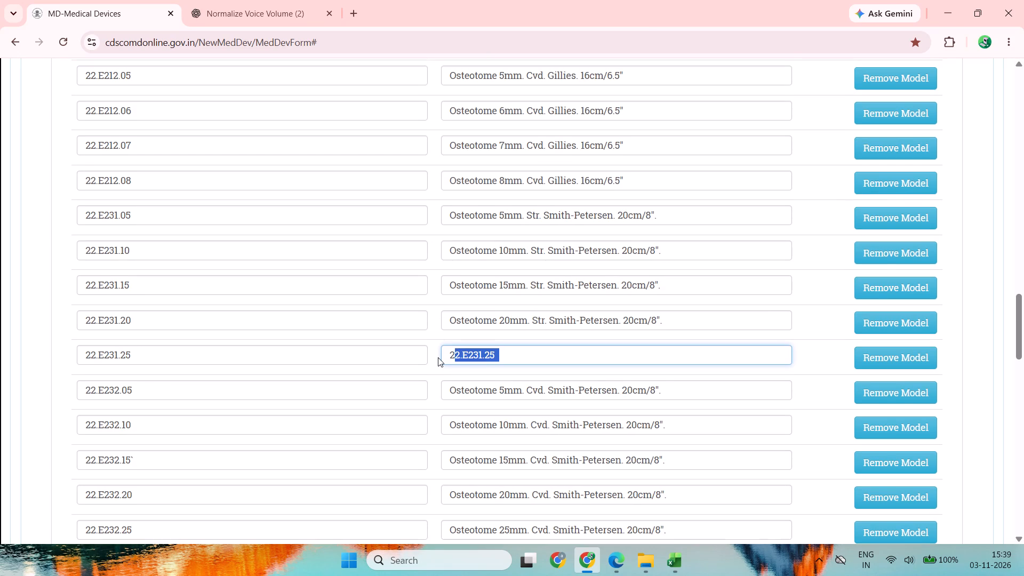
{"action": "key", "text": "ctrl+c"}
{"action": "key", "text": "ctrl+c"}
{"action": "key", "text": "alt+Tab"}
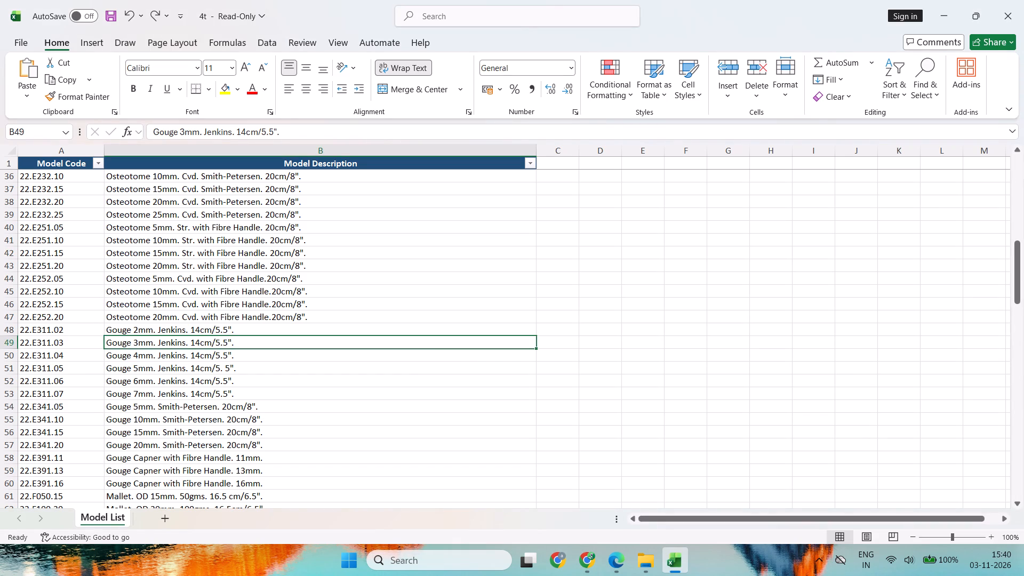
{"action": "key", "text": "ctrl+f"}
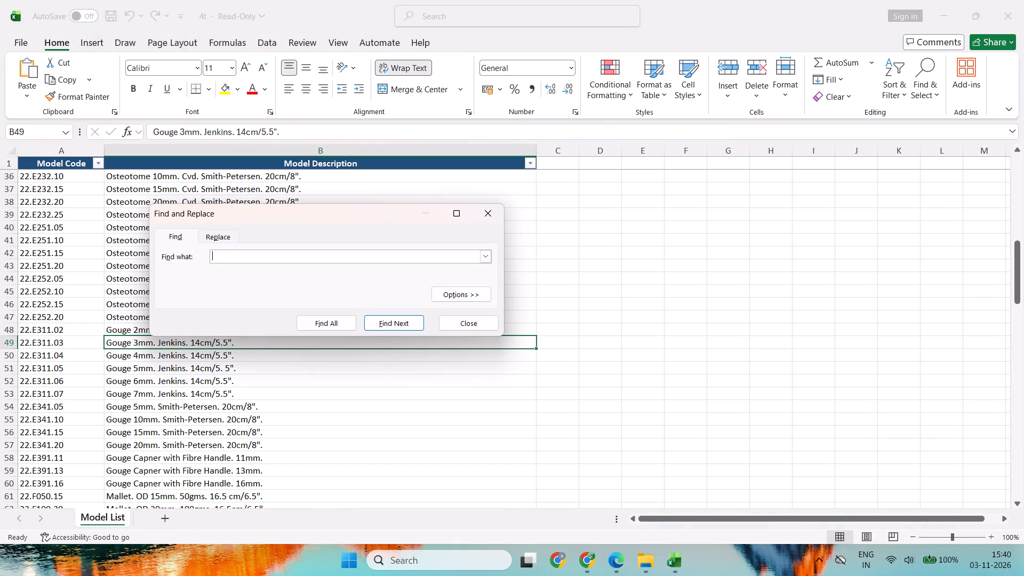
{"action": "key", "text": "ctrl+v"}
{"action": "left_click", "coordinate": [400, 321]}
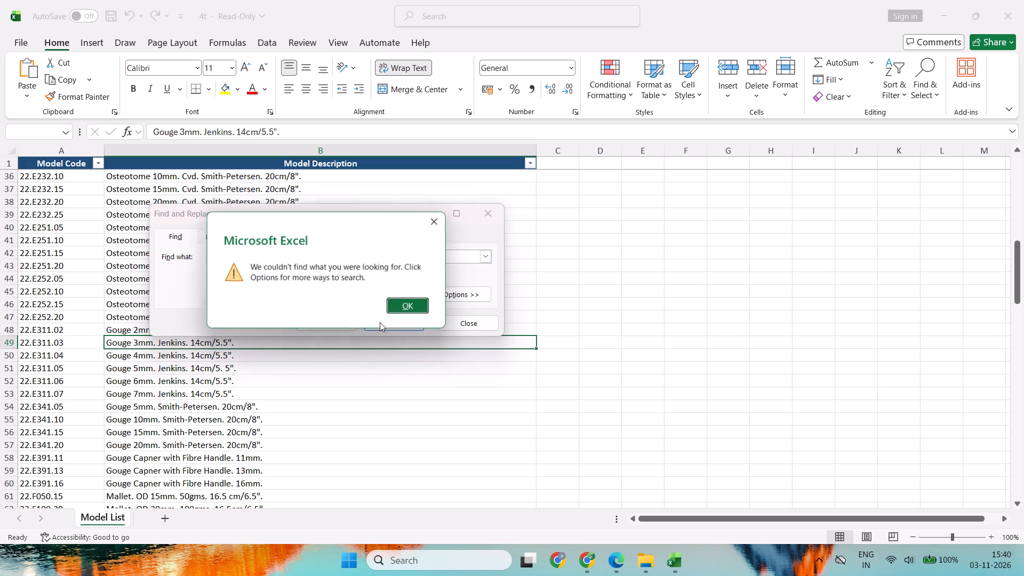
{"action": "left_click", "coordinate": [410, 304]}
{"action": "left_click", "coordinate": [395, 317]}
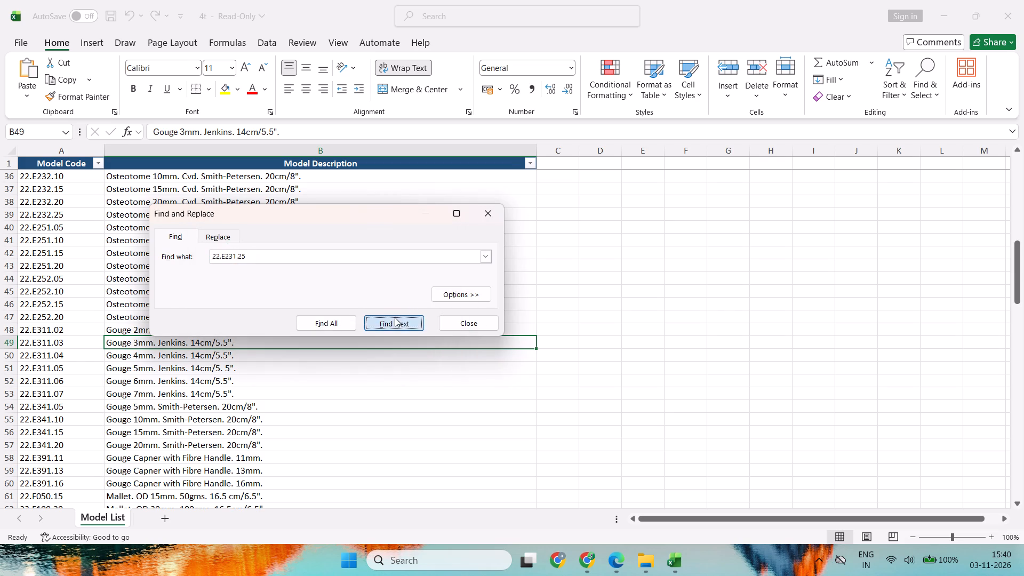
{"action": "left_click", "coordinate": [412, 301]}
{"action": "left_click", "coordinate": [481, 212]}
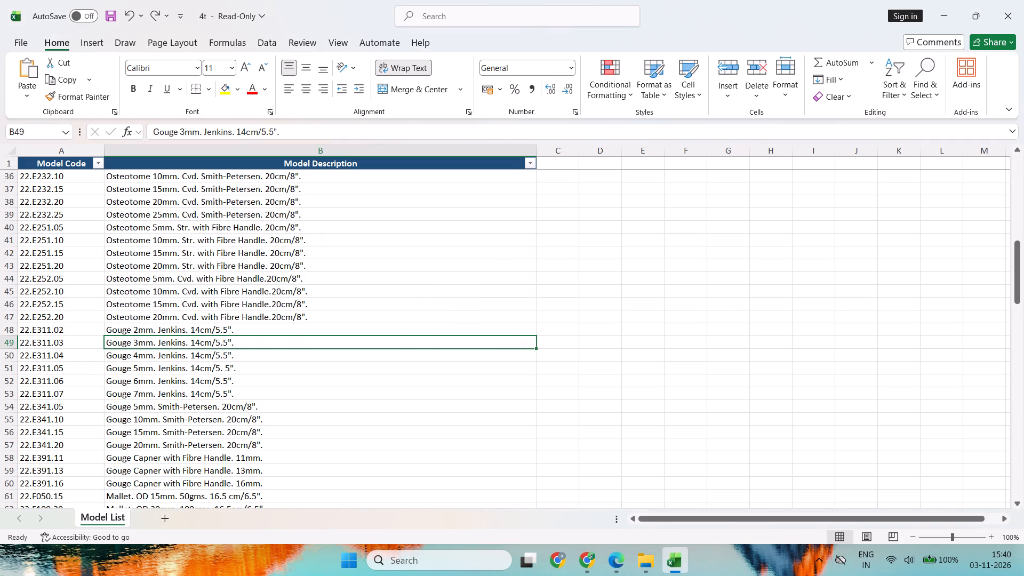
Copy the 22.E231.20 row's description from the form and search the Excel model list for it.
{"action": "key", "text": "alt+Tab"}
{"action": "left_click_drag", "start_coordinate": [689, 306], "coordinate": [615, 316]}
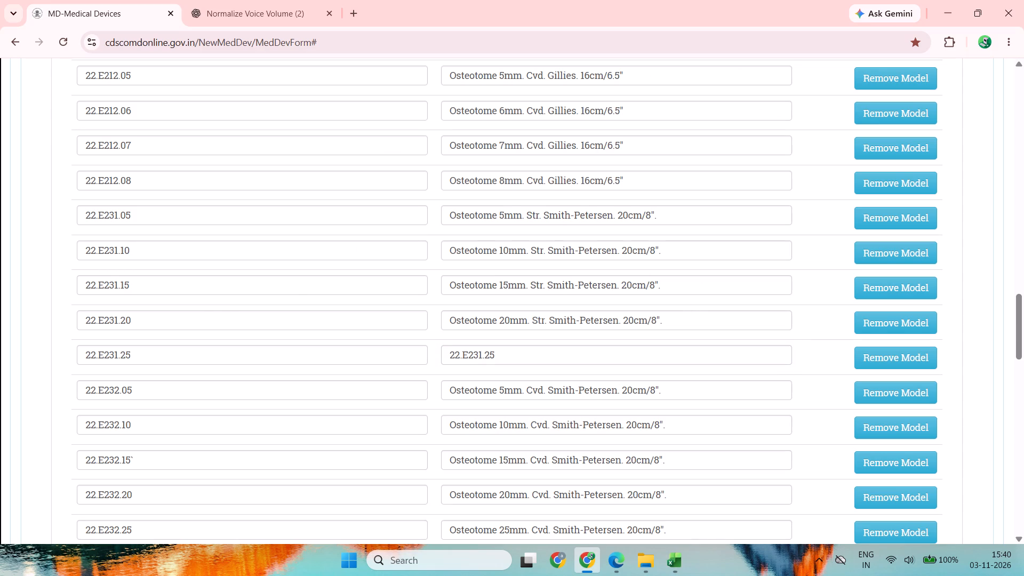
{"action": "left_click_drag", "start_coordinate": [682, 316], "coordinate": [291, 336]}
{"action": "key", "text": "ctrl+c"}
{"action": "key", "text": "alt+Tab"}
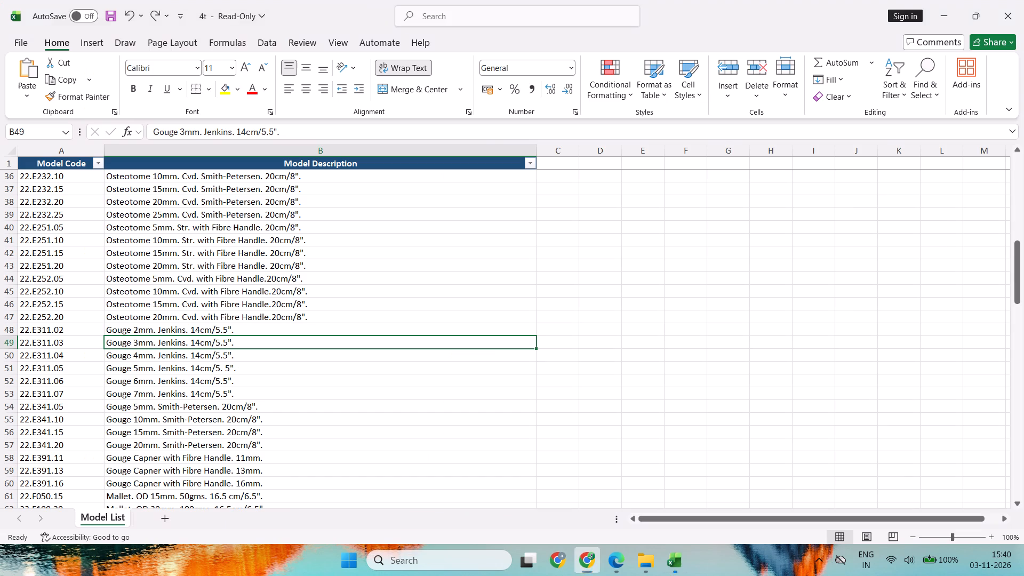
{"action": "key", "text": "ctrl+f"}
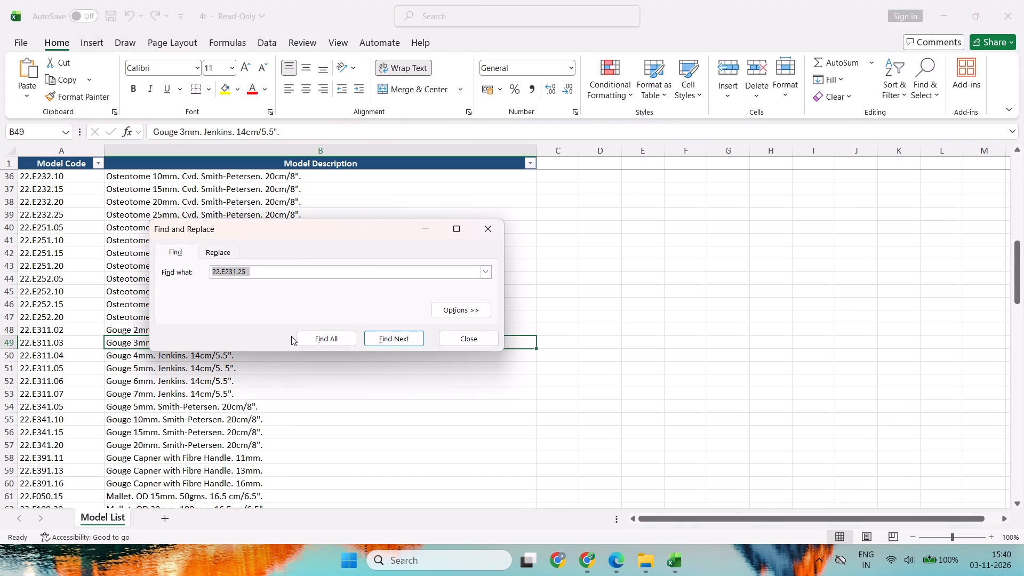
{"action": "key", "text": "ctrl+v"}
{"action": "key", "text": "Return"}
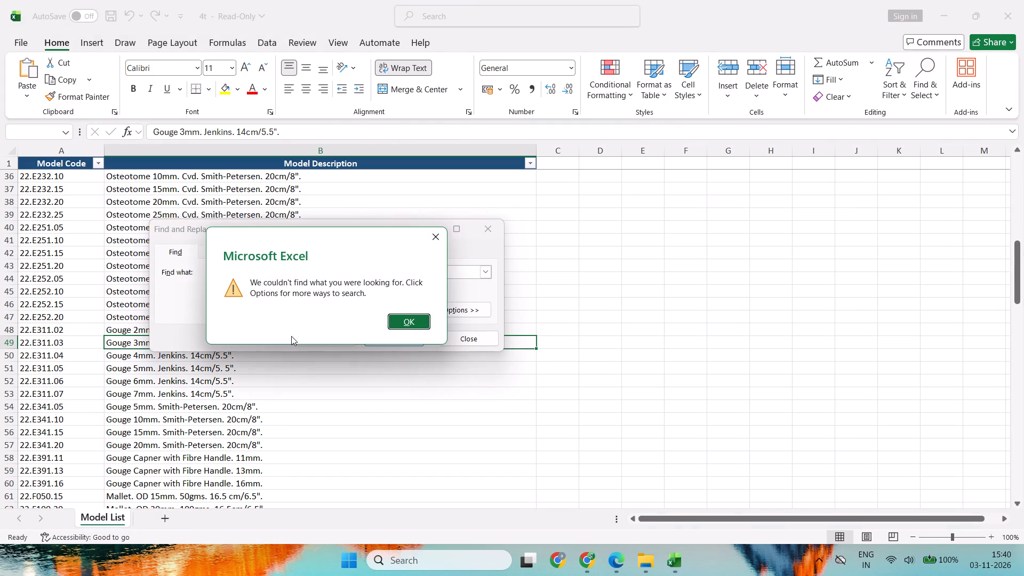
{"action": "left_click", "coordinate": [402, 322]}
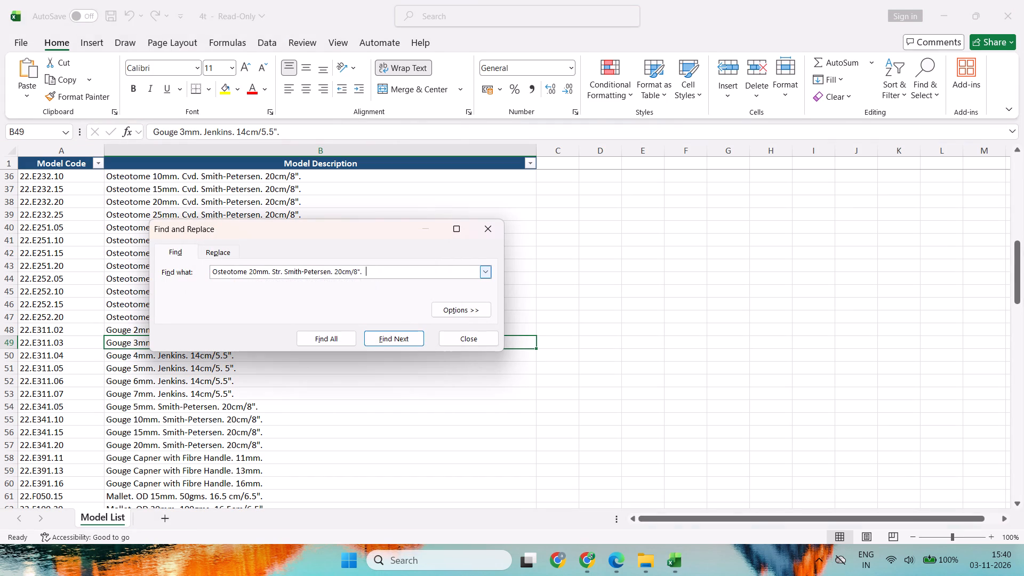
Copy model code 22.E231.20 from the form and search the Excel model list for it instead of the description.
{"action": "left_click_drag", "start_coordinate": [379, 273], "coordinate": [195, 271]}
{"action": "key", "text": "alt+Tab"}
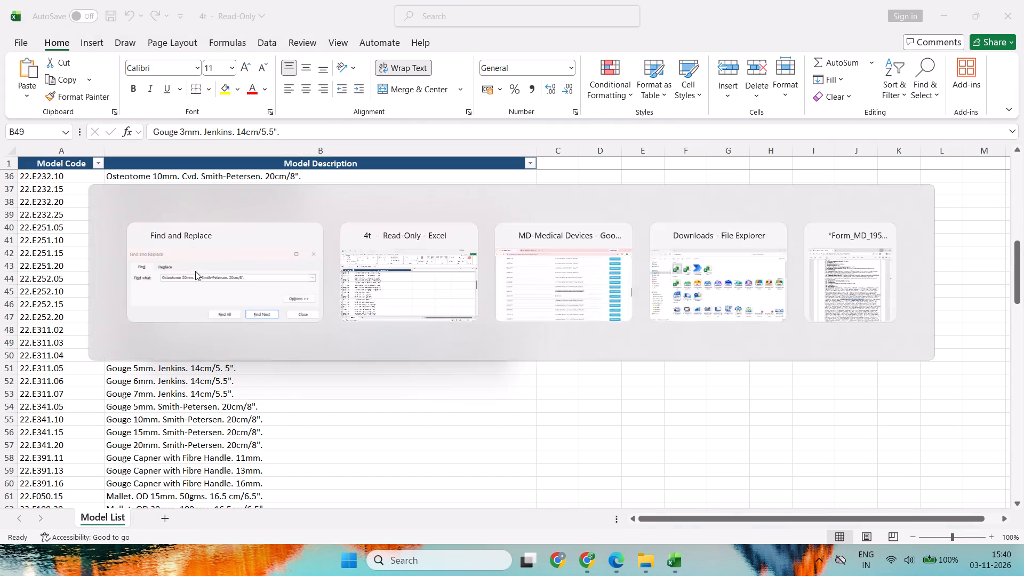
{"action": "key", "text": "alt+Tab"}
{"action": "key", "text": "alt+Tab"}
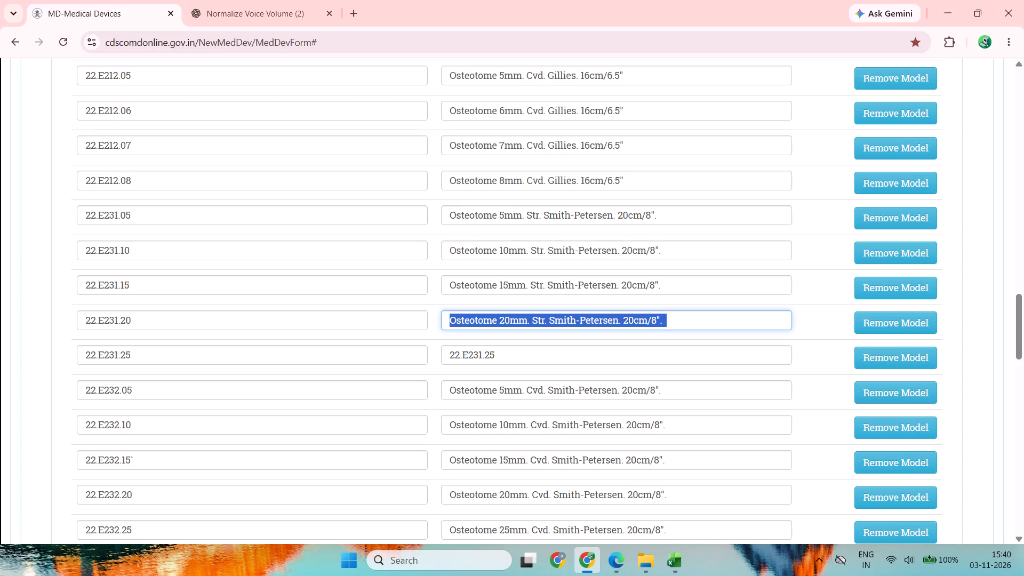
{"action": "left_click_drag", "start_coordinate": [239, 323], "coordinate": [44, 323]}
{"action": "key", "text": "ctrl+c"}
{"action": "key", "text": "alt+Tab"}
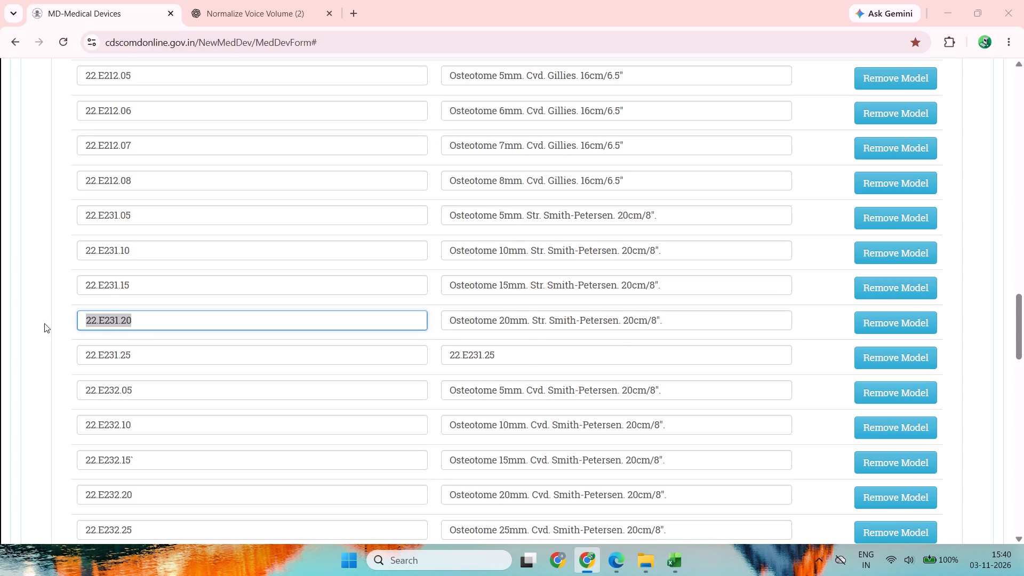
{"action": "key", "text": "Tab"}
{"action": "key", "text": "alt+Tab"}
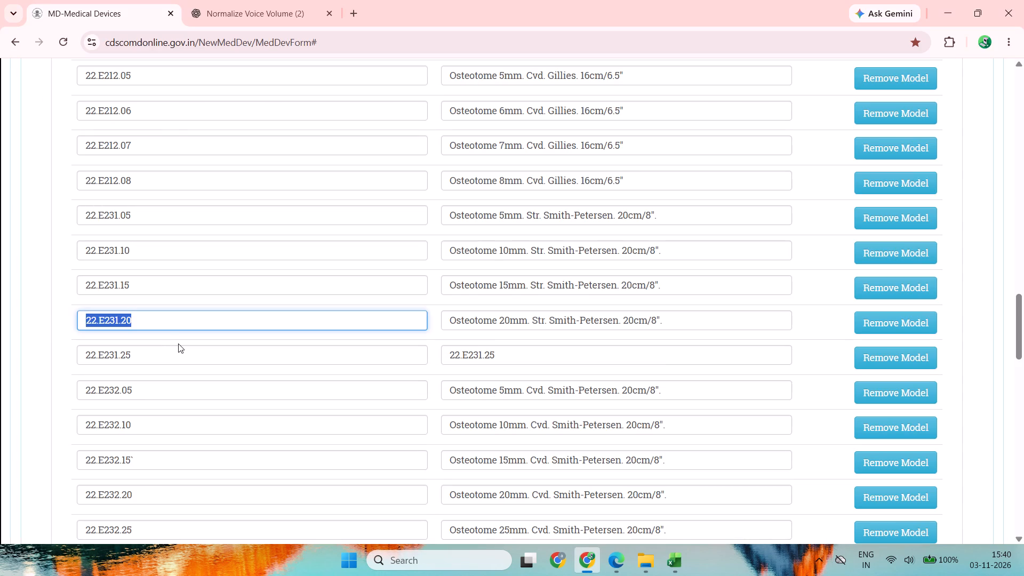
{"action": "key", "text": "alt+Tab"}
{"action": "key", "text": "alt+Tab"}
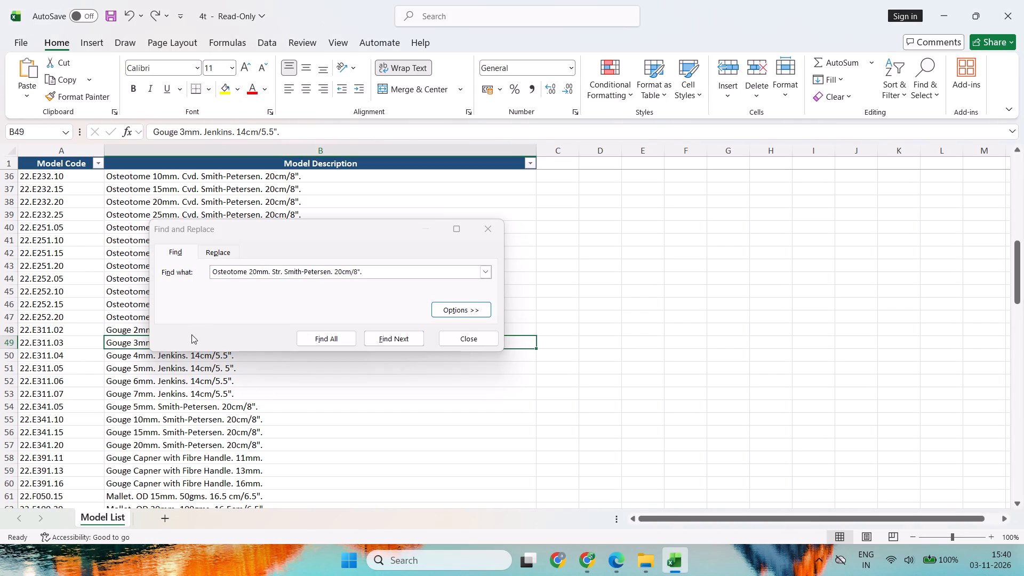
{"action": "left_click_drag", "start_coordinate": [370, 267], "coordinate": [169, 275]}
{"action": "key", "text": "ctrl+v"}
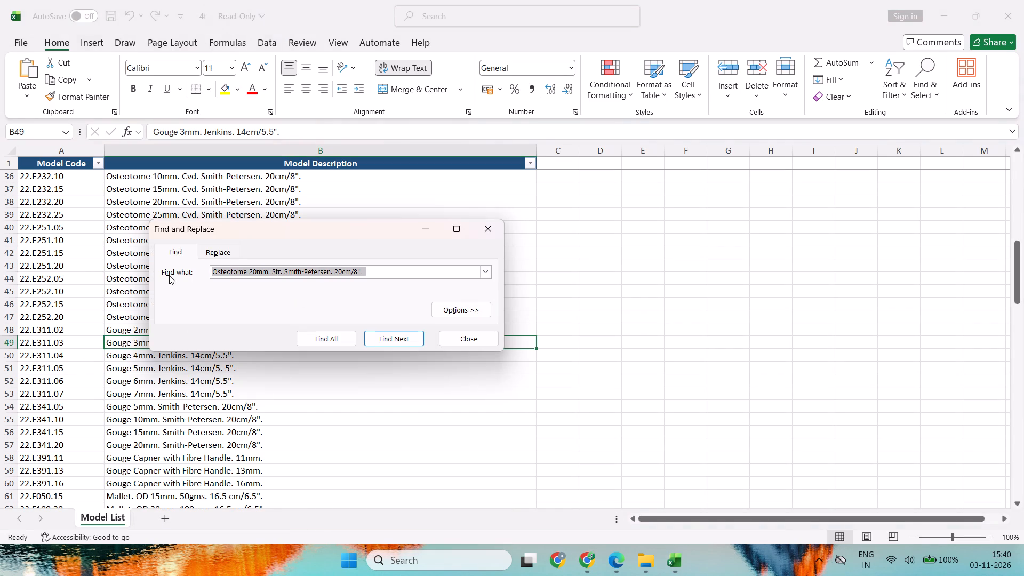
{"action": "left_click", "coordinate": [404, 334]}
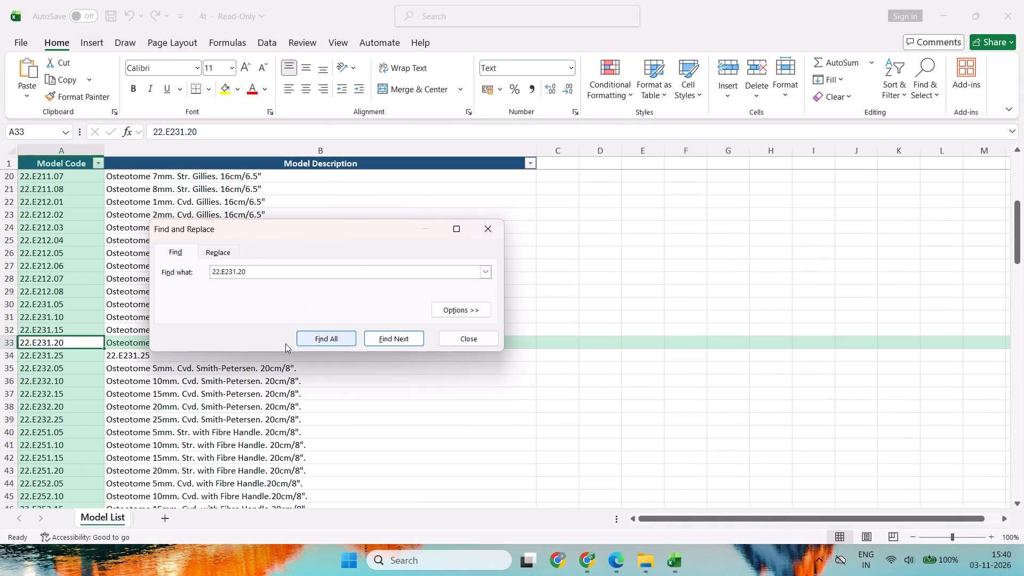
Close the search and undo the mistaken paste over the 22.E231.25 description in the Excel model list.
{"action": "left_click", "coordinate": [121, 380]}
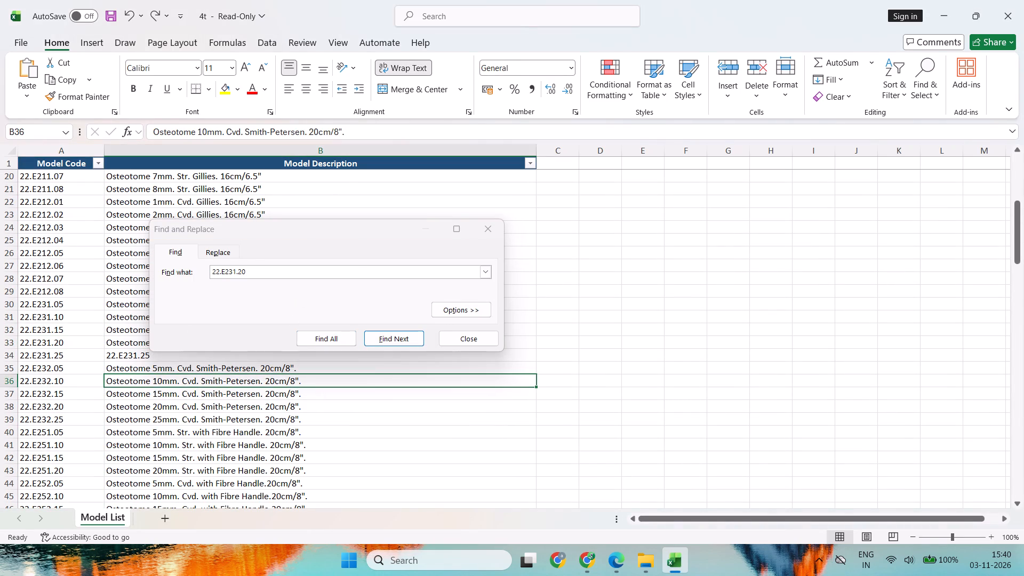
{"action": "left_click", "coordinate": [49, 355]}
{"action": "left_click", "coordinate": [142, 354]}
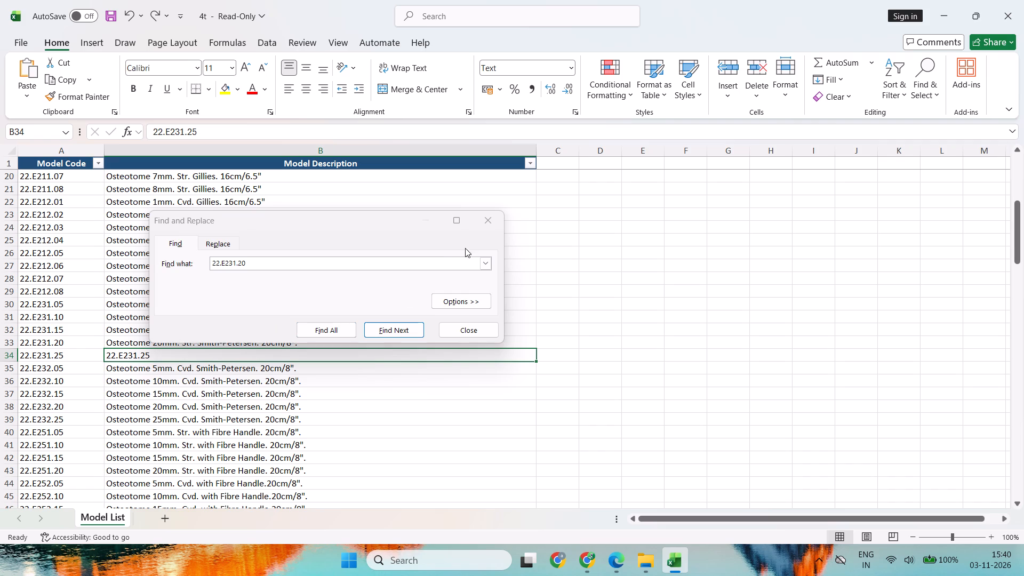
{"action": "left_click", "coordinate": [485, 225]}
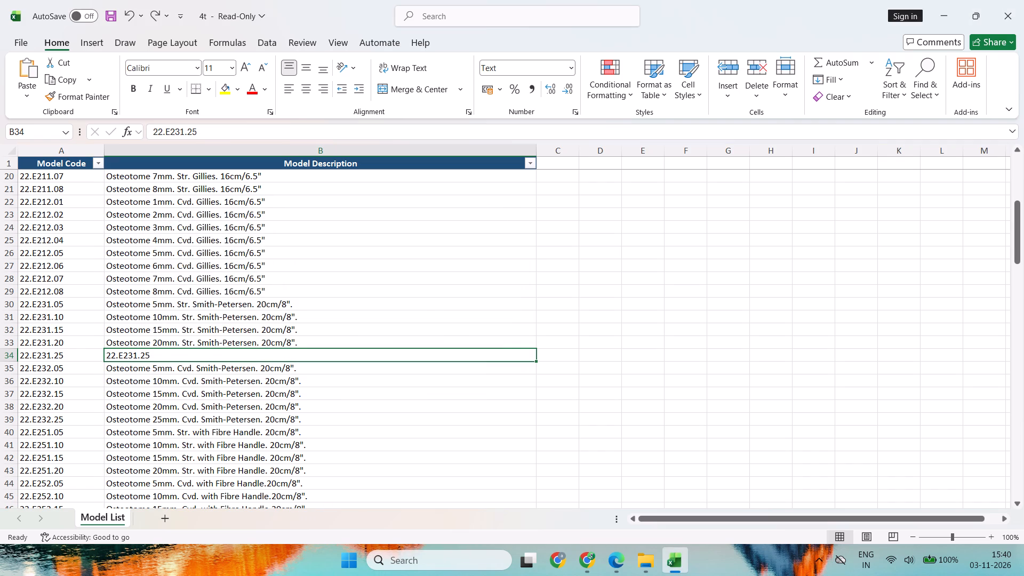
{"action": "key", "text": "ctrl+z"}
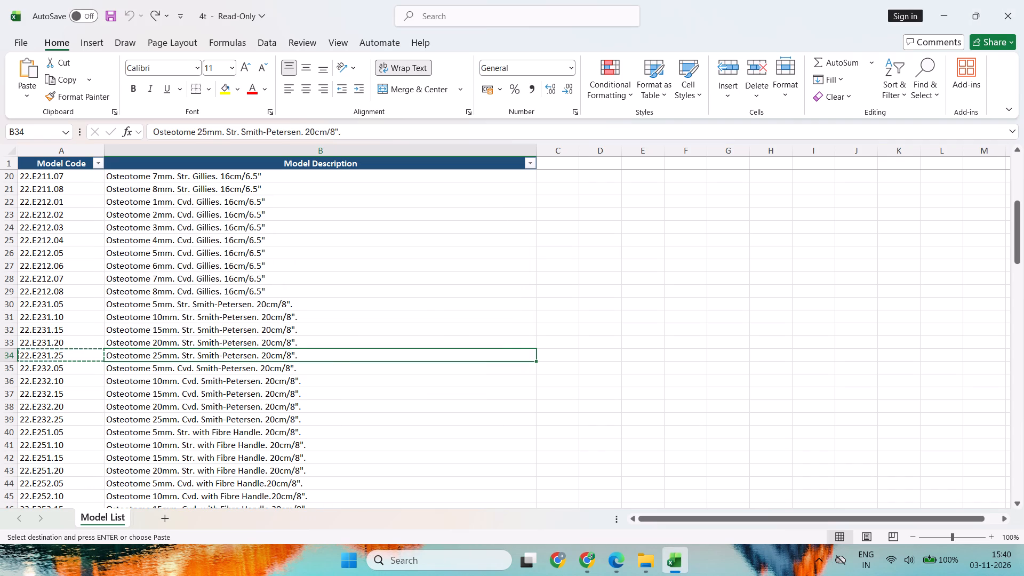
Replace the form's 22.E231.25 description with Osteotome 25mm. Str. Smith-Petersen. 20cm/8". copied from Excel.
{"action": "left_click", "coordinate": [209, 355]}
{"action": "key", "text": "ctrl+c"}
{"action": "key", "text": "alt+Tab"}
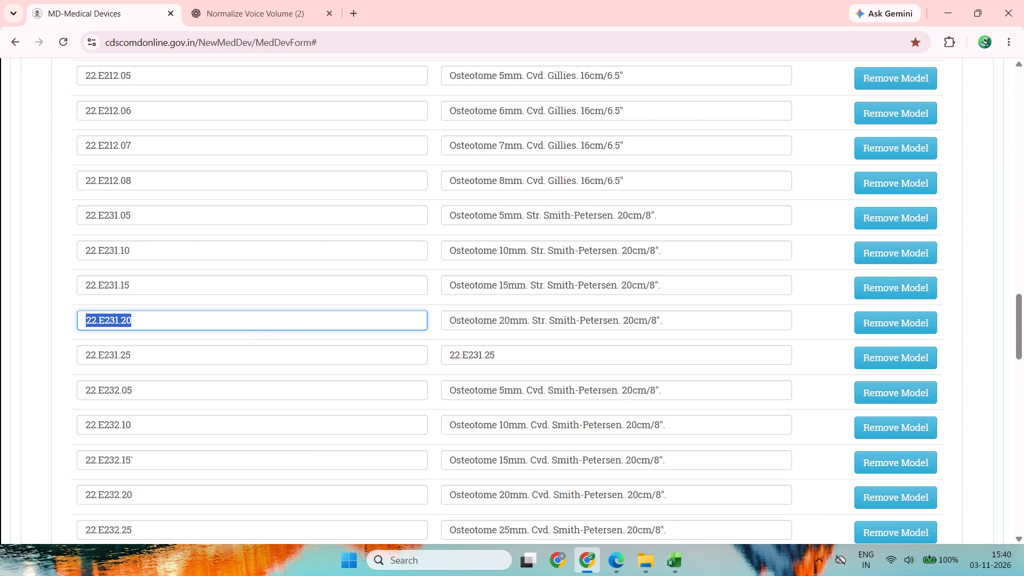
{"action": "left_click_drag", "start_coordinate": [513, 348], "coordinate": [400, 357]}
{"action": "key", "text": "ctrl+v"}
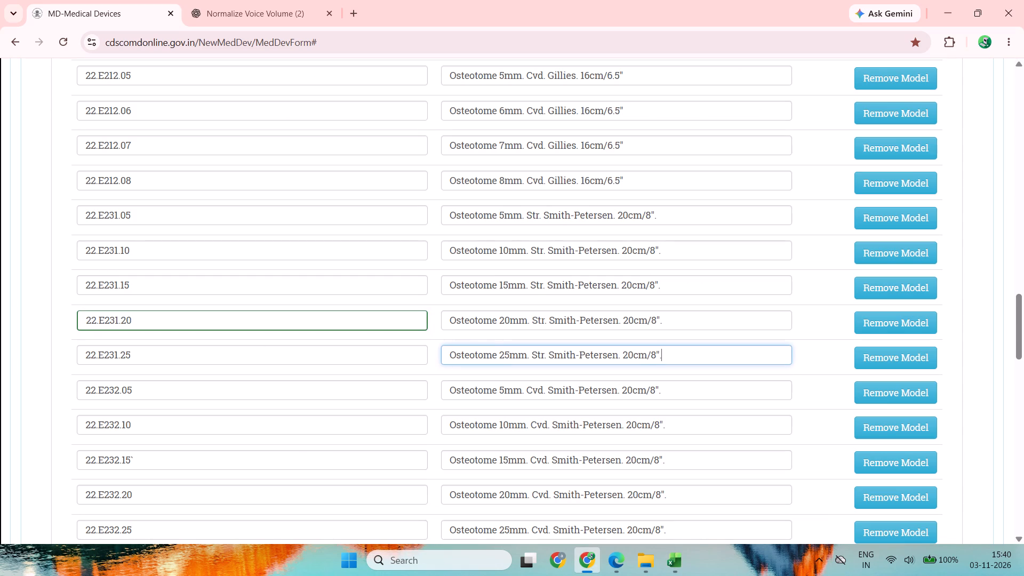
Add a model row below 22.E311.03 in the form and copy model code 22.E311.04 from Excel into it.
{"action": "key", "text": "alt+Tab"}
{"action": "scroll", "coordinate": [257, 390], "scroll_direction": "down", "scroll_amount": 4}
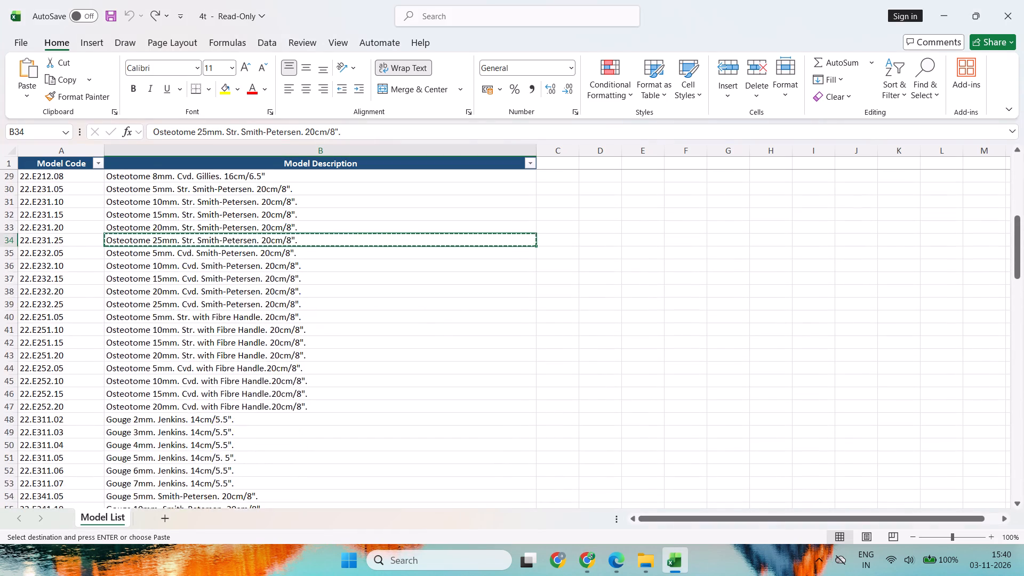
{"action": "scroll", "coordinate": [102, 400], "scroll_direction": "down", "scroll_amount": 3}
{"action": "scroll", "coordinate": [84, 386], "scroll_direction": "up", "scroll_amount": 2}
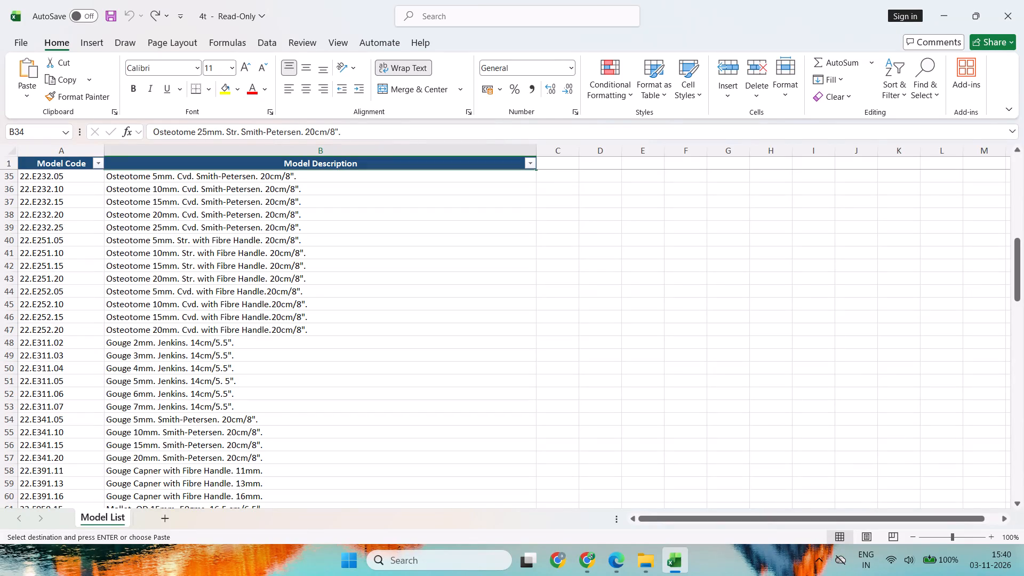
{"action": "left_click", "coordinate": [41, 370]}
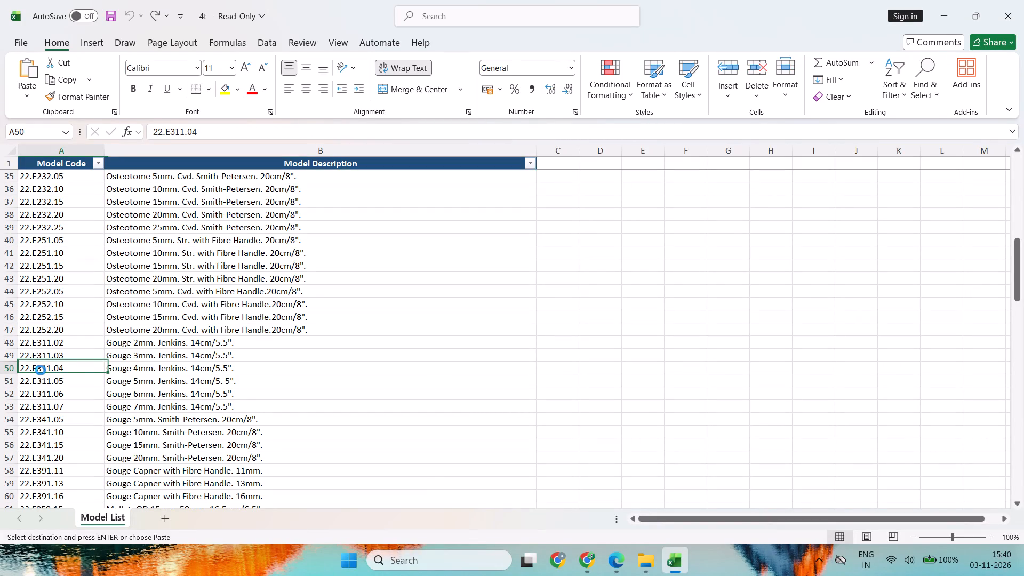
{"action": "key", "text": "ctrl+c"}
{"action": "key", "text": "alt+Tab"}
{"action": "scroll", "coordinate": [198, 375], "scroll_direction": "down", "scroll_amount": 7}
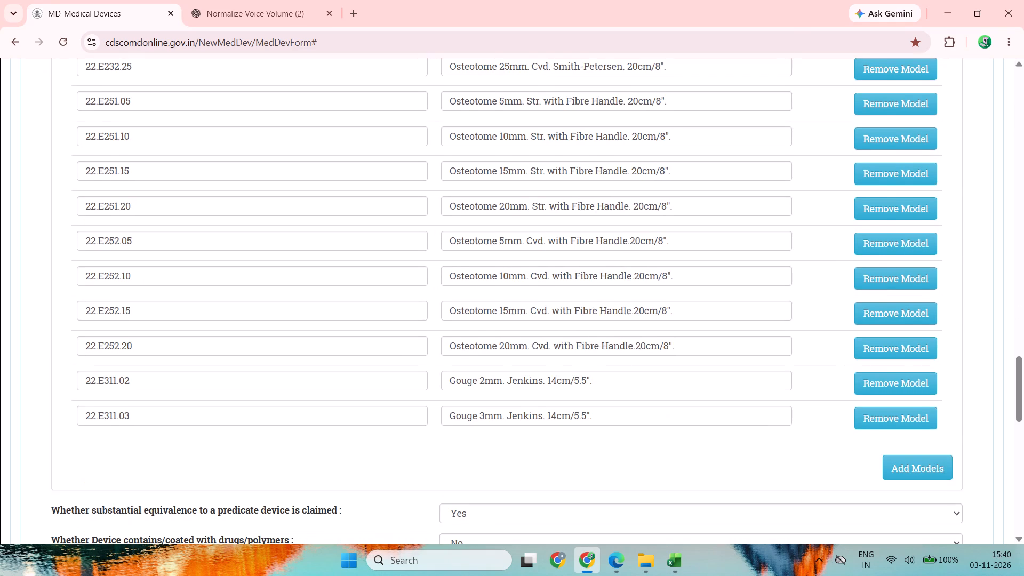
{"action": "scroll", "coordinate": [181, 403], "scroll_direction": "down", "scroll_amount": 1}
{"action": "left_click", "coordinate": [914, 395]}
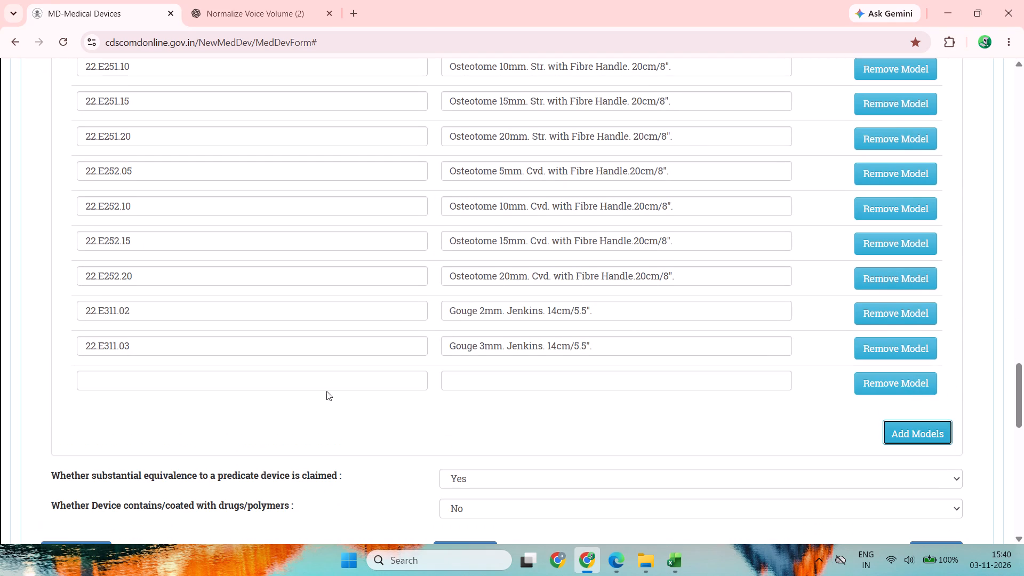
{"action": "left_click", "coordinate": [257, 373]}
{"action": "key", "text": "ctrl+c"}
{"action": "key", "text": "ctrl+v"}
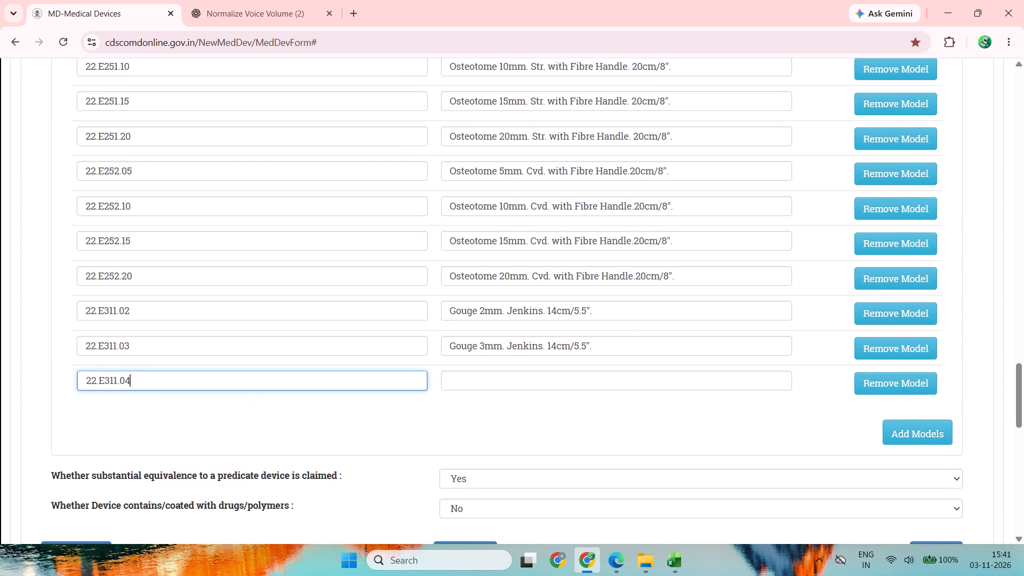
Add nine blank model rows below the 22.E311.04 row in the form.
{"action": "scroll", "coordinate": [114, 392], "scroll_direction": "down", "scroll_amount": 2}
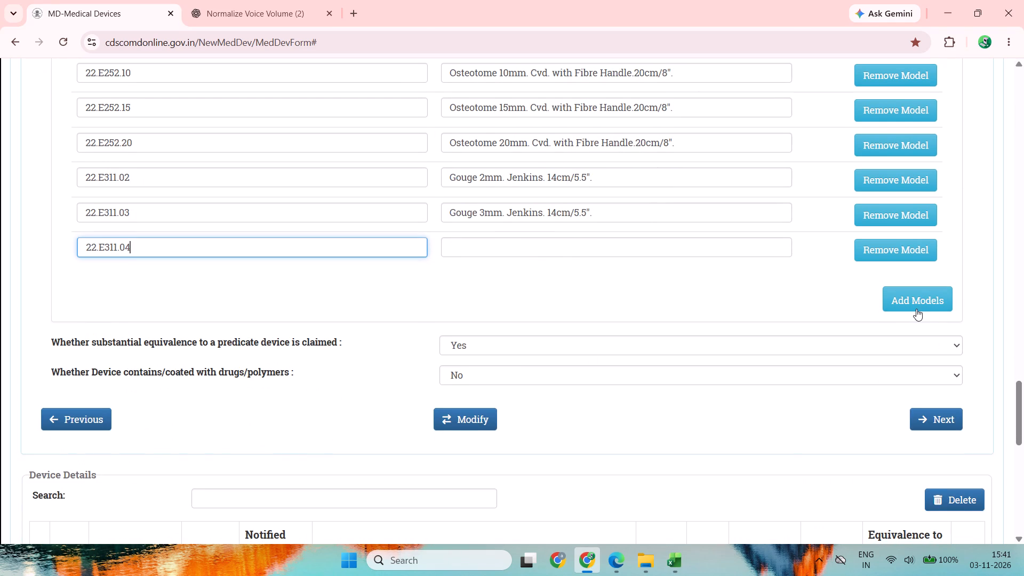
{"action": "left_click", "coordinate": [916, 309]}
{"action": "left_click", "coordinate": [917, 327]}
{"action": "left_click", "coordinate": [917, 365]}
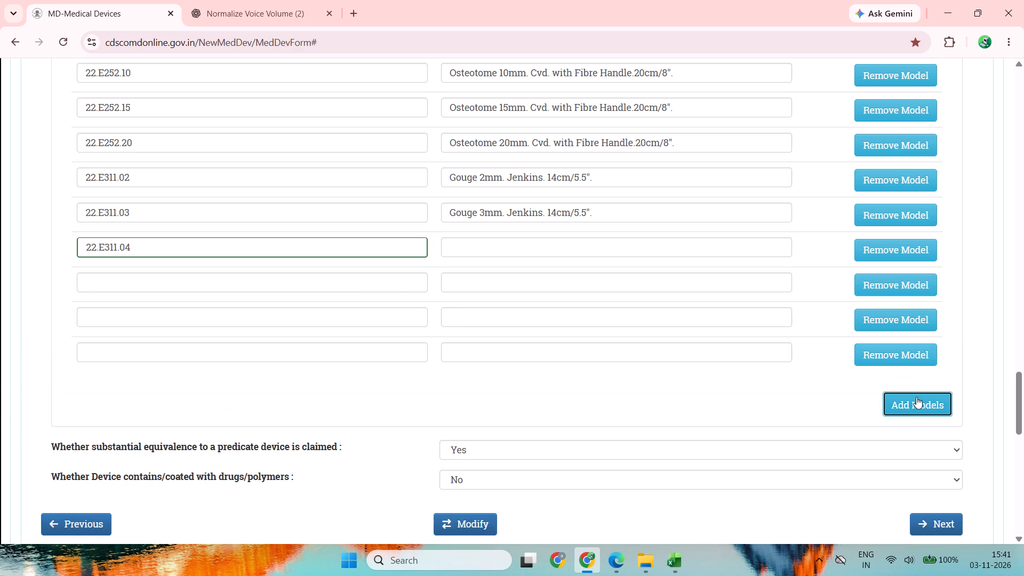
{"action": "left_click", "coordinate": [916, 397]}
{"action": "left_click", "coordinate": [924, 441]}
{"action": "left_click", "coordinate": [922, 472]}
{"action": "left_click", "coordinate": [917, 508]}
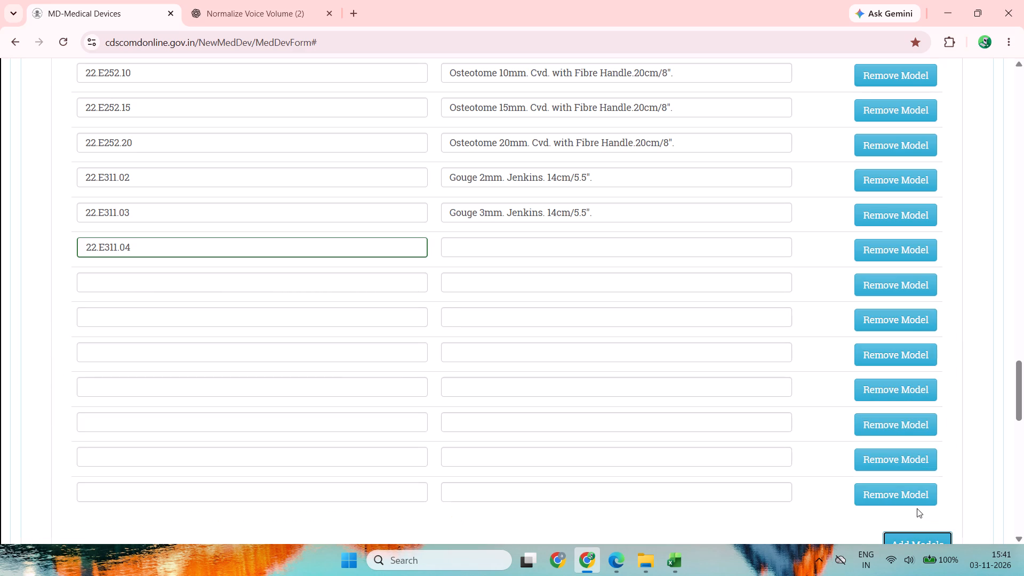
{"action": "scroll", "coordinate": [578, 350], "scroll_direction": "down", "scroll_amount": 1}
{"action": "scroll", "coordinate": [709, 345], "scroll_direction": "down", "scroll_amount": 2}
{"action": "scroll", "coordinate": [708, 337], "scroll_direction": "up", "scroll_amount": 1}
{"action": "left_click", "coordinate": [917, 408]}
{"action": "left_click", "coordinate": [914, 446]}
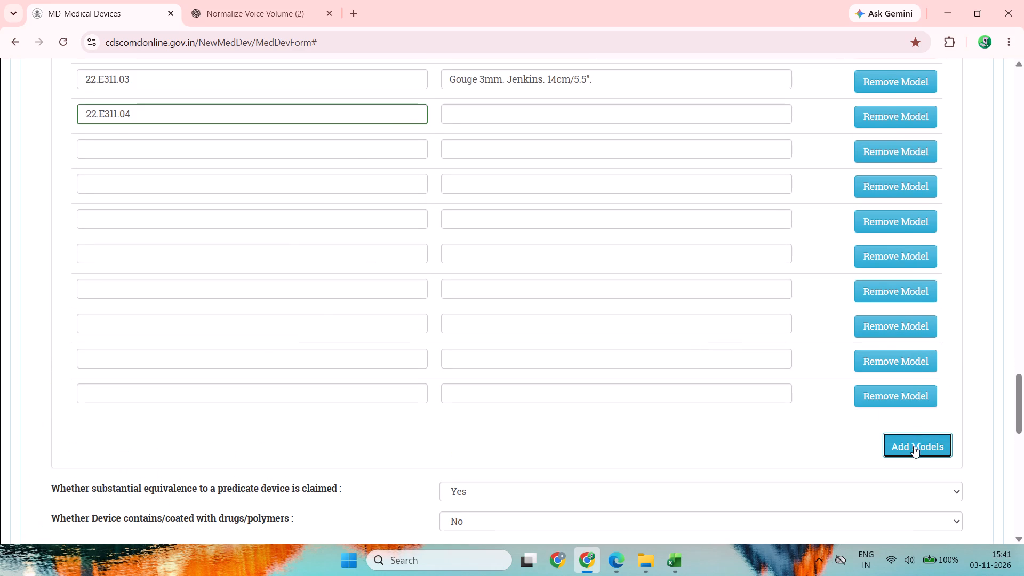
Copy the description Gouge 4mm. Jenkins. 14cm/5.5". from Excel into the form's 22.E311.04 row, undoing the mistaken paste over it in Excel.
{"action": "left_click", "coordinate": [469, 113]}
{"action": "key", "text": "alt+Tab"}
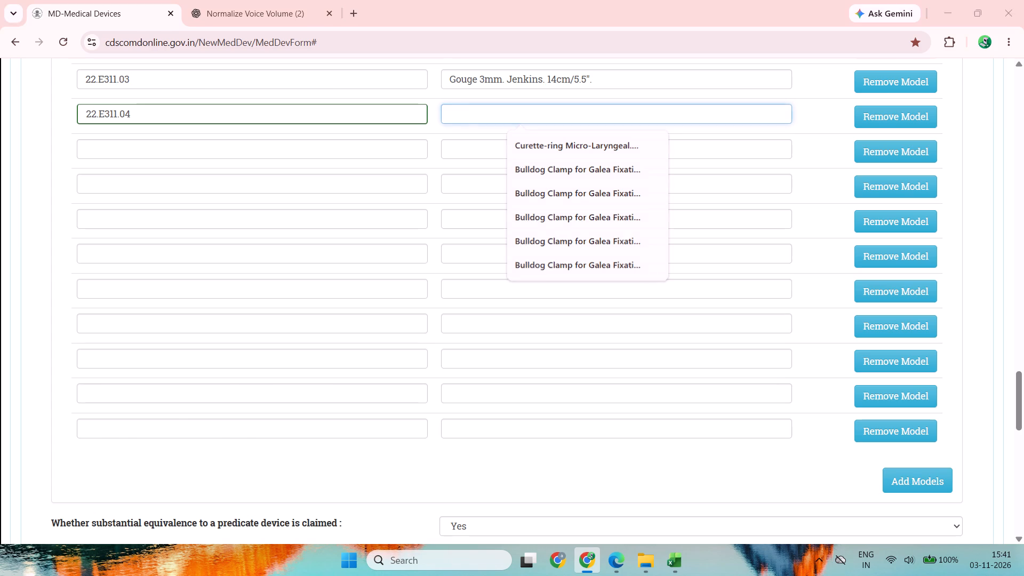
{"action": "key", "text": "Tab"}
{"action": "key", "text": "ctrl+v"}
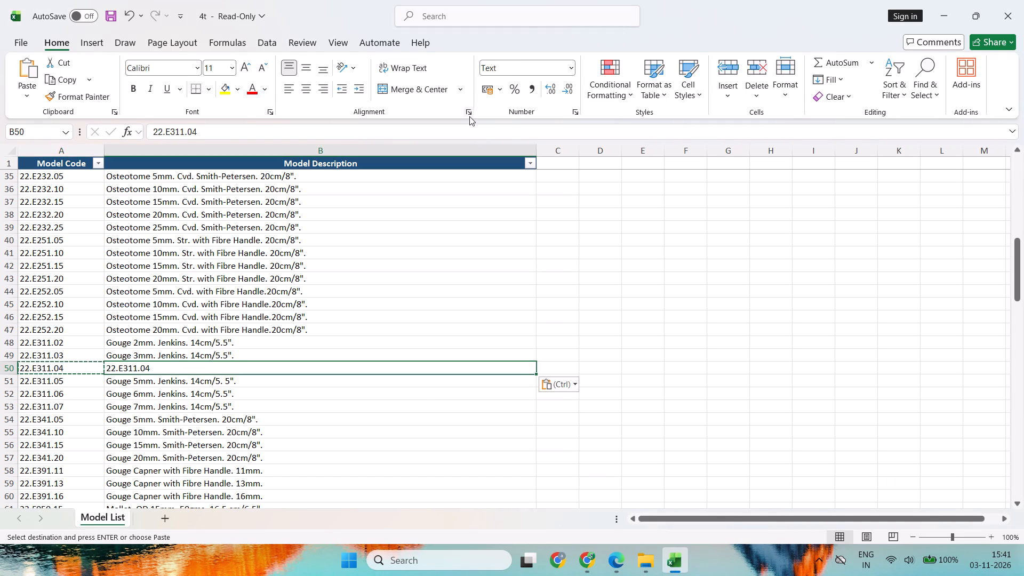
{"action": "key", "text": "ctrl+z"}
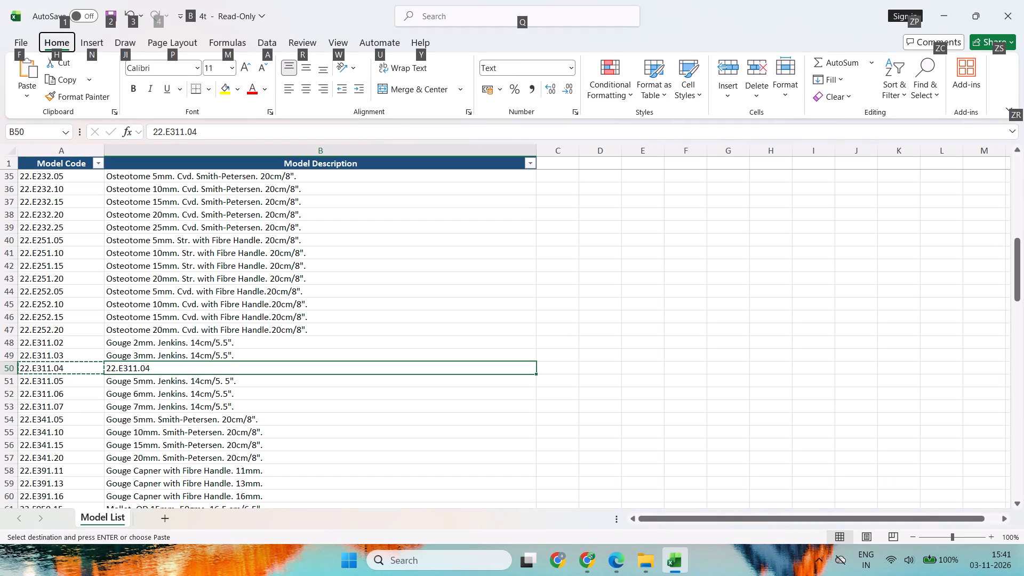
{"action": "left_click", "coordinate": [374, 347]}
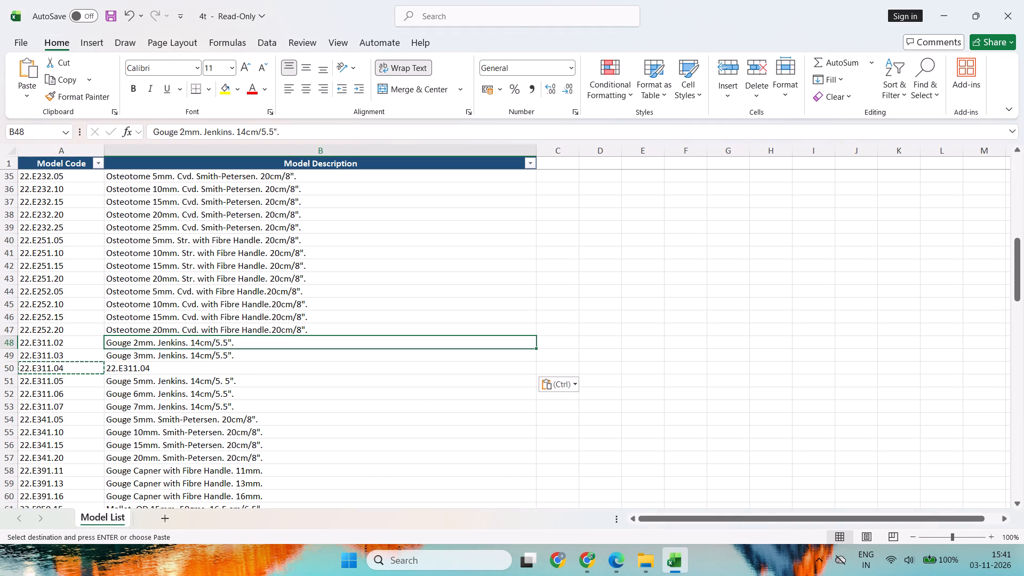
{"action": "left_click", "coordinate": [619, 348]}
{"action": "key", "text": "ctrl+z"}
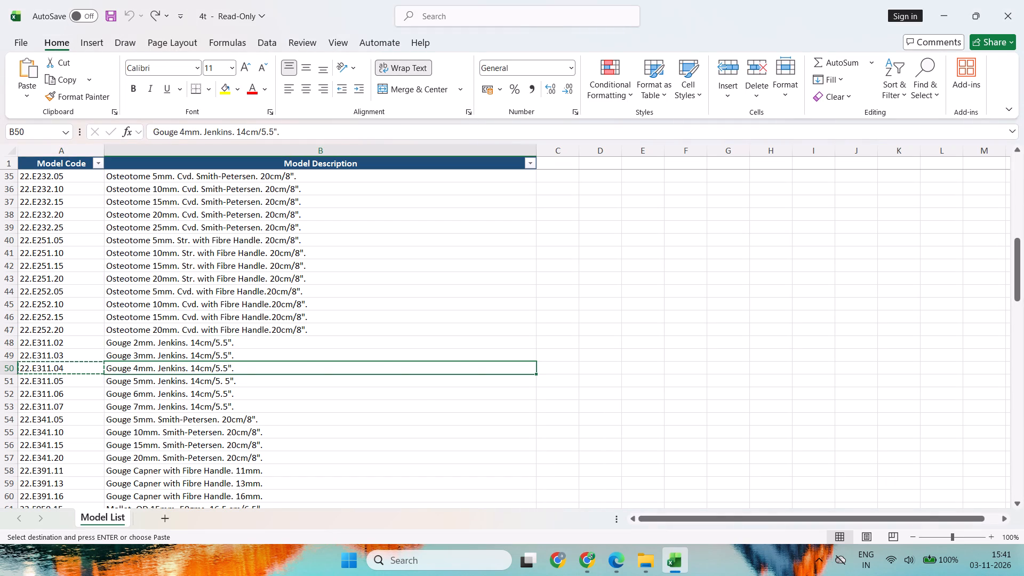
{"action": "key", "text": "ctrl+c"}
{"action": "key", "text": "alt+Tab"}
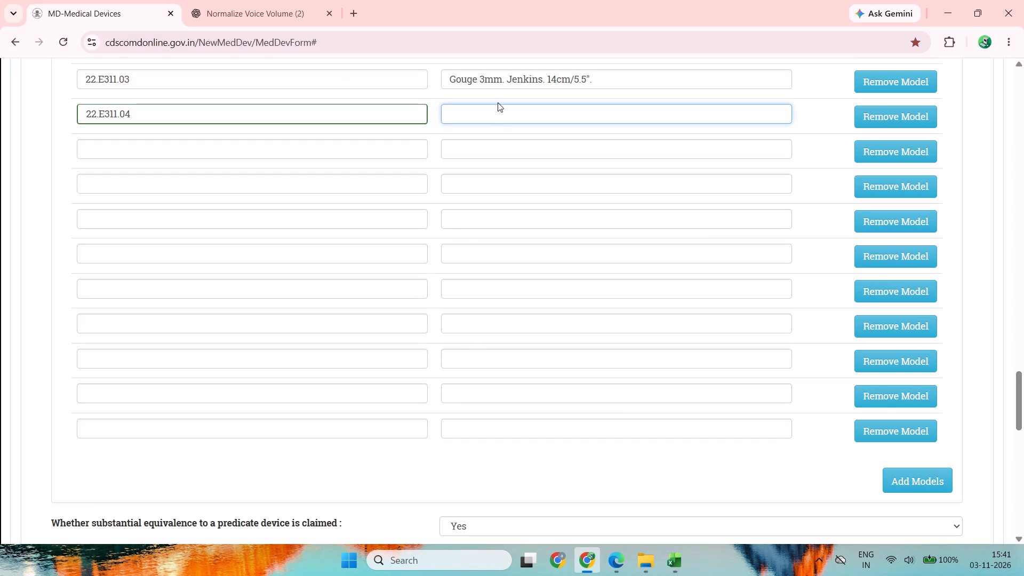
{"action": "key", "text": "ctrl+v"}
{"action": "key", "text": "space"}
Copy model code 22.E311.05 and its description Gouge 5mm. Jenkins. 14cm/5. 5". from Excel into the form row below 22.E311.04.
{"action": "key", "text": "alt+Tab"}
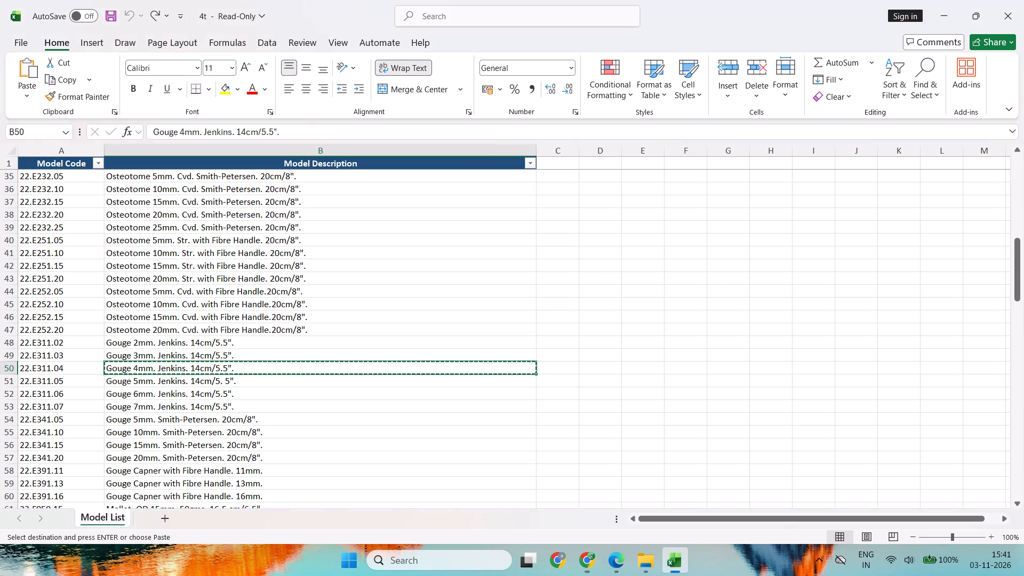
{"action": "key", "text": "Tab"}
{"action": "key", "text": "Down"}
{"action": "key", "text": "Left"}
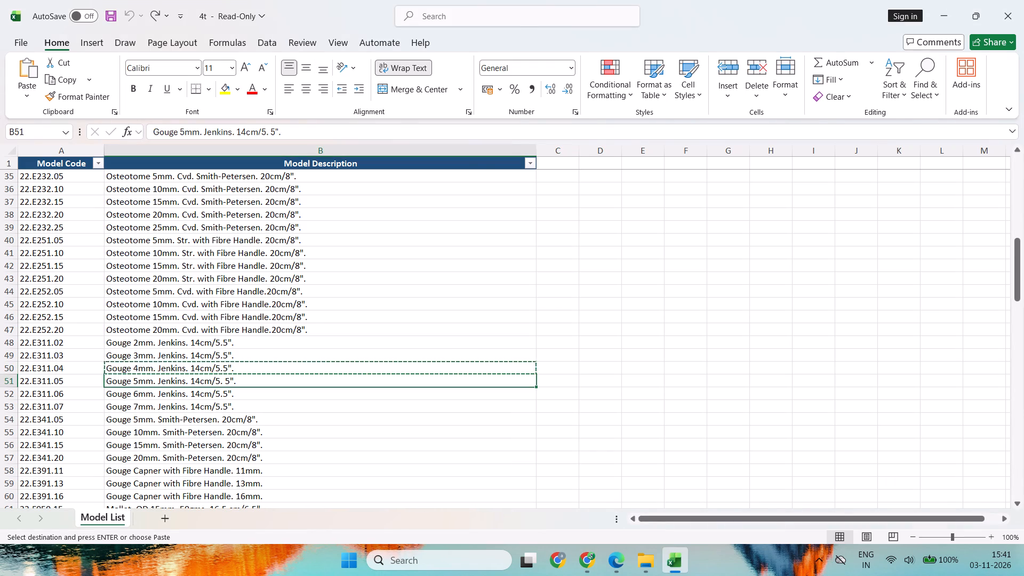
{"action": "key", "text": "Left"}
{"action": "key", "text": "ctrl+c"}
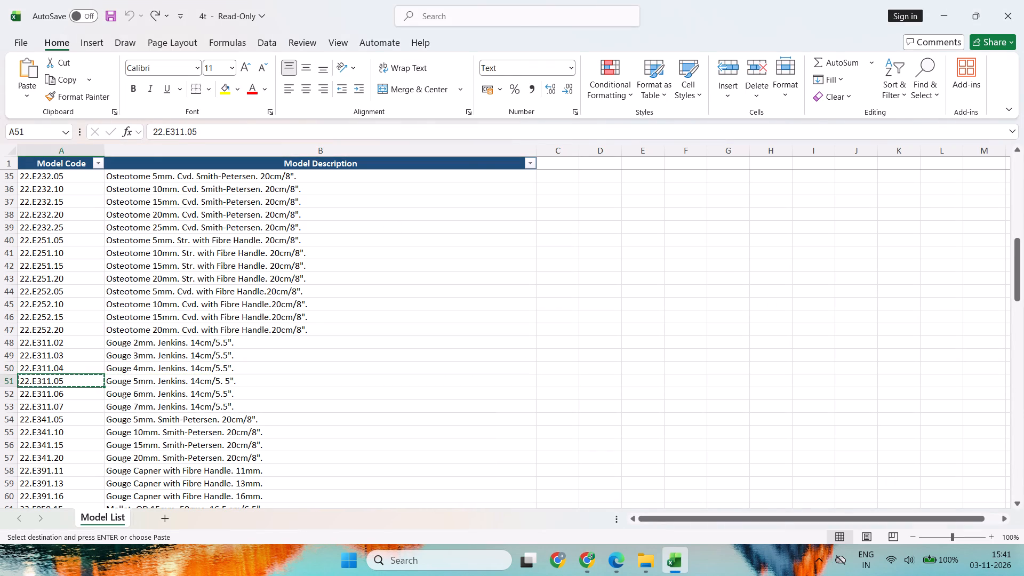
{"action": "key", "text": "alt+Tab"}
{"action": "key", "text": "Tab"}
{"action": "key", "text": "Tab"}
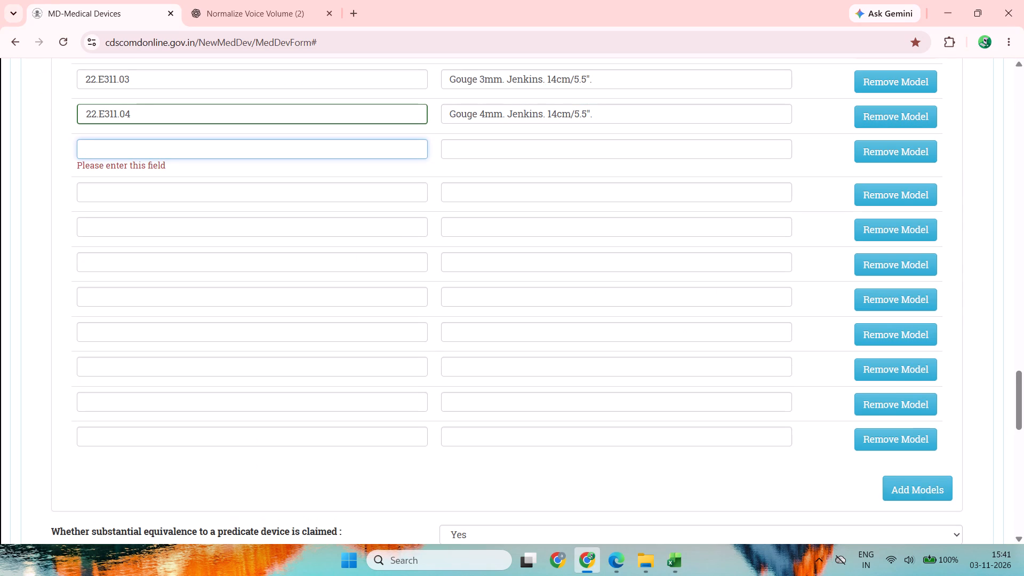
{"action": "key", "text": "ctrl+v"}
{"action": "key", "text": "alt+Tab"}
{"action": "key", "text": "Tab"}
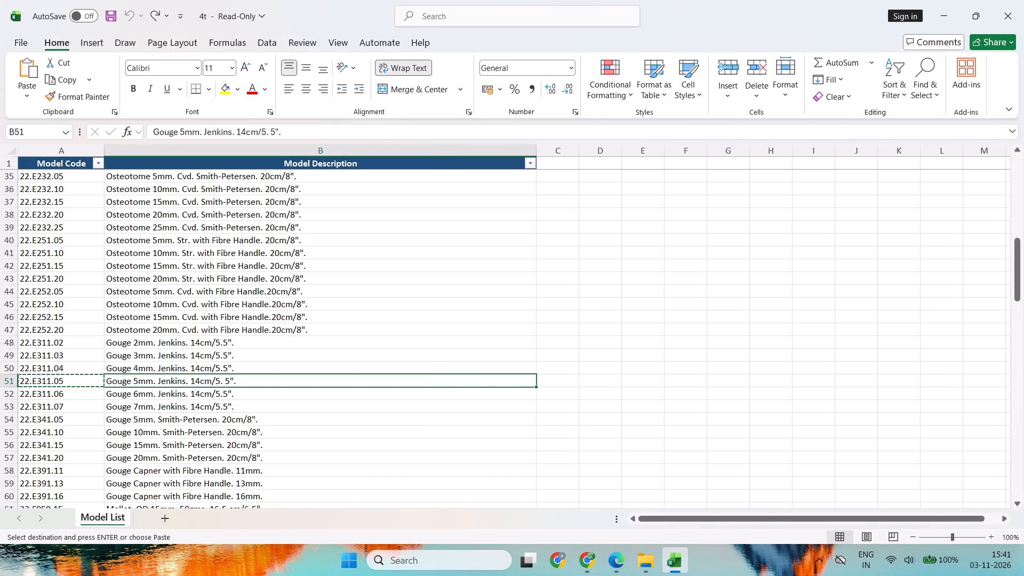
{"action": "key", "text": "ctrl+c"}
{"action": "key", "text": "alt+Tab"}
{"action": "key", "text": "Tab"}
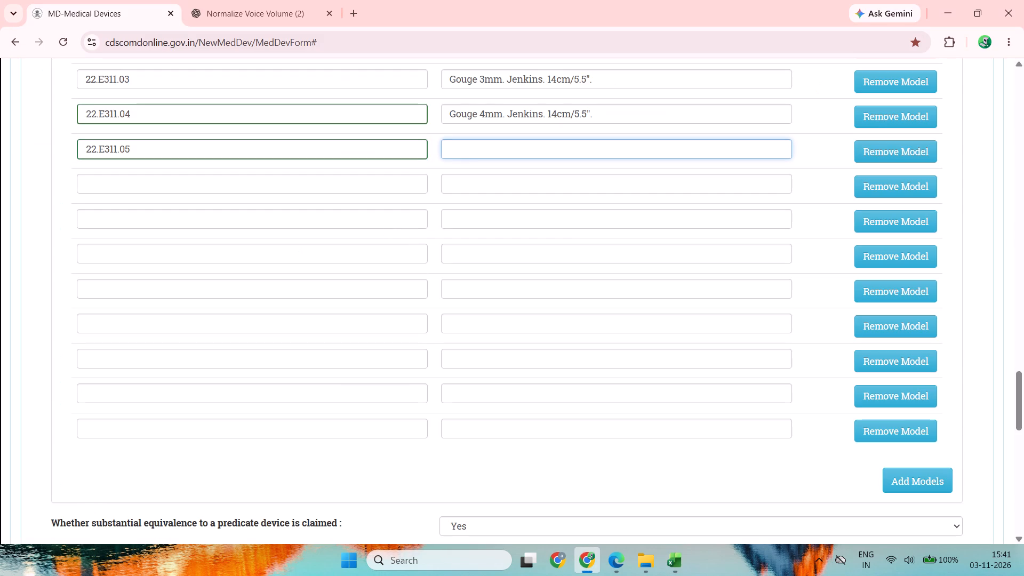
{"action": "key", "text": "ctrl+v"}
Copy model code 22.E311.06 and its description Gouge 6mm. Jenkins. 14cm/5.5". from Excel into the form row below 22.E311.05.
{"action": "key", "text": "alt+Tab"}
{"action": "key", "text": "Tab"}
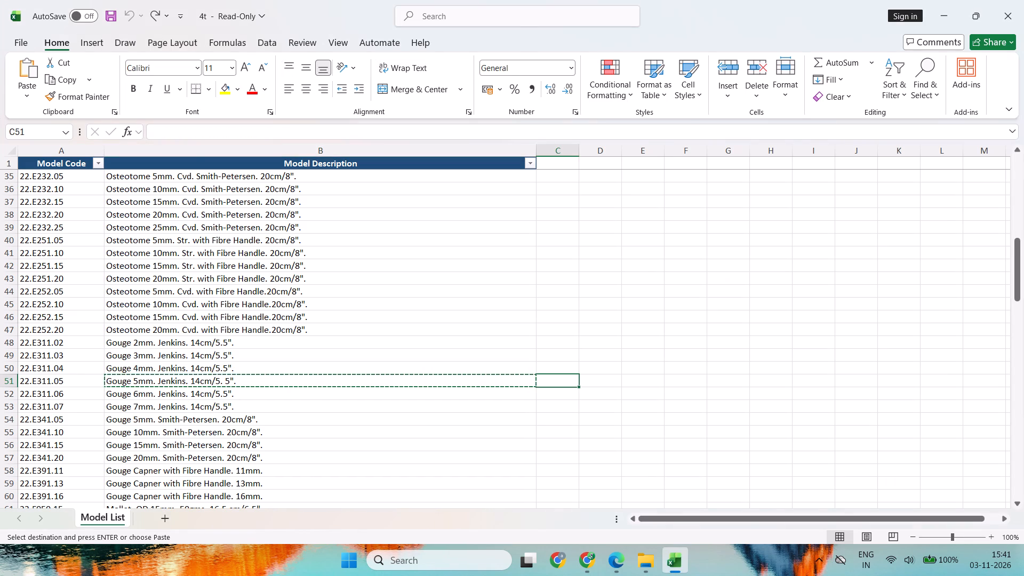
{"action": "key", "text": "Down"}
{"action": "key", "text": "Left"}
{"action": "key", "text": "Left"}
{"action": "key", "text": "ctrl+c"}
{"action": "key", "text": "alt+Tab"}
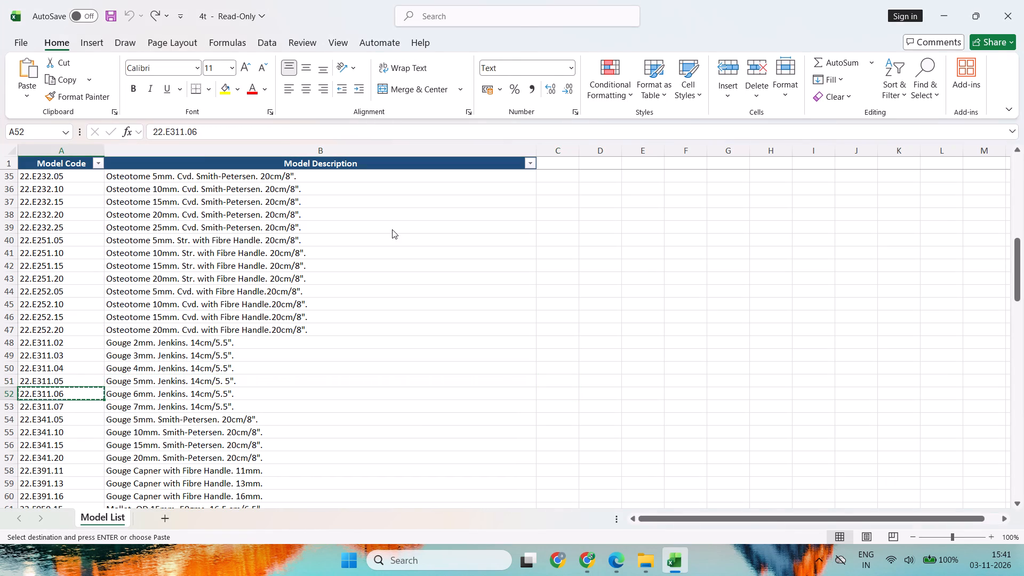
{"action": "key", "text": "Tab"}
{"action": "key", "text": "Tab"}
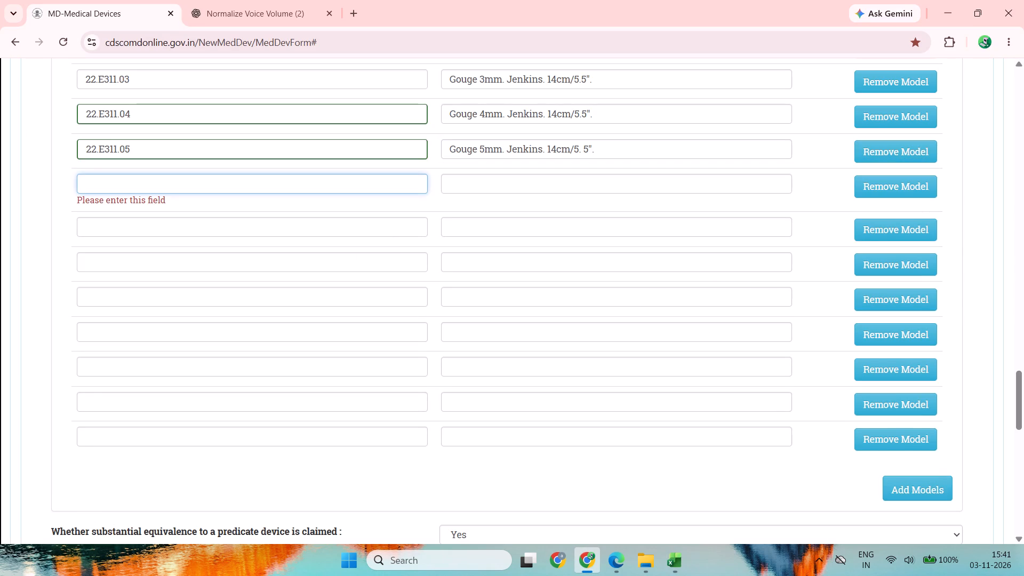
{"action": "key", "text": "ctrl+v"}
{"action": "key", "text": "alt+Tab"}
{"action": "key", "text": "Tab"}
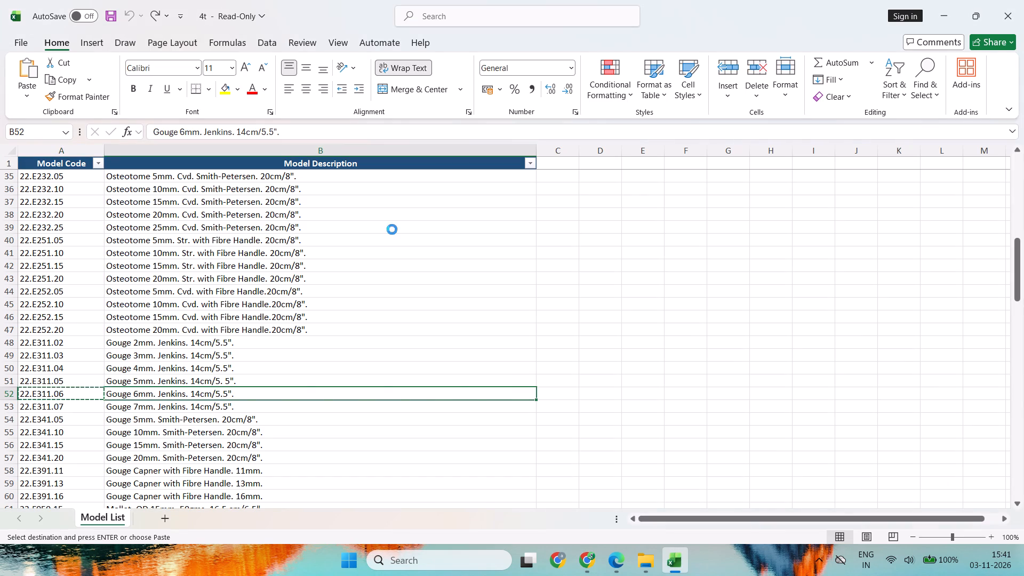
{"action": "key", "text": "ctrl+c"}
{"action": "key", "text": "alt+Tab"}
{"action": "key", "text": "Tab"}
{"action": "key", "text": "ctrl+v"}
Copy model code 22.E311.07 and its description Gouge 7mm. Jenkins. 14cm/5.5". from Excel into the form row below 22.E311.06.
{"action": "key", "text": "alt+Tab"}
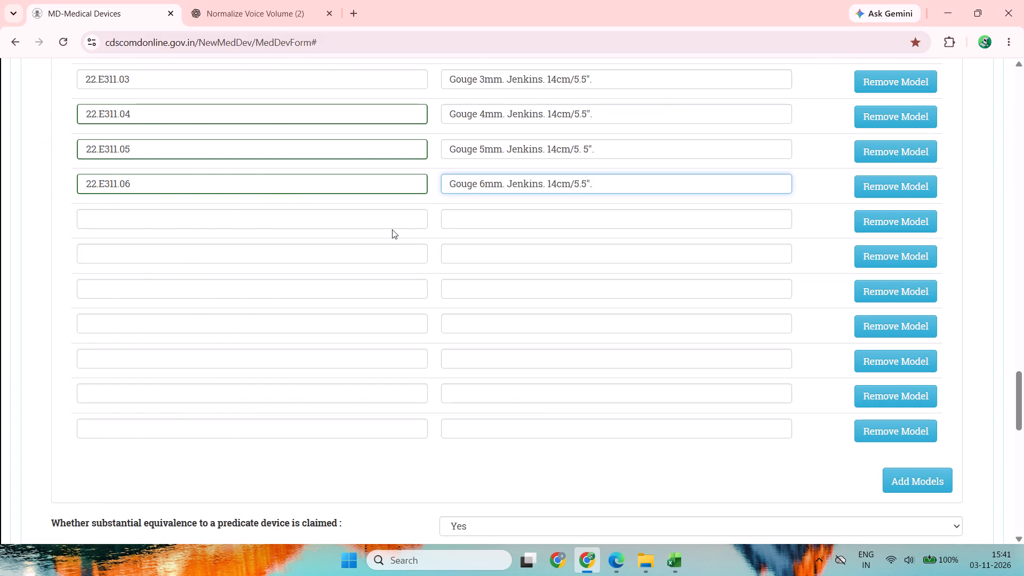
{"action": "key", "text": "Tab"}
{"action": "key", "text": "Down"}
{"action": "key", "text": "Left"}
{"action": "key", "text": "Left"}
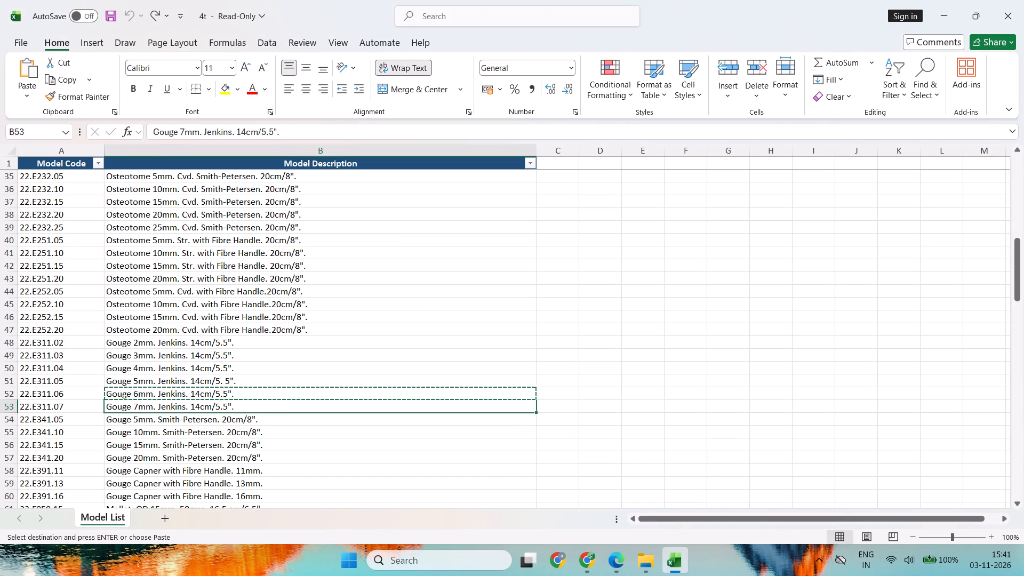
{"action": "key", "text": "ctrl+c"}
{"action": "key", "text": "alt+Tab"}
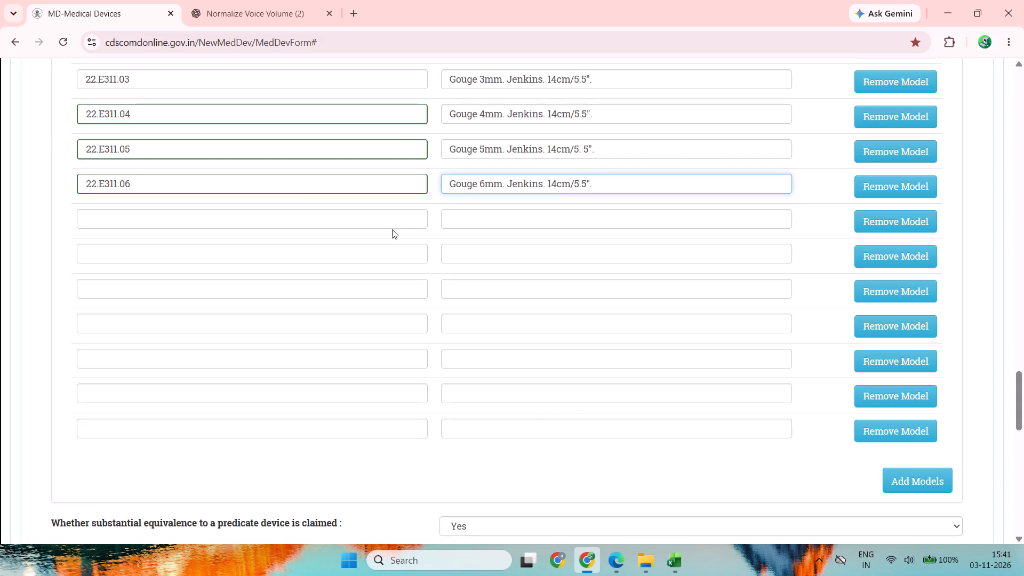
{"action": "key", "text": "Down"}
{"action": "key", "text": "Left"}
{"action": "key", "text": "Tab"}
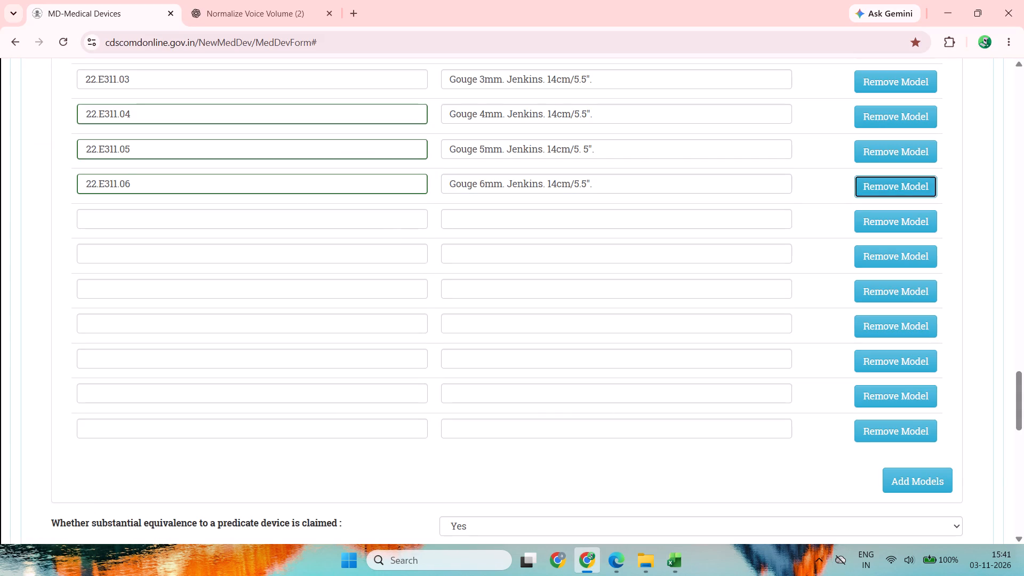
{"action": "key", "text": "Tab"}
{"action": "key", "text": "ctrl+v"}
{"action": "key", "text": "alt+Tab"}
{"action": "key", "text": "Tab"}
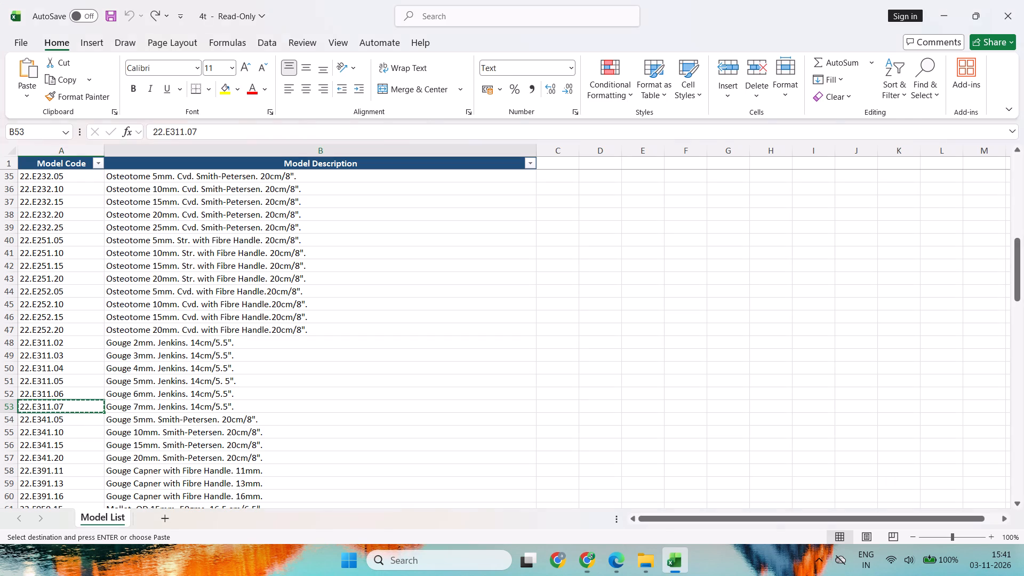
{"action": "key", "text": "ctrl+c"}
{"action": "key", "text": "alt+Tab"}
{"action": "key", "text": "Tab"}
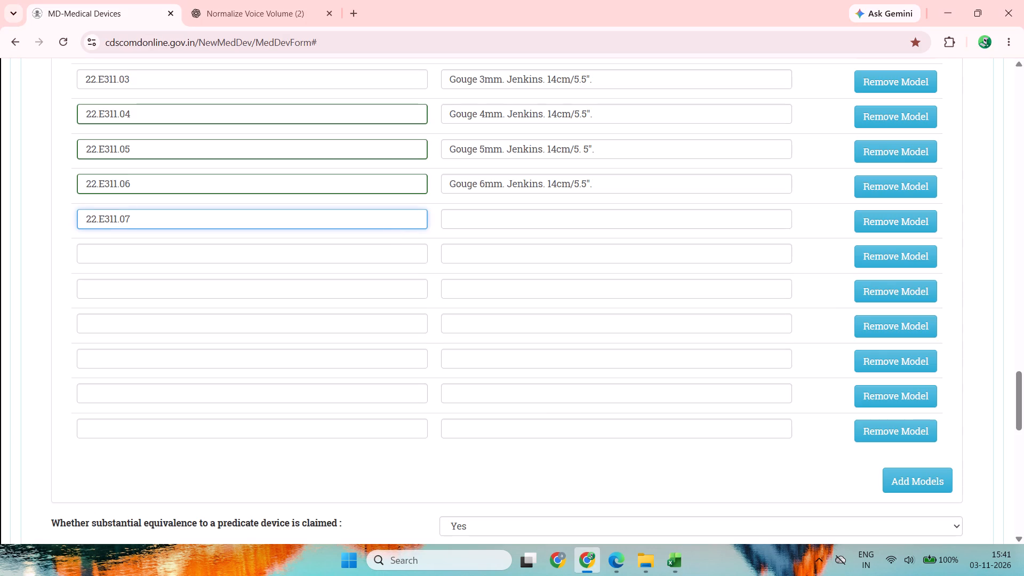
{"action": "key", "text": "ctrl+v"}
Copy model code 22.E341.05 and its description Gouge 5mm. Smith-Petersen. 20cm/8". from Excel into the form row below 22.E311.07.
{"action": "key", "text": "alt+Tab"}
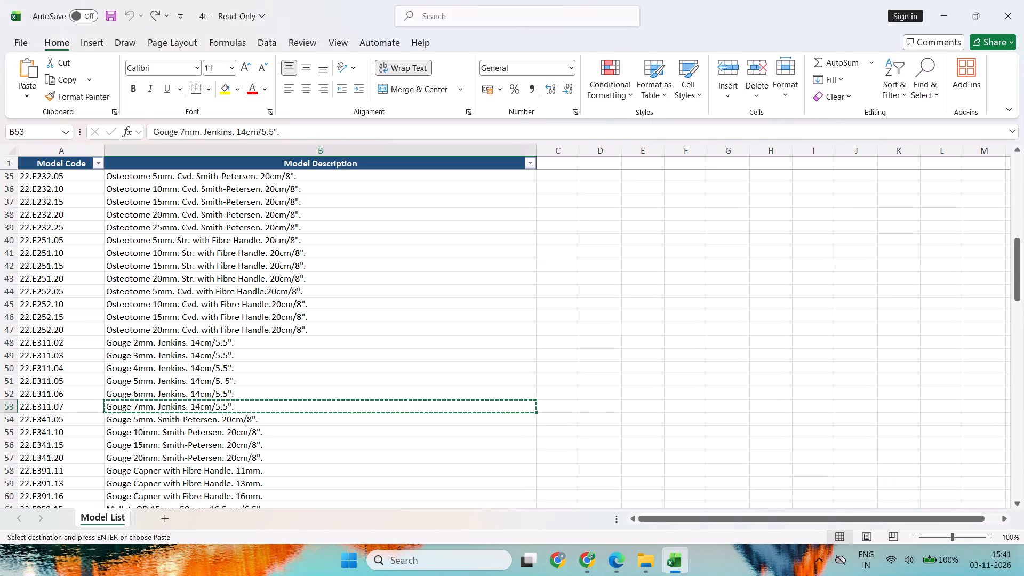
{"action": "key", "text": "Down"}
{"action": "key", "text": "Left"}
{"action": "key", "text": "ctrl+c"}
{"action": "key", "text": "alt+Tab"}
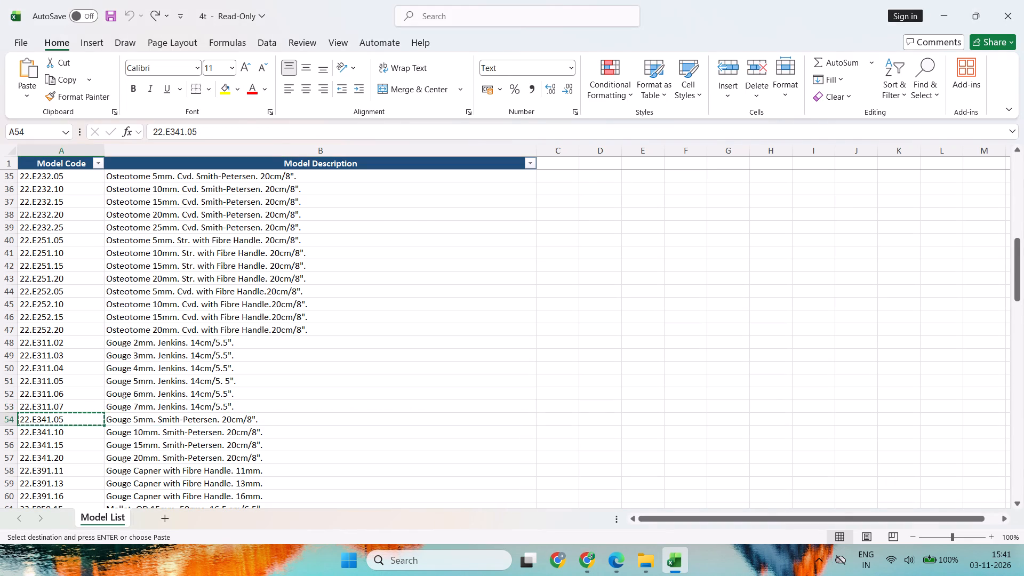
{"action": "key", "text": "Tab"}
{"action": "key", "text": "Tab"}
{"action": "key", "text": "ctrl+v"}
{"action": "key", "text": "alt+Tab"}
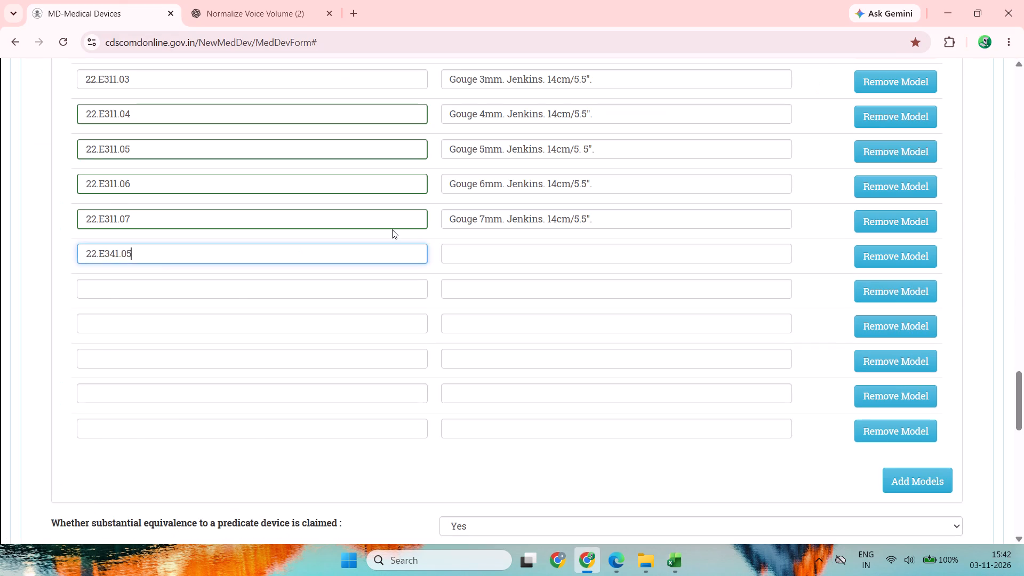
{"action": "key", "text": "Tab"}
{"action": "key", "text": "ctrl+v"}
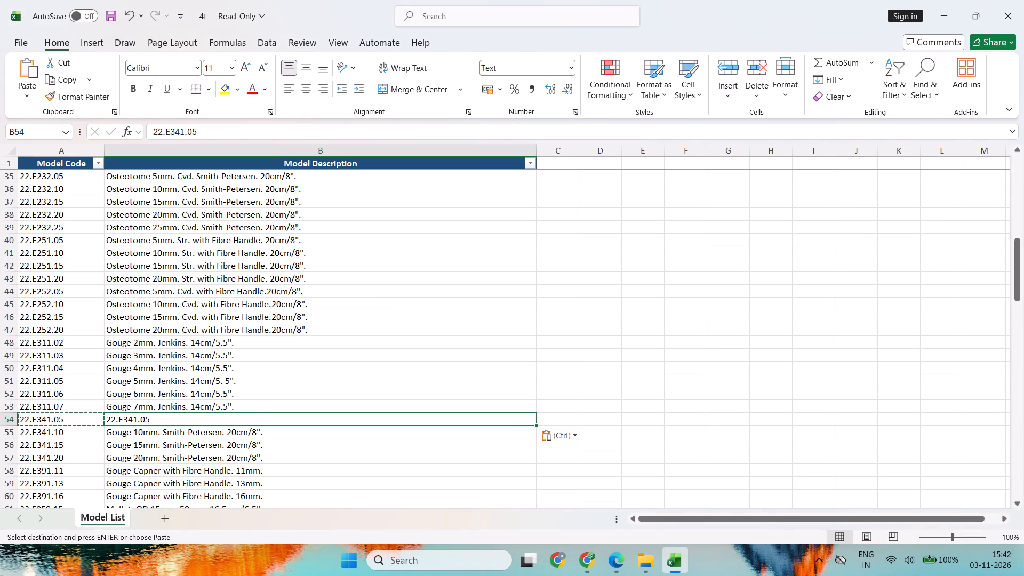
{"action": "key", "text": "ctrl+z"}
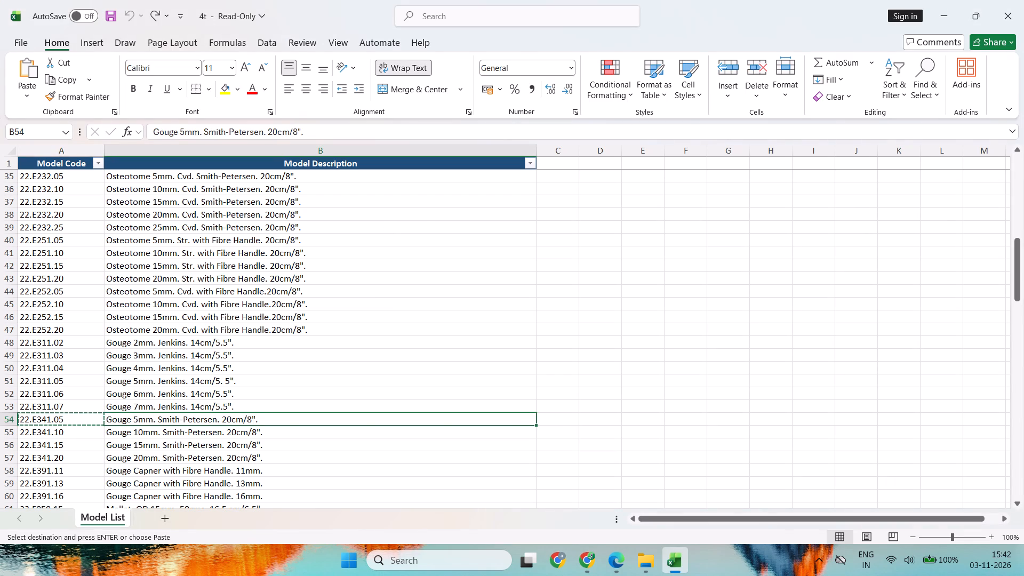
{"action": "key", "text": "ctrl+c"}
{"action": "key", "text": "alt+Tab"}
{"action": "key", "text": "Tab"}
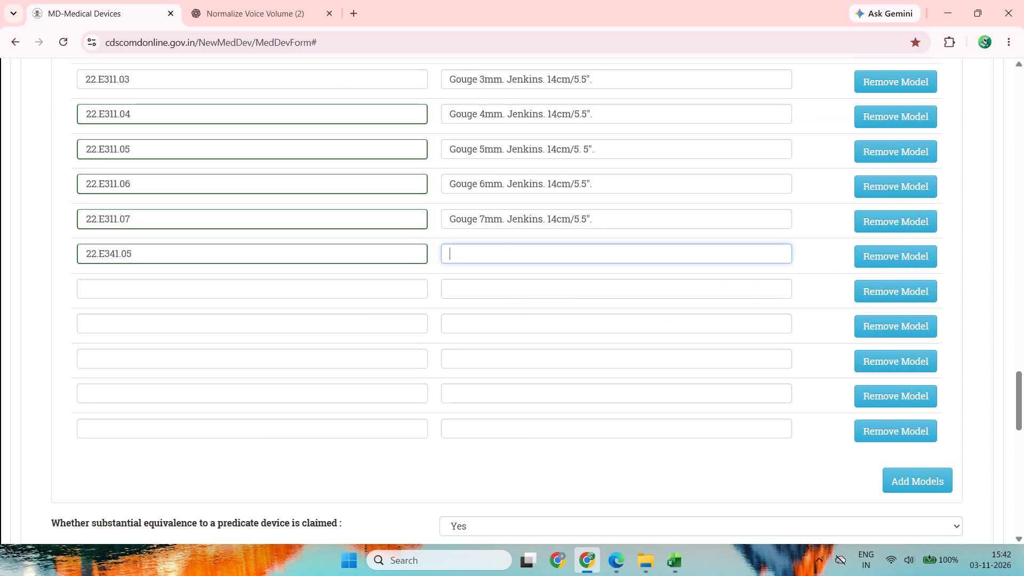
{"action": "key", "text": "ctrl+v"}
Copy model code 22.E341.10 and its description Gouge 10mm. Smith-Petersen. 20cm/8". from Excel into the form row below 22.E341.05.
{"action": "key", "text": "alt+Tab"}
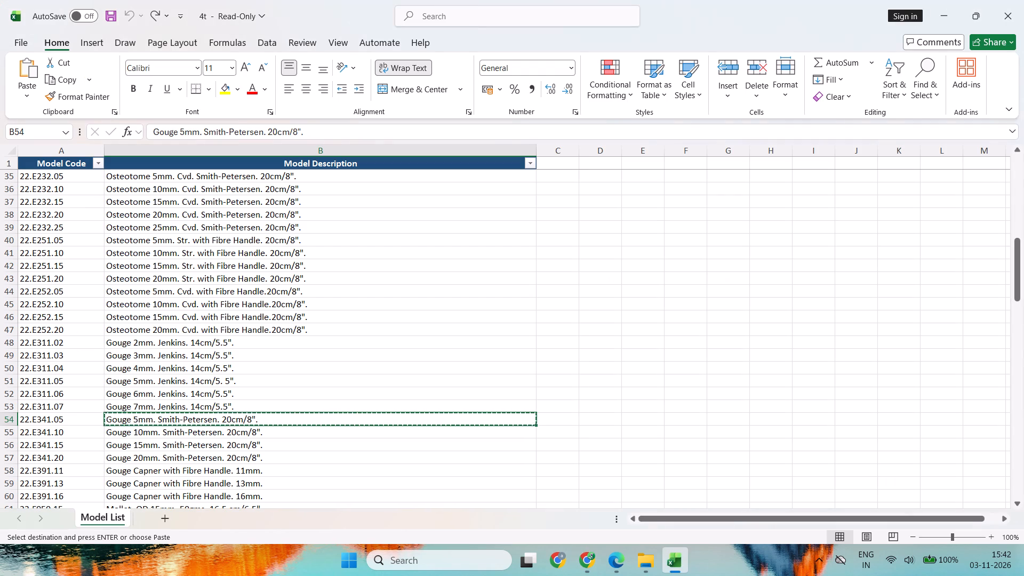
{"action": "key", "text": "Down"}
{"action": "key", "text": "Left"}
{"action": "key", "text": "ctrl+c"}
{"action": "key", "text": "alt+Tab"}
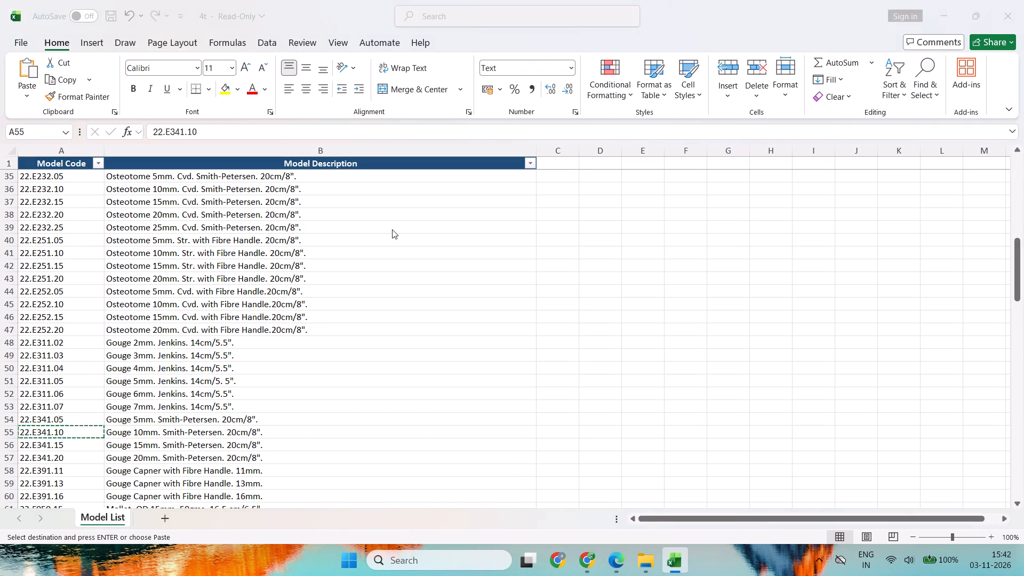
{"action": "key", "text": "Tab"}
{"action": "key", "text": "Tab"}
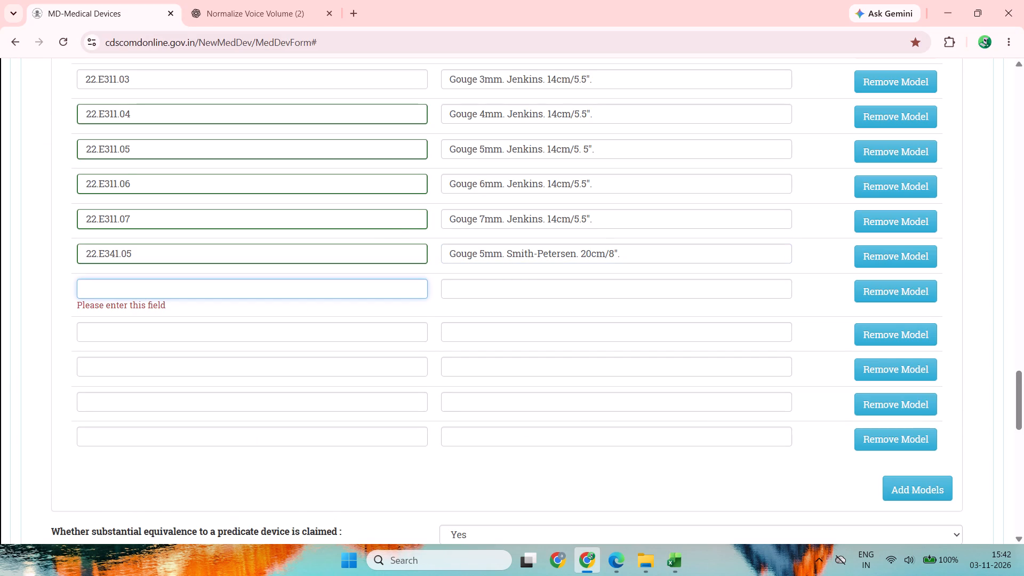
{"action": "key", "text": "ctrl+v"}
{"action": "key", "text": "alt+Tab"}
{"action": "key", "text": "Tab"}
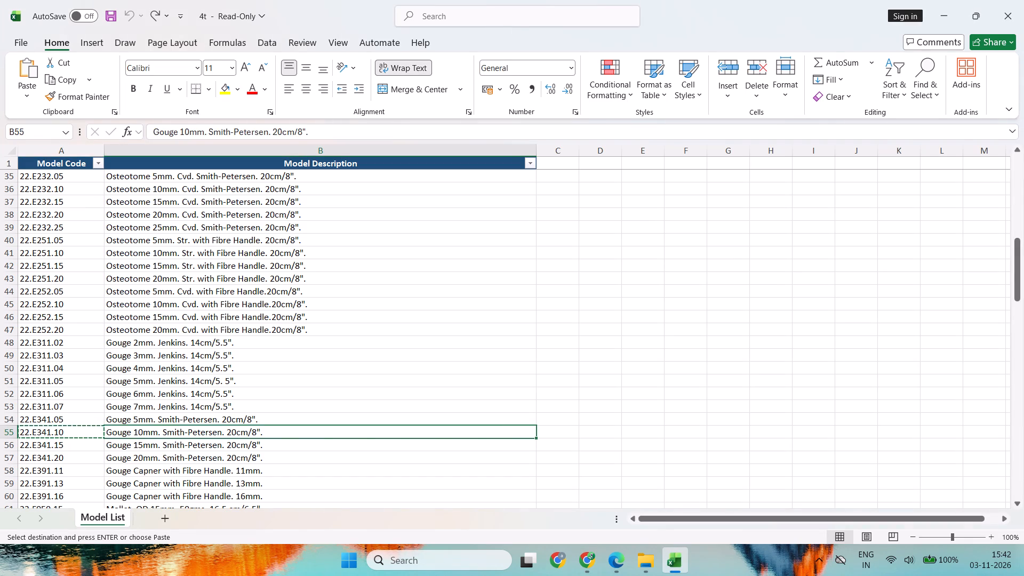
{"action": "key", "text": "ctrl+c"}
{"action": "key", "text": "alt+Tab"}
{"action": "key", "text": "Tab"}
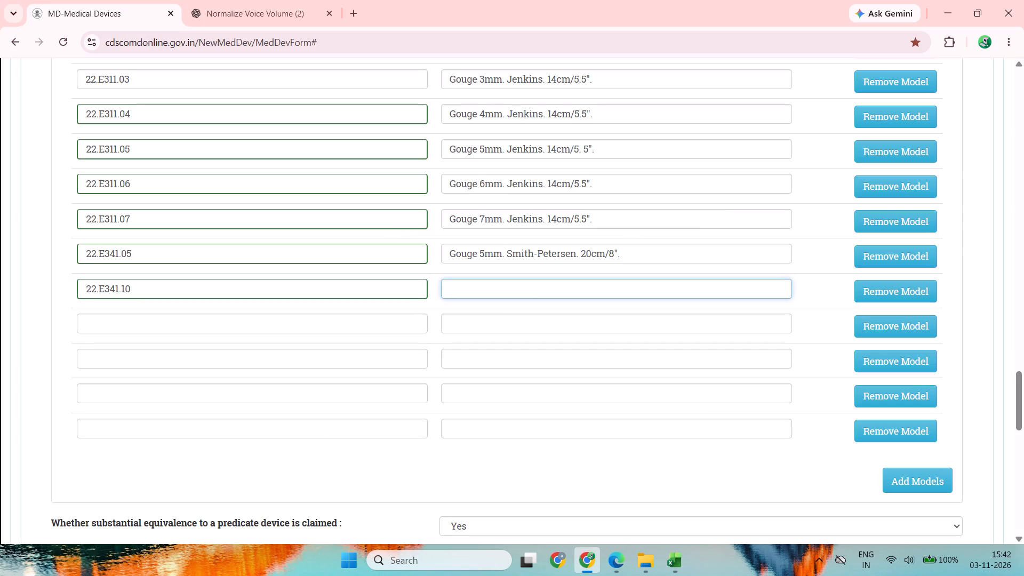
{"action": "key", "text": "ctrl+v"}
Copy model code 22.E341.15 and its description Gouge 15mm. Smith-Petersen. 20cm/8". from Excel into the form row below 22.E341.10.
{"action": "key", "text": "alt+Tab"}
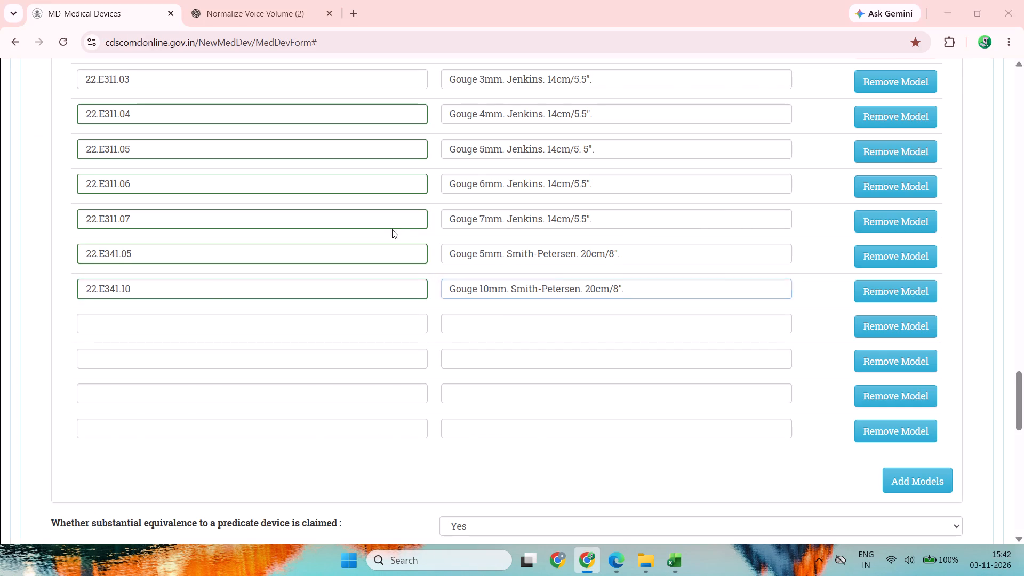
{"action": "key", "text": "Down"}
{"action": "key", "text": "Left"}
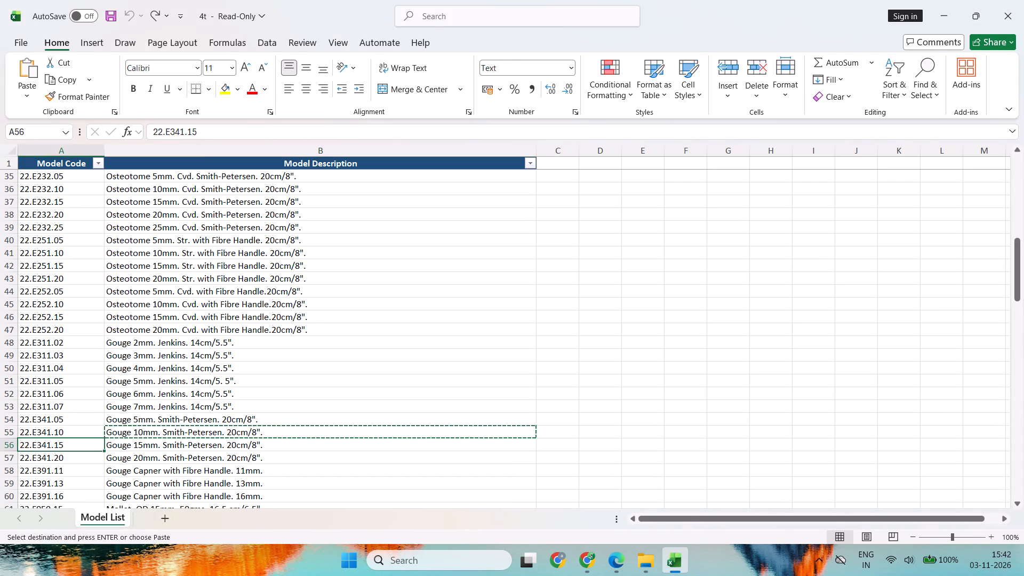
{"action": "key", "text": "ctrl+c"}
{"action": "key", "text": "alt+Tab"}
{"action": "key", "text": "Tab"}
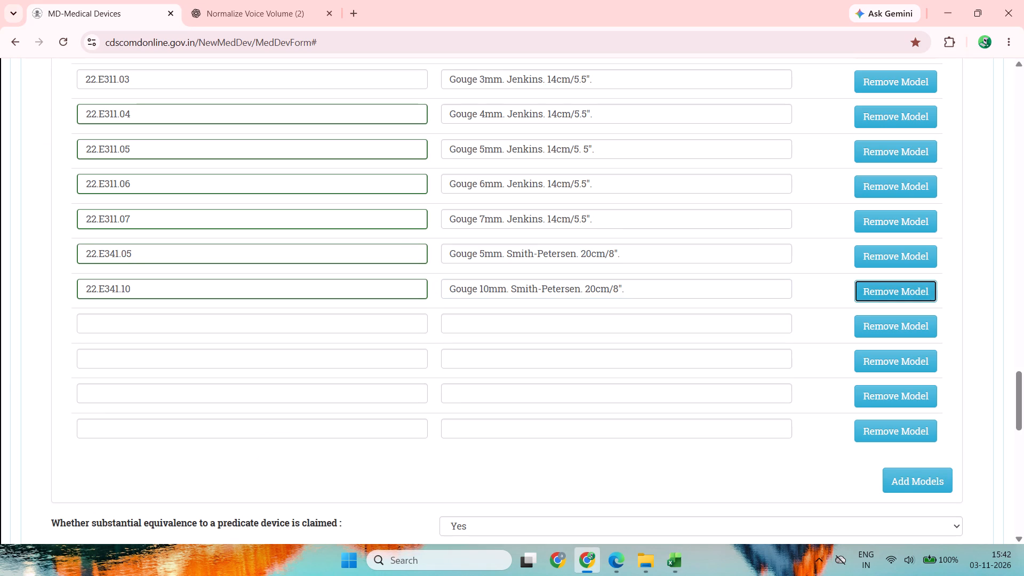
{"action": "key", "text": "Tab"}
{"action": "key", "text": "ctrl+v"}
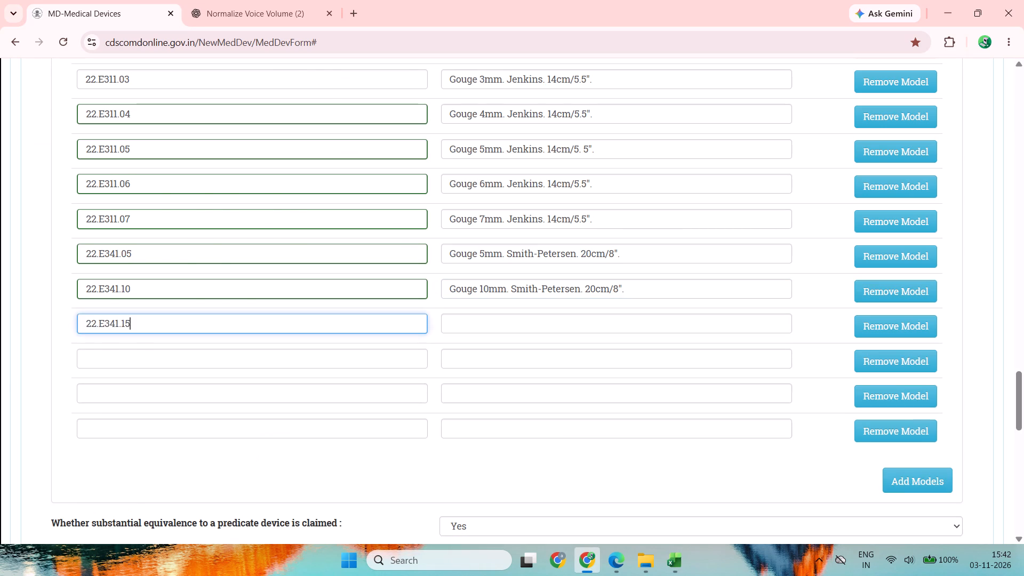
{"action": "key", "text": "alt+Tab"}
{"action": "key", "text": "Tab"}
{"action": "key", "text": "ctrl+c"}
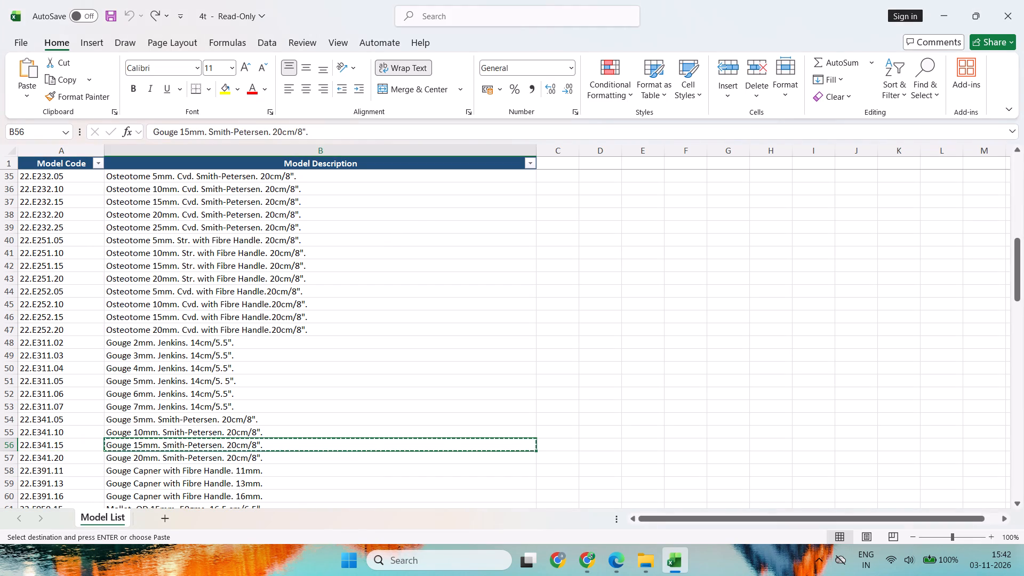
{"action": "key", "text": "alt+Tab"}
{"action": "key", "text": "Tab"}
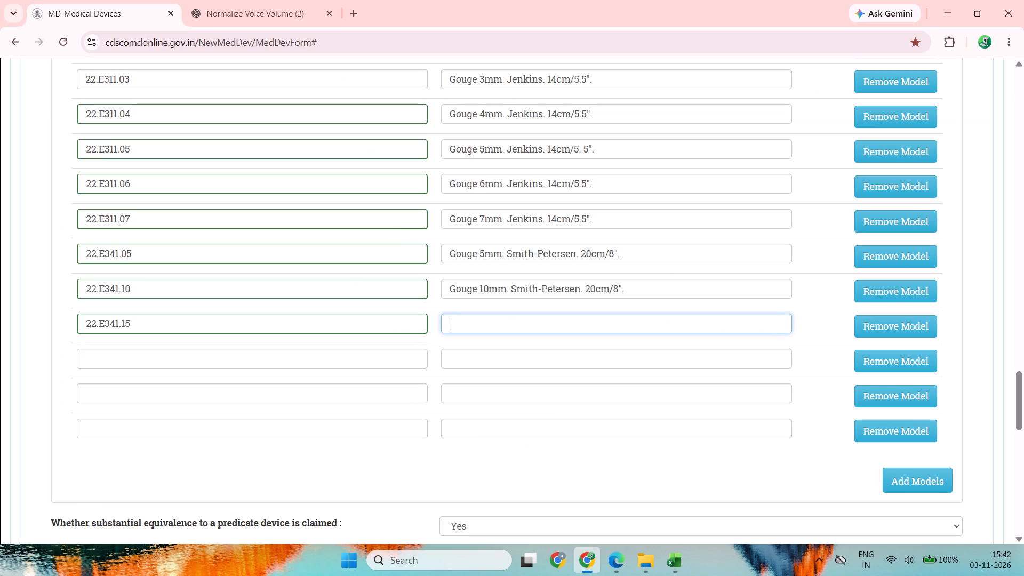
{"action": "key", "text": "ctrl+v"}
{"action": "key", "text": "alt+q"}
Copy model code 22.E341.20 and its description Gouge 20mm. Smith-Petersen. 20cm/8". from Excel into the form row below 22.E341.15.
{"action": "key", "text": "alt+Tab"}
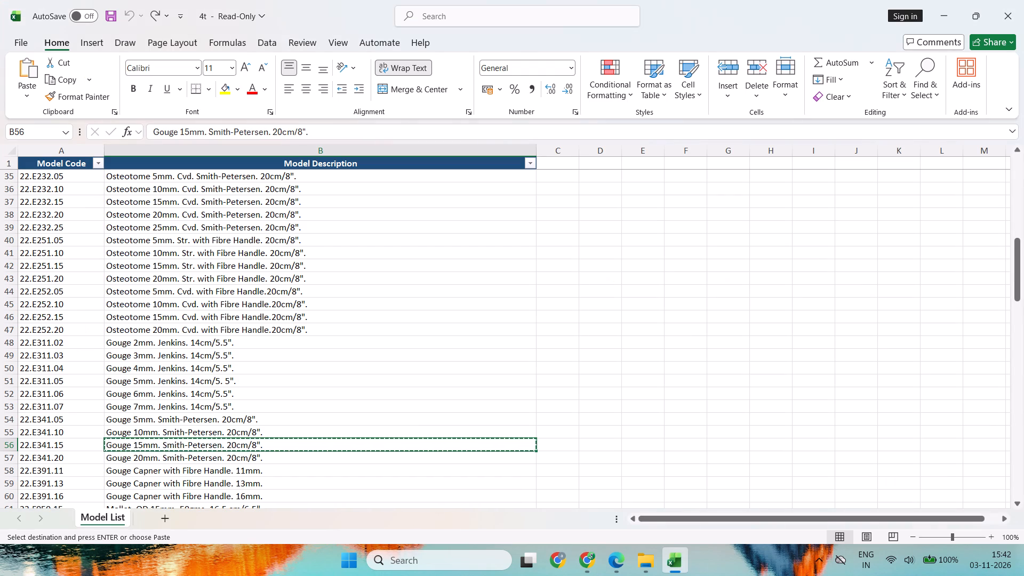
{"action": "key", "text": "Down"}
{"action": "key", "text": "Left"}
{"action": "key", "text": "ctrl+c"}
{"action": "key", "text": "alt+Tab"}
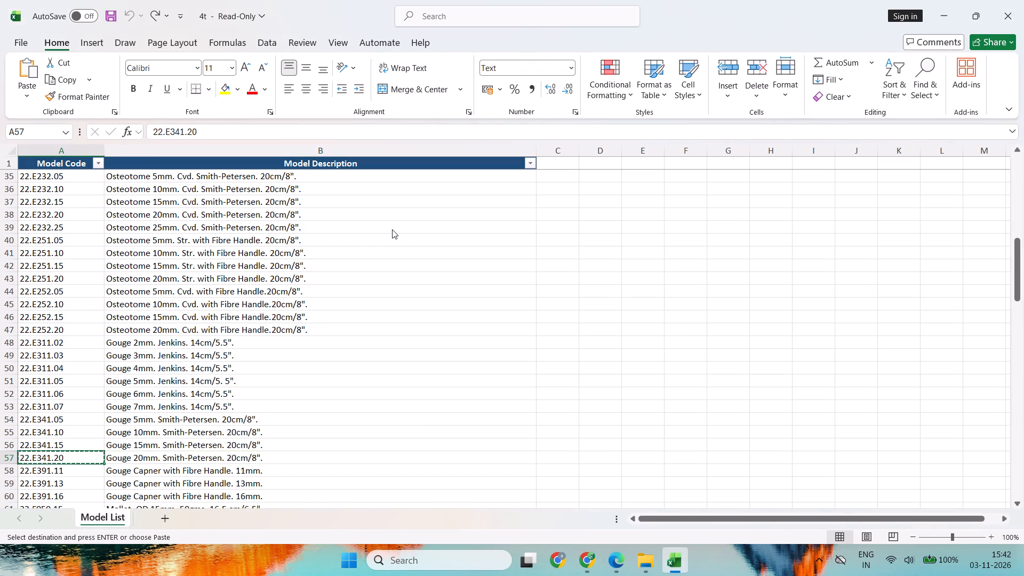
{"action": "key", "text": "Tab"}
{"action": "key", "text": "Tab"}
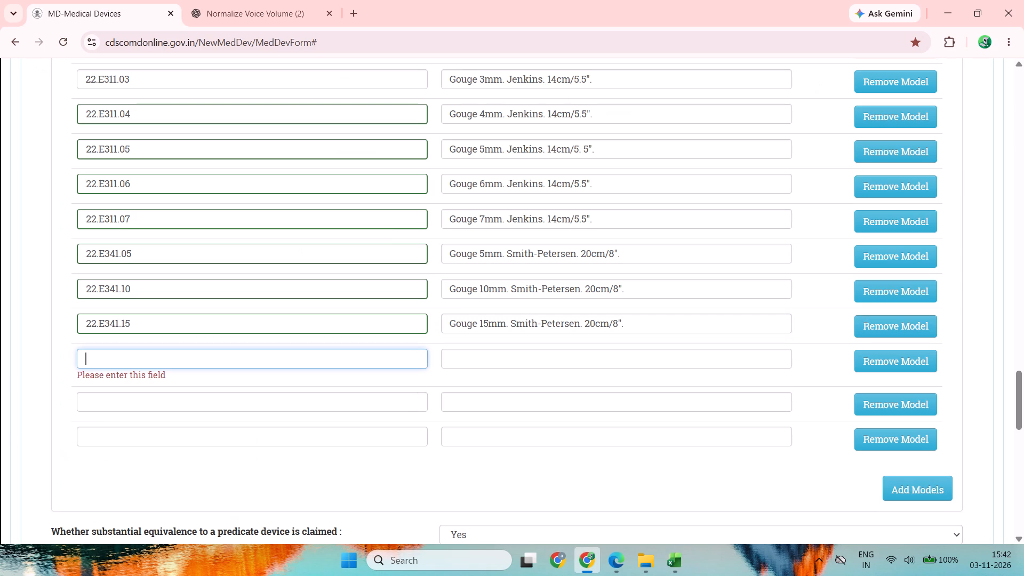
{"action": "key", "text": "ctrl+v"}
{"action": "key", "text": "alt+Tab"}
{"action": "key", "text": "Tab"}
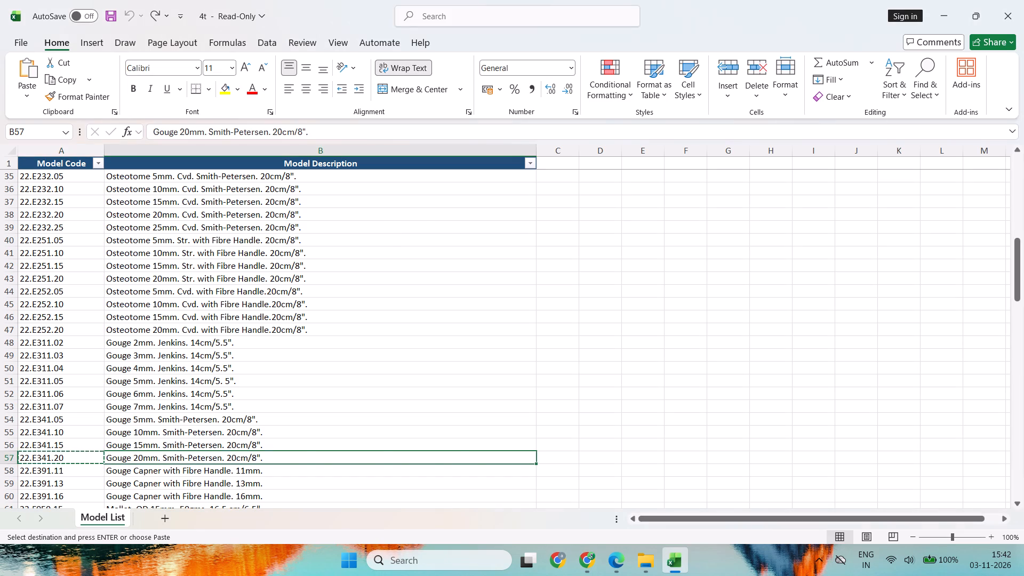
{"action": "key", "text": "ctrl+c"}
{"action": "key", "text": "alt+Tab"}
{"action": "key", "text": "Tab"}
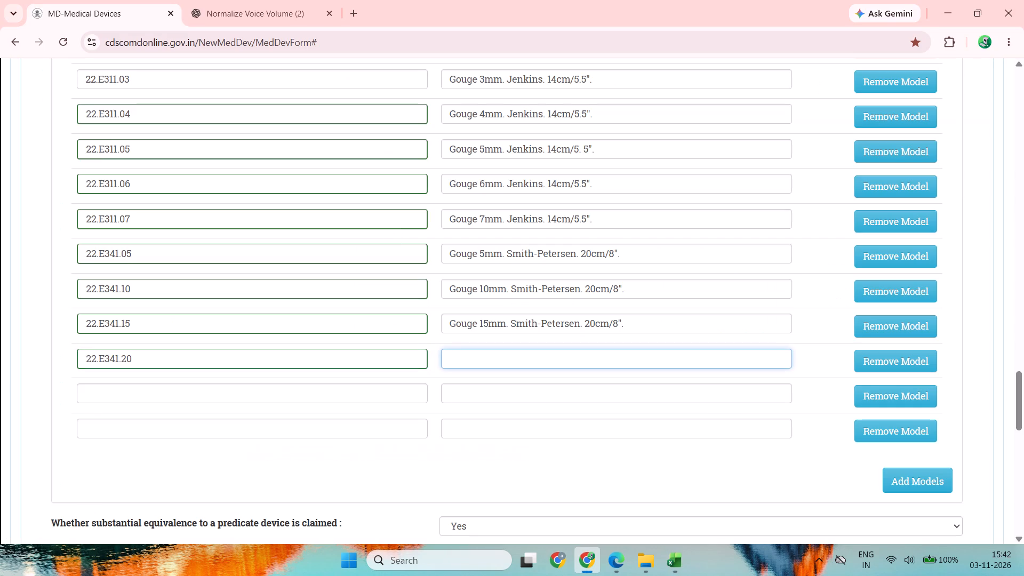
{"action": "key", "text": "ctrl+v"}
Copy model code 22.E391.11 and its description Gouge Capner with Fibre Handle. 11mm. from Excel into the form row below 22.E341.20.
{"action": "key", "text": "alt+Tab"}
{"action": "key", "text": "Tab"}
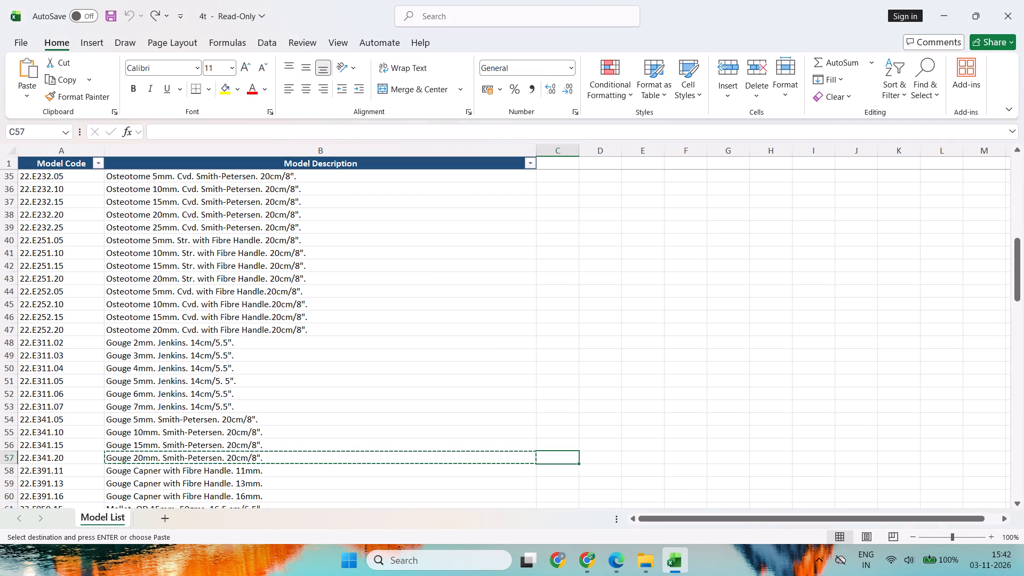
{"action": "key", "text": "Down"}
{"action": "key", "text": "Left"}
{"action": "key", "text": "Left"}
{"action": "key", "text": "ctrl+c"}
{"action": "key", "text": "alt+Tab"}
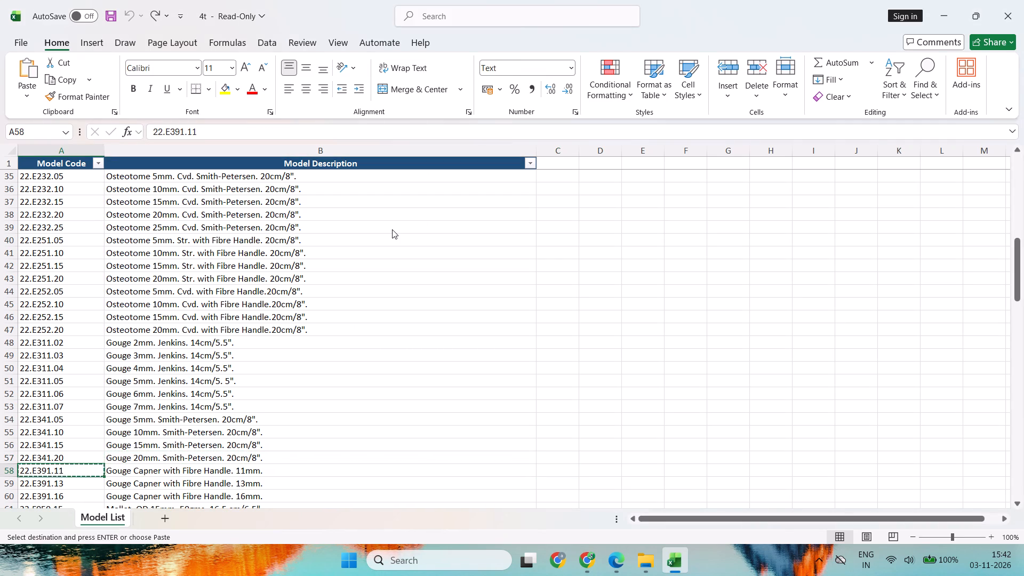
{"action": "key", "text": "Down"}
{"action": "key", "text": "Left"}
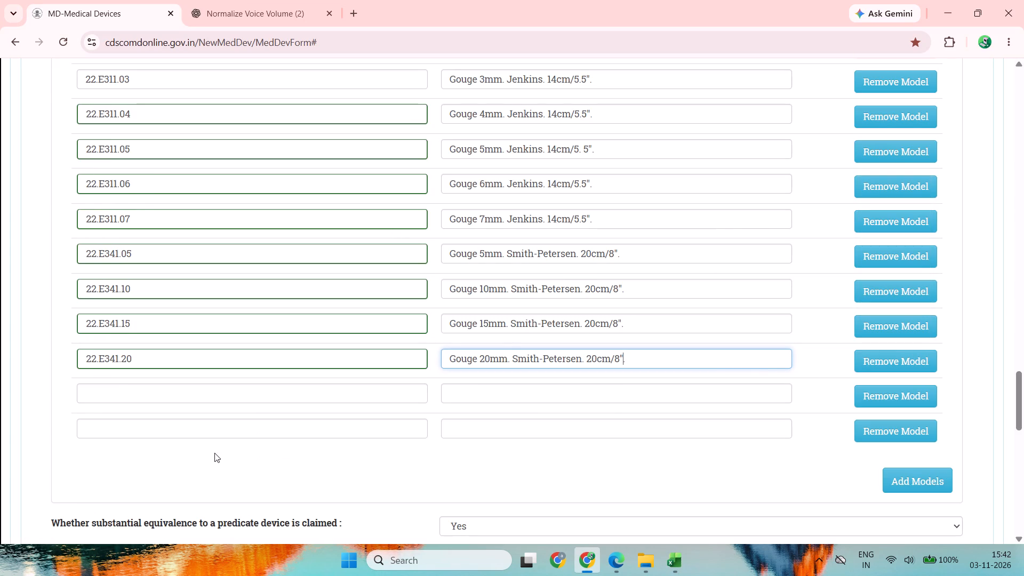
{"action": "left_click", "coordinate": [179, 397]}
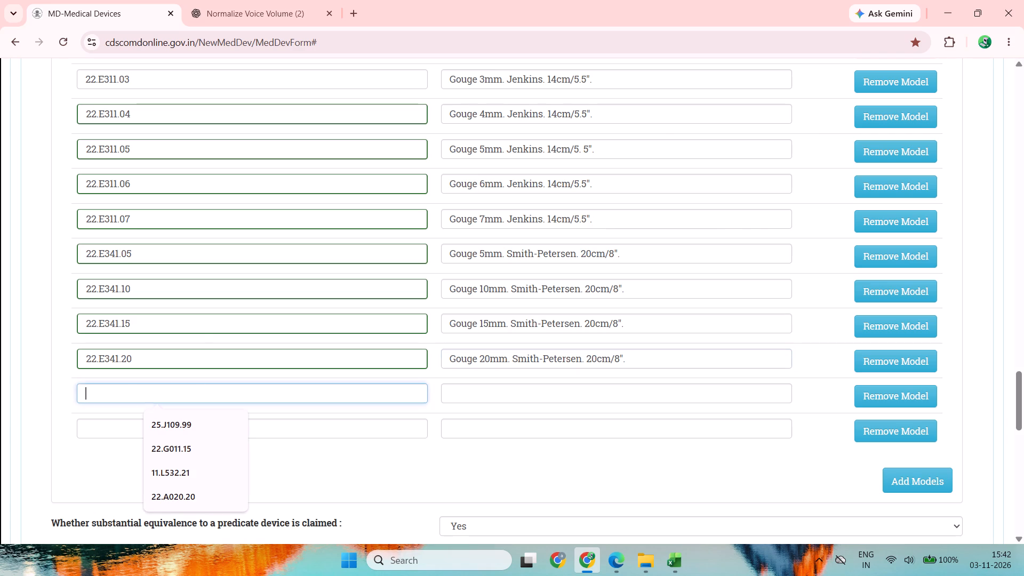
{"action": "key", "text": "ctrl+v"}
{"action": "key", "text": "alt+Tab"}
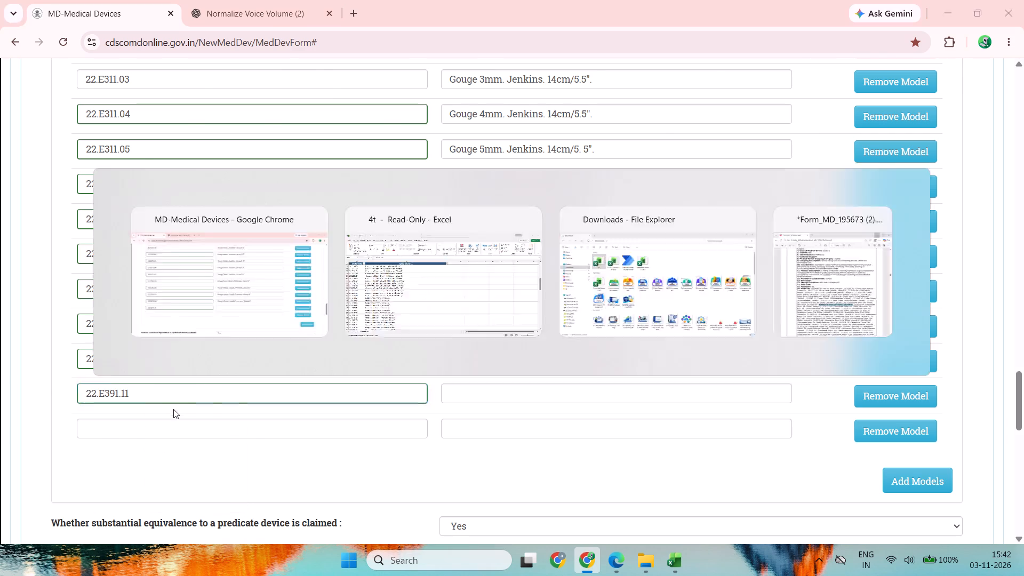
{"action": "key", "text": "Tab"}
{"action": "key", "text": "ctrl+v"}
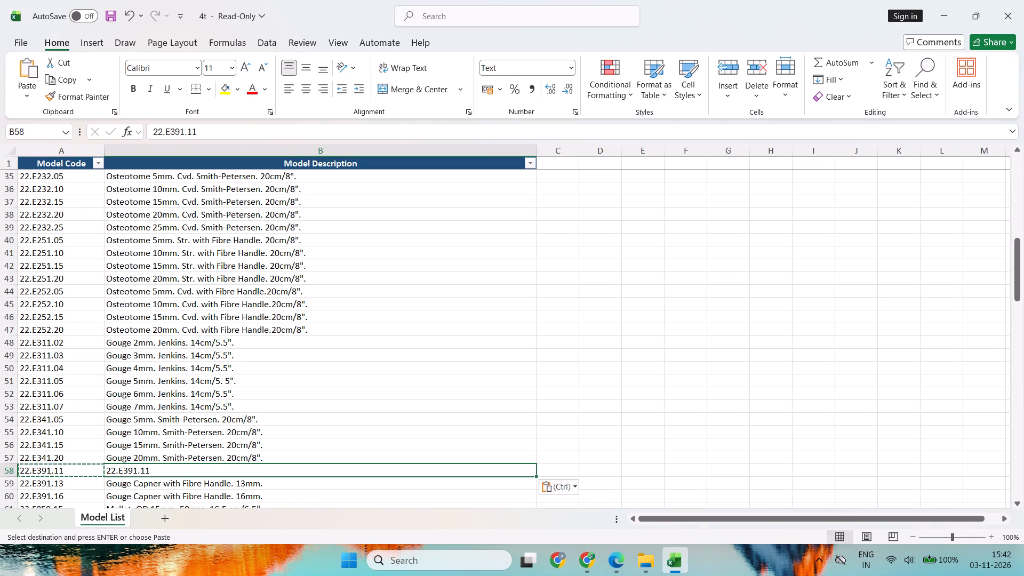
{"action": "key", "text": "ctrl+z"}
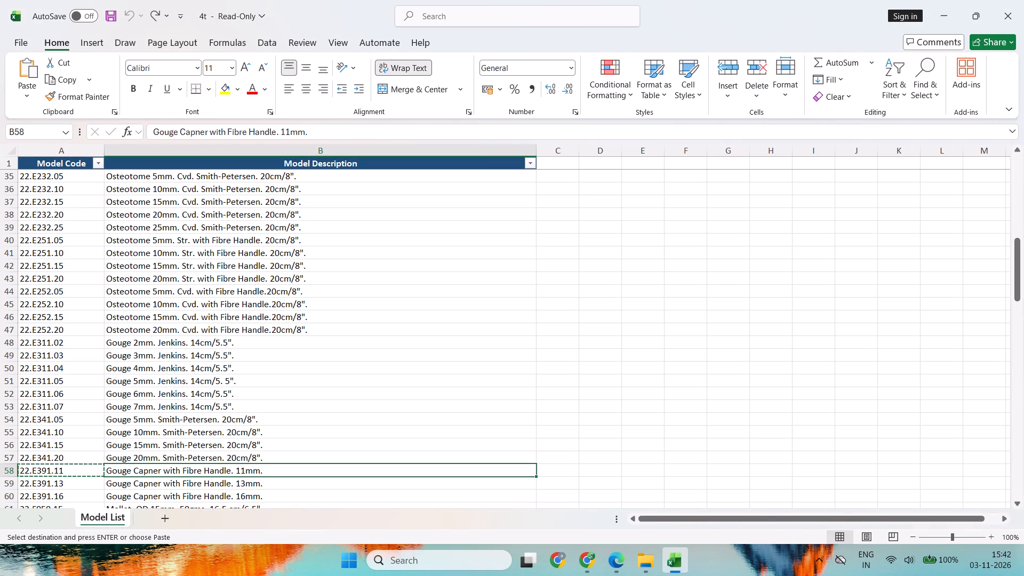
{"action": "key", "text": "ctrl+c"}
{"action": "key", "text": "alt+Tab"}
{"action": "key", "text": "Tab"}
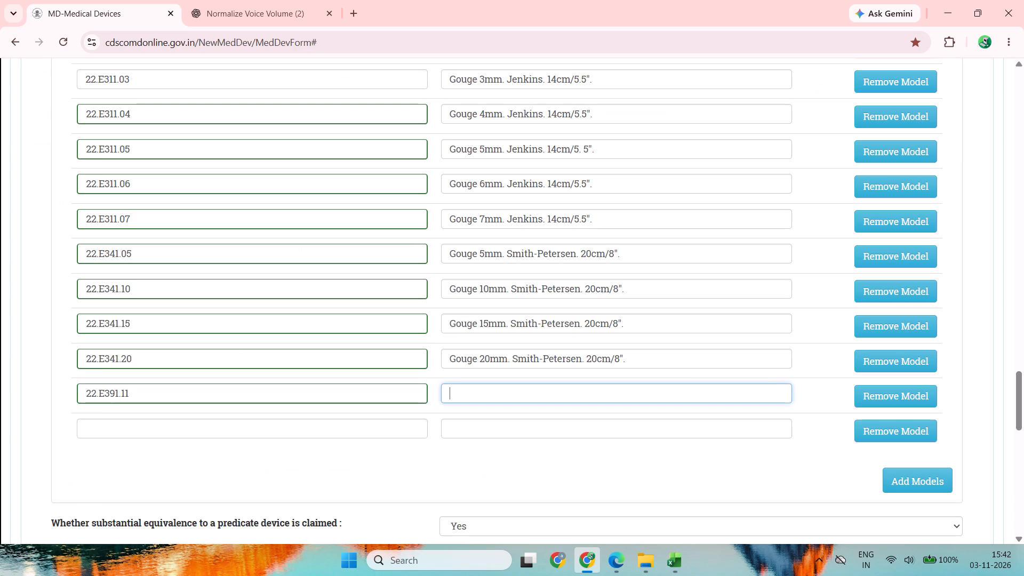
{"action": "key", "text": "ctrl+v"}
Copy model code 22.E391.13 and its description Gouge Capner with Fibre Handle. 13mm. from Excel into the form row below 22.E391.11.
{"action": "key", "text": "alt+Tab"}
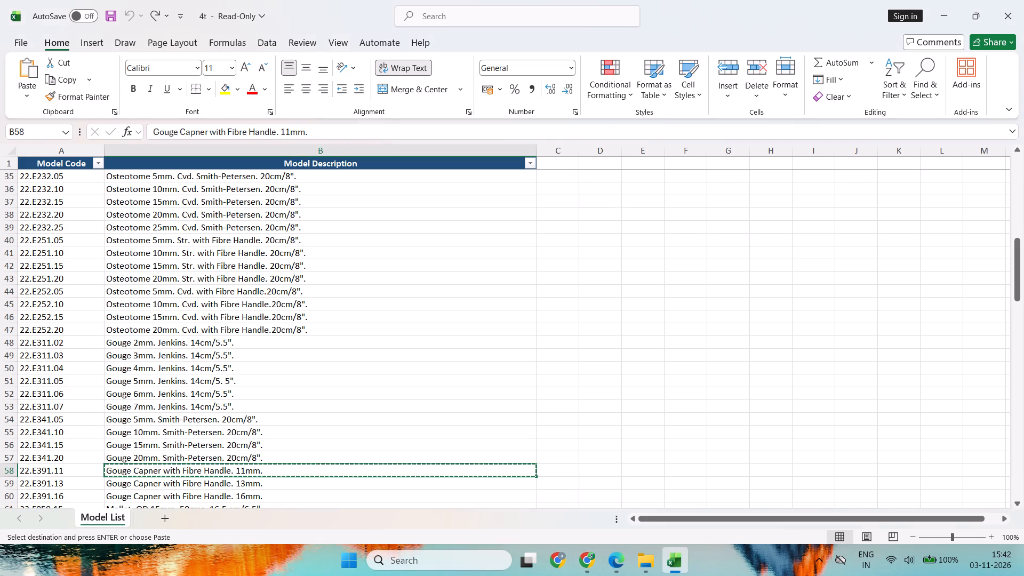
{"action": "key", "text": "Down"}
{"action": "key", "text": "Left"}
{"action": "key", "text": "ctrl+c"}
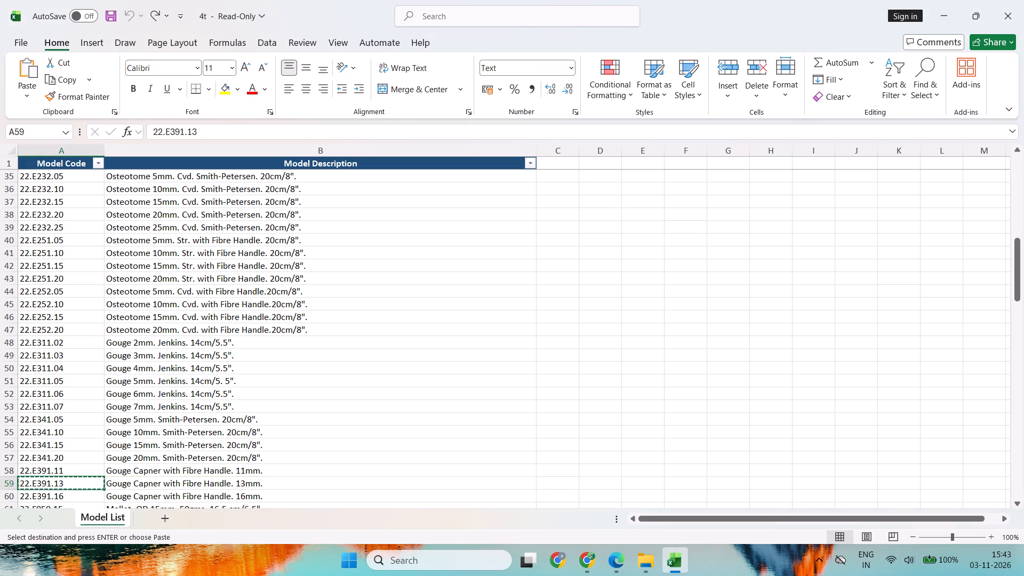
{"action": "key", "text": "alt+Tab"}
{"action": "key", "text": "Tab"}
{"action": "key", "text": "Tab"}
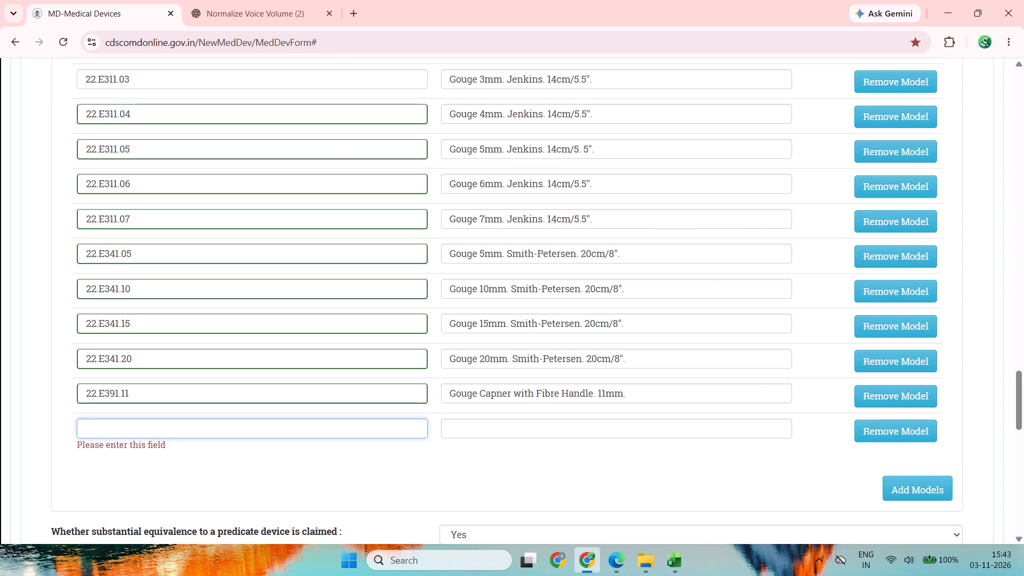
{"action": "key", "text": "ctrl+v"}
{"action": "key", "text": "alt+Tab"}
{"action": "key", "text": "Tab"}
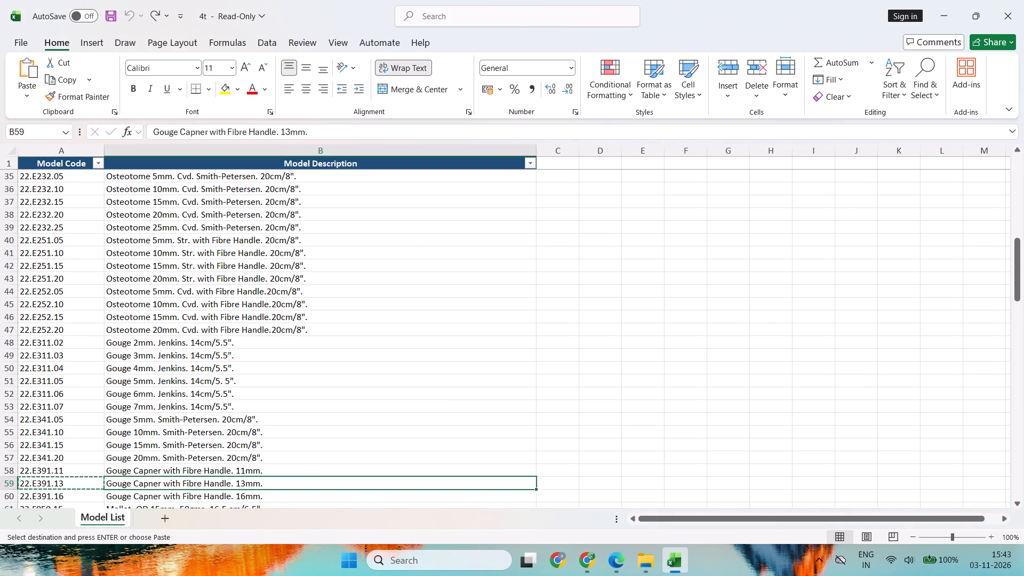
{"action": "key", "text": "ctrl+c"}
{"action": "key", "text": "alt+Tab"}
{"action": "key", "text": "Tab"}
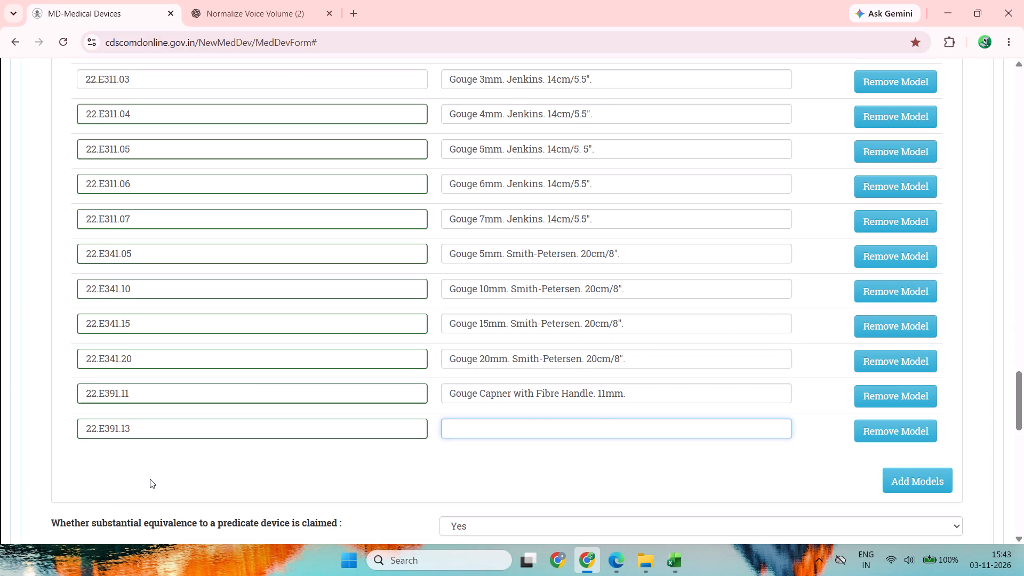
{"action": "key", "text": "ctrl+v"}
Save the batch of added models by submitting the modified device details.
{"action": "scroll", "coordinate": [345, 404], "scroll_direction": "down", "scroll_amount": 3}
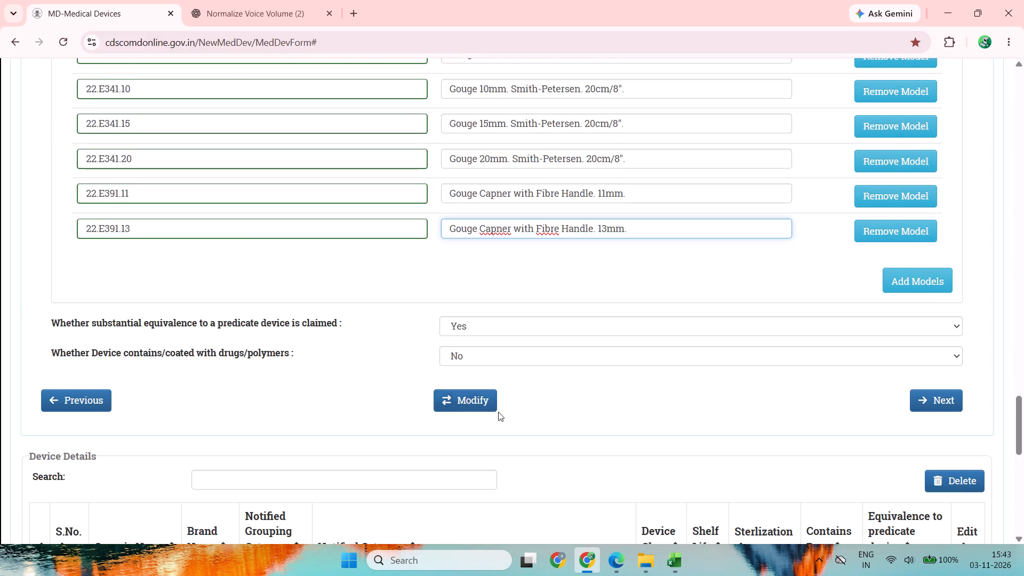
{"action": "left_click", "coordinate": [458, 396]}
{"action": "left_click", "coordinate": [506, 354]}
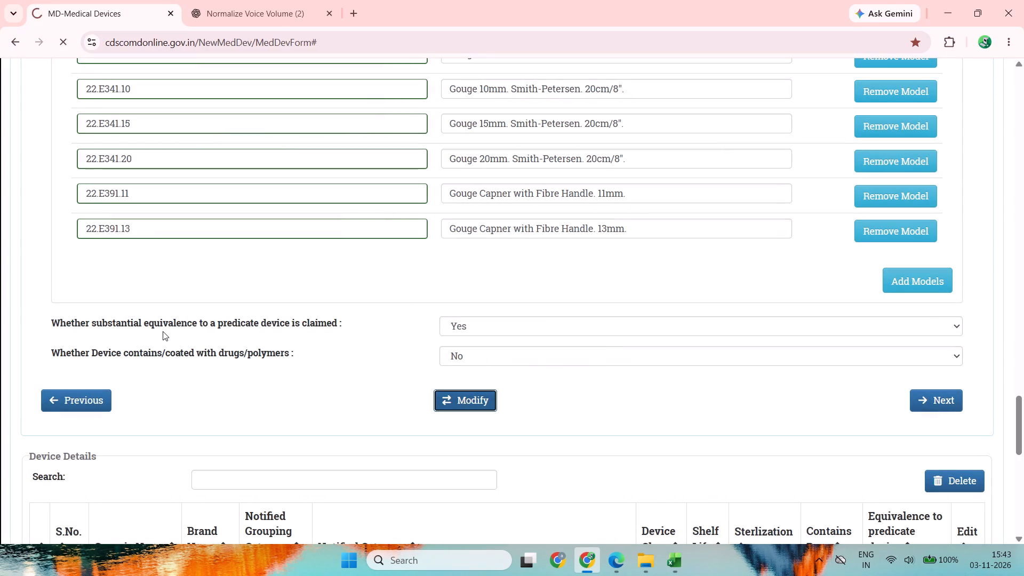
Switch to Excel and look through the rest of the model list to see which models remain after 22.E391.13.
{"action": "key", "text": "alt+Tab"}
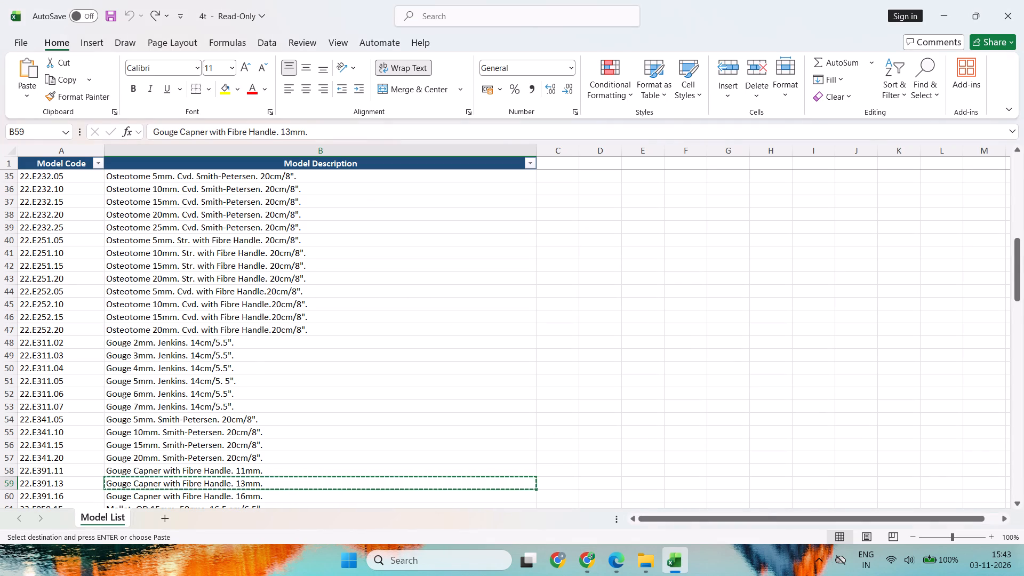
{"action": "scroll", "coordinate": [178, 339], "scroll_direction": "down", "scroll_amount": 2}
{"action": "scroll", "coordinate": [106, 384], "scroll_direction": "down", "scroll_amount": 20}
{"action": "scroll", "coordinate": [106, 384], "scroll_direction": "down", "scroll_amount": 4}
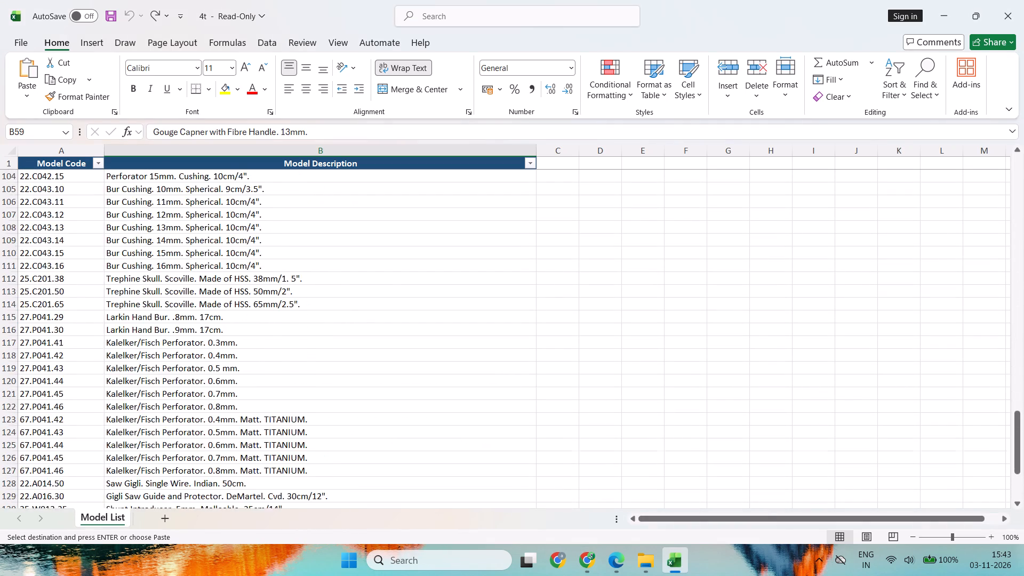
{"action": "scroll", "coordinate": [107, 420], "scroll_direction": "down", "scroll_amount": 7}
{"action": "scroll", "coordinate": [107, 420], "scroll_direction": "up", "scroll_amount": 3}
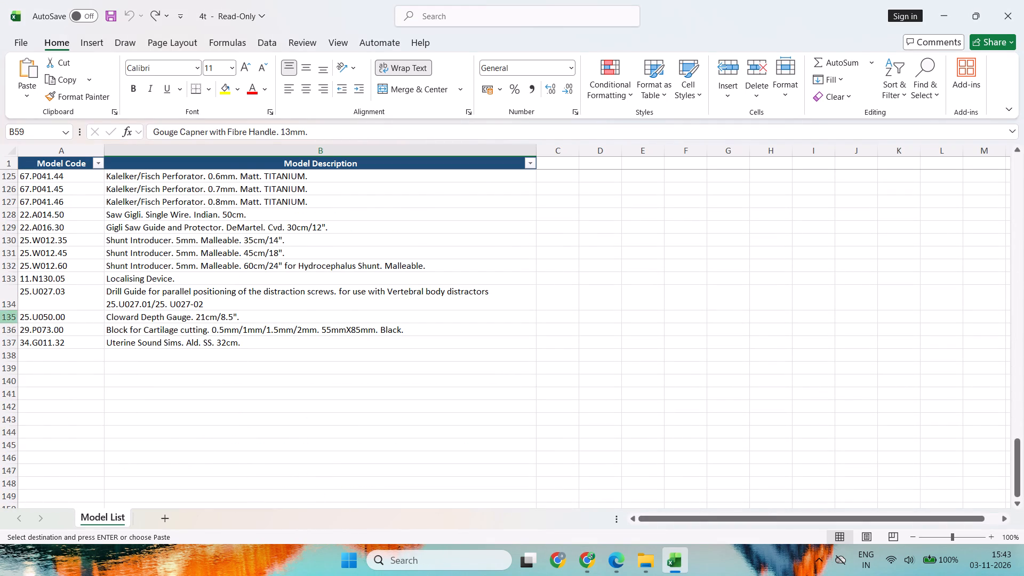
{"action": "scroll", "coordinate": [68, 342], "scroll_direction": "up", "scroll_amount": 9}
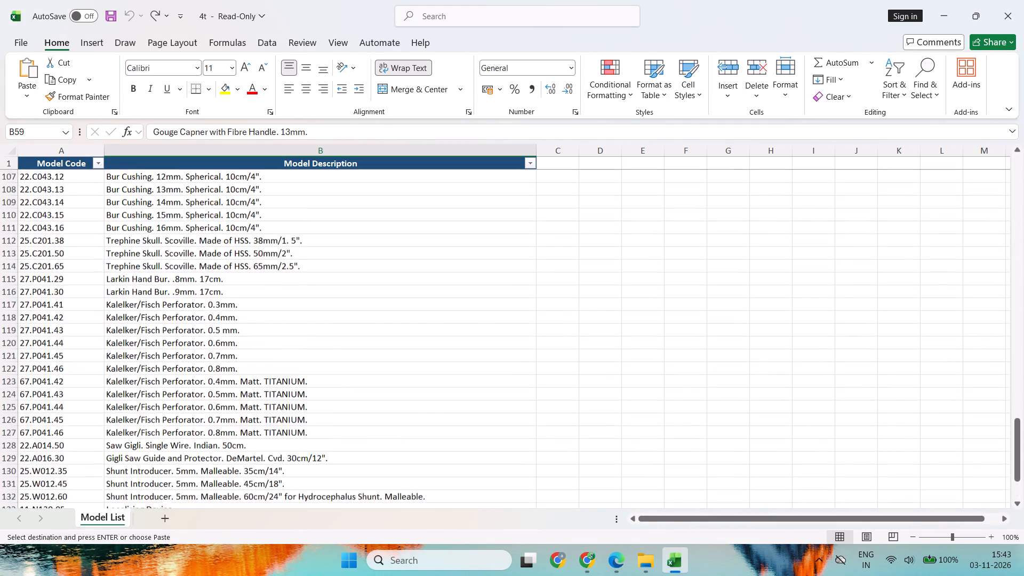
{"action": "scroll", "coordinate": [153, 343], "scroll_direction": "up", "scroll_amount": 20}
{"action": "scroll", "coordinate": [153, 343], "scroll_direction": "up", "scroll_amount": 1}
{"action": "scroll", "coordinate": [116, 393], "scroll_direction": "down", "scroll_amount": 3}
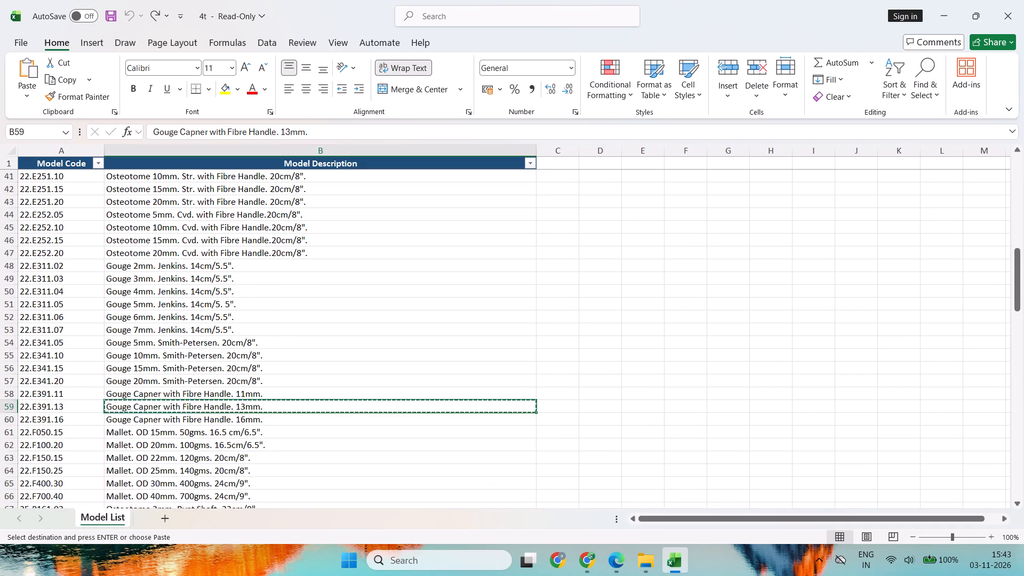
{"action": "scroll", "coordinate": [129, 377], "scroll_direction": "down", "scroll_amount": 2}
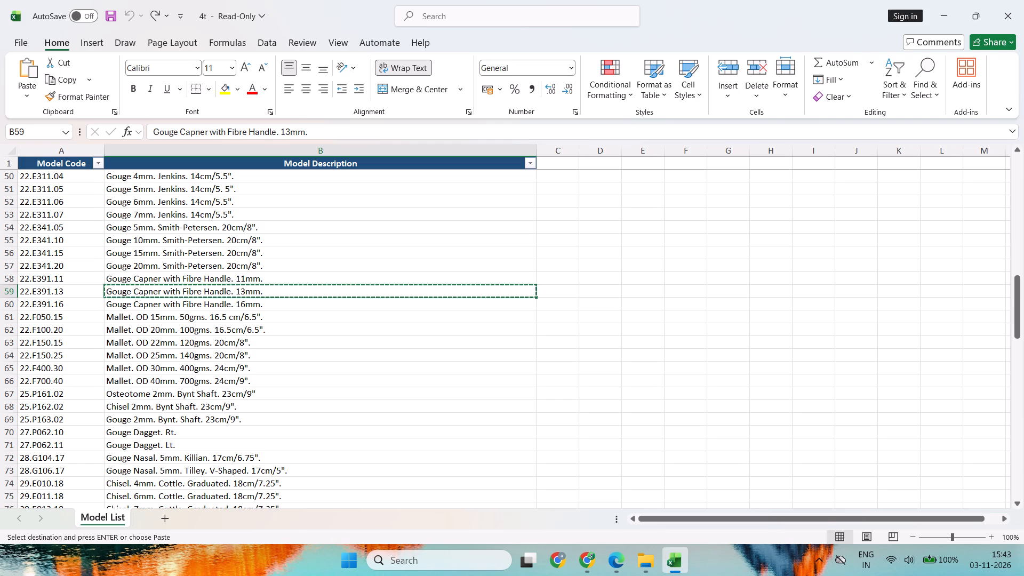
Return to the device form in Chrome and locate the Non-powered Surgical Instruments entry in the Device Details table.
{"action": "key", "text": "alt+Tab"}
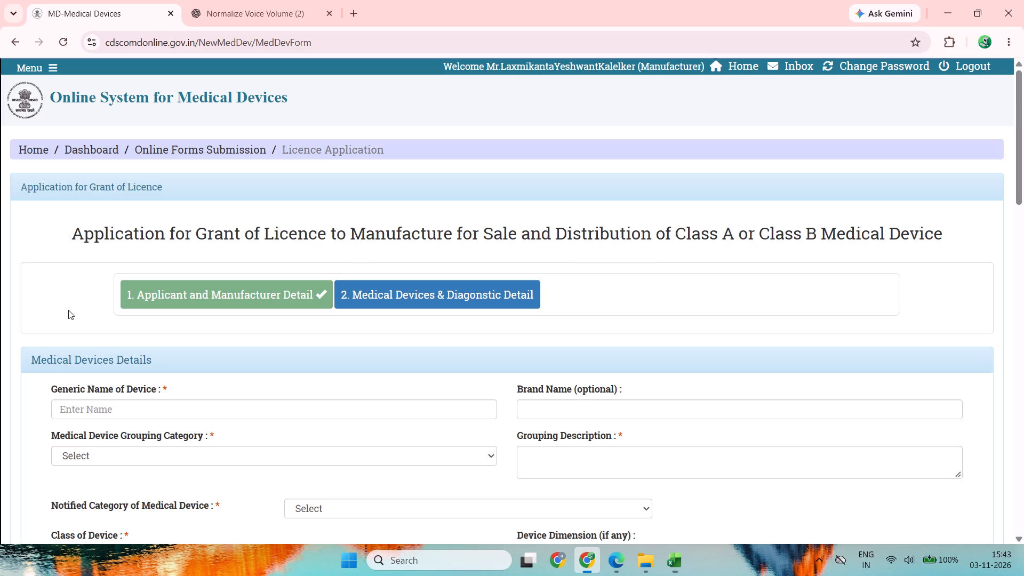
{"action": "scroll", "coordinate": [125, 230], "scroll_direction": "down", "scroll_amount": 10}
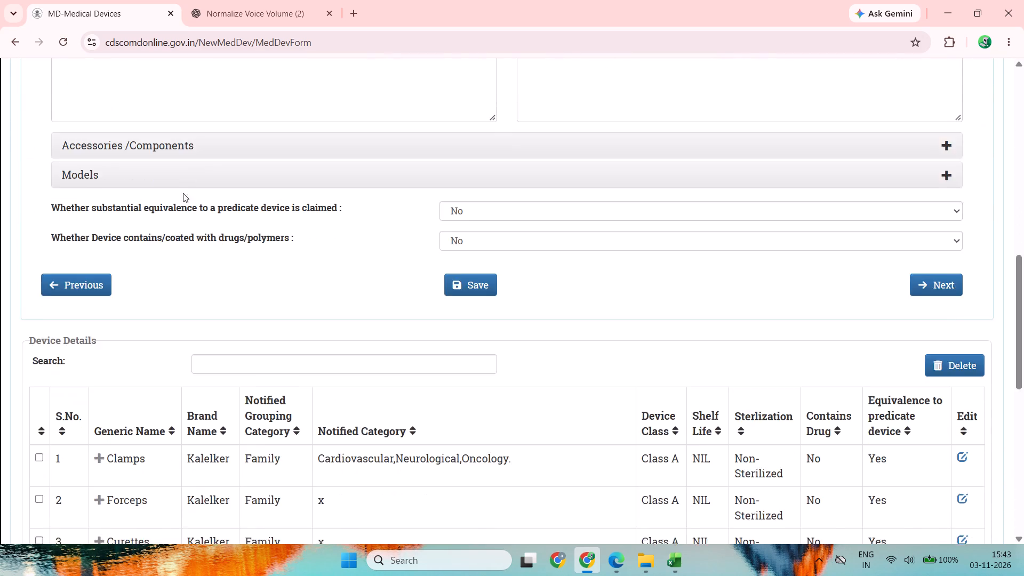
{"action": "scroll", "coordinate": [183, 193], "scroll_direction": "down", "scroll_amount": 4}
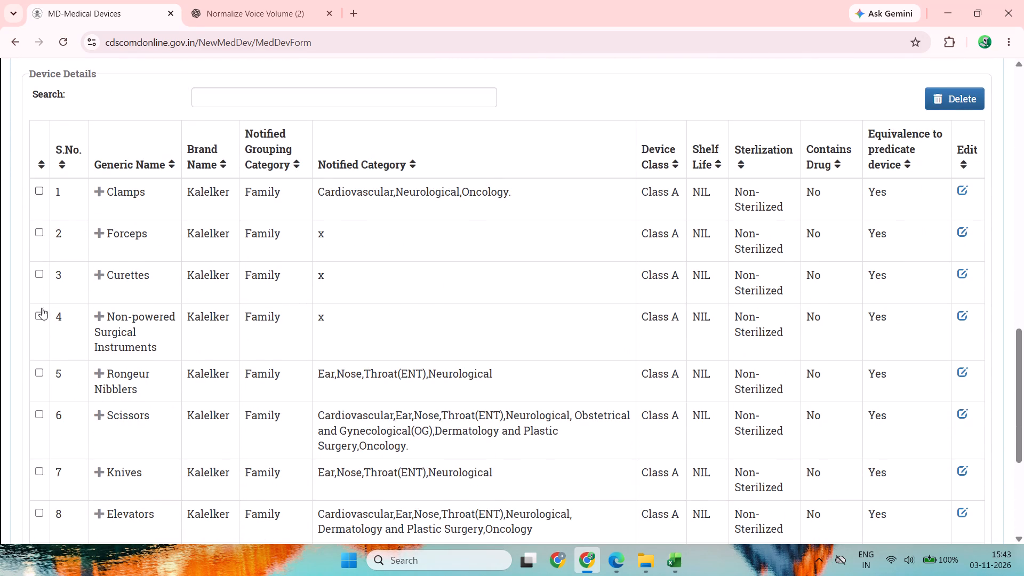
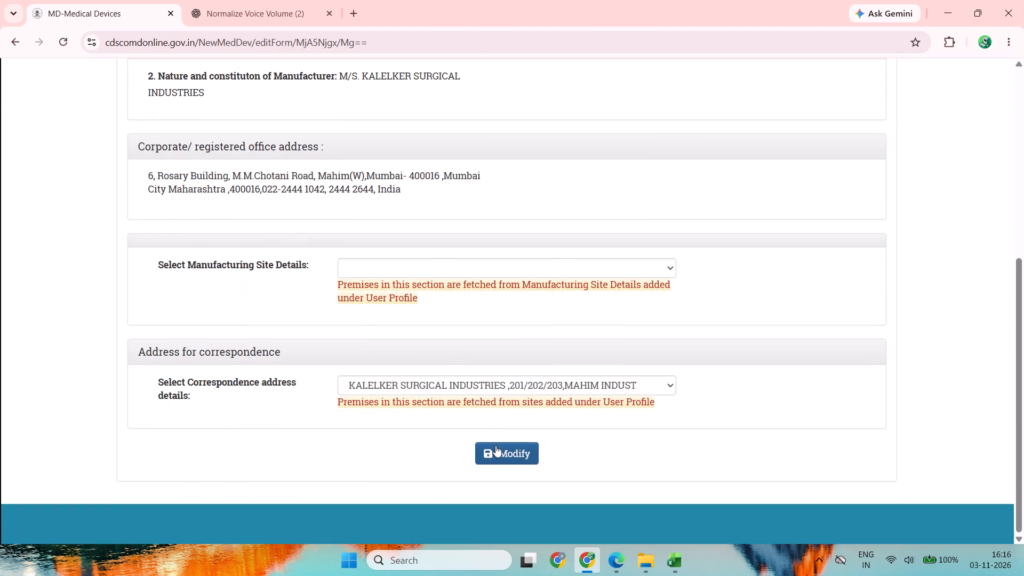
Save the applicant and manufacturer details and continue to the medical device details of the licence application.
{"action": "left_click", "coordinate": [509, 453]}
Select the Non-powered Surgical Instruments entry in the device list and open it for editing.
{"action": "scroll", "coordinate": [308, 366], "scroll_direction": "down", "scroll_amount": 2}
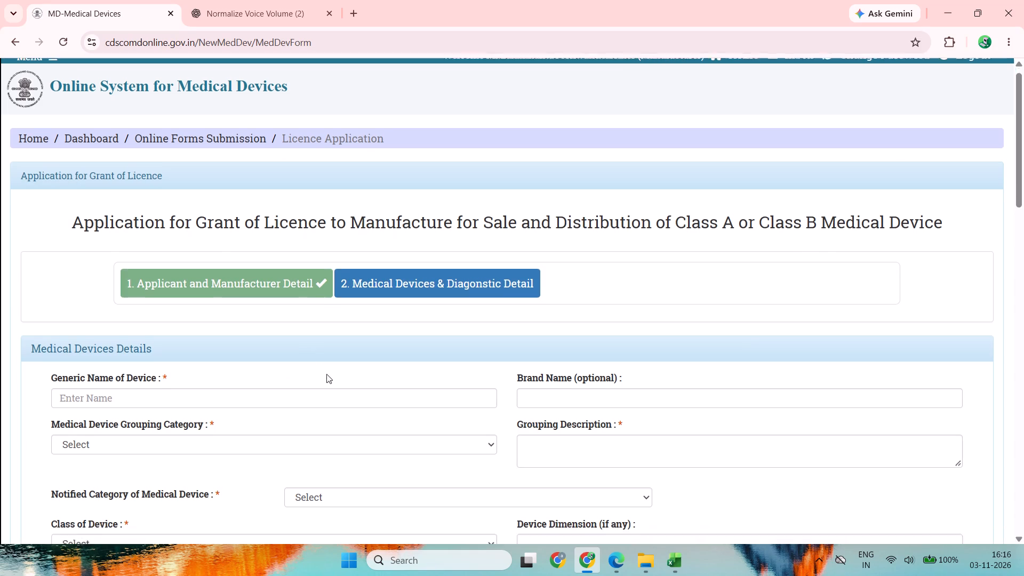
{"action": "scroll", "coordinate": [326, 374], "scroll_direction": "down", "scroll_amount": 7}
{"action": "scroll", "coordinate": [60, 499], "scroll_direction": "down", "scroll_amount": 3}
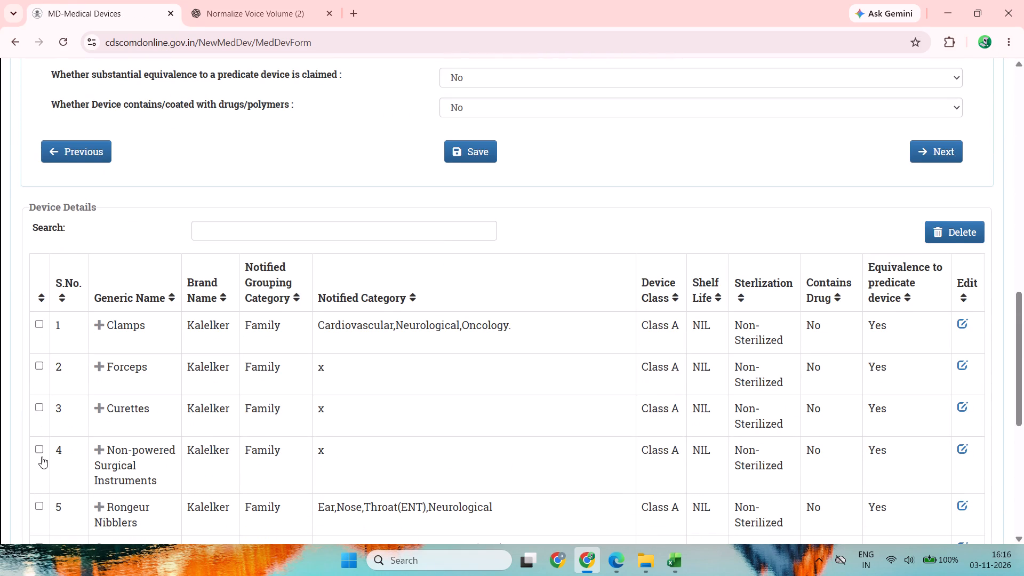
{"action": "left_click", "coordinate": [36, 447]}
{"action": "left_click", "coordinate": [961, 447]}
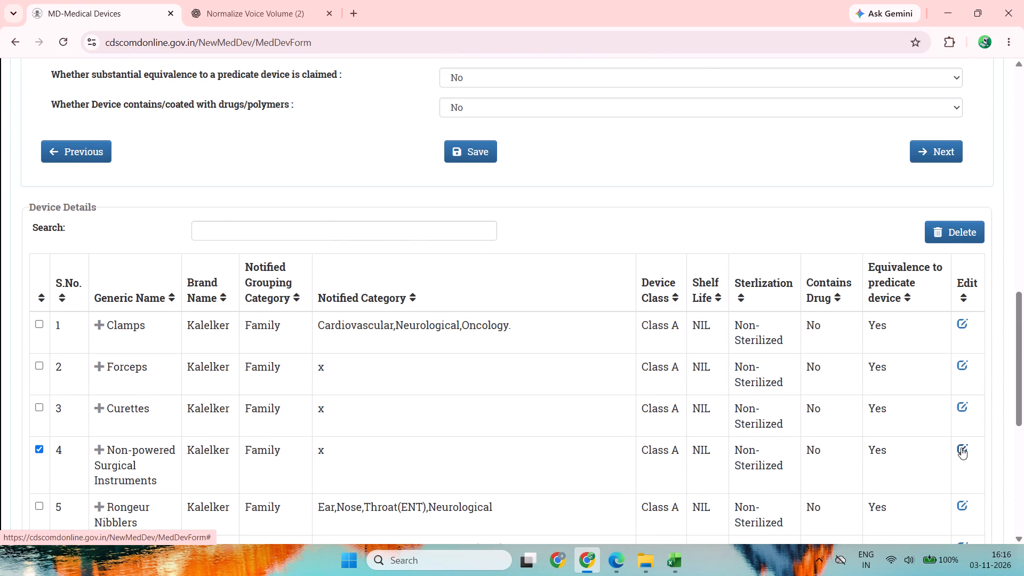
Expand the Models section of the Non-powered Surgical Instruments entry.
{"action": "scroll", "coordinate": [501, 369], "scroll_direction": "down", "scroll_amount": 8}
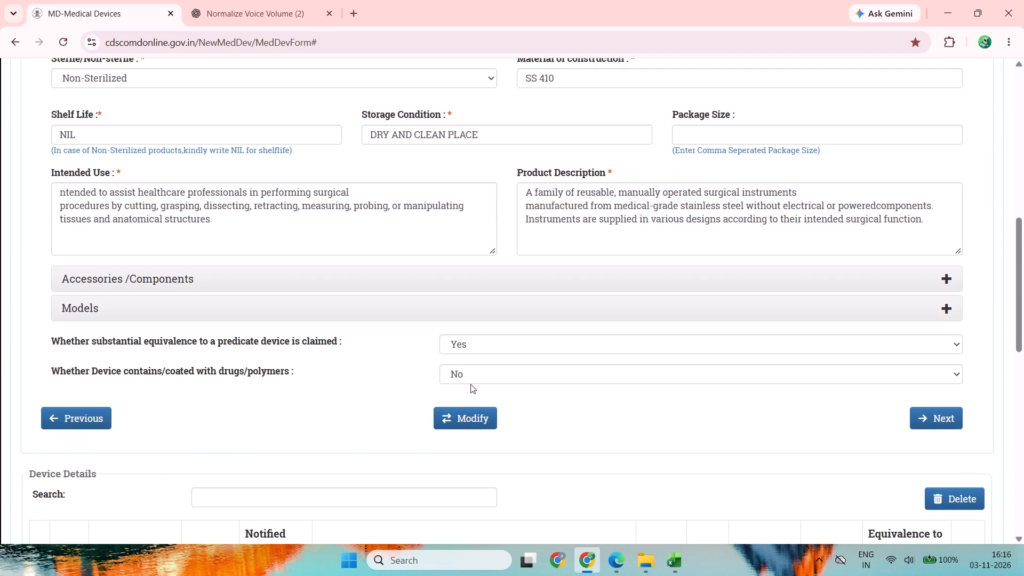
{"action": "scroll", "coordinate": [467, 386], "scroll_direction": "up", "scroll_amount": 3}
{"action": "scroll", "coordinate": [551, 380], "scroll_direction": "down", "scroll_amount": 6}
{"action": "scroll", "coordinate": [949, 412], "scroll_direction": "down", "scroll_amount": 3}
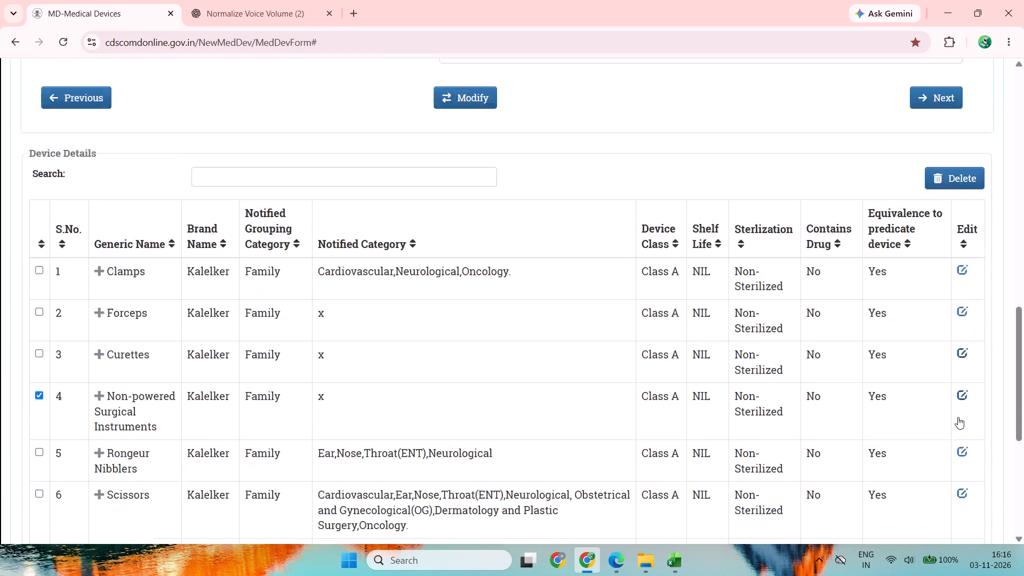
{"action": "scroll", "coordinate": [855, 403], "scroll_direction": "up", "scroll_amount": 2}
{"action": "scroll", "coordinate": [855, 403], "scroll_direction": "down", "scroll_amount": 4}
{"action": "scroll", "coordinate": [843, 403], "scroll_direction": "up", "scroll_amount": 7}
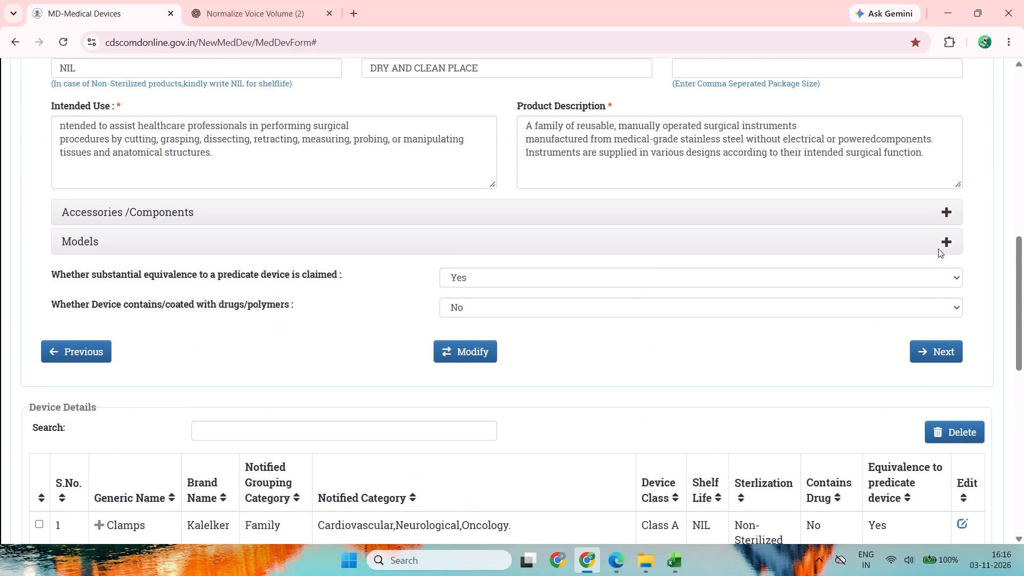
{"action": "left_click", "coordinate": [943, 244]}
Add a model row at the end and copy in 22.E391.16, "Gouge Capner with Fibre Handle. 16mm.", from the Excel model list.
{"action": "left_click_drag", "start_coordinate": [1017, 186], "coordinate": [1023, 538]}
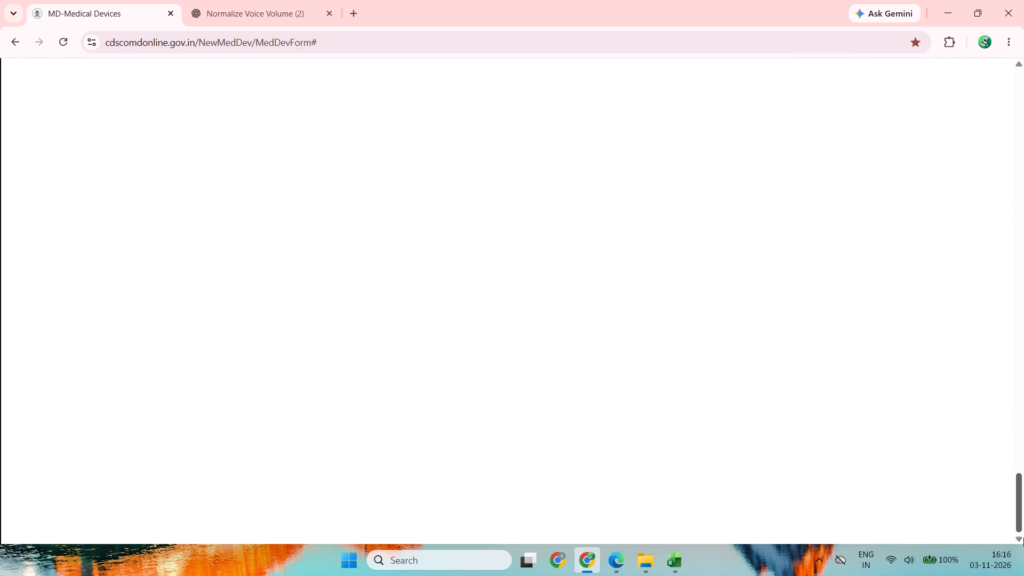
{"action": "left_click_drag", "start_coordinate": [1023, 538], "coordinate": [1023, 441]}
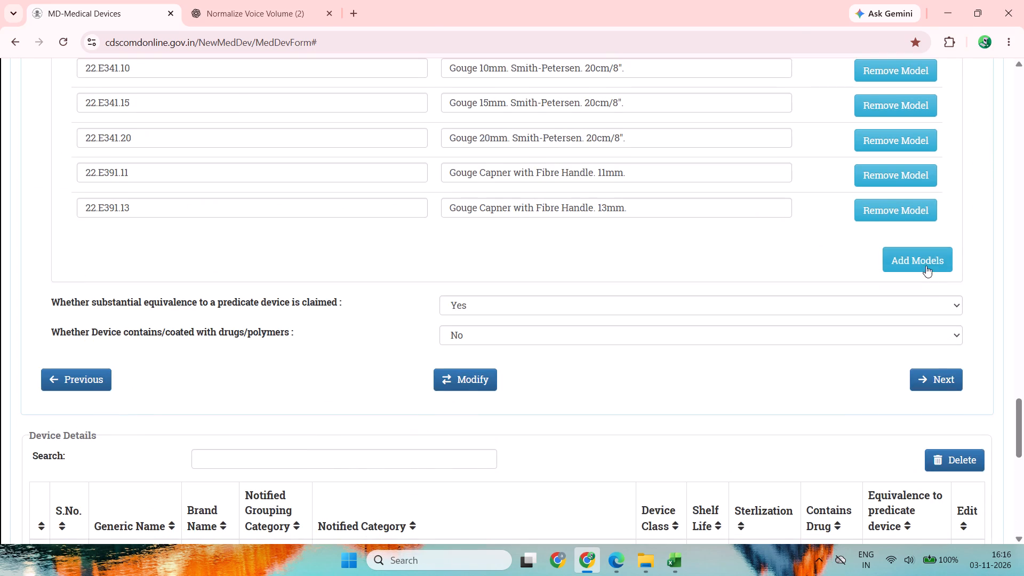
{"action": "left_click", "coordinate": [926, 266]}
{"action": "scroll", "coordinate": [580, 242], "scroll_direction": "down", "scroll_amount": 3}
{"action": "scroll", "coordinate": [409, 185], "scroll_direction": "up", "scroll_amount": 2}
{"action": "left_click", "coordinate": [241, 182]}
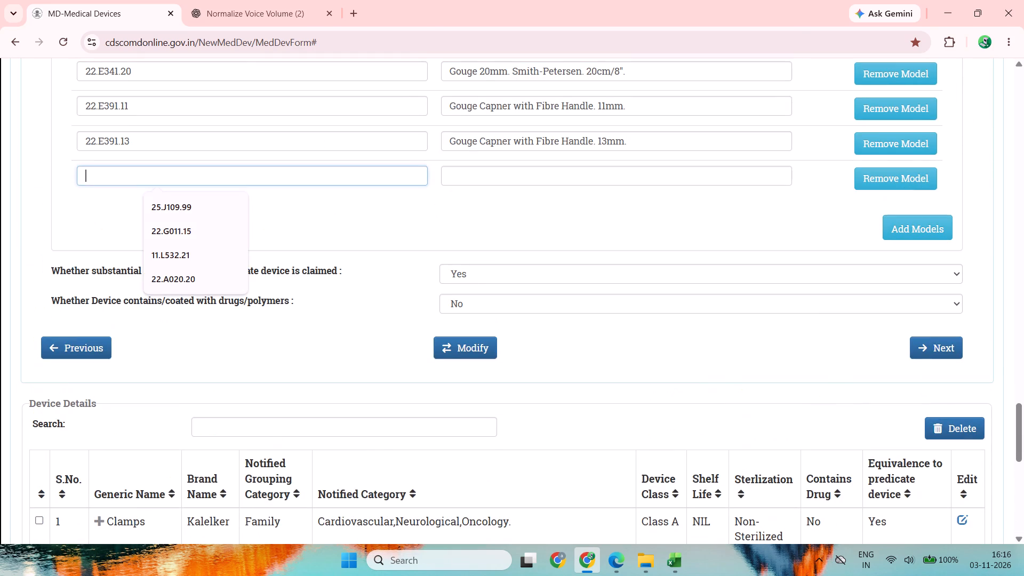
{"action": "key", "text": "alt+Tab"}
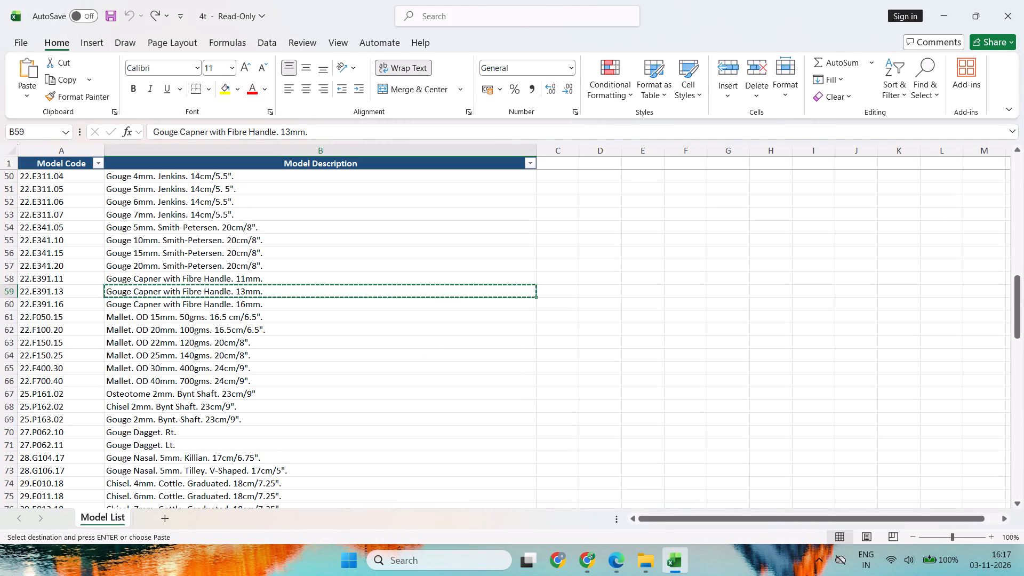
{"action": "left_click", "coordinate": [37, 306]}
{"action": "key", "text": "ctrl+c"}
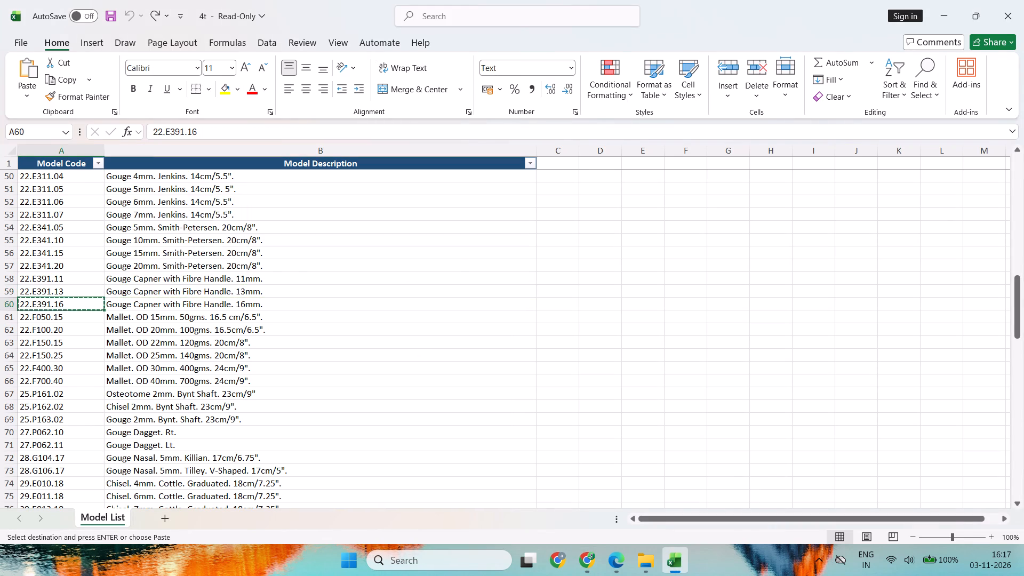
{"action": "key", "text": "alt+Tab"}
{"action": "key", "text": "ctrl+v"}
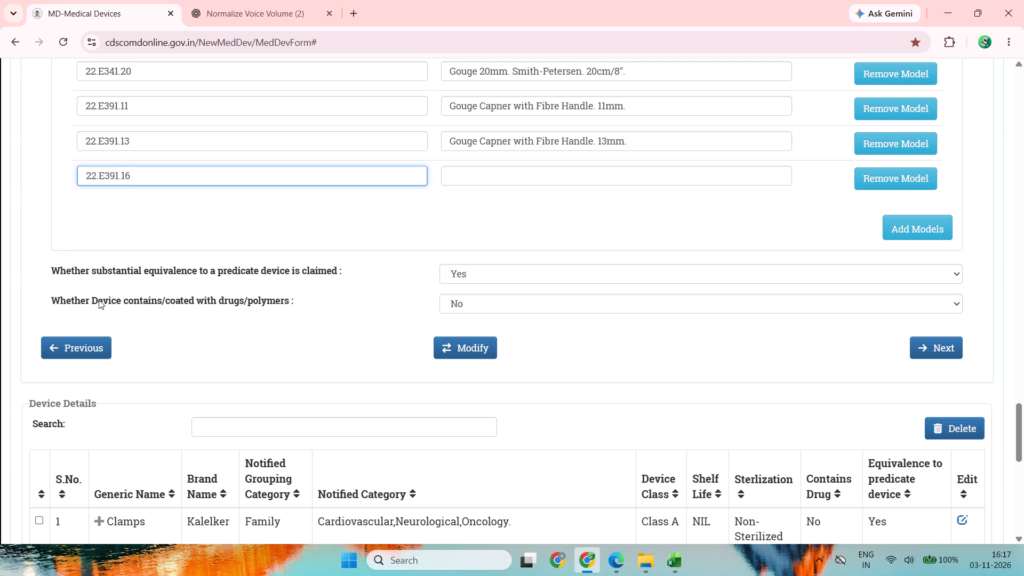
{"action": "key", "text": "alt+Tab"}
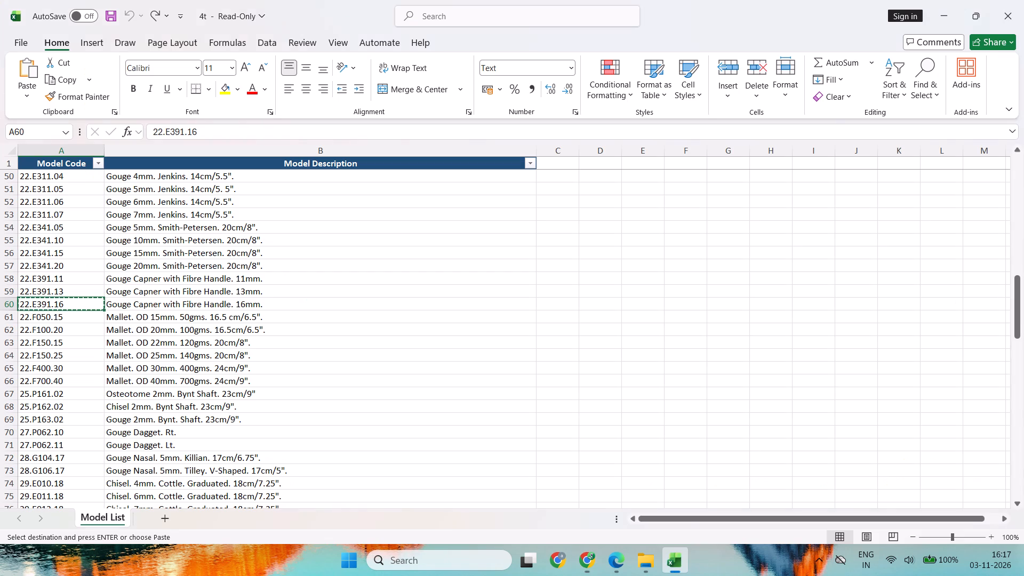
{"action": "key", "text": "Tab"}
{"action": "key", "text": "ctrl+c"}
{"action": "key", "text": "alt+Tab"}
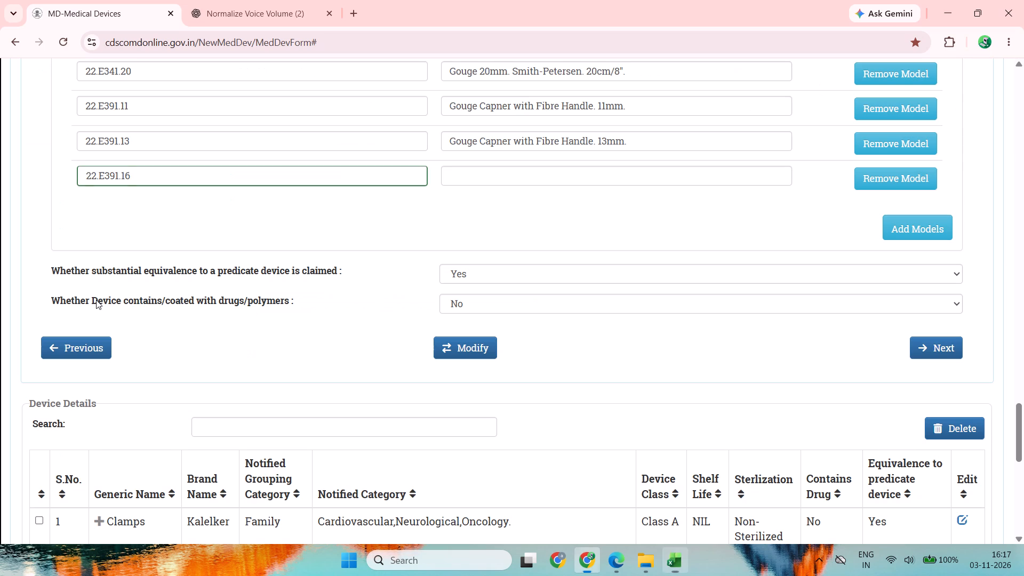
{"action": "key", "text": "Tab"}
{"action": "key", "text": "ctrl+v"}
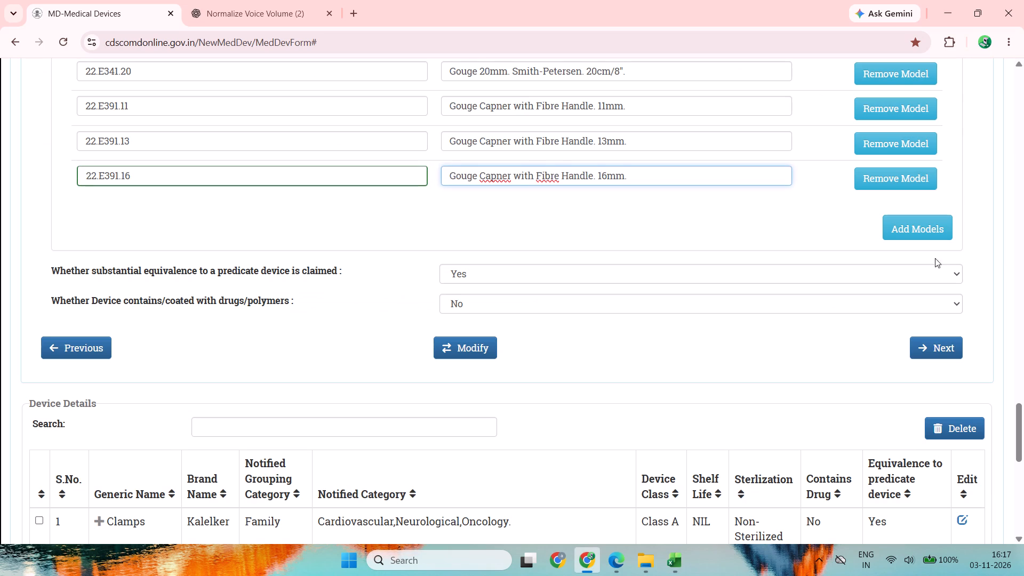
Add nine blank model rows below model 22.E391.16.
{"action": "double_click", "coordinate": [924, 234]}
{"action": "left_click", "coordinate": [925, 261]}
{"action": "left_click", "coordinate": [923, 293]}
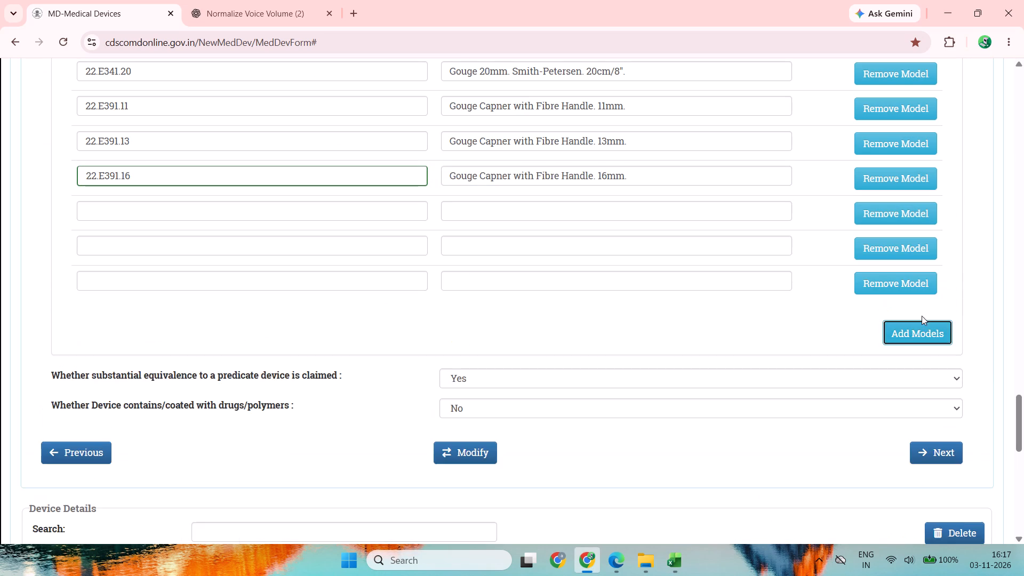
{"action": "left_click", "coordinate": [915, 329]}
{"action": "left_click", "coordinate": [917, 366]}
{"action": "left_click", "coordinate": [916, 395]}
{"action": "left_click_drag", "start_coordinate": [915, 425], "coordinate": [915, 430]}
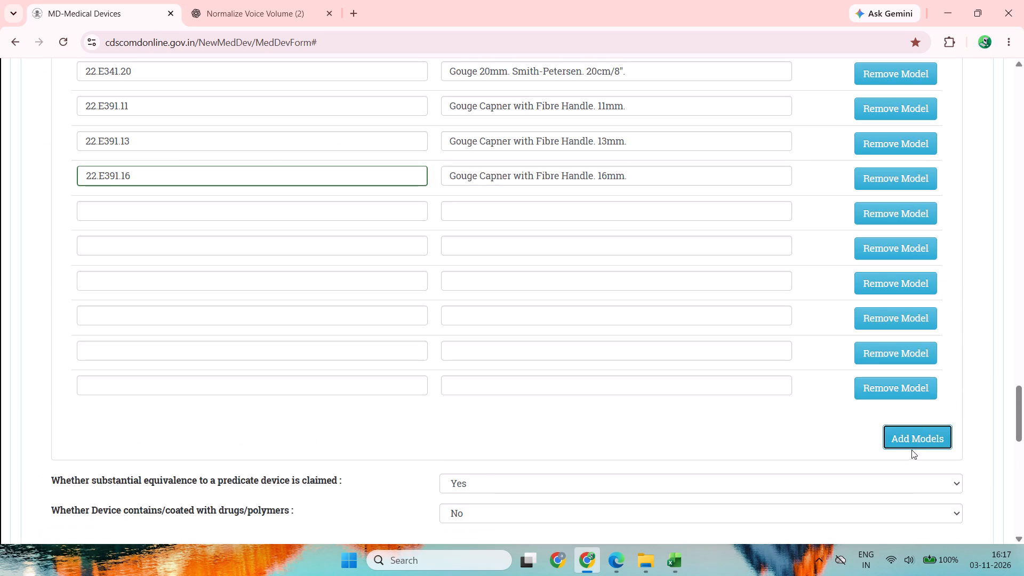
{"action": "left_click", "coordinate": [911, 443]}
{"action": "left_click", "coordinate": [913, 477]}
{"action": "left_click", "coordinate": [914, 502]}
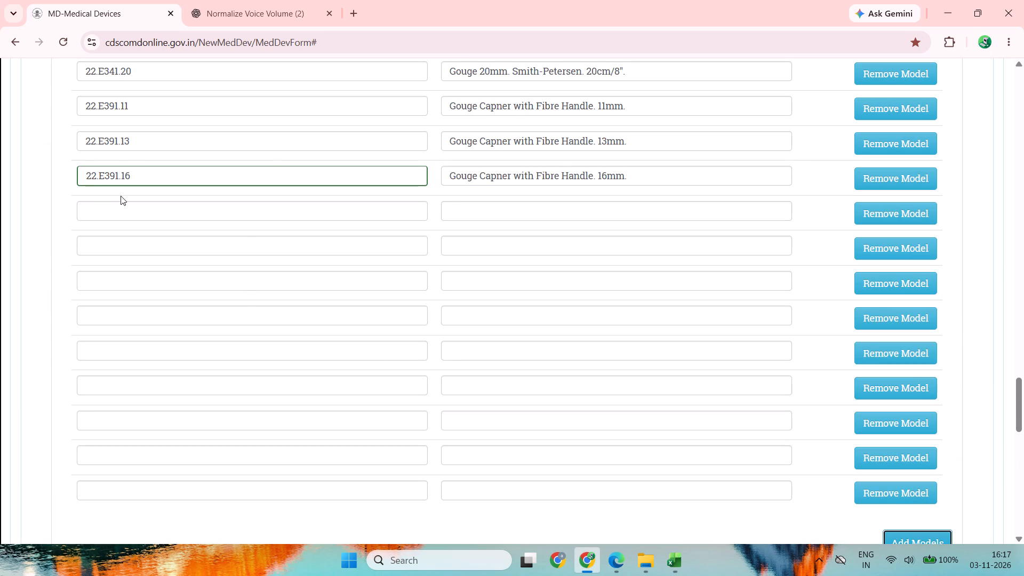
Fill the first blank row from the Excel list with code 22.F050.15 and description "Mallet. OD 15mm. 50gms. 16.5 cm/6.5".".
{"action": "left_click", "coordinate": [99, 220]}
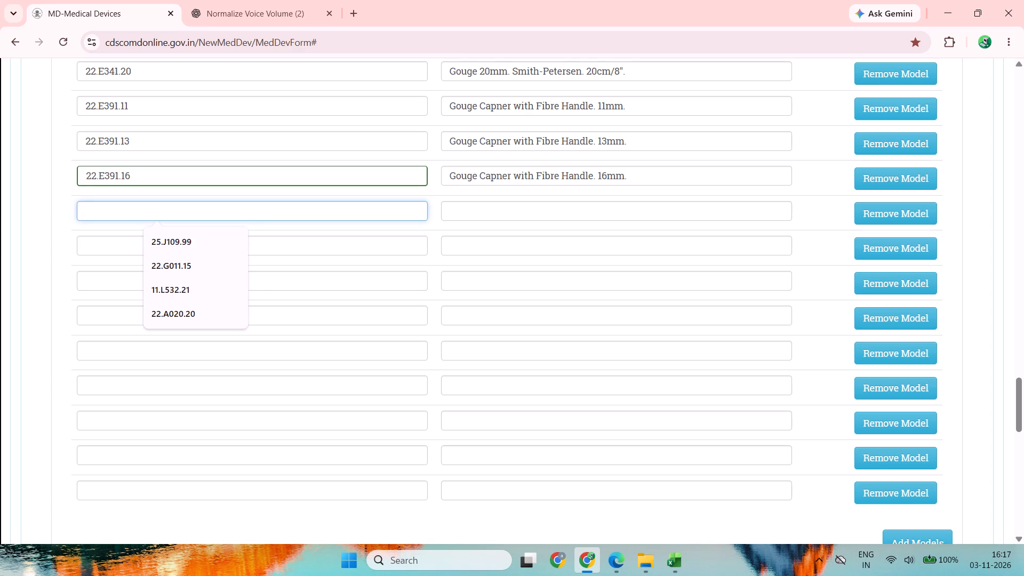
{"action": "key", "text": "alt+Tab"}
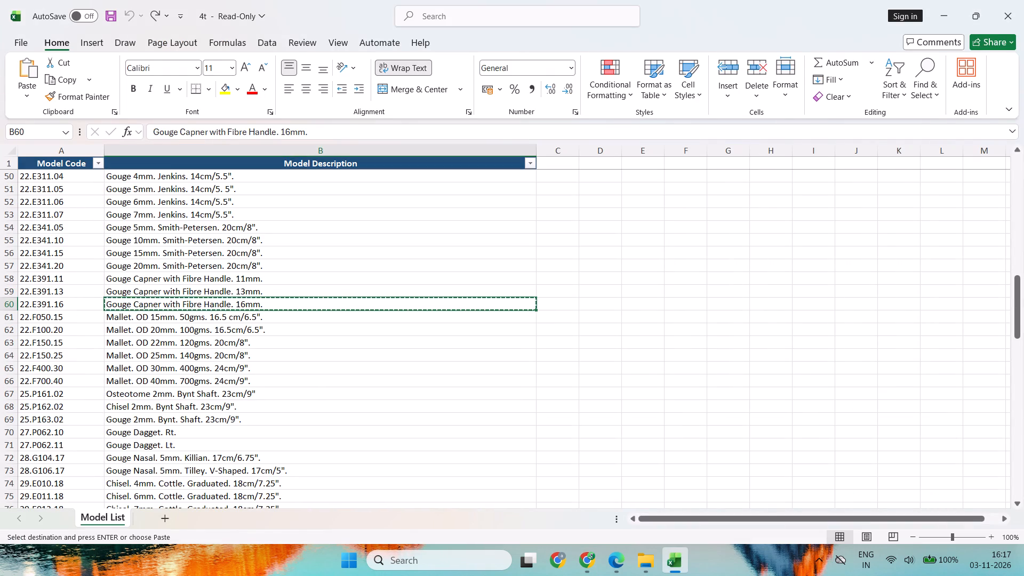
{"action": "left_click", "coordinate": [49, 315]}
{"action": "key", "text": "ctrl+c"}
{"action": "key", "text": "alt+Tab"}
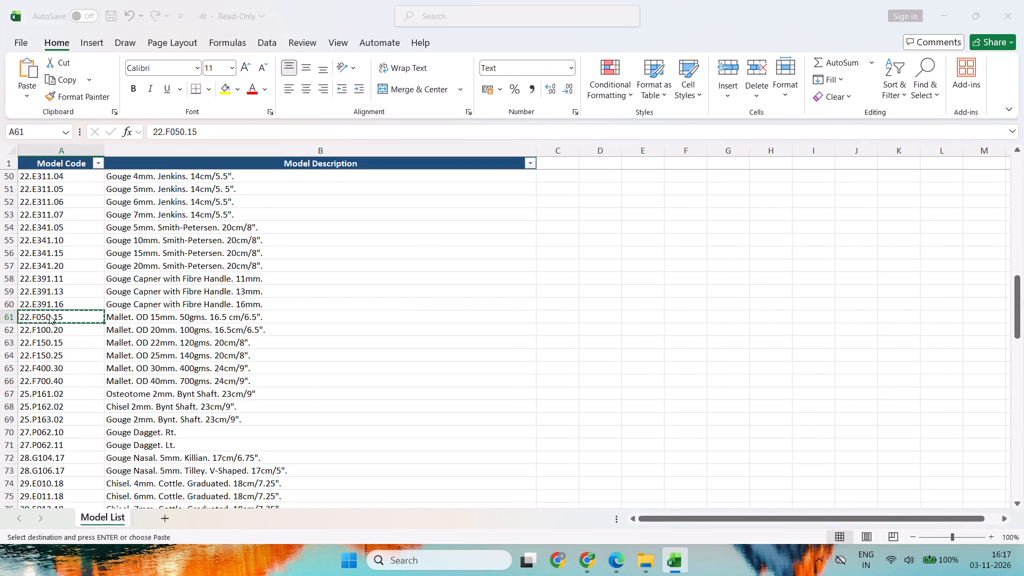
{"action": "key", "text": "ctrl+v"}
{"action": "key", "text": "alt+Tab"}
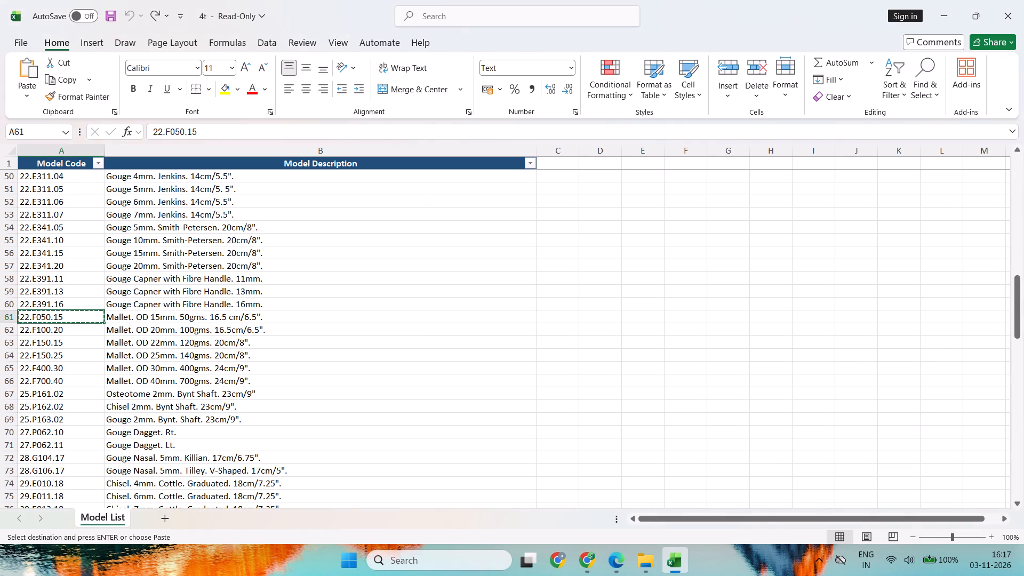
{"action": "key", "text": "Tab"}
{"action": "key", "text": "grave"}
{"action": "key", "text": "ctrl+z"}
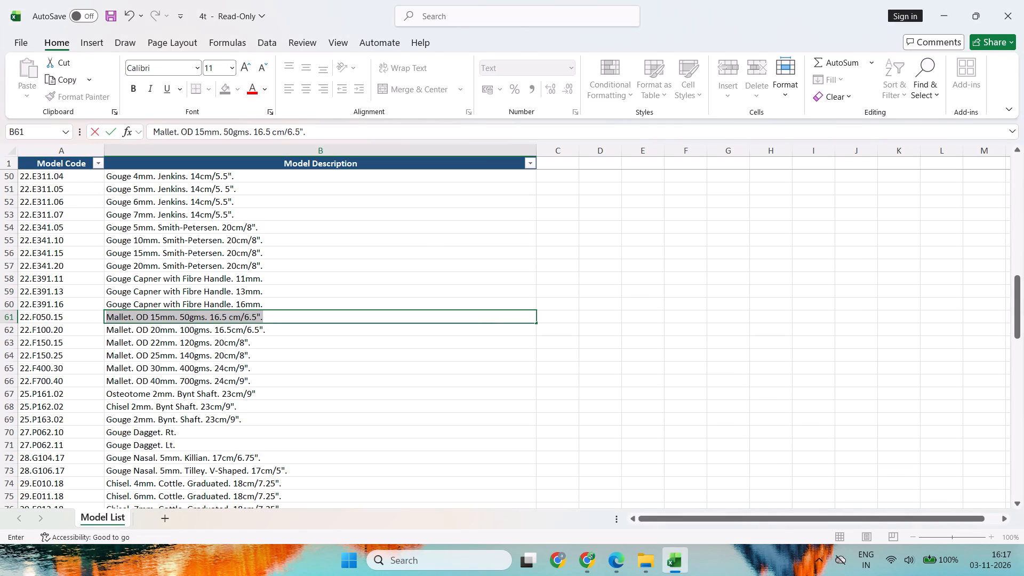
{"action": "key", "text": "ctrl+c"}
{"action": "key", "text": "alt+Tab"}
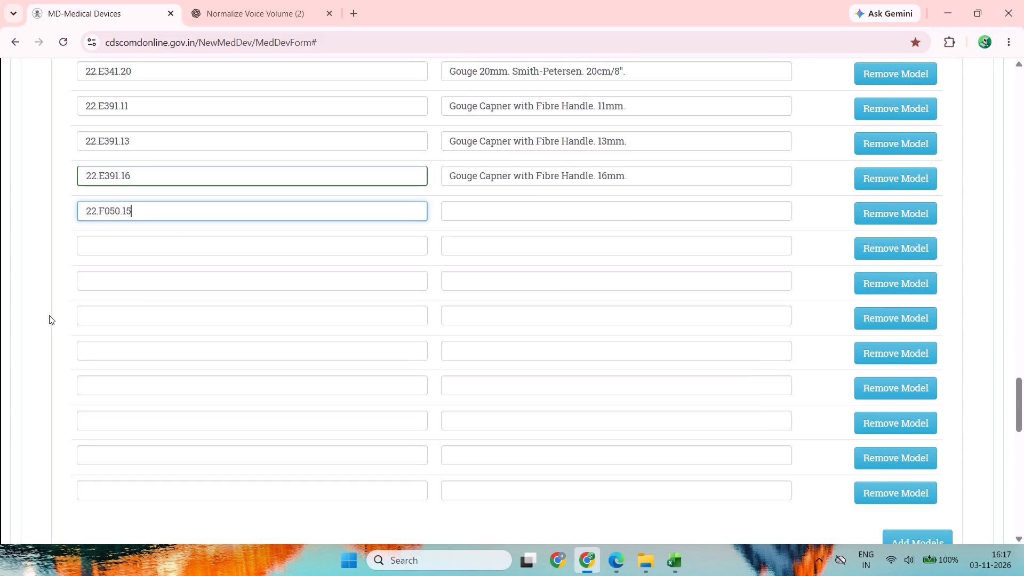
{"action": "key", "text": "Tab"}
{"action": "key", "text": "ctrl+v"}
Fill the next blank row from the Excel list with code 22.F100.20 and description "Mallet. OD 20mm. 100gms. 16.5cm/6.5".".
{"action": "key", "text": "alt+Tab"}
{"action": "key", "text": "Tab"}
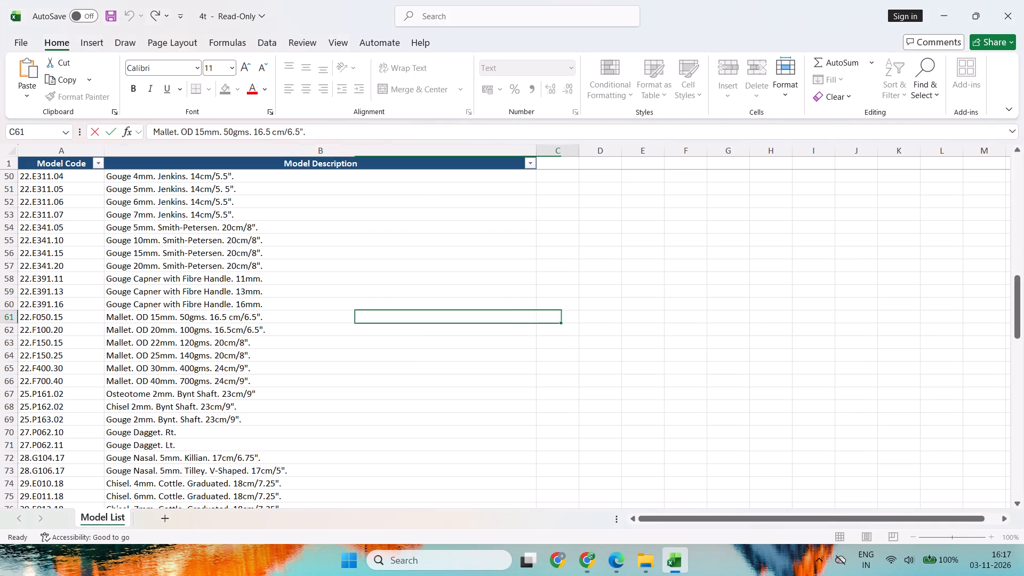
{"action": "left_click", "coordinate": [48, 324]}
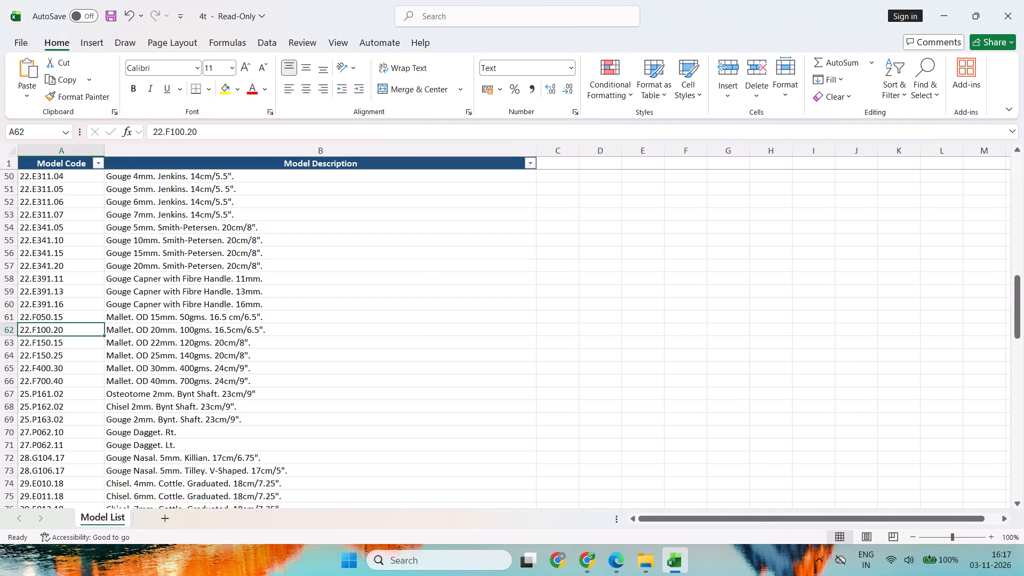
{"action": "key", "text": "ctrl+c"}
{"action": "key", "text": "alt+Tab"}
{"action": "key", "text": "Tab"}
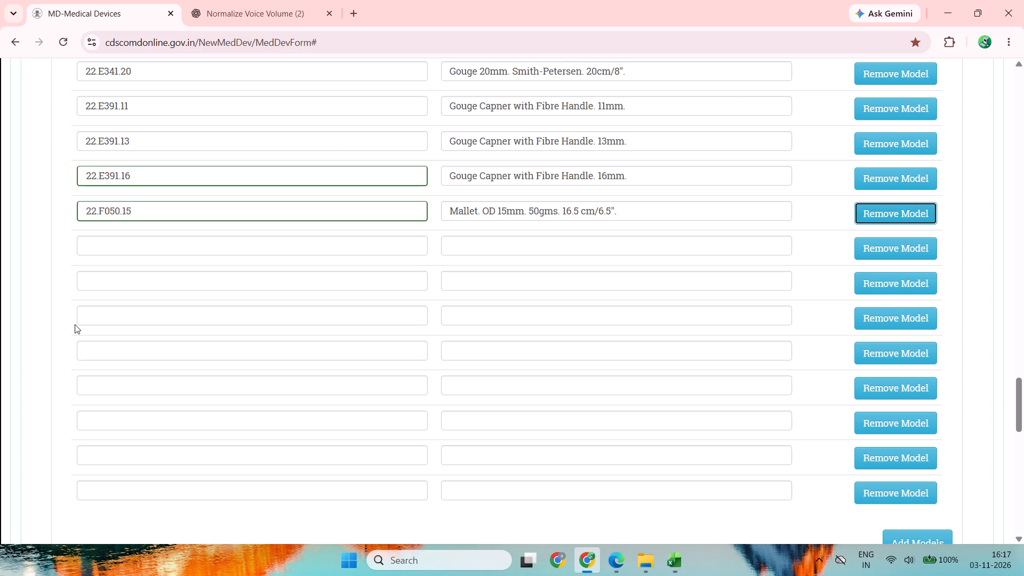
{"action": "key", "text": "Tab"}
{"action": "key", "text": "ctrl+v"}
{"action": "key", "text": "alt+Tab"}
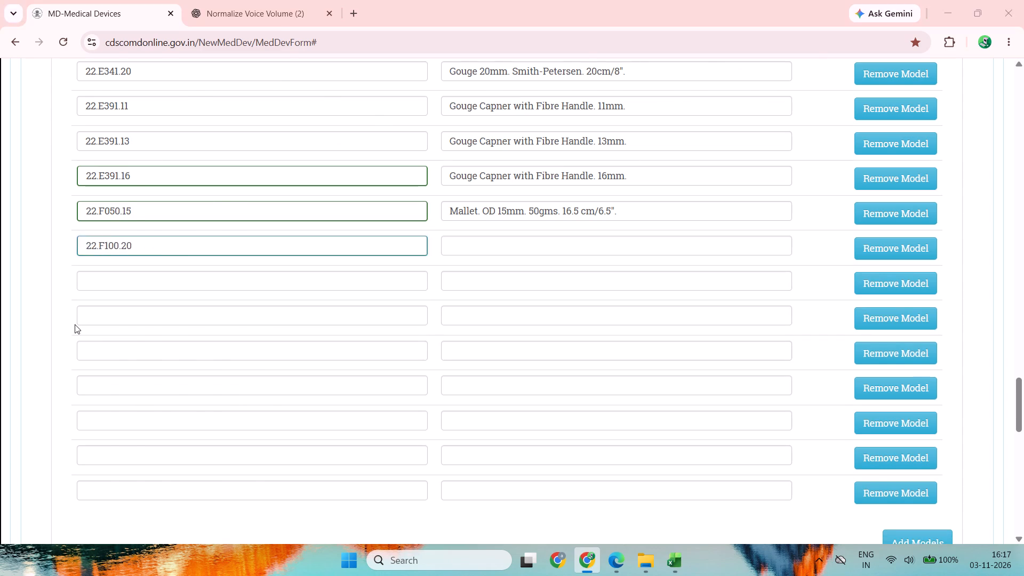
{"action": "key", "text": "Tab"}
{"action": "key", "text": "ctrl+x"}
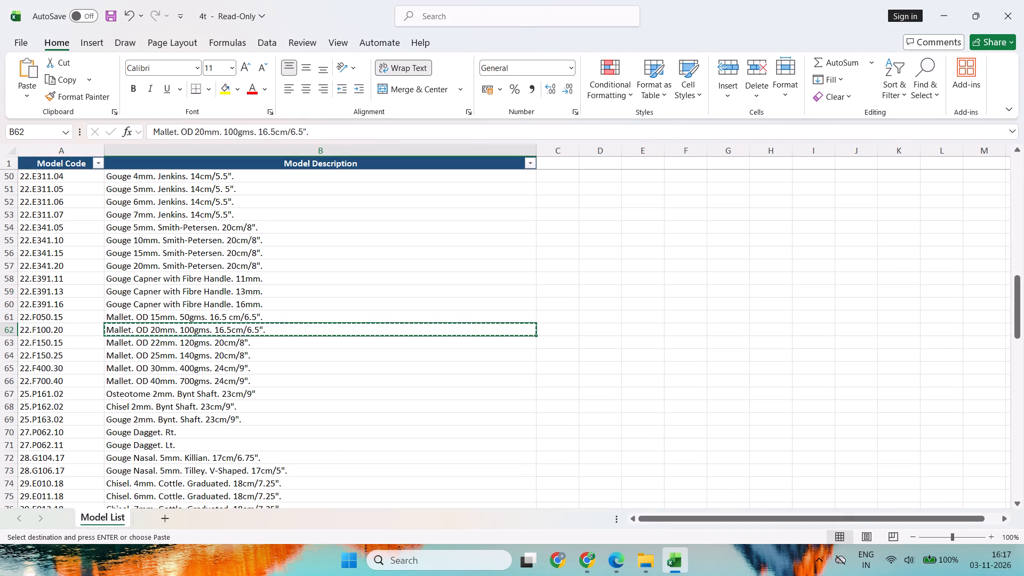
{"action": "key", "text": "ctrl+c"}
{"action": "key", "text": "alt+Tab"}
{"action": "key", "text": "Tab"}
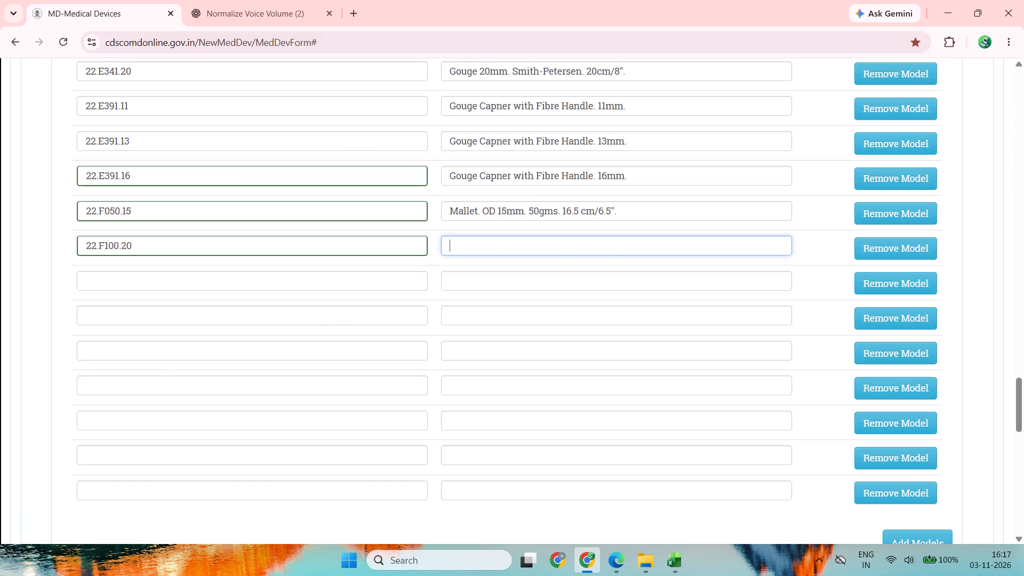
{"action": "key", "text": "ctrl+v"}
Enter code 22.F150.15 from the Excel list in the next blank model row and copy its matching description.
{"action": "key", "text": "Tab"}
{"action": "key", "text": "Tab"}
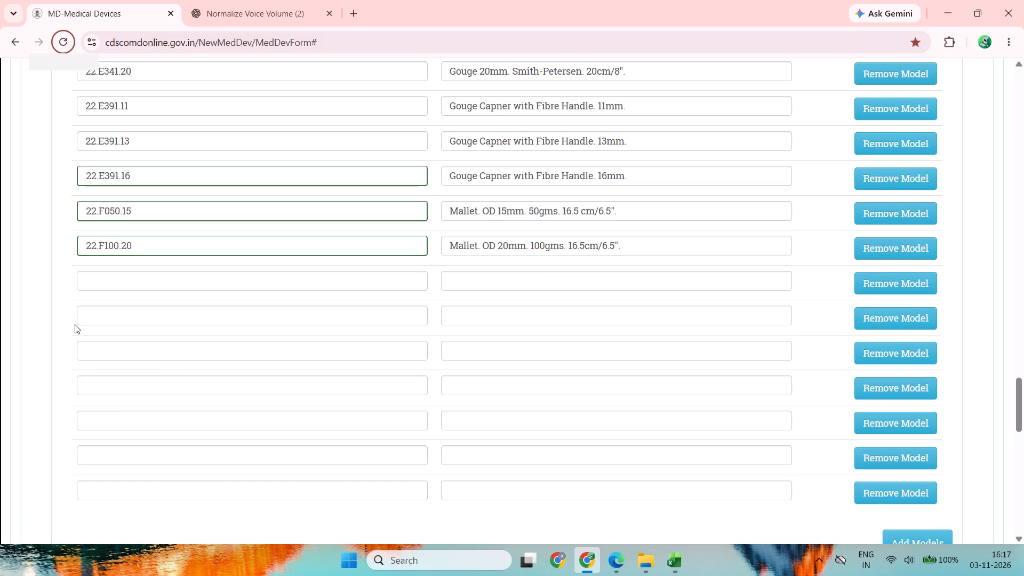
{"action": "key", "text": "alt+Tab"}
{"action": "key", "text": "alt+Tab"}
{"action": "key", "text": "alt+Tab"}
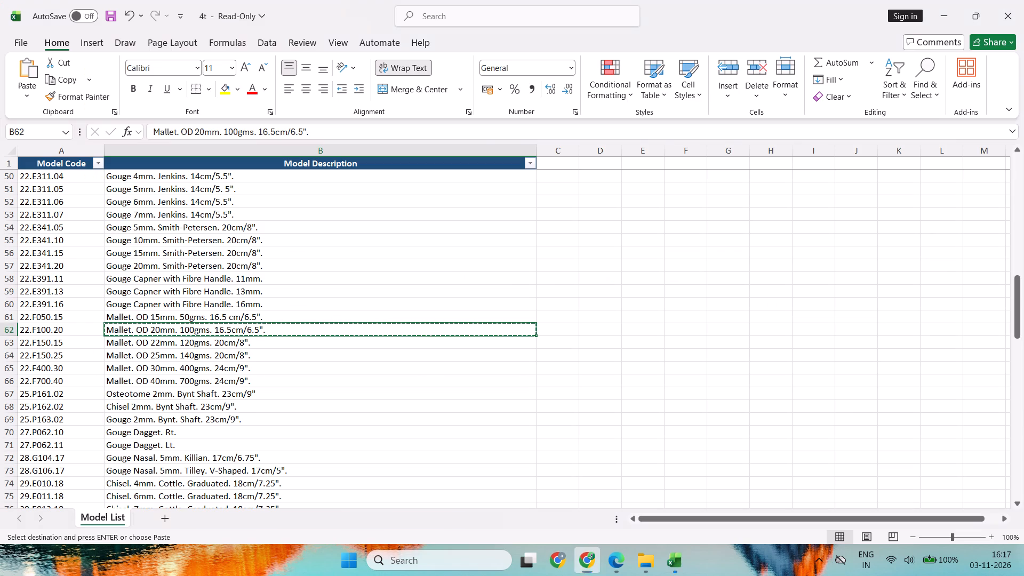
{"action": "key", "text": "Down"}
{"action": "key", "text": "Left"}
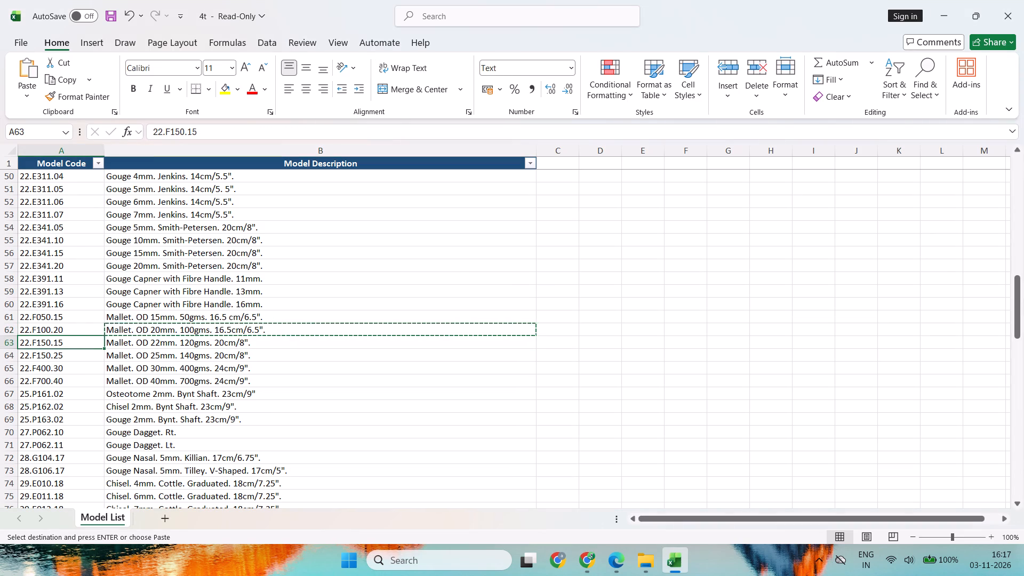
{"action": "key", "text": "ctrl+c"}
{"action": "key", "text": "alt+Tab"}
{"action": "key", "text": "Tab"}
{"action": "key", "text": "Tab"}
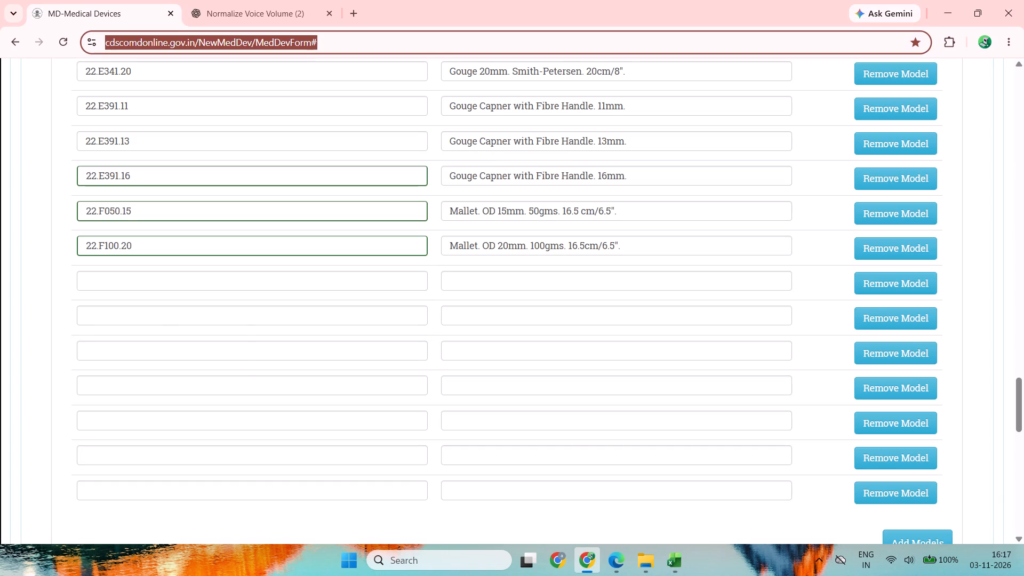
{"action": "left_click", "coordinate": [163, 272]}
{"action": "key", "text": "ctrl+c"}
{"action": "key", "text": "ctrl+v"}
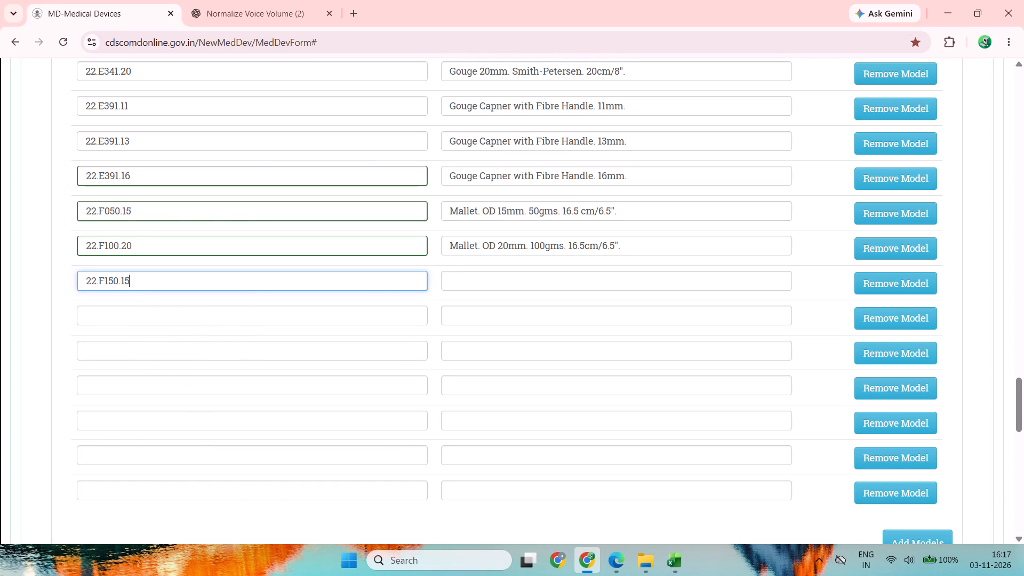
{"action": "key", "text": "alt+Tab"}
{"action": "key", "text": "Tab"}
{"action": "key", "text": "ctrl+c"}
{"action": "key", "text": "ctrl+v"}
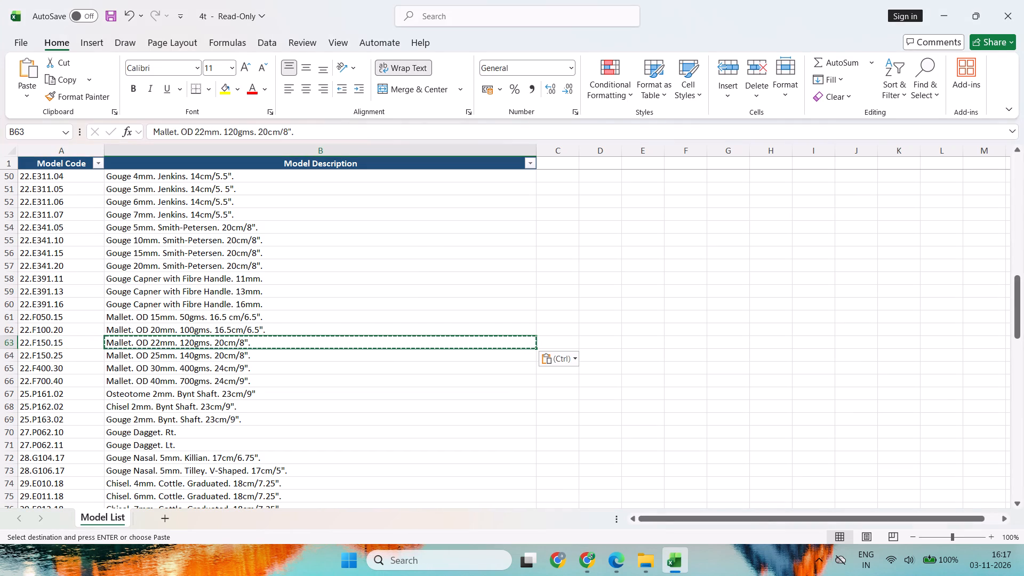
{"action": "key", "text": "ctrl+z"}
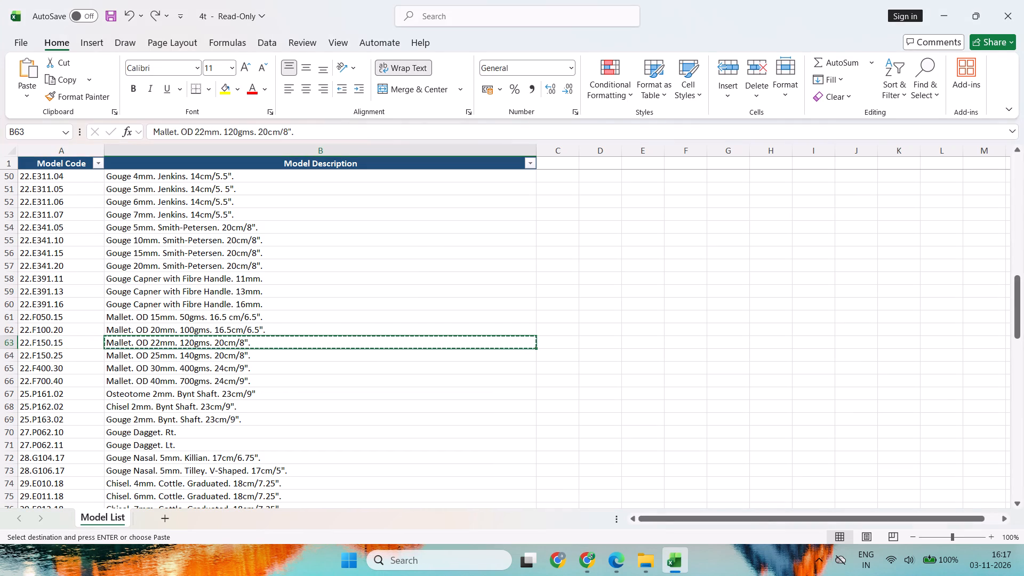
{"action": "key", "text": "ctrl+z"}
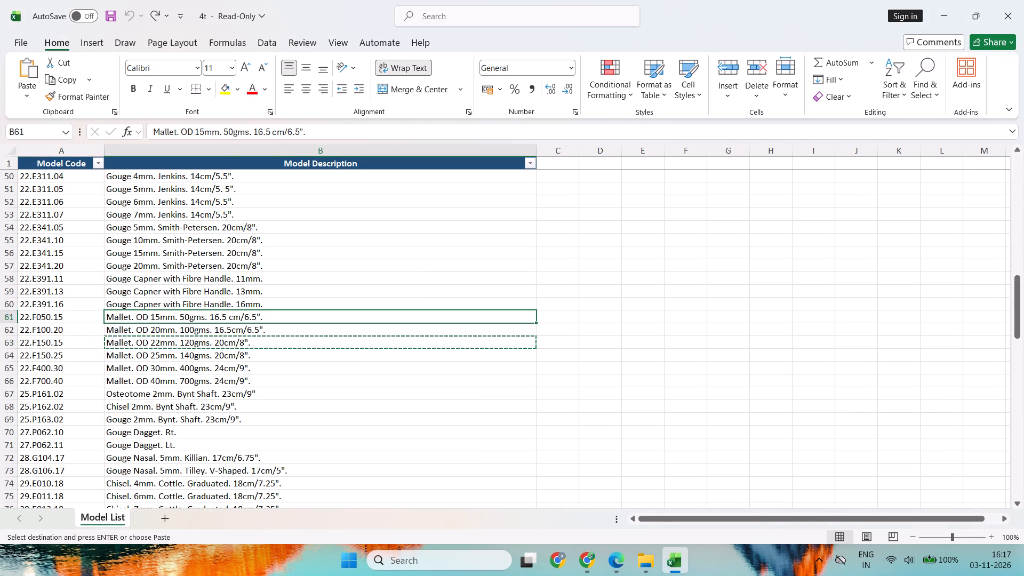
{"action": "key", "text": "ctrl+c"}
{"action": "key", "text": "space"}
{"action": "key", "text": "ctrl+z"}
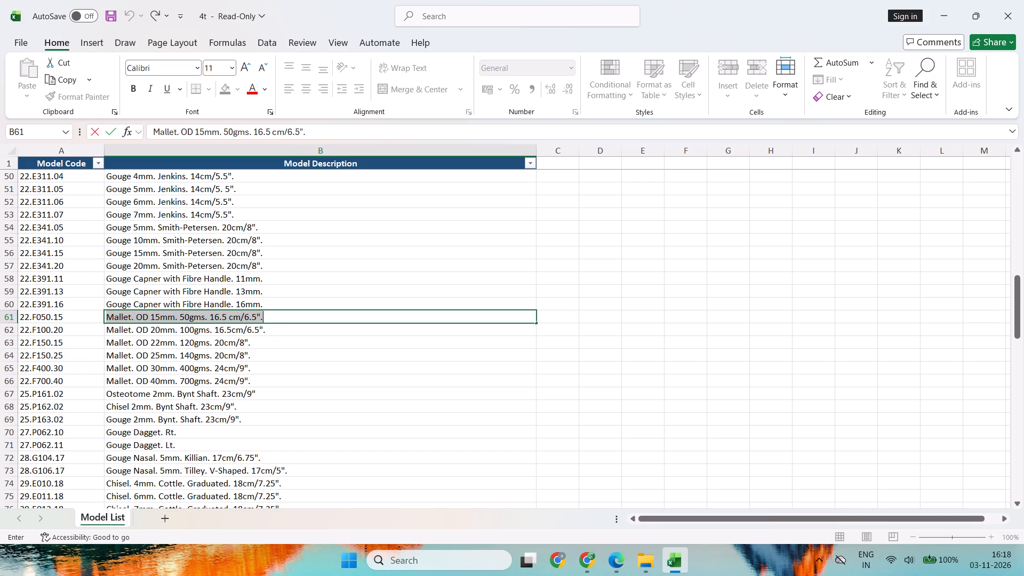
Add the description "Mallet. OD 22mm. 120gms. 20cm/8"." from the Excel list to model 22.F150.15.
{"action": "left_click", "coordinate": [124, 348]}
{"action": "key", "text": "ctrl+c"}
{"action": "key", "text": "alt+Tab"}
{"action": "key", "text": "Tab"}
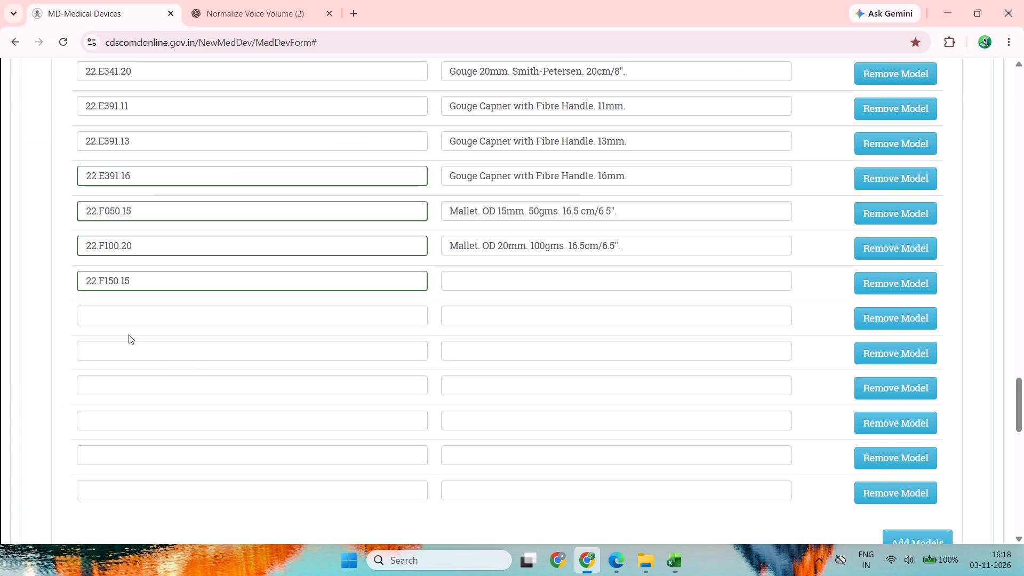
{"action": "key", "text": "ctrl+v"}
Enter code 22.F150.25 from the Excel list in the next blank model row and copy its matching description.
{"action": "key", "text": "alt+Tab"}
{"action": "key", "text": "Tab"}
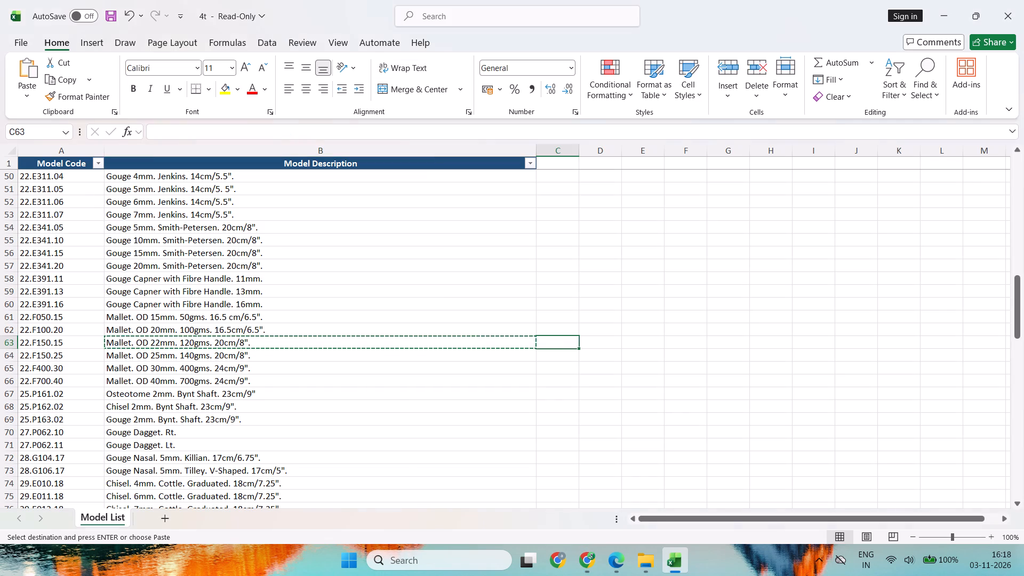
{"action": "left_click", "coordinate": [74, 355]}
{"action": "key", "text": "ctrl+c"}
{"action": "key", "text": "alt+Tab"}
{"action": "key", "text": "Tab"}
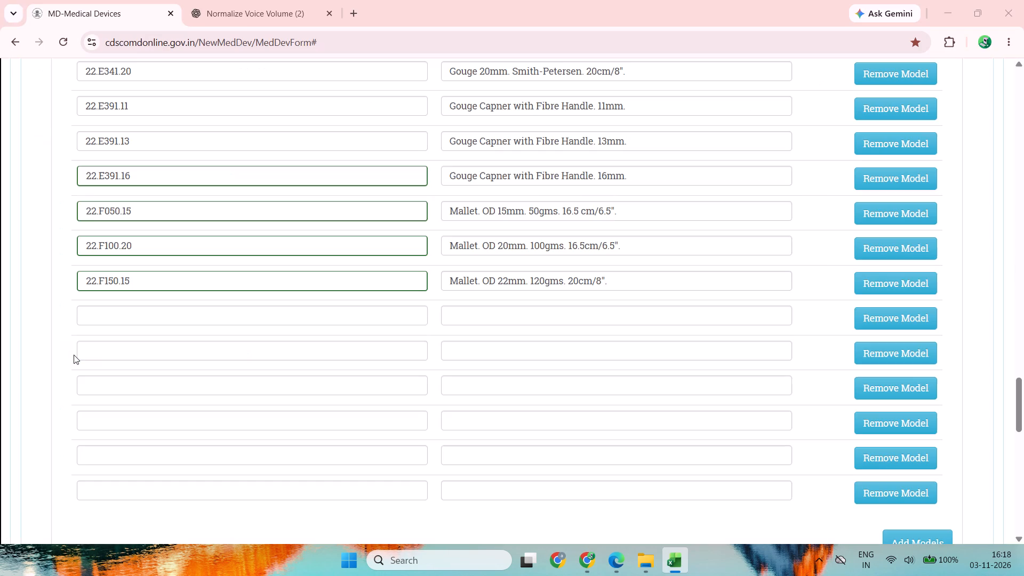
{"action": "left_click", "coordinate": [125, 321]}
{"action": "key", "text": "ctrl+v"}
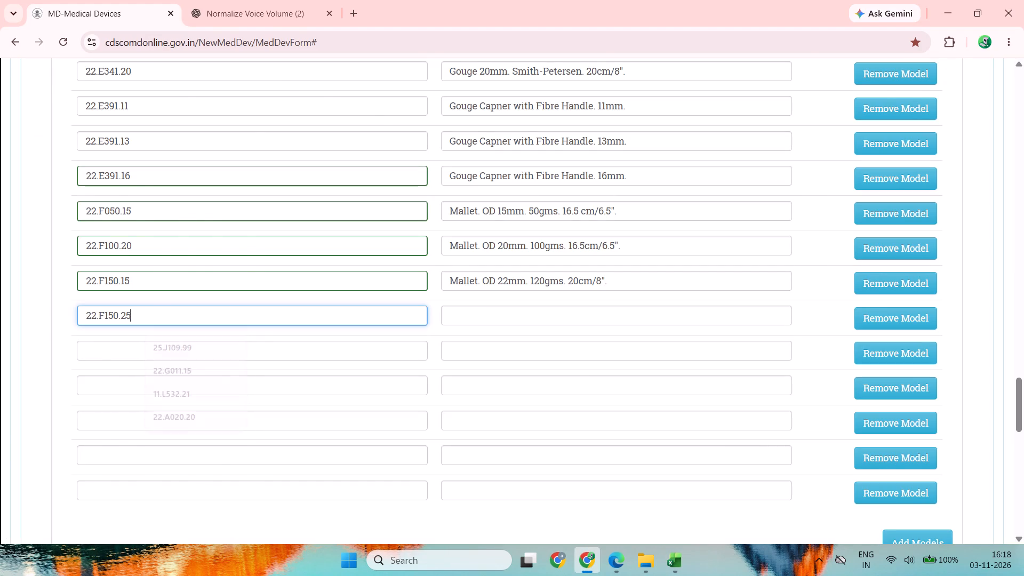
{"action": "key", "text": "alt+Tab"}
{"action": "key", "text": "Tab"}
{"action": "key", "text": "ctrl+c"}
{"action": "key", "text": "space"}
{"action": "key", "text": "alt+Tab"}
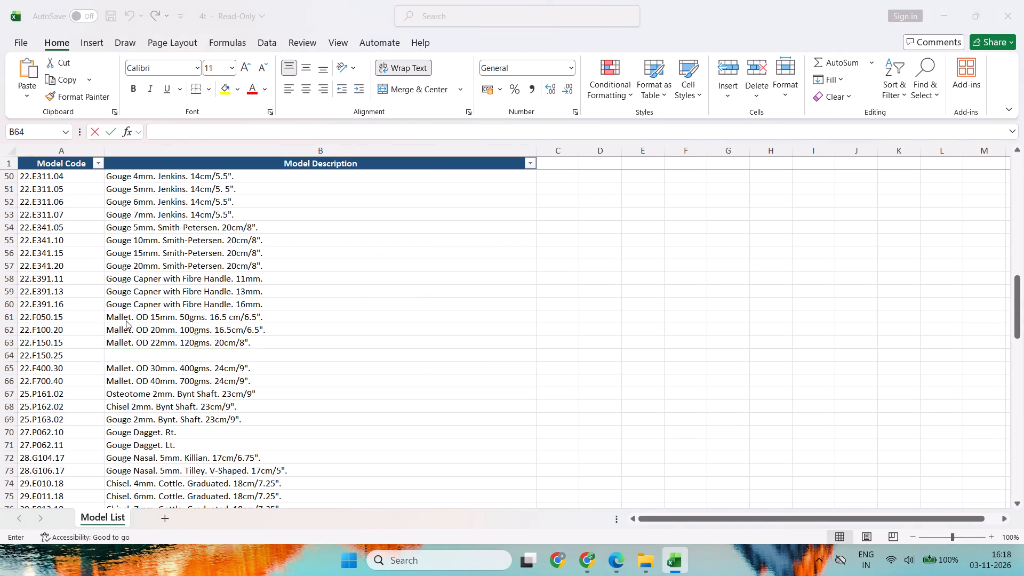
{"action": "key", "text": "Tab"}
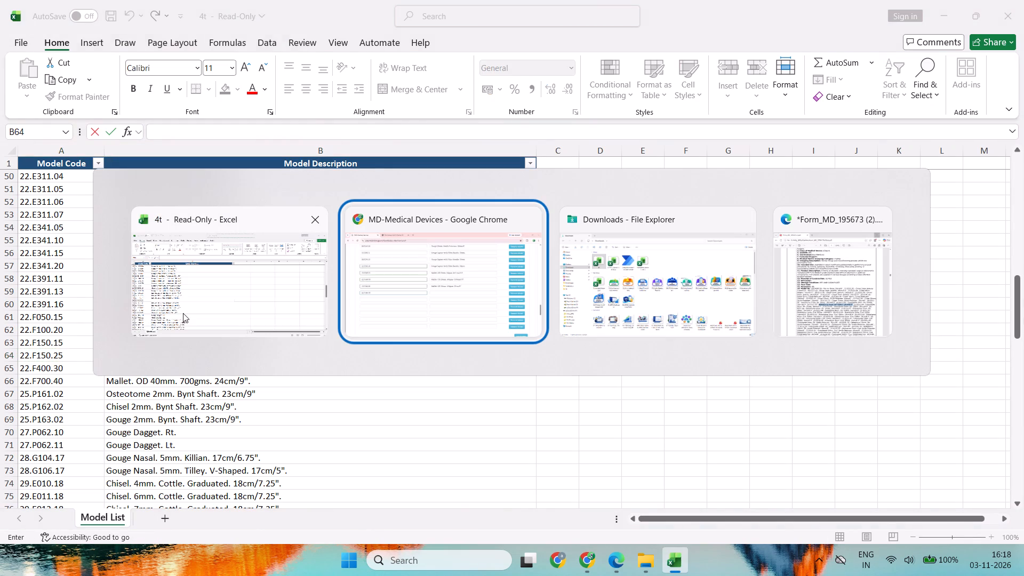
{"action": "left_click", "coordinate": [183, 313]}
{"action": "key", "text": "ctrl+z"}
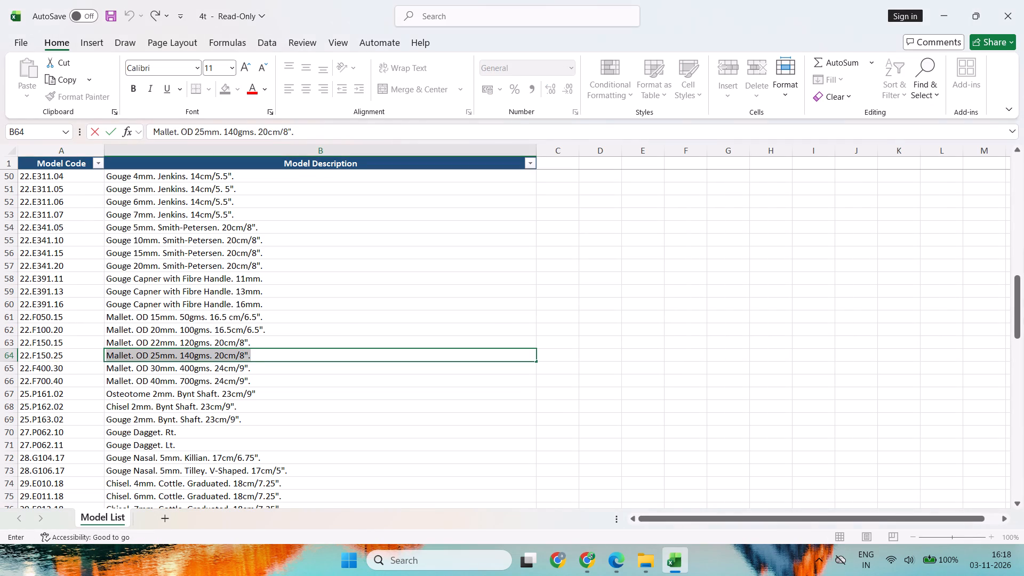
Add the description "Mallet. OD 25mm. 140gms. 20cm/8"." from the Excel list to model 22.F150.25.
{"action": "key", "text": "ctrl+c"}
{"action": "key", "text": "alt+Tab"}
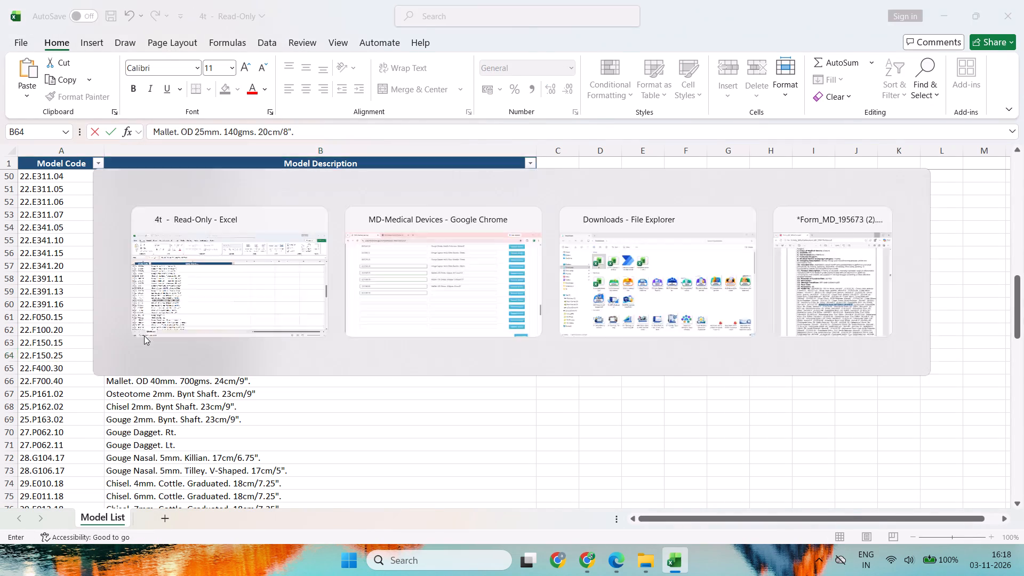
{"action": "key", "text": "Tab"}
{"action": "key", "text": "ctrl+c"}
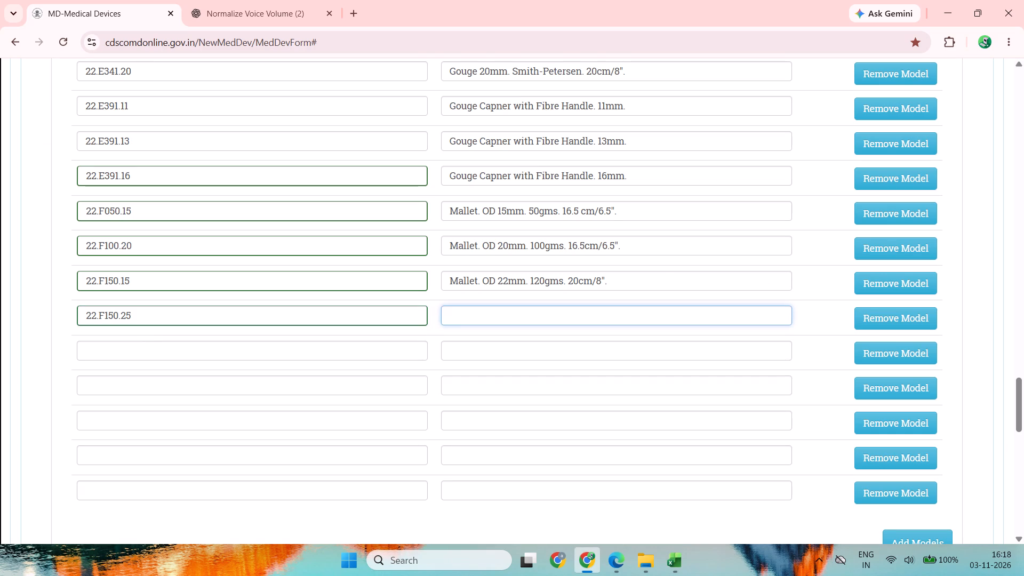
{"action": "left_click", "coordinate": [489, 318]}
{"action": "key", "text": "ctrl+v"}
Fill the next blank row from the Excel list with code 22.F400.30 and description "Mallet. OD 30mm. 400gms. 24cm/9".".
{"action": "key", "text": "alt+Tab"}
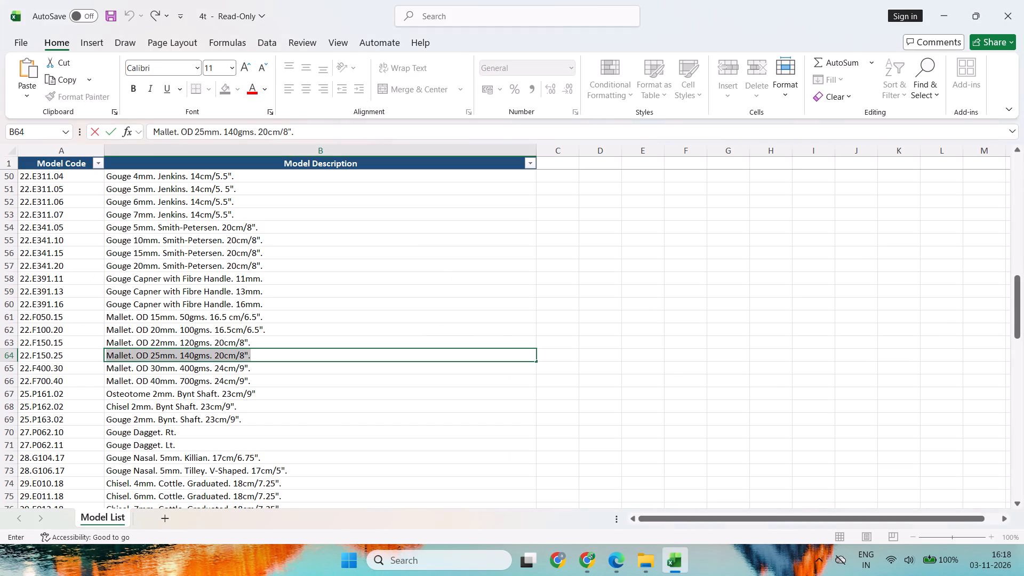
{"action": "left_click", "coordinate": [68, 371]}
{"action": "key", "text": "ctrl+c"}
{"action": "key", "text": "alt+Tab"}
{"action": "key", "text": "Tab"}
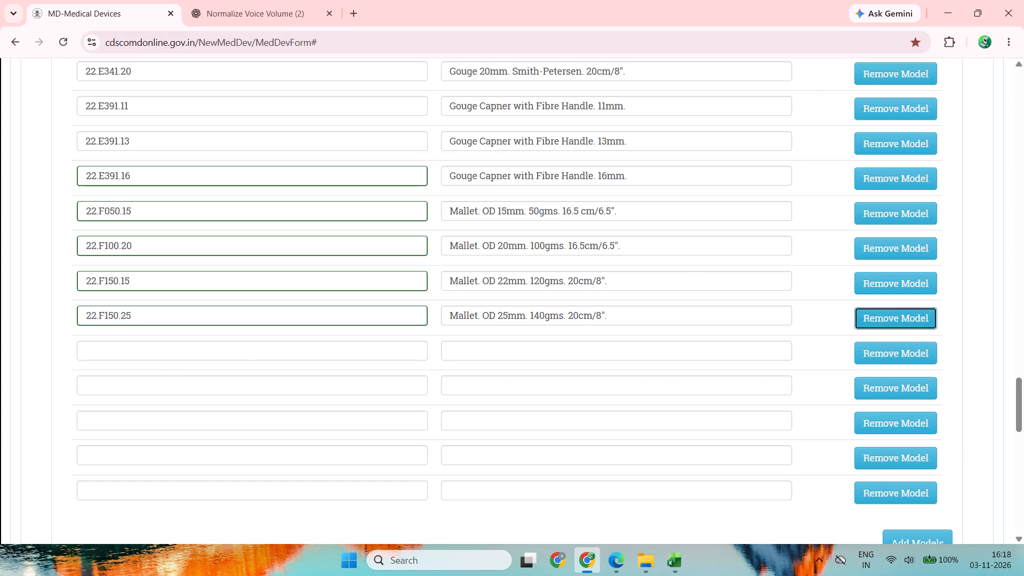
{"action": "left_click", "coordinate": [136, 347]}
{"action": "key", "text": "ctrl+v"}
{"action": "key", "text": "alt+Tab"}
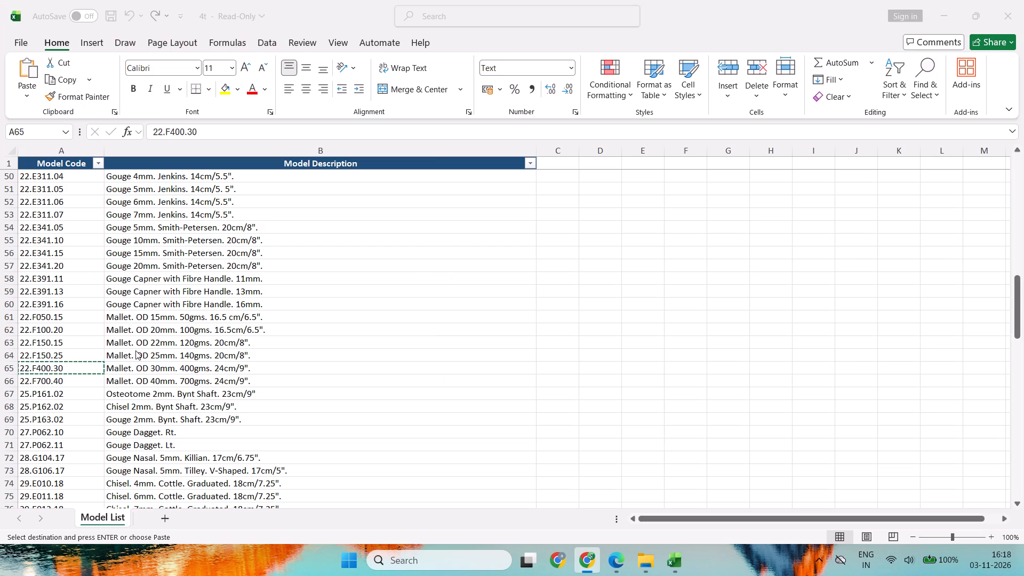
{"action": "key", "text": "Tab"}
{"action": "key", "text": "ctrl+c"}
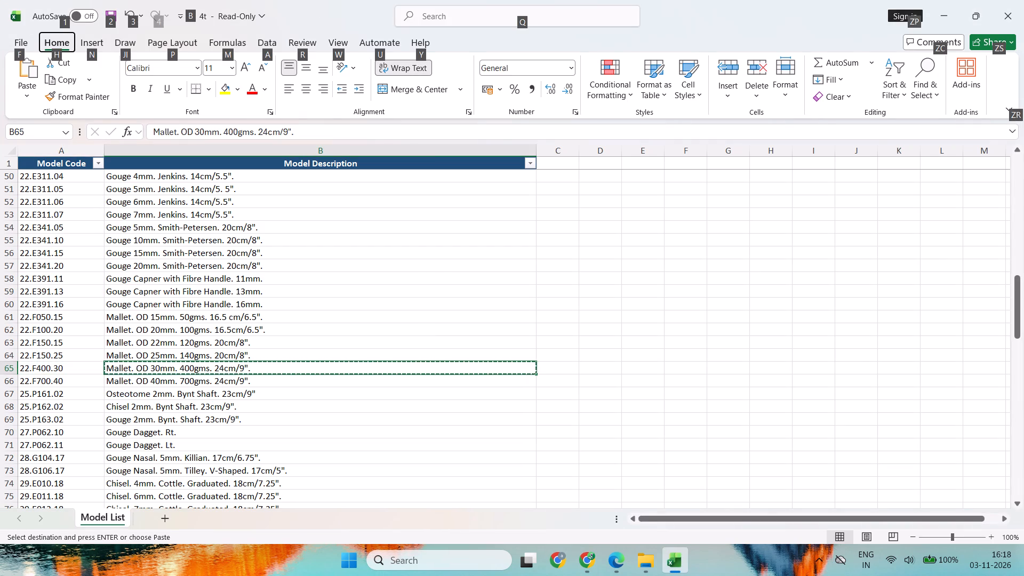
{"action": "key", "text": "alt+Tab"}
{"action": "key", "text": "Tab"}
{"action": "key", "text": "Tab"}
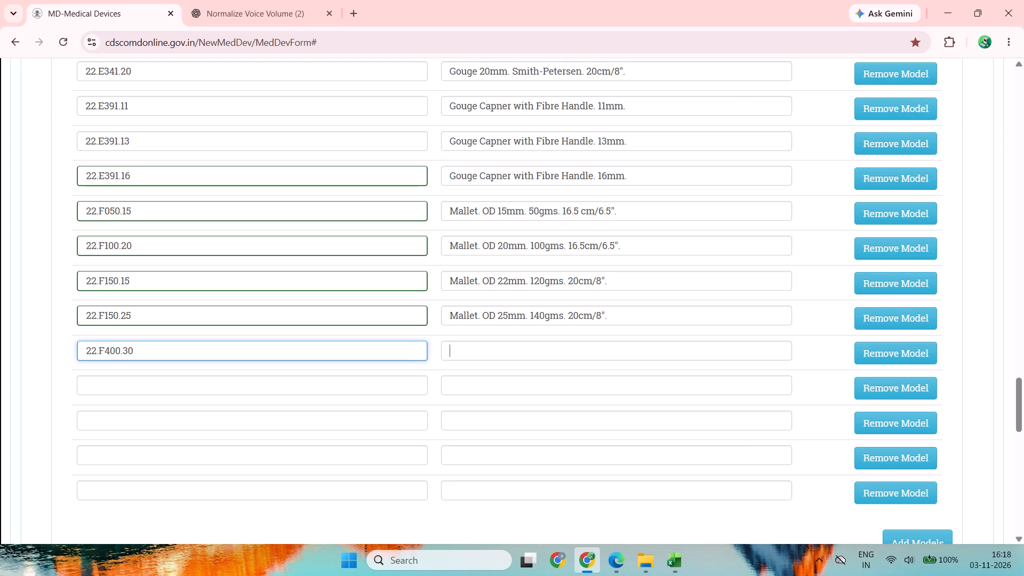
{"action": "key", "text": "ctrl+c"}
{"action": "key", "text": "ctrl+v"}
Fill the next blank row from the Excel list with code 22.F700.40 and description "Mallet. OD 40mm. 700gms. 24cm/9".".
{"action": "key", "text": "alt+Tab"}
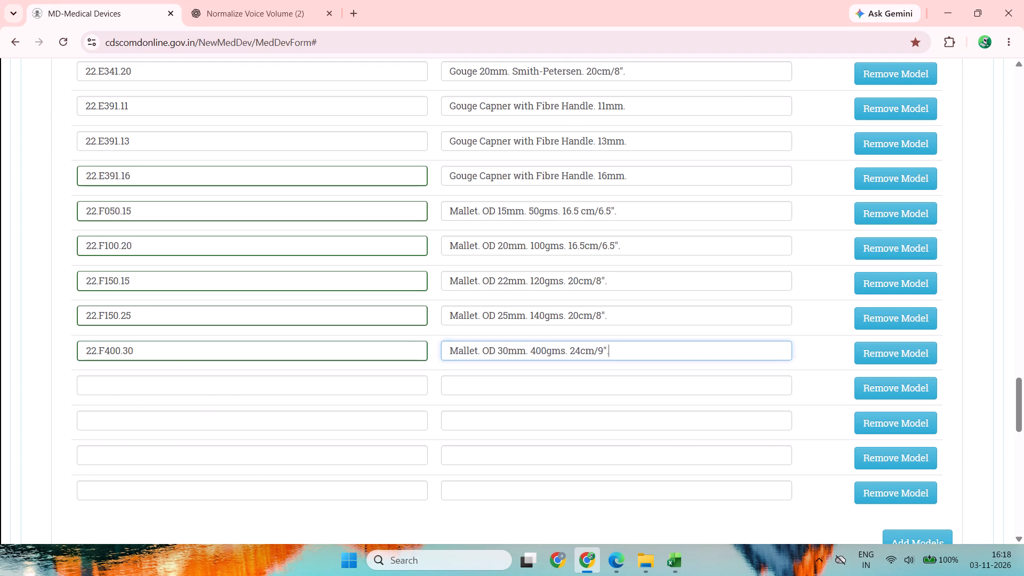
{"action": "key", "text": "Tab"}
{"action": "left_click", "coordinate": [77, 379]}
{"action": "key", "text": "ctrl+c"}
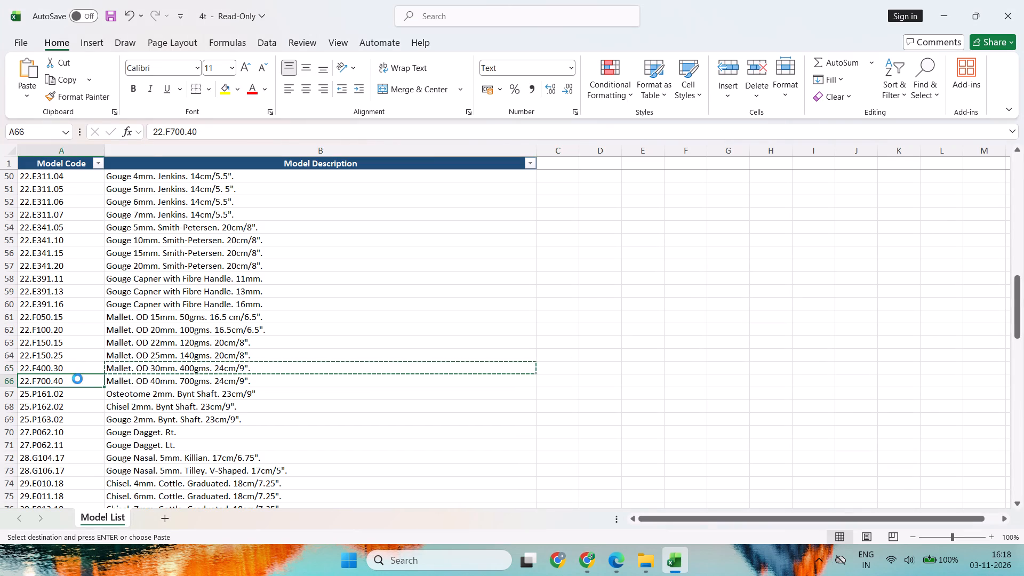
{"action": "key", "text": "alt+Tab"}
{"action": "key", "text": "alt+grave"}
{"action": "key", "text": "Tab"}
{"action": "left_click", "coordinate": [126, 387]}
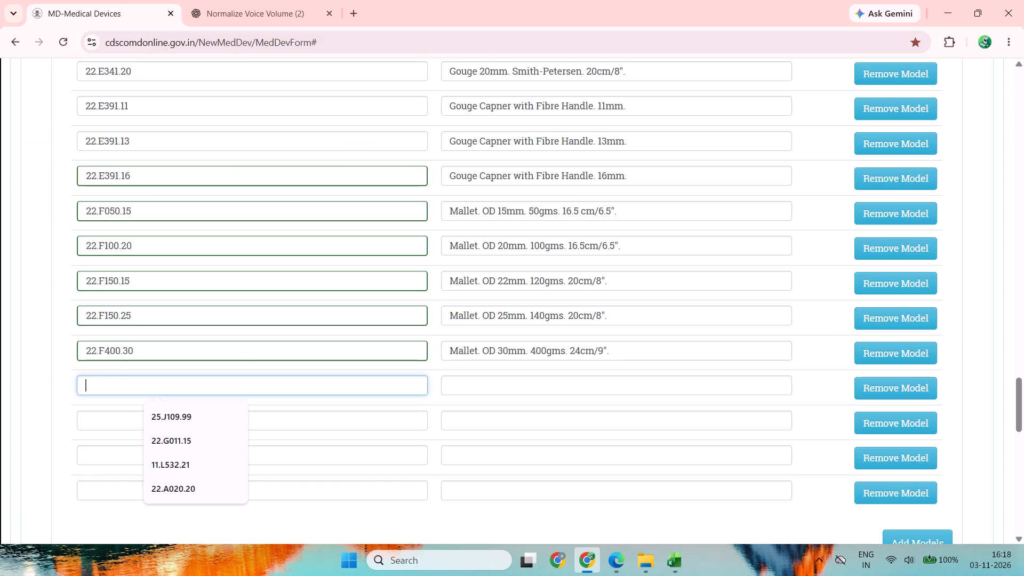
{"action": "key", "text": "ctrl+v"}
{"action": "key", "text": "alt+Tab"}
{"action": "key", "text": "Tab"}
{"action": "key", "text": "ctrl+c"}
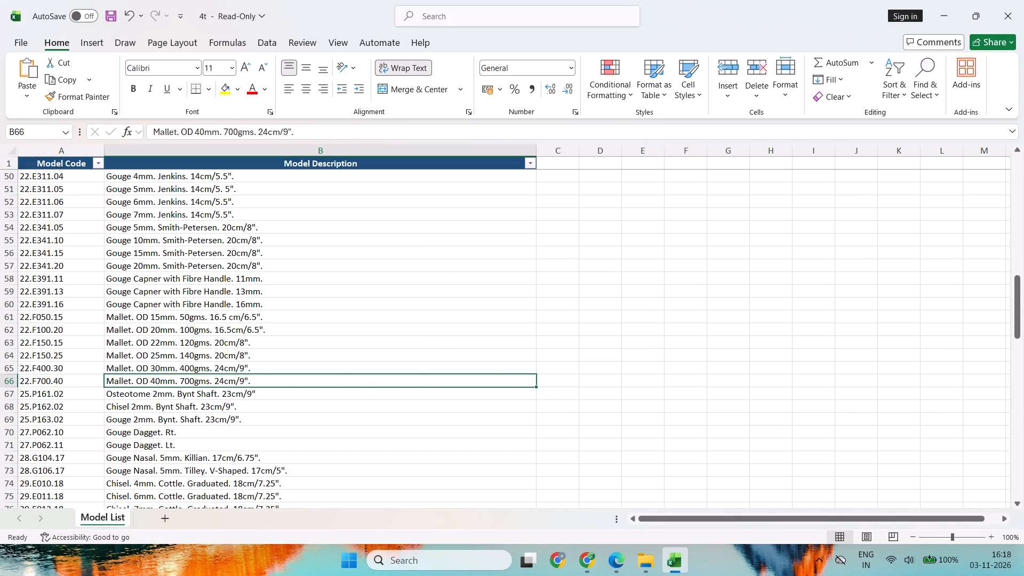
{"action": "key", "text": "alt+Tab"}
{"action": "key", "text": "Tab"}
{"action": "key", "text": "ctrl+v"}
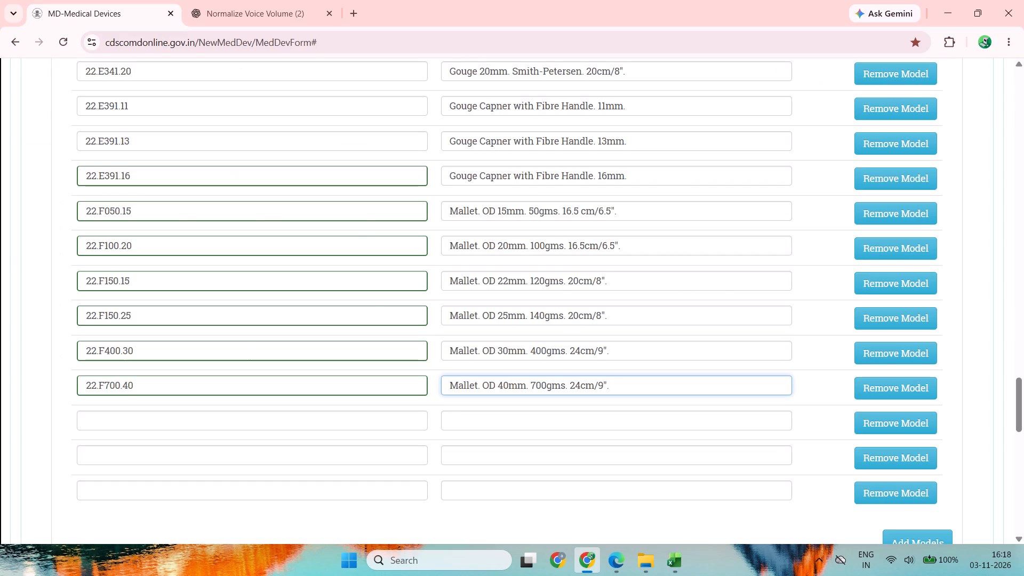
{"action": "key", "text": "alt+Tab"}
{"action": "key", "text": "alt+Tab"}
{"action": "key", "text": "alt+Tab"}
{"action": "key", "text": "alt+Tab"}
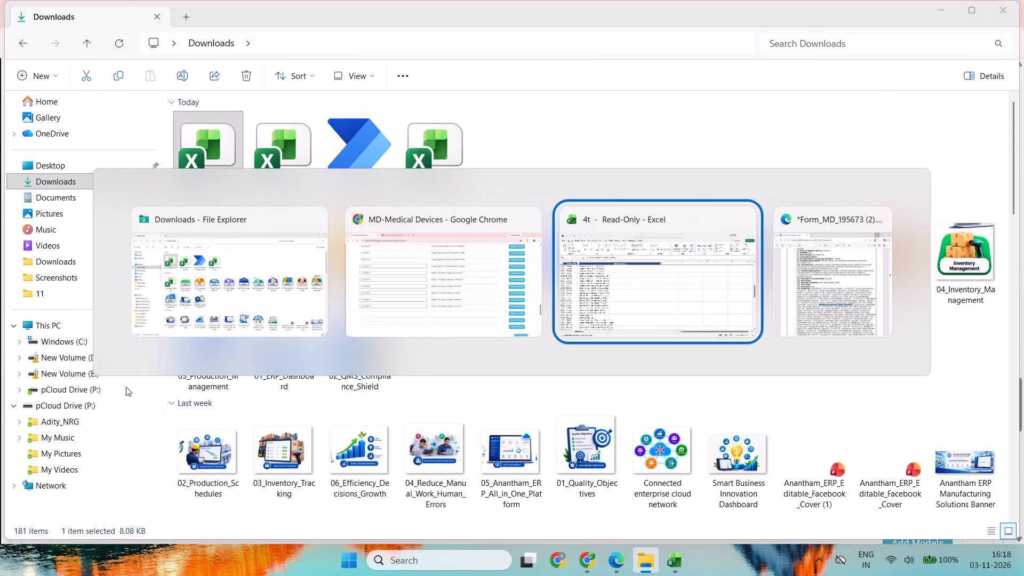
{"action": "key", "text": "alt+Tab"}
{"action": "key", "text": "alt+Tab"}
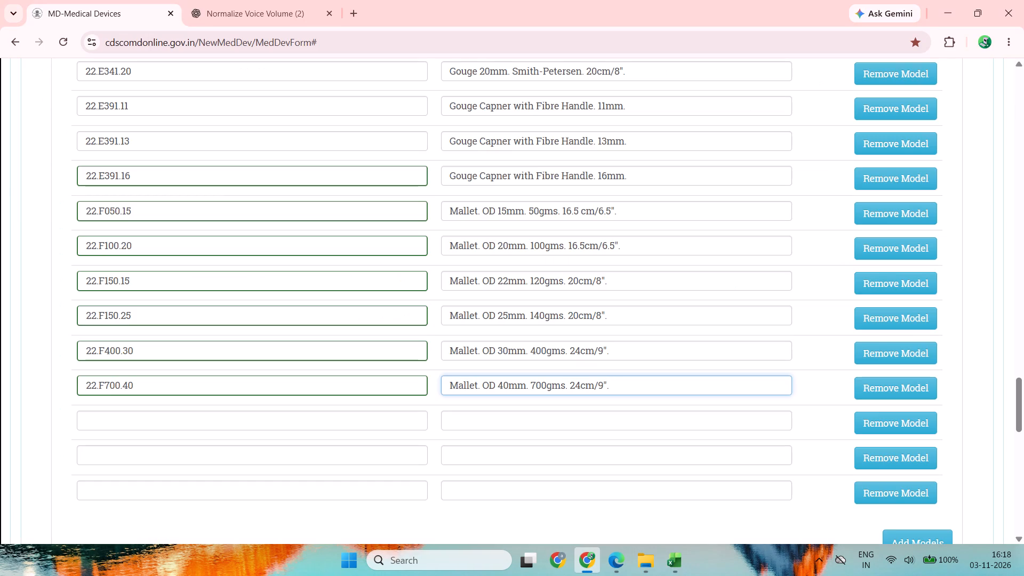
Fill the next blank row from the Excel list with code 25.P161.02 and description "Osteotome 2mm. Bynt Shaft. 23cm/9"".
{"action": "key", "text": "alt+Tab"}
{"action": "left_click", "coordinate": [85, 395]}
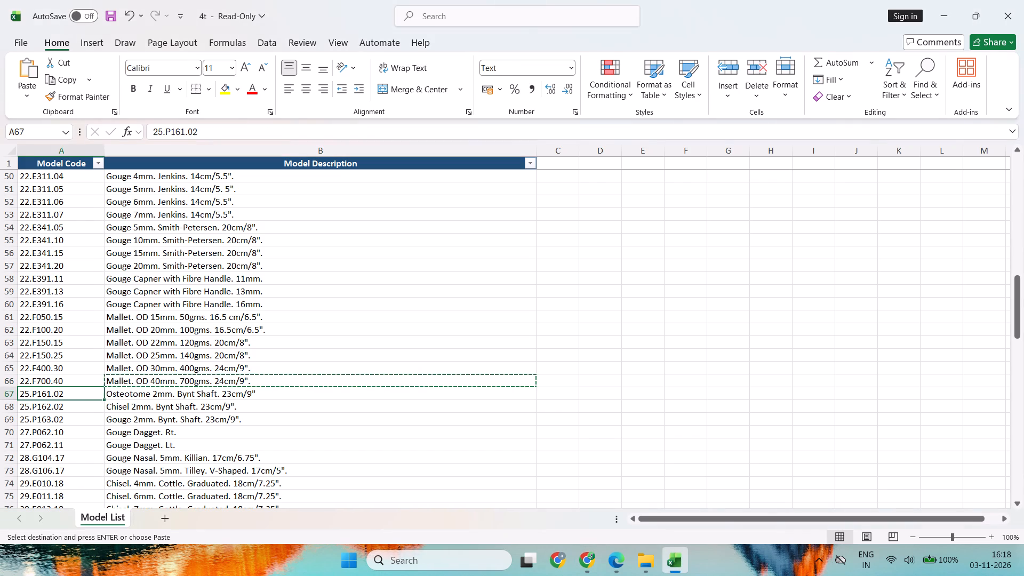
{"action": "key", "text": "ctrl+c"}
{"action": "key", "text": "alt+Tab"}
{"action": "key", "text": "Tab"}
{"action": "key", "text": "Tab"}
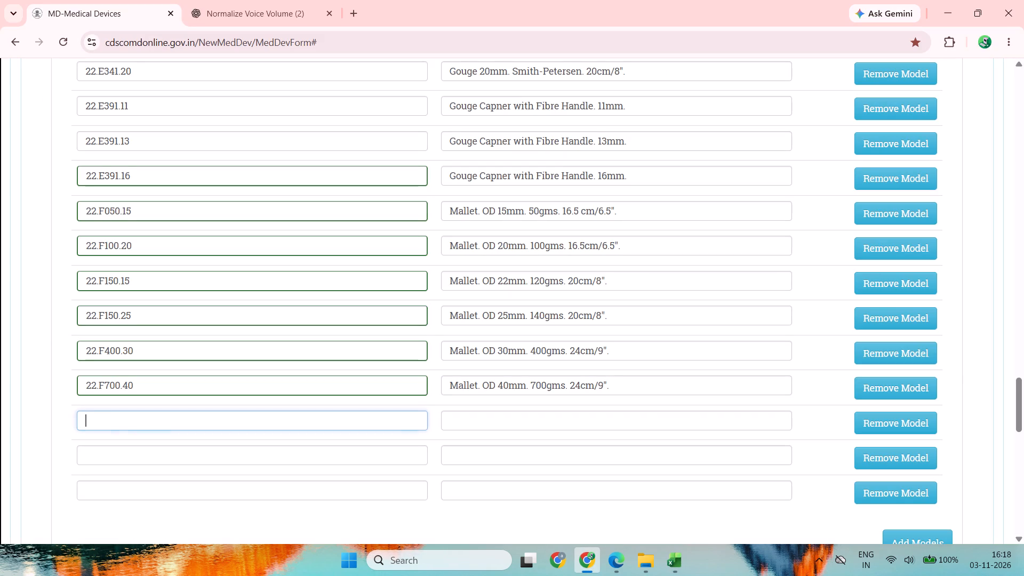
{"action": "key", "text": "ctrl+v"}
{"action": "key", "text": "alt+Tab"}
{"action": "key", "text": "Tab"}
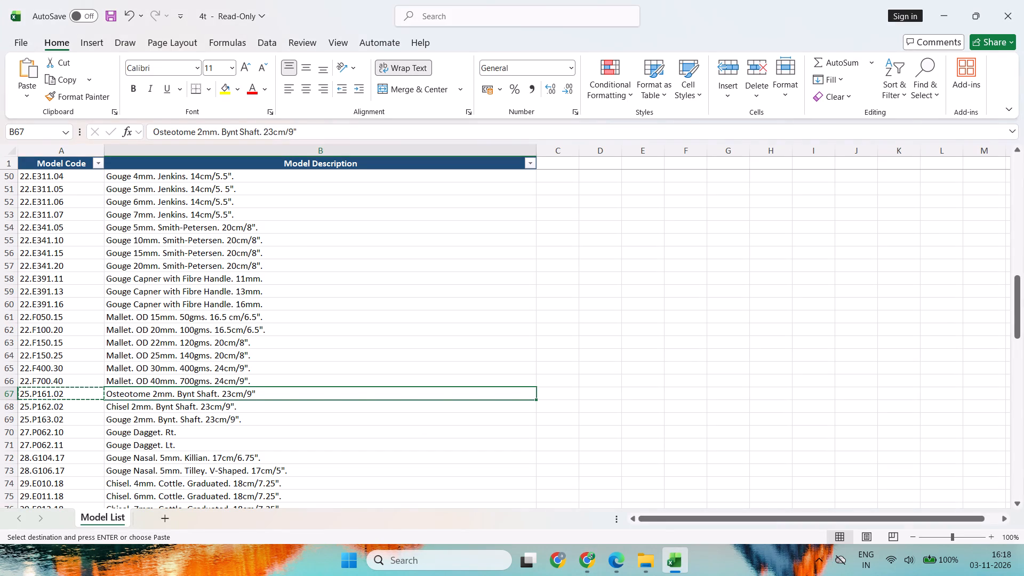
{"action": "key", "text": "ctrl+x"}
{"action": "key", "text": "alt+Tab"}
{"action": "key", "text": "grave"}
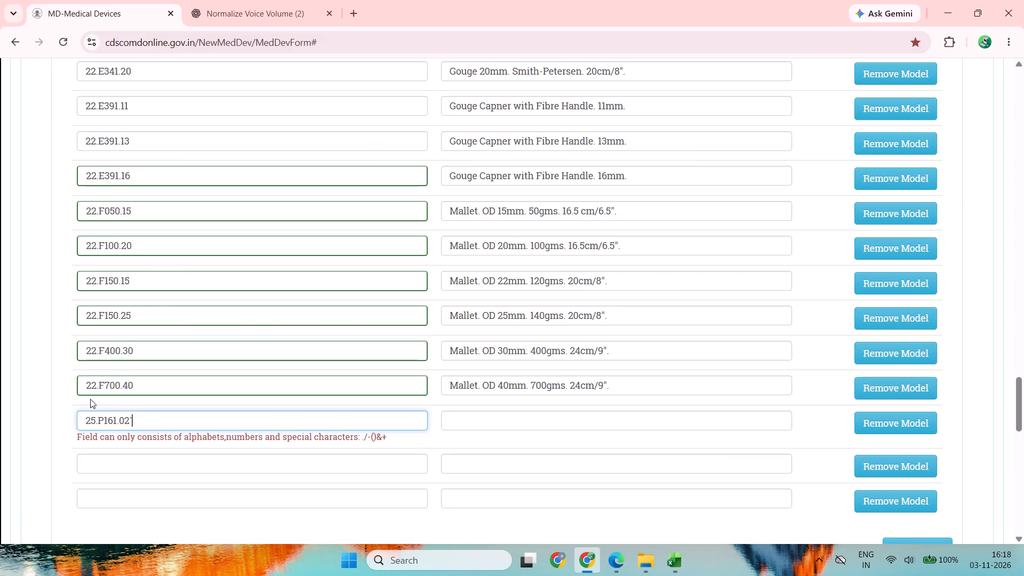
{"action": "key", "text": "Tab"}
{"action": "key", "text": "ctrl+v"}
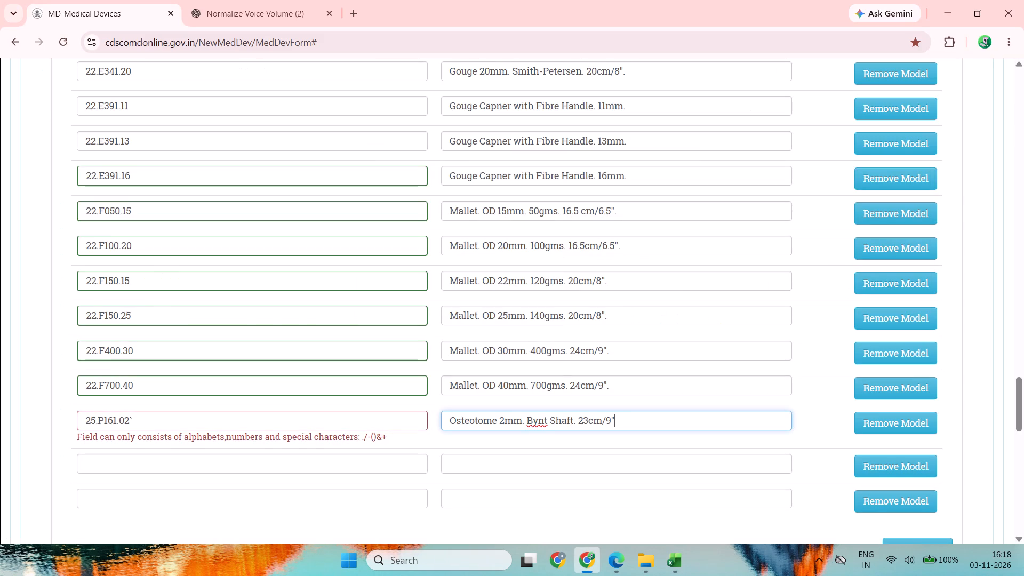
Remove the stray trailing character from the model code so it reads 25.P161.02.
{"action": "left_click", "coordinate": [183, 412]}
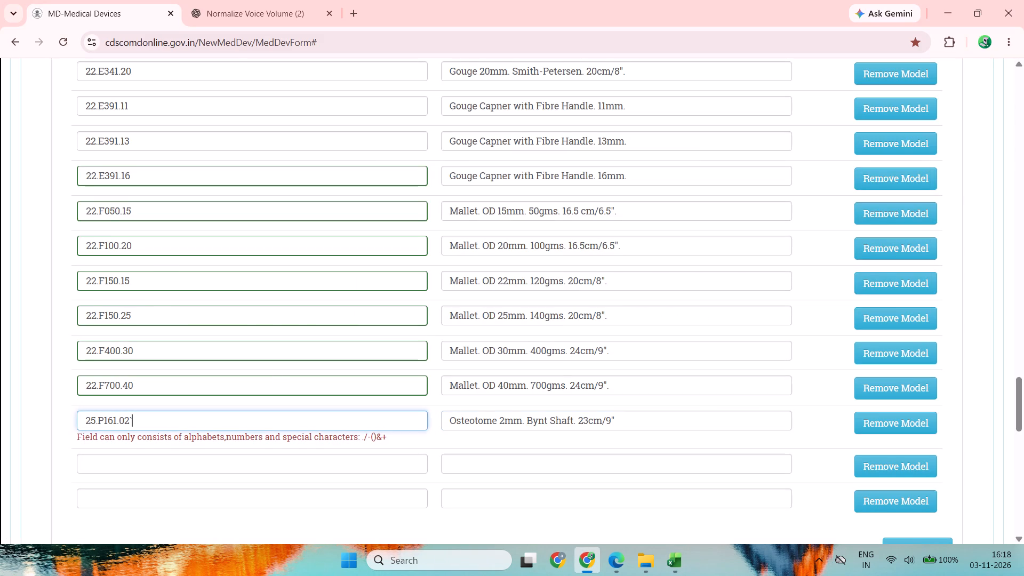
{"action": "key", "text": "BackSpace"}
Fill the next blank row from the Excel list with code 25.P162.02 and description "Chisel 2mm. Bynt Shaft. 23cm/9".".
{"action": "key", "text": "alt+Tab"}
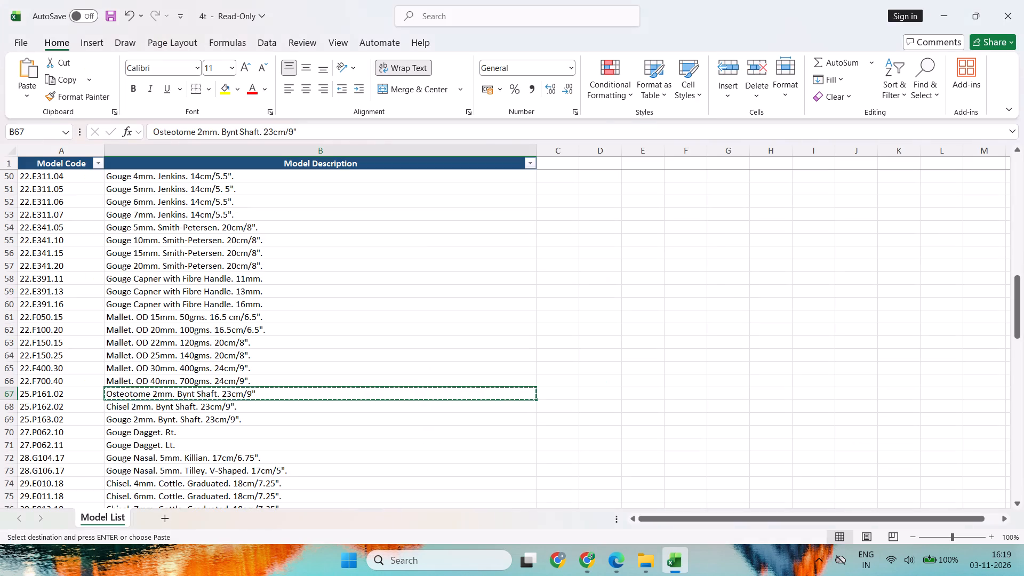
{"action": "left_click", "coordinate": [82, 402]}
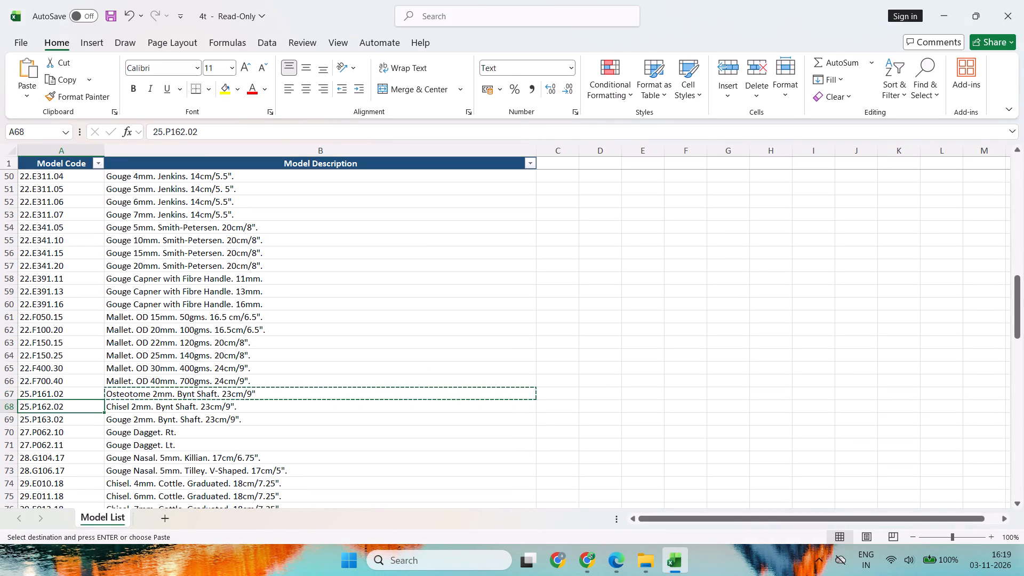
{"action": "key", "text": "ctrl+c"}
{"action": "key", "text": "alt+Tab"}
{"action": "key", "text": "Tab"}
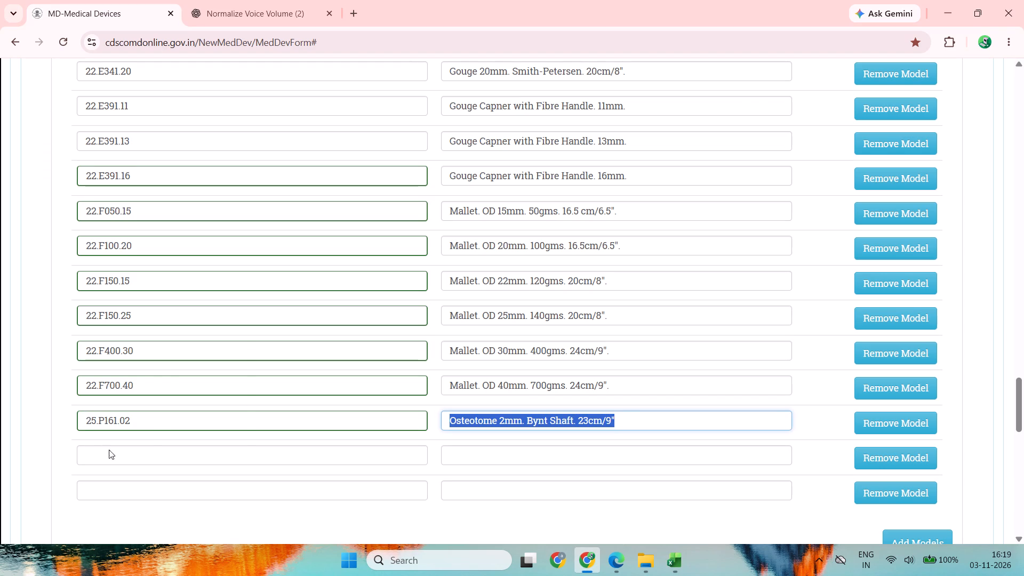
{"action": "left_click", "coordinate": [113, 455]}
{"action": "key", "text": "ctrl+v"}
{"action": "key", "text": "alt+q"}
{"action": "key", "text": "alt+Tab"}
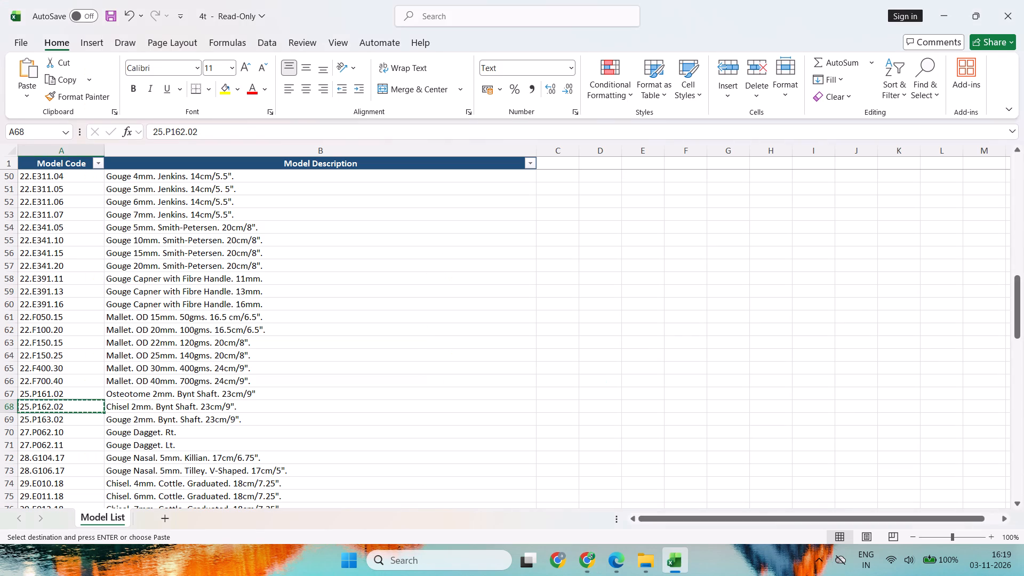
{"action": "key", "text": "Tab"}
{"action": "key", "text": "ctrl+c"}
{"action": "key", "text": "alt+Tab"}
{"action": "key", "text": "Tab"}
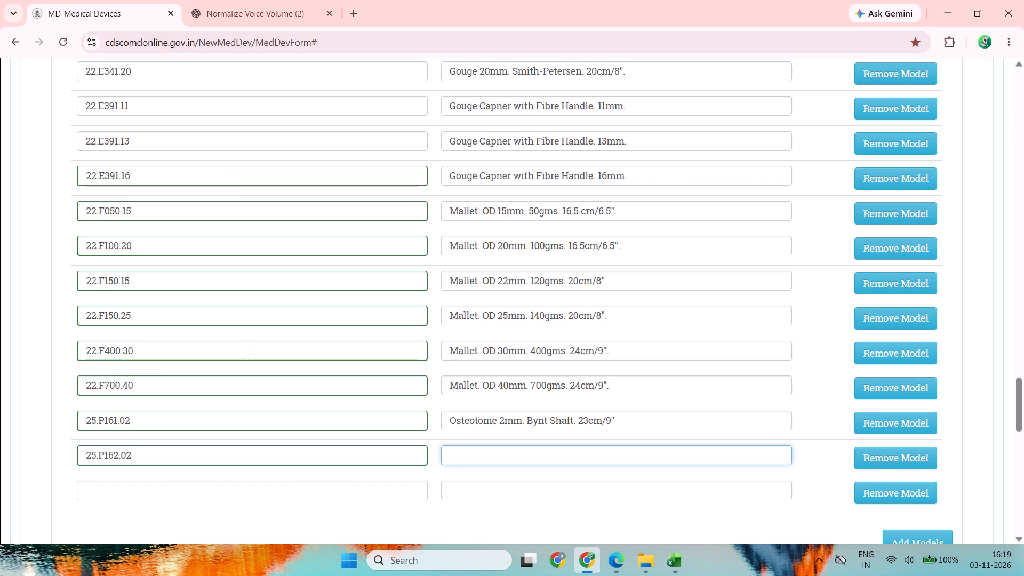
{"action": "key", "text": "ctrl+v"}
Fill the last blank row from the Excel list with code 25.P163.02 and description "Gouge 2mm. Bynt. Shaft. 23cm/9".".
{"action": "key", "text": "alt+Tab"}
{"action": "key", "text": "Tab"}
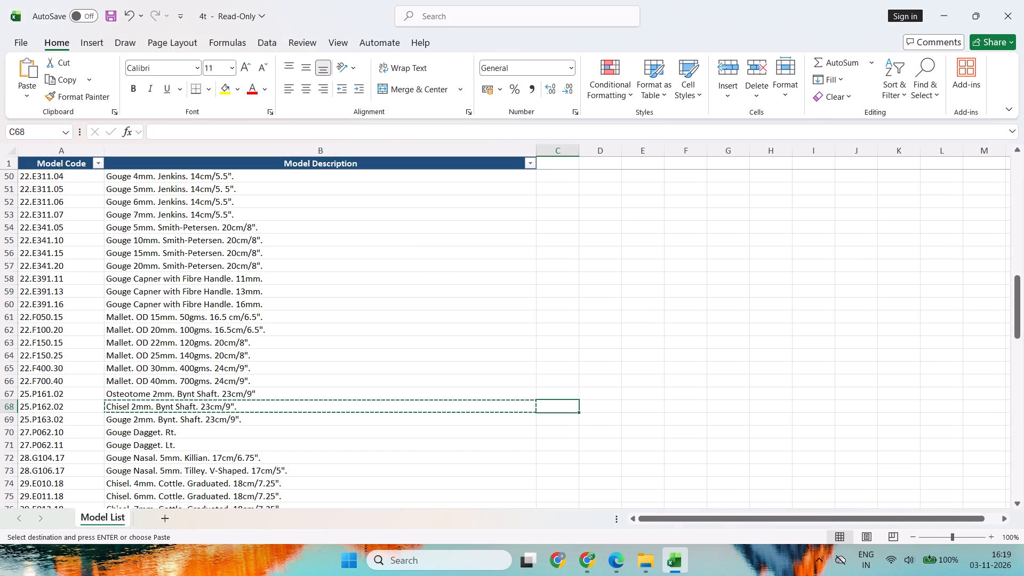
{"action": "left_click", "coordinate": [53, 414]}
{"action": "key", "text": "ctrl+c"}
{"action": "key", "text": "alt+Tab"}
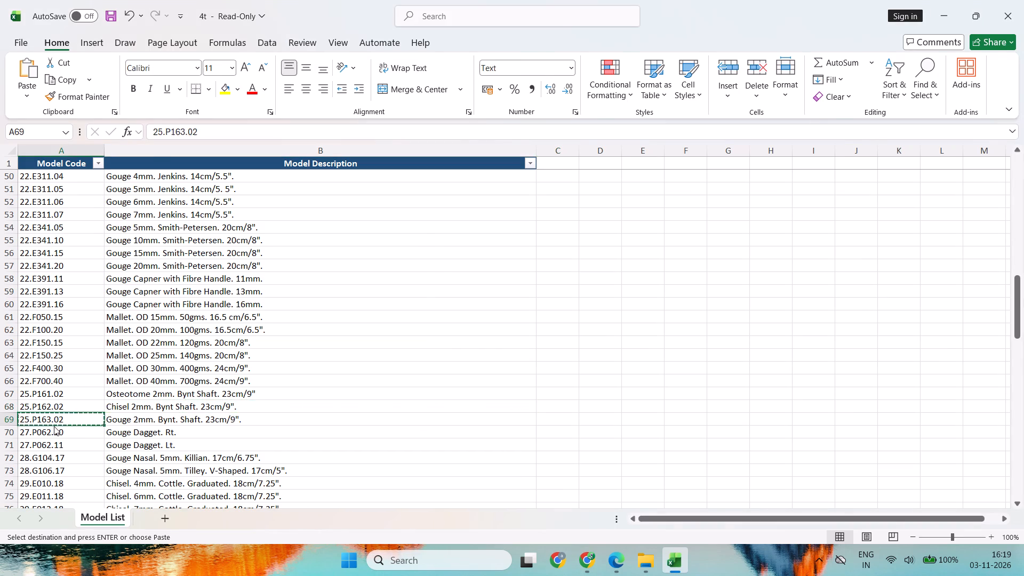
{"action": "key", "text": "Tab"}
{"action": "left_click", "coordinate": [163, 490]}
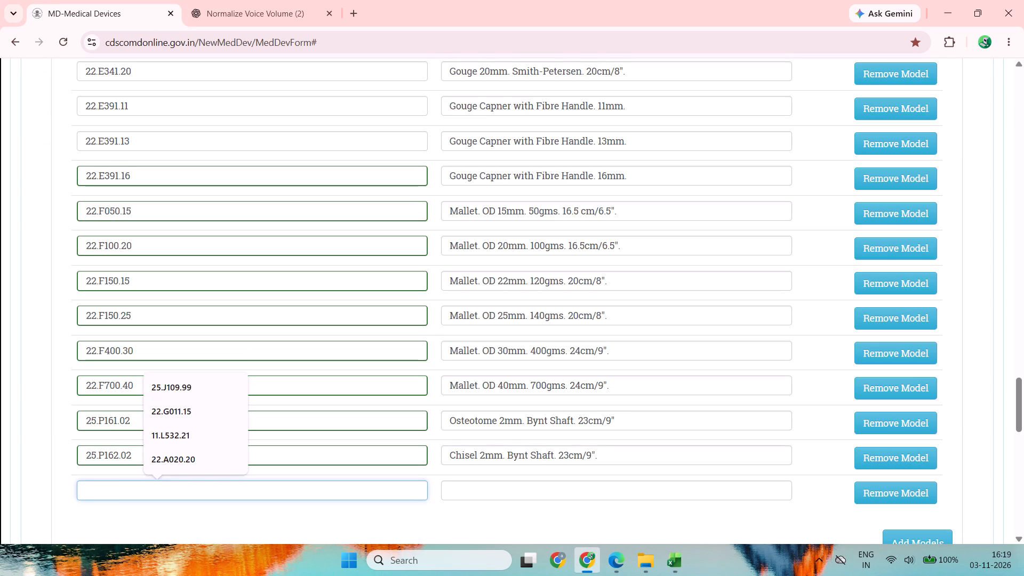
{"action": "key", "text": "ctrl+v"}
{"action": "key", "text": "alt+Tab"}
{"action": "key", "text": "Tab"}
{"action": "key", "text": "ctrl+c"}
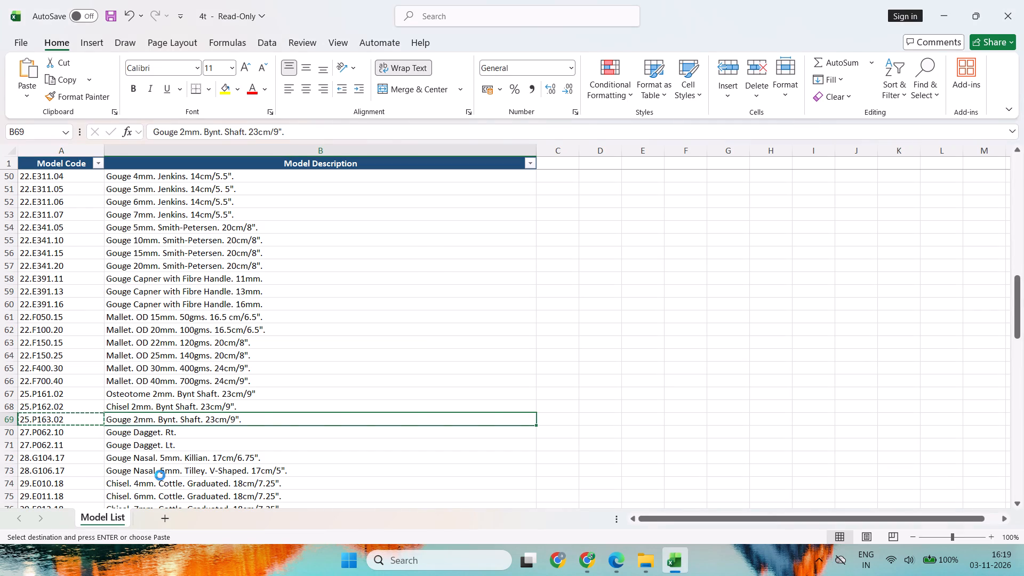
{"action": "key", "text": "alt+Tab"}
{"action": "key", "text": "Tab"}
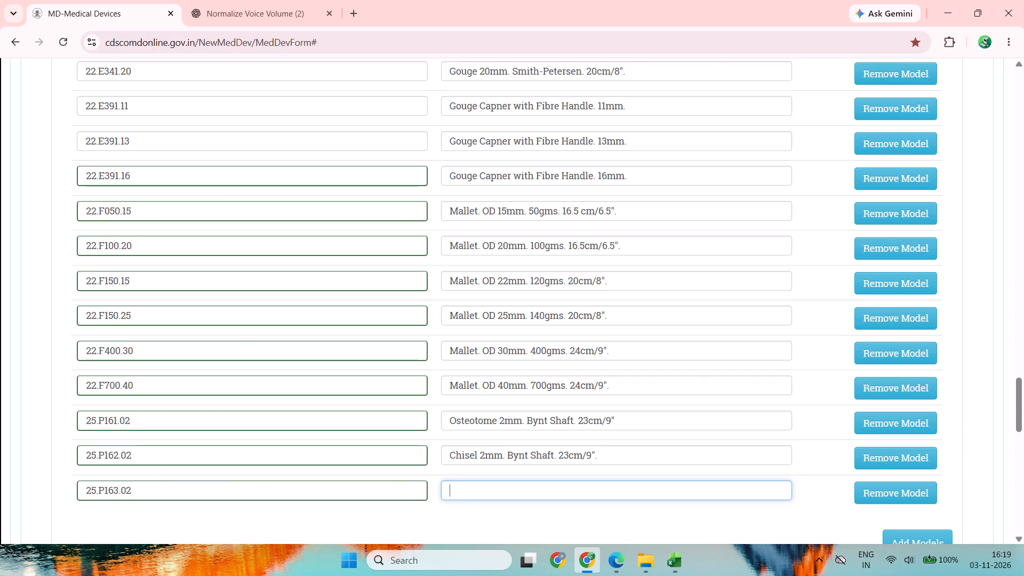
{"action": "key", "text": "ctrl+v"}
Add one new model row and enter code 27.P062.10 from the Excel list in it.
{"action": "key", "text": "alt+Tab"}
{"action": "key", "text": "Tab"}
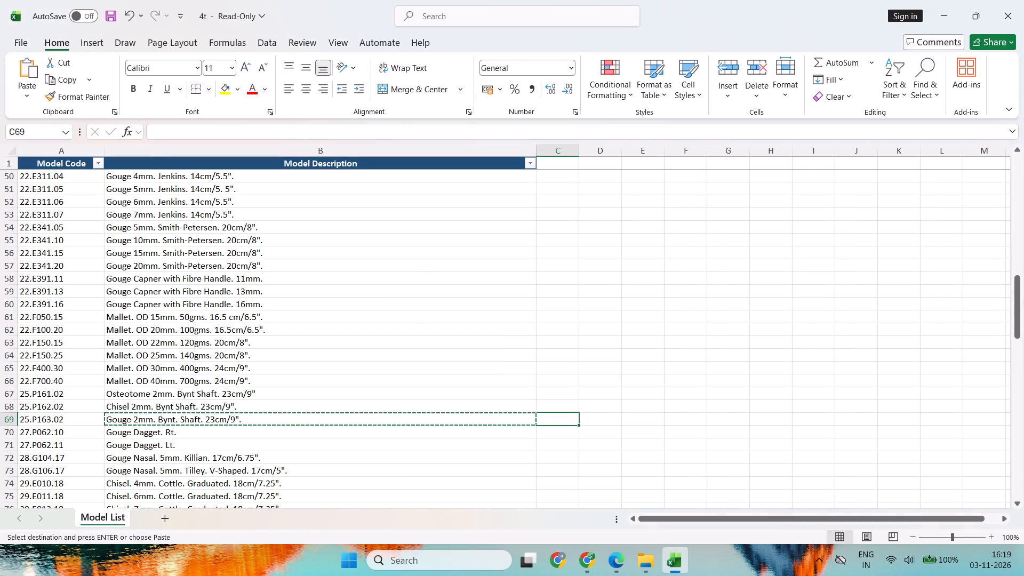
{"action": "left_click", "coordinate": [65, 436]}
{"action": "key", "text": "ctrl+c"}
{"action": "key", "text": "alt+Tab"}
{"action": "key", "text": "Tab"}
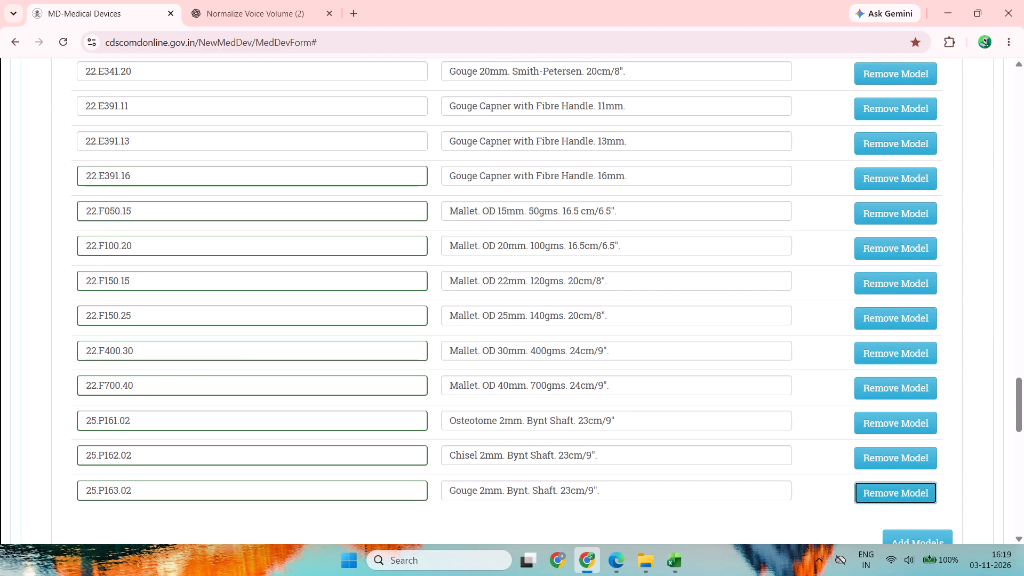
{"action": "scroll", "coordinate": [187, 425], "scroll_direction": "down", "scroll_amount": 3}
{"action": "left_click", "coordinate": [915, 345]}
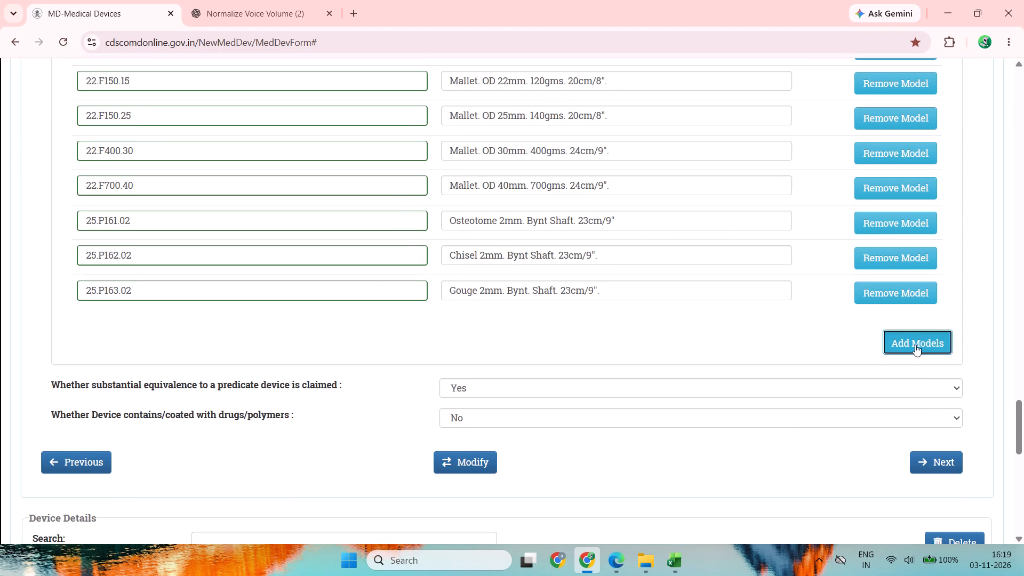
{"action": "left_click", "coordinate": [302, 323]}
{"action": "key", "text": "ctrl+c"}
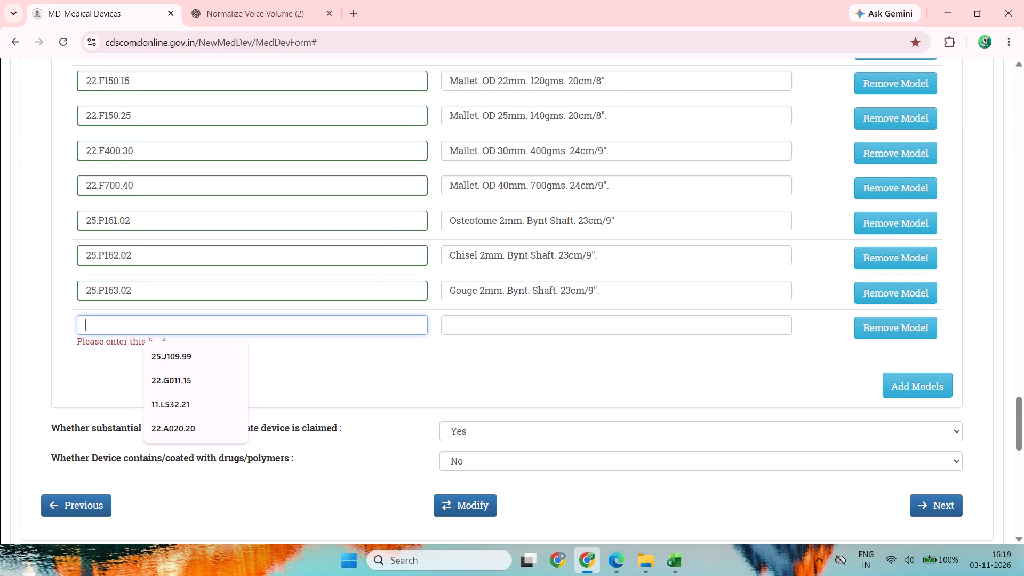
{"action": "key", "text": "ctrl+v"}
Add the description "Gouge Dagget. Rt." from the Excel list to model 27.P062.10.
{"action": "key", "text": "alt+Tab"}
{"action": "key", "text": "Tab"}
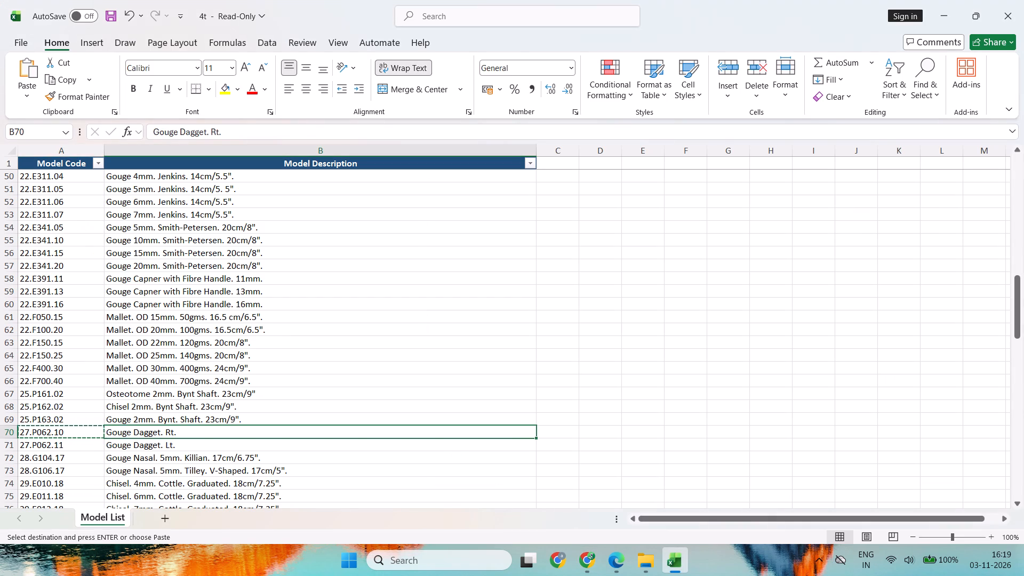
{"action": "key", "text": "ctrl+c"}
{"action": "key", "text": "space"}
{"action": "key", "text": "alt+Tab"}
{"action": "key", "text": "Tab"}
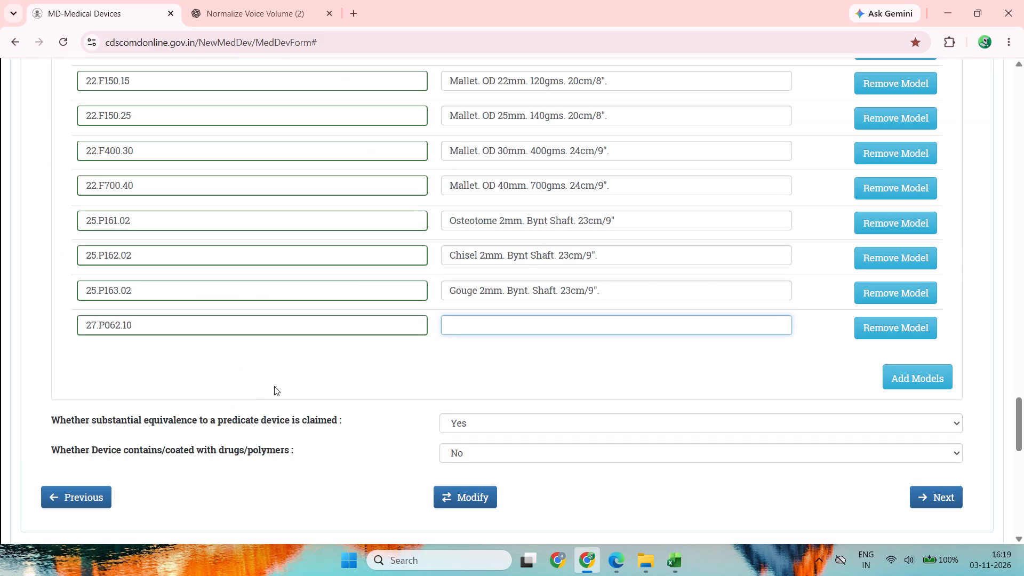
{"action": "key", "text": "ctrl+v"}
{"action": "key", "text": "ctrl+v"}
{"action": "key", "text": "alt+Tab"}
{"action": "key", "text": "ctrl+z"}
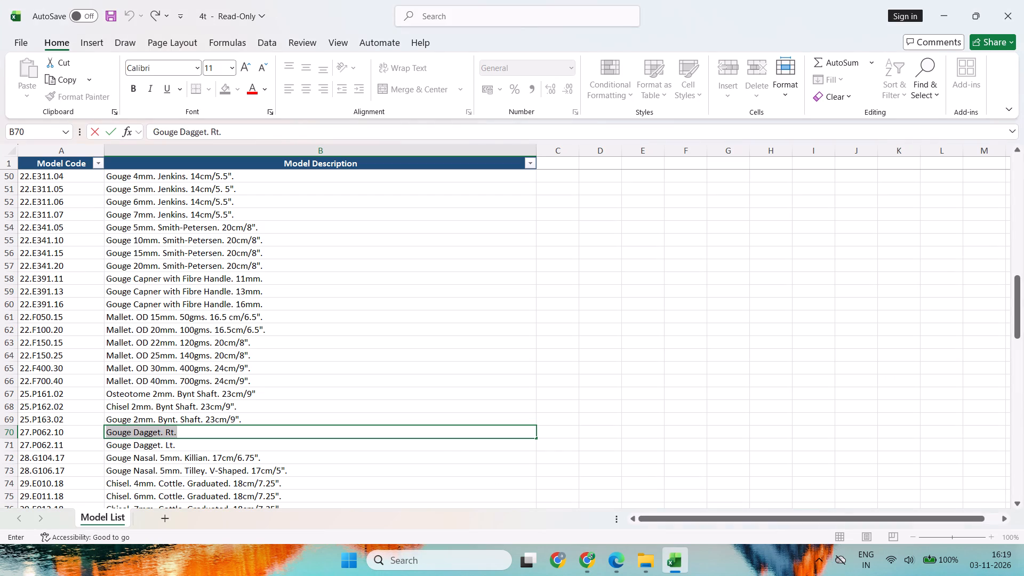
{"action": "key", "text": "ctrl+c"}
{"action": "key", "text": "alt+Tab"}
{"action": "key", "text": "Tab"}
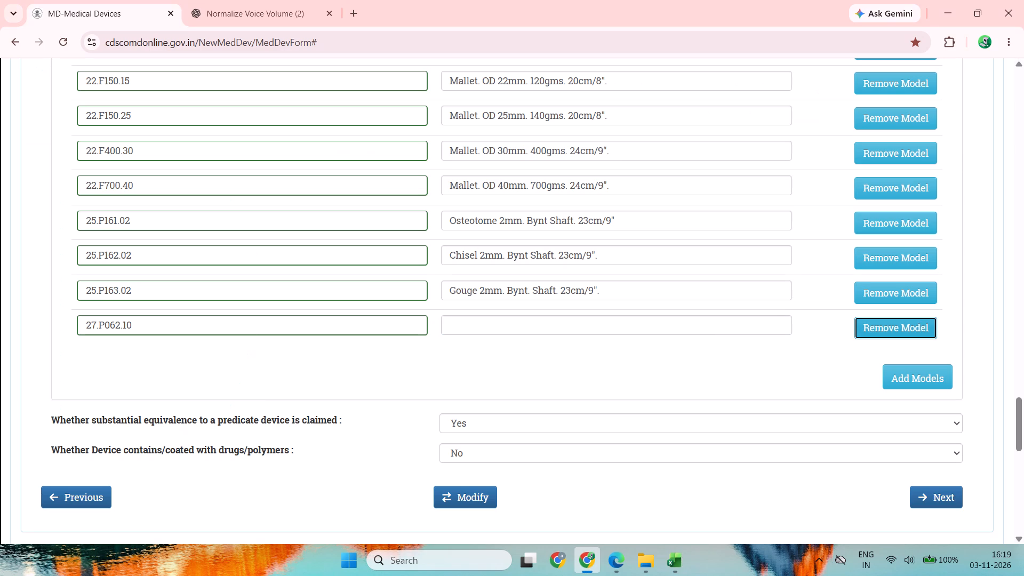
{"action": "key", "text": "ctrl+v"}
{"action": "left_click", "coordinate": [474, 321]}
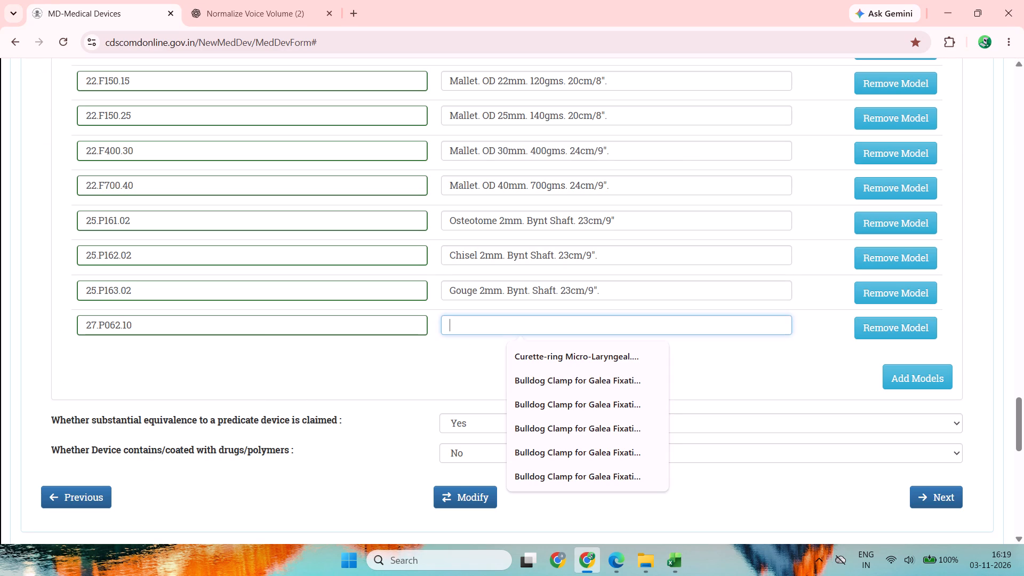
{"action": "key", "text": "ctrl+v"}
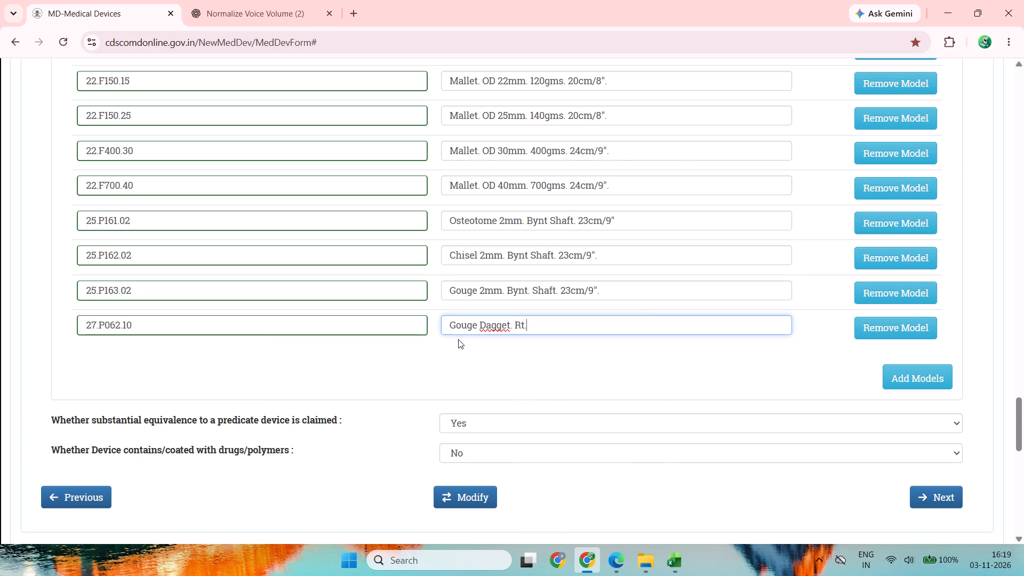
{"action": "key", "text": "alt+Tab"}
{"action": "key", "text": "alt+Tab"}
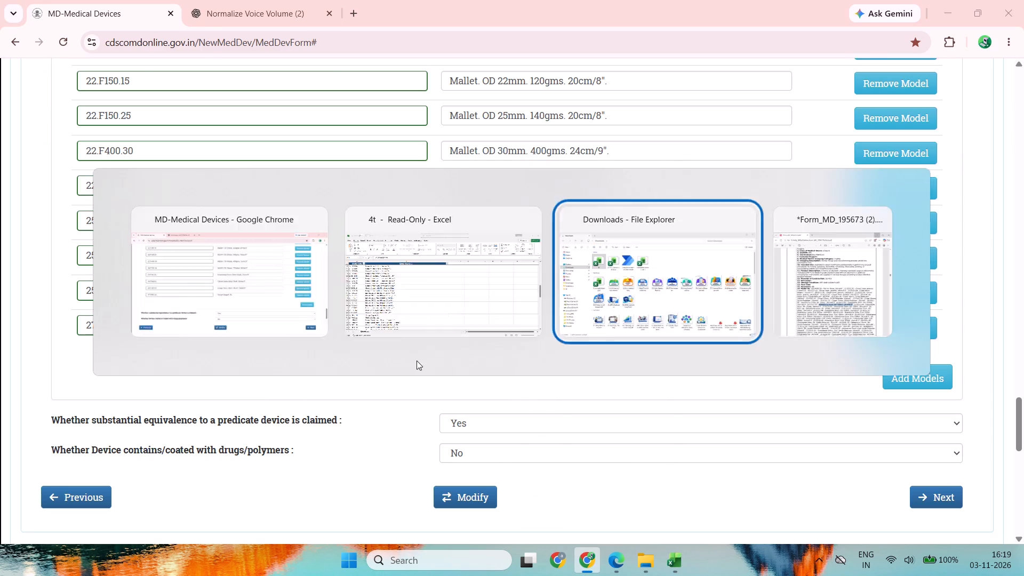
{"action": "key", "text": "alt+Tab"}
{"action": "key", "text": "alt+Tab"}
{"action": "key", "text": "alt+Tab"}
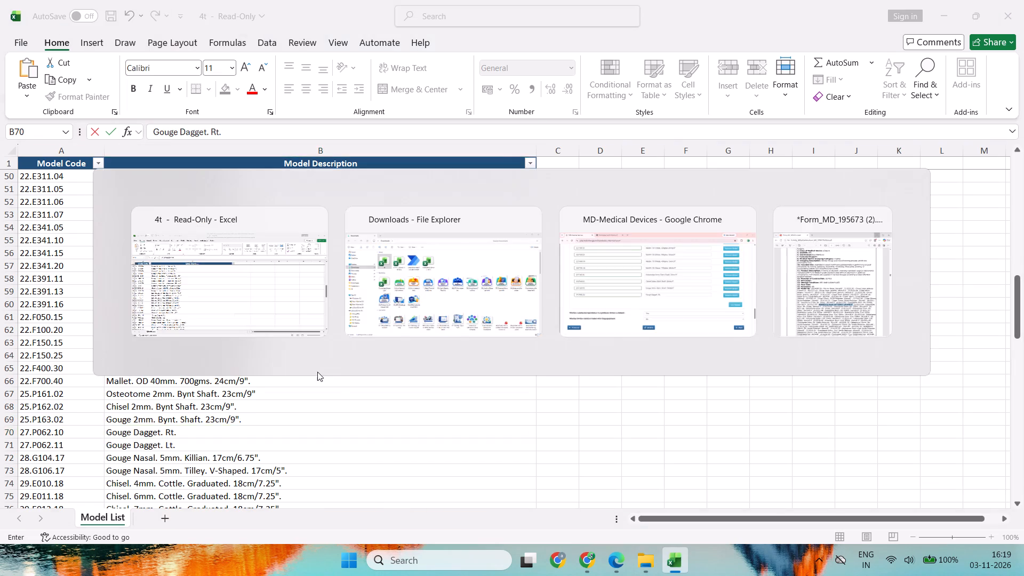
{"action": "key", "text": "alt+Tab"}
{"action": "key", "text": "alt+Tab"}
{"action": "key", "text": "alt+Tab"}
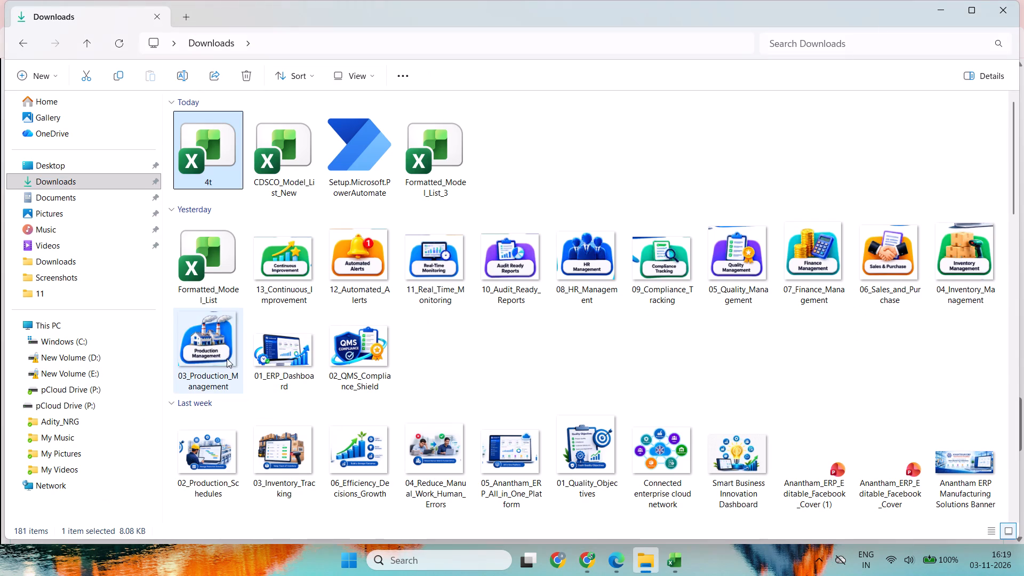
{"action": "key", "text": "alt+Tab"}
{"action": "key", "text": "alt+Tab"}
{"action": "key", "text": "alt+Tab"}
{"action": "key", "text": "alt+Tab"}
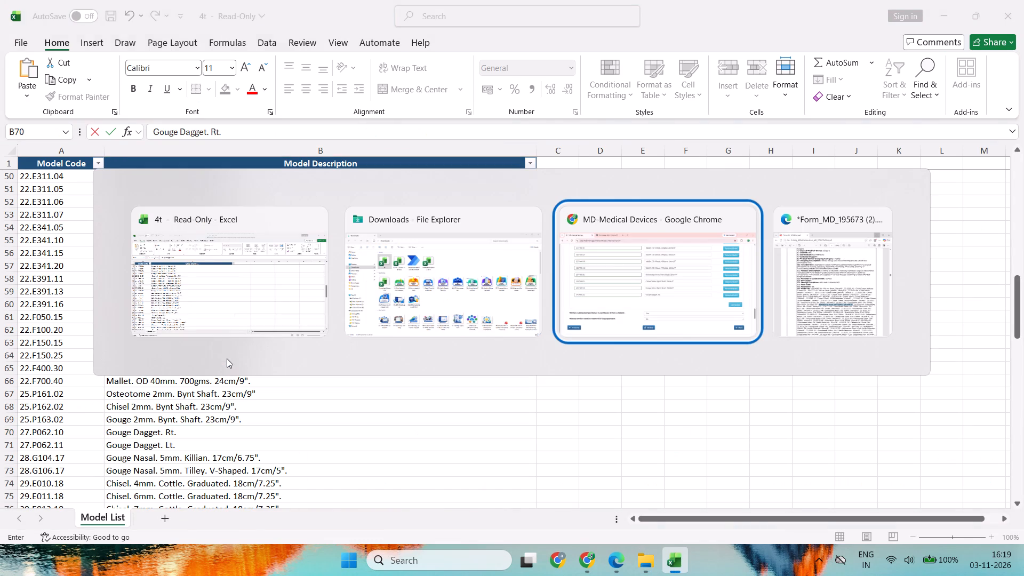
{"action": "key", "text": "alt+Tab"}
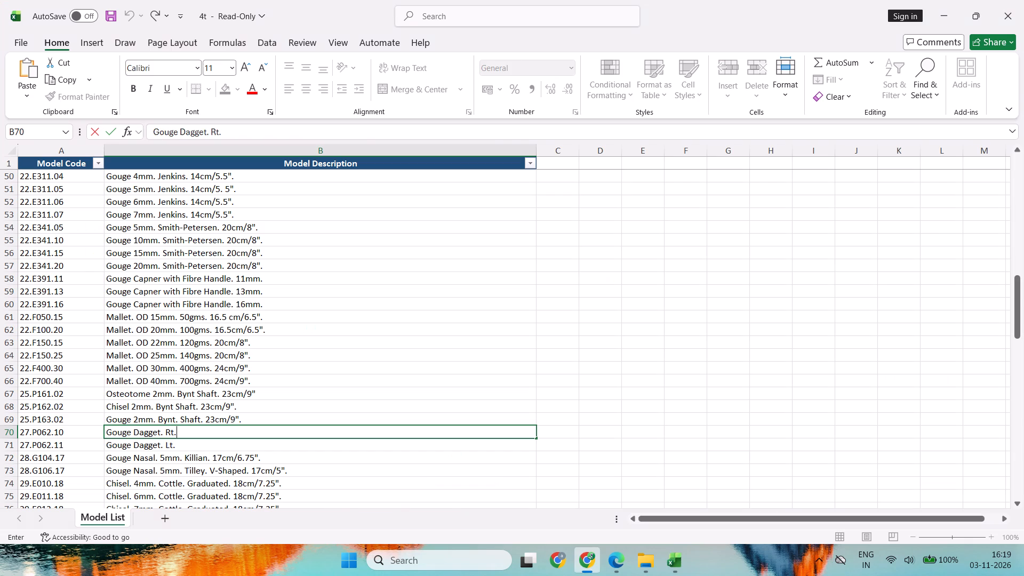
Add four blank model rows and enter code 27.P062.11 from the Excel list in the first of them.
{"action": "left_click", "coordinate": [67, 449]}
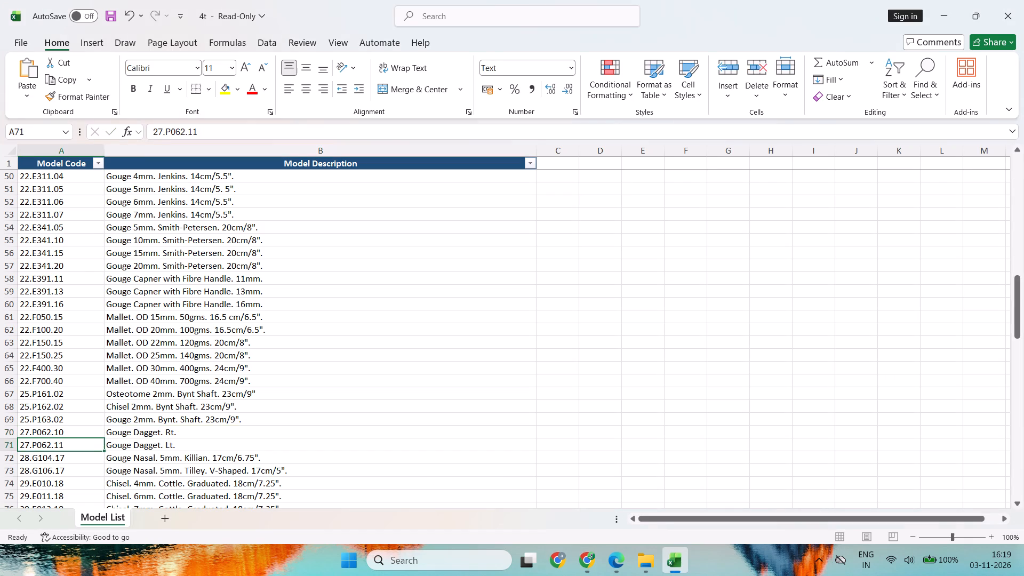
{"action": "key", "text": "ctrl+c"}
{"action": "key", "text": "alt+Tab"}
{"action": "key", "text": "Tab"}
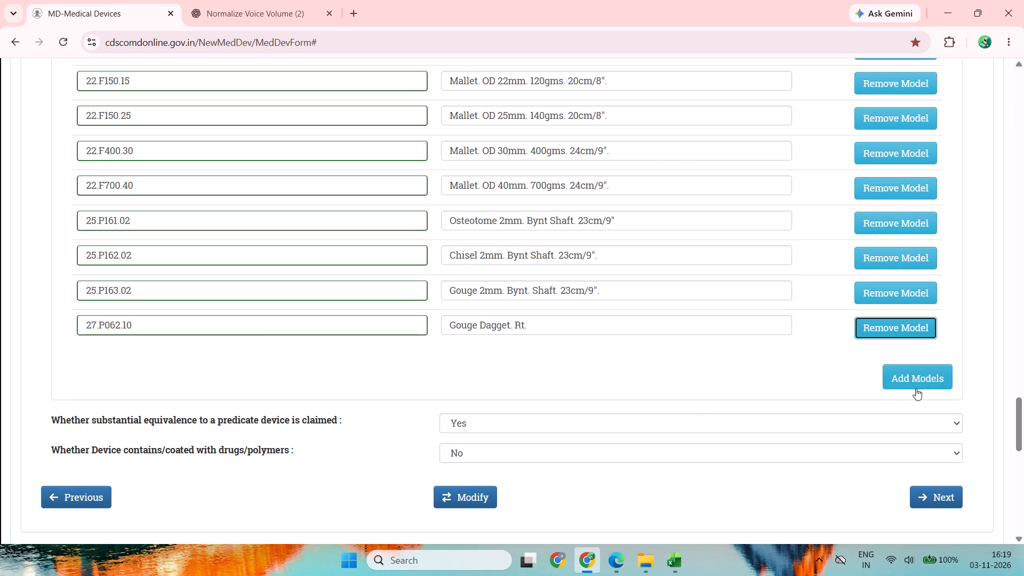
{"action": "left_click", "coordinate": [932, 380]}
{"action": "left_click", "coordinate": [923, 408]}
{"action": "left_click", "coordinate": [919, 449]}
{"action": "left_click", "coordinate": [921, 484]}
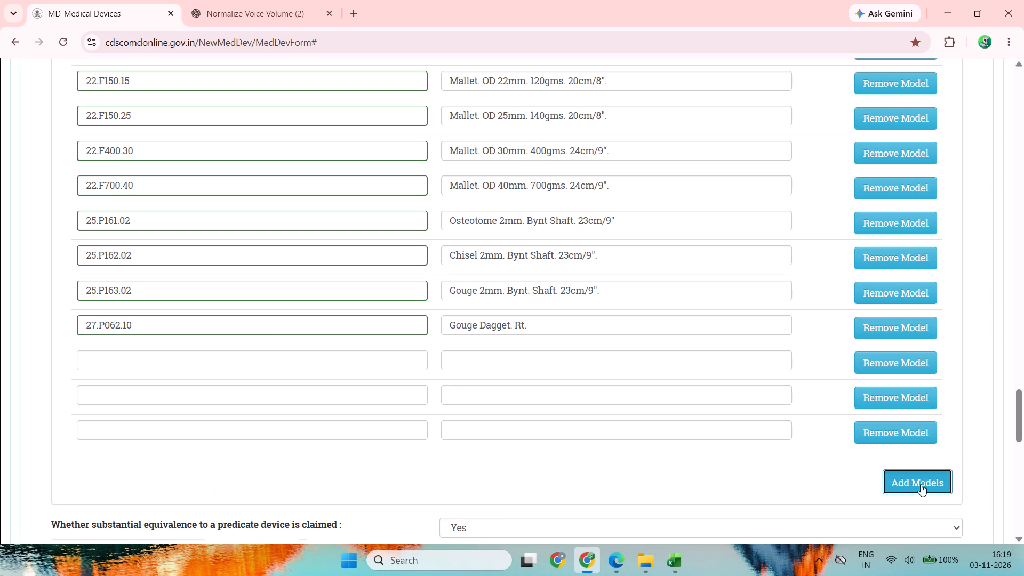
{"action": "left_click", "coordinate": [237, 355]}
{"action": "key", "text": "ctrl+v"}
{"action": "key", "text": "space"}
{"action": "key", "text": "Tab"}
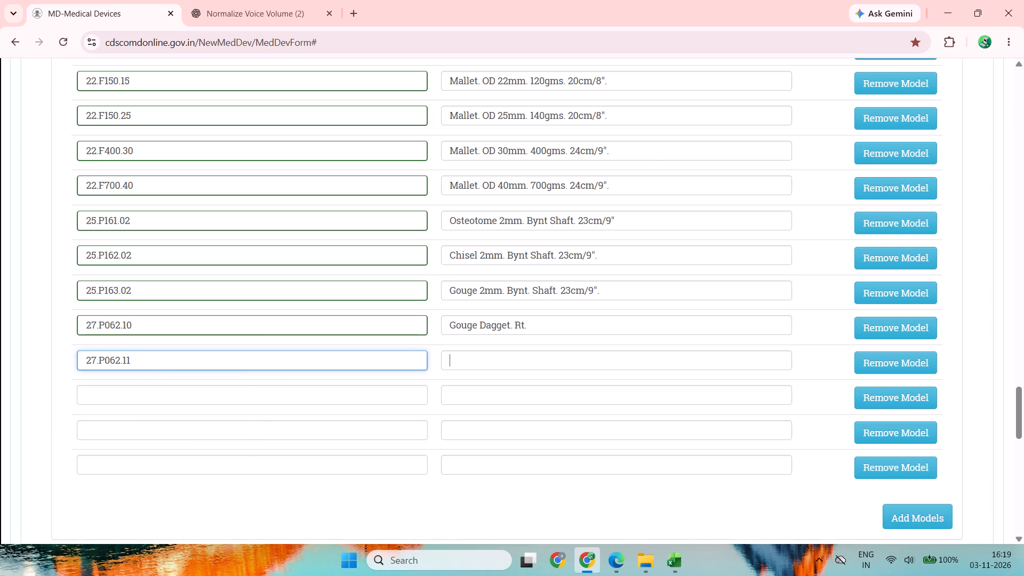
Add the description "Gouge Dagget. Lt." from the Excel list to model 27.P062.11.
{"action": "key", "text": "alt+Tab"}
{"action": "key", "text": "Tab"}
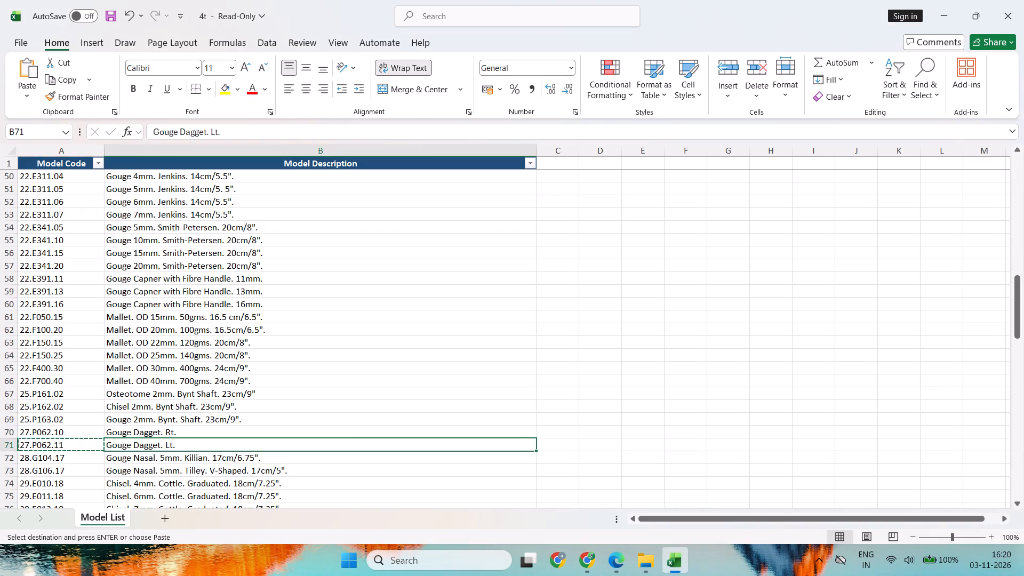
{"action": "key", "text": "ctrl+c"}
{"action": "key", "text": "alt+Tab"}
{"action": "key", "text": "Tab"}
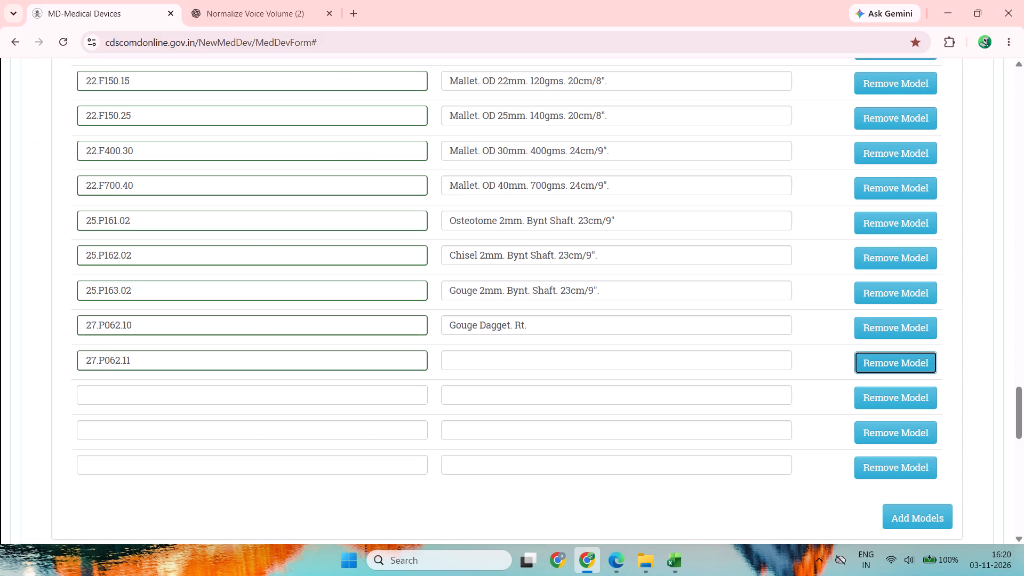
{"action": "left_click", "coordinate": [472, 362]}
{"action": "key", "text": "ctrl+c"}
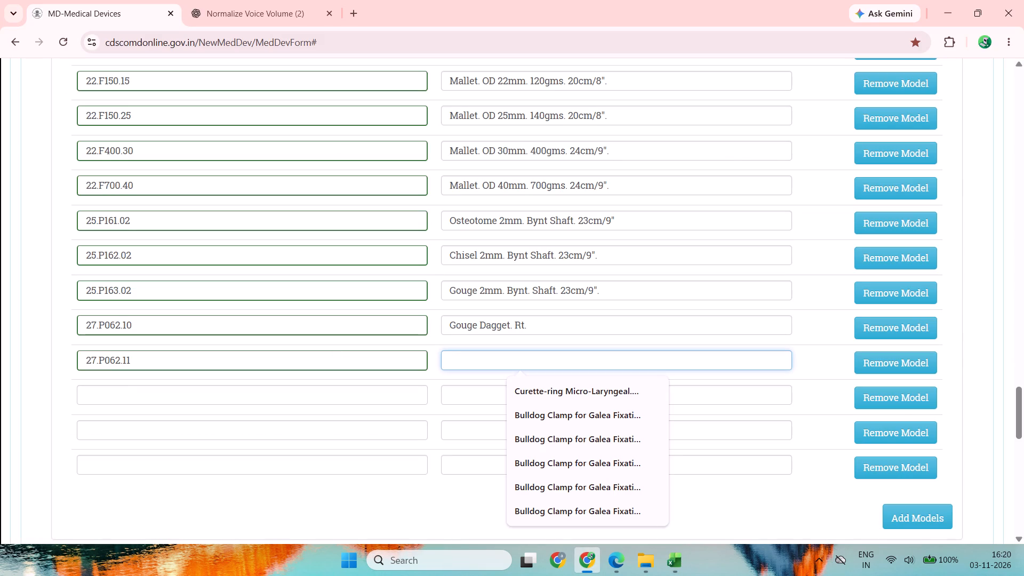
{"action": "key", "text": "ctrl+v"}
Enter code 28.G104.17 from the Excel list in the first blank model row.
{"action": "left_click", "coordinate": [301, 371]}
{"action": "left_click", "coordinate": [274, 395]}
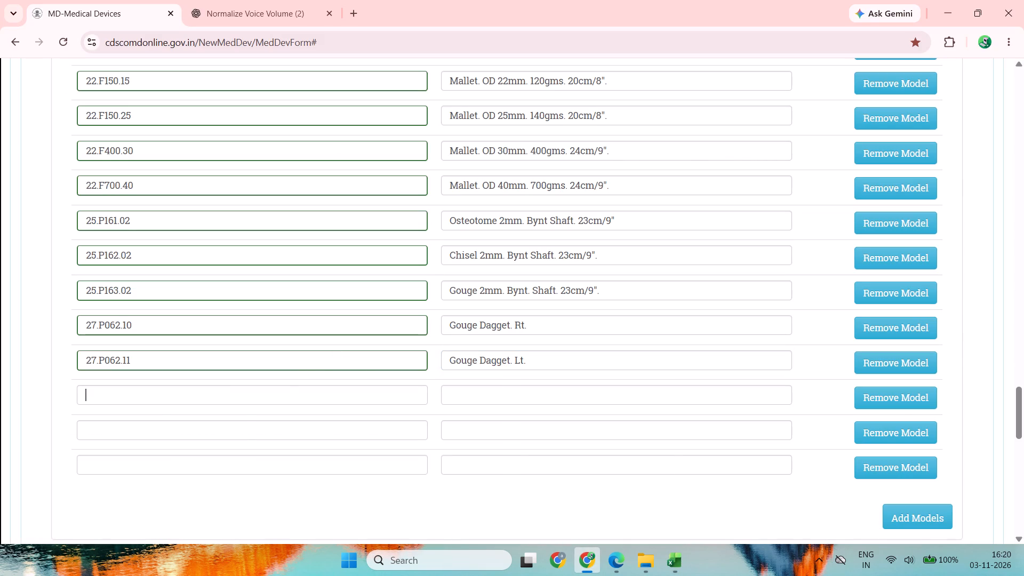
{"action": "key", "text": "alt+Tab"}
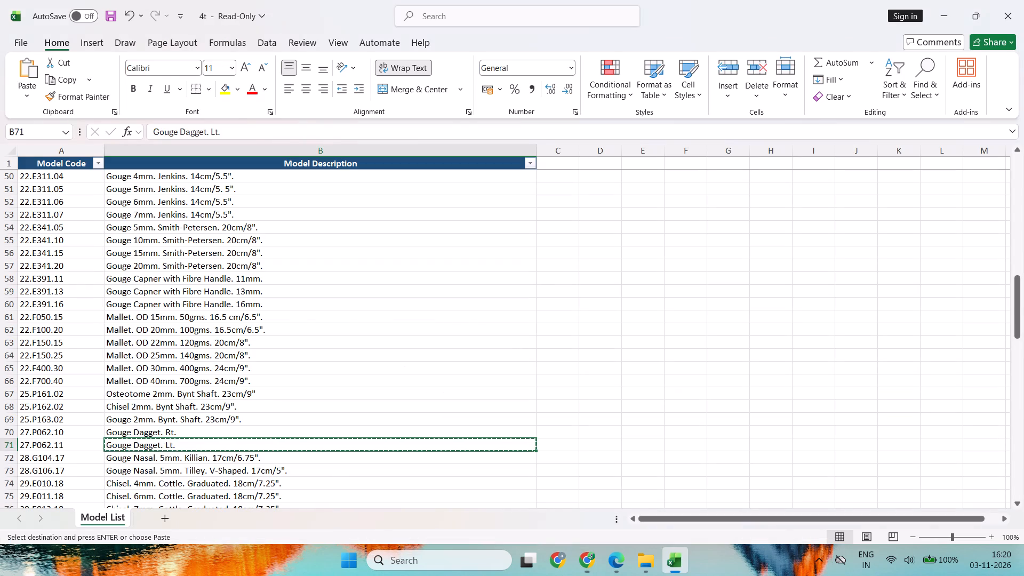
{"action": "left_click", "coordinate": [70, 460]}
{"action": "key", "text": "ctrl+c"}
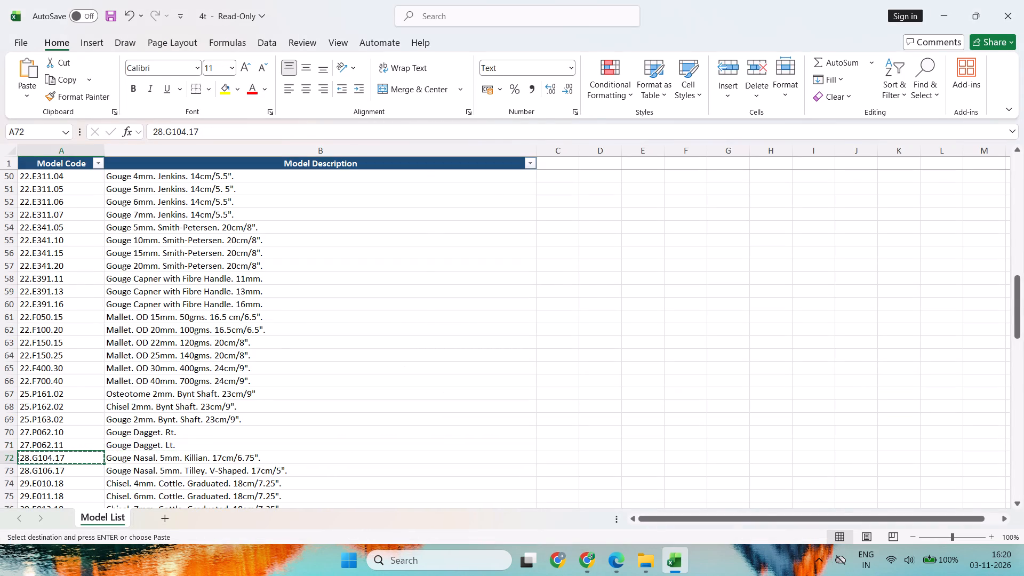
{"action": "key", "text": "alt+Tab"}
{"action": "key", "text": "Tab"}
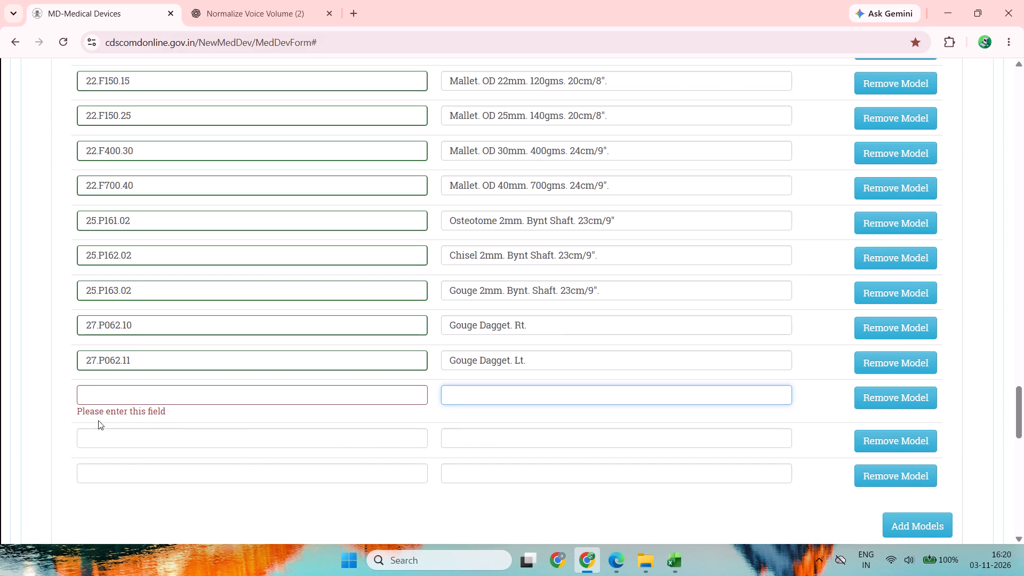
{"action": "left_click", "coordinate": [110, 398], "text": "ctrl"}
{"action": "key", "text": "ctrl+v"}
Add the description "Gouge Nasal. 5mm. Killian. 17cm/6.75"." from the Excel list to model 28.G104.17.
{"action": "key", "text": "alt+Tab"}
{"action": "key", "text": "Tab"}
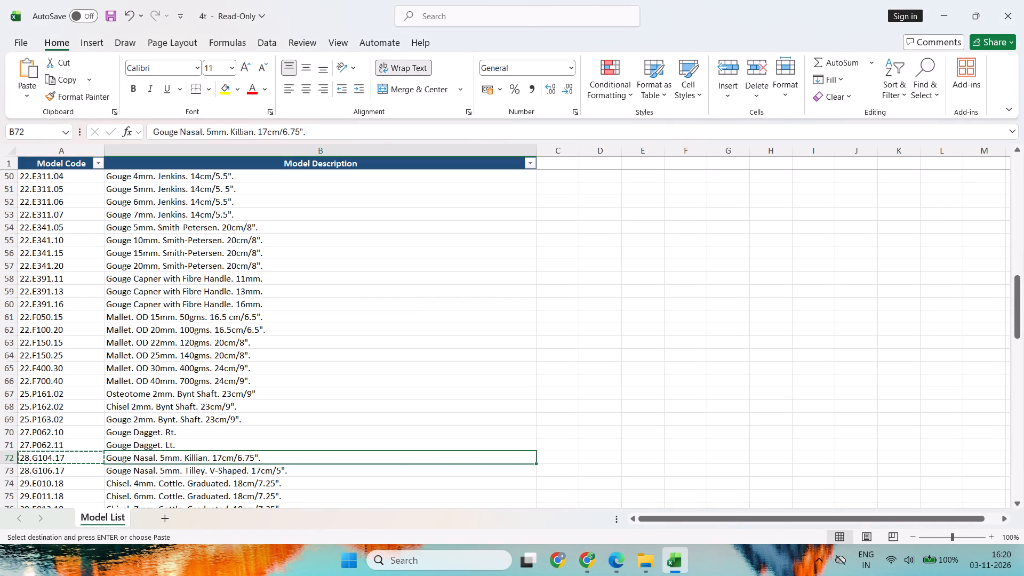
{"action": "key", "text": "ctrl+c"}
{"action": "key", "text": "alt+Tab"}
{"action": "key", "text": "Tab"}
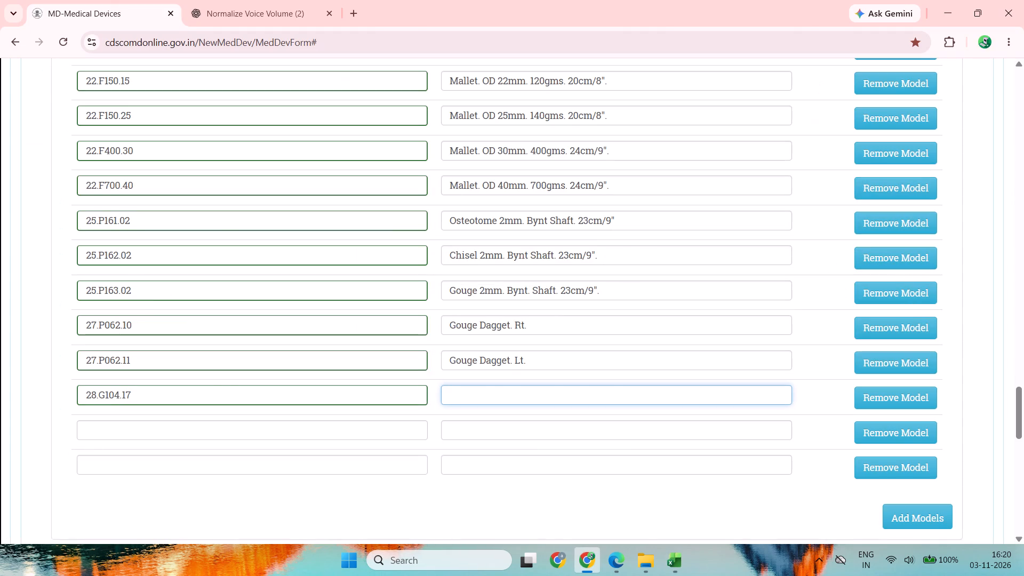
{"action": "key", "text": "ctrl+v"}
Enter code 28.G106.17 from the Excel list in the model row below 28.G104.17.
{"action": "key", "text": "alt+Tab"}
{"action": "key", "text": "Tab"}
{"action": "left_click", "coordinate": [59, 474]}
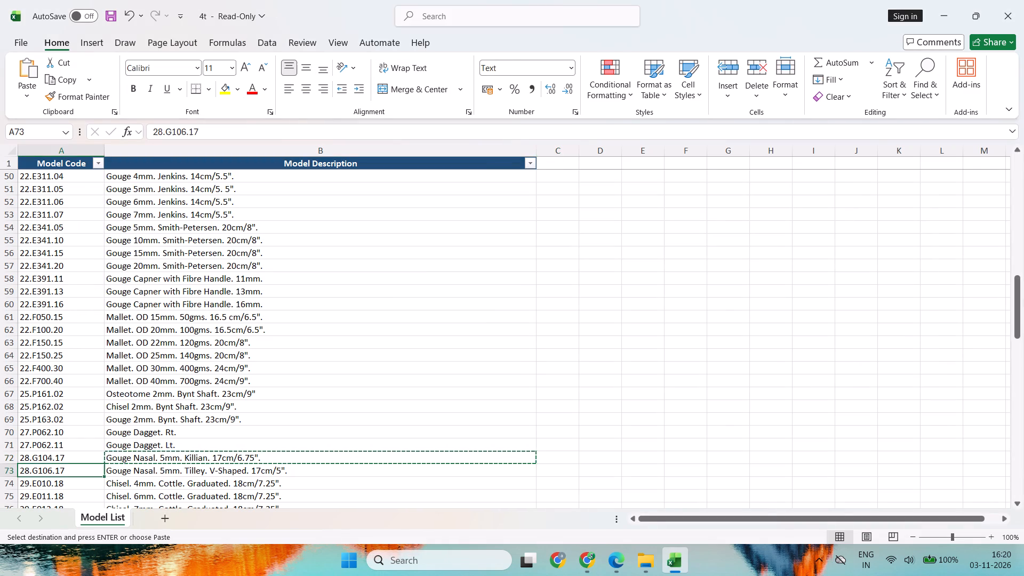
{"action": "key", "text": "ctrl+c"}
{"action": "key", "text": "alt+Tab"}
{"action": "key", "text": "Tab"}
{"action": "left_click", "coordinate": [131, 430]}
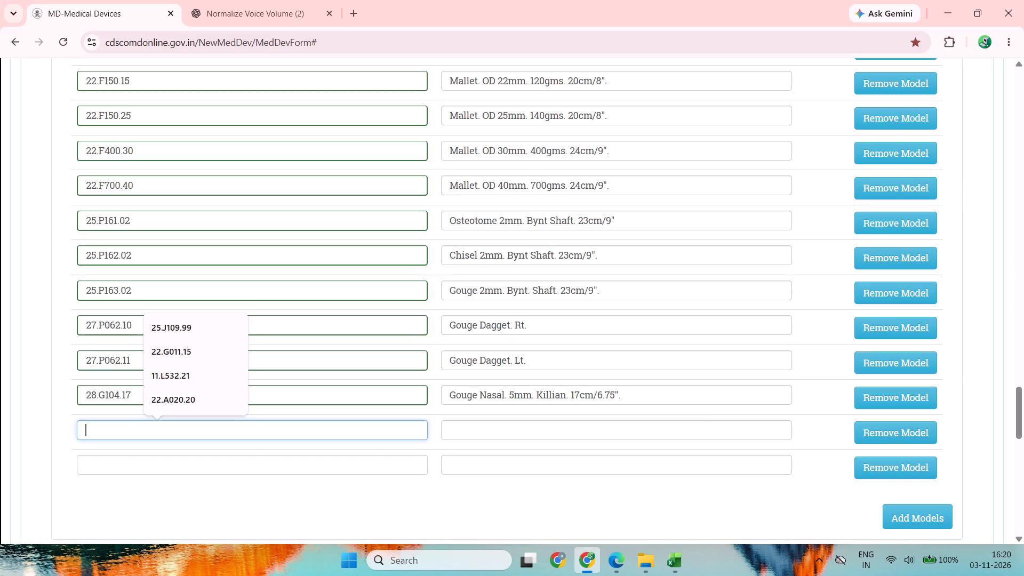
{"action": "key", "text": "ctrl+v"}
Add the description "Gouge Nasal. 5mm. Tilley. V-Shaped. 17cm/5"." from the Excel list to model 28.G106.17.
{"action": "key", "text": "alt+Tab"}
{"action": "key", "text": "Tab"}
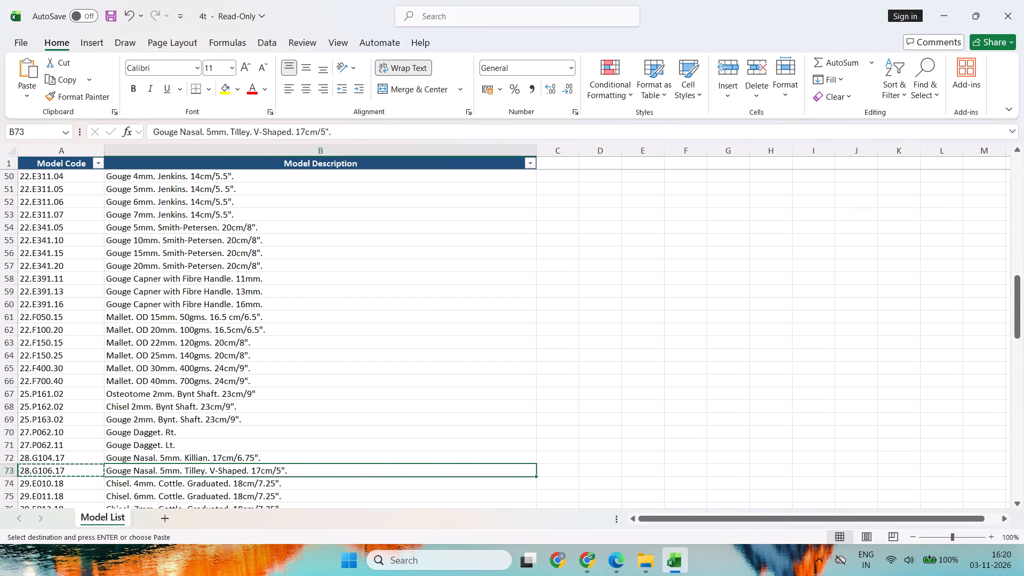
{"action": "key", "text": "ctrl+c"}
{"action": "key", "text": "alt+Tab"}
{"action": "key", "text": "Tab"}
{"action": "key", "text": "ctrl+v"}
Enter code 29.E010.18 from the Excel list in the last blank model row.
{"action": "key", "text": "alt+Tab"}
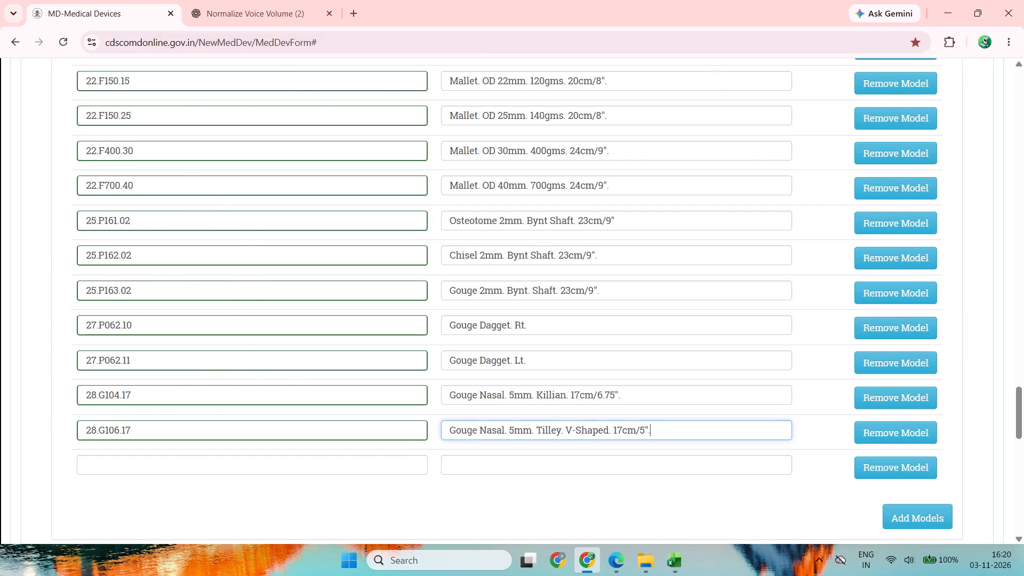
{"action": "left_click", "coordinate": [57, 482]}
{"action": "scroll", "coordinate": [77, 462], "scroll_direction": "down", "scroll_amount": 3}
{"action": "scroll", "coordinate": [103, 398], "scroll_direction": "down", "scroll_amount": 4}
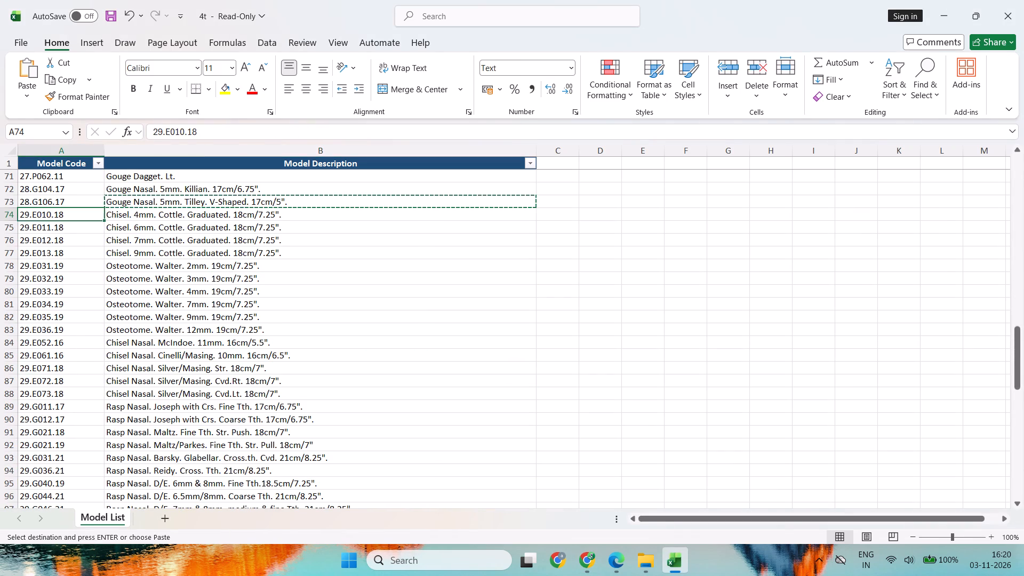
{"action": "key", "text": "ctrl+c"}
{"action": "key", "text": "alt+Tab"}
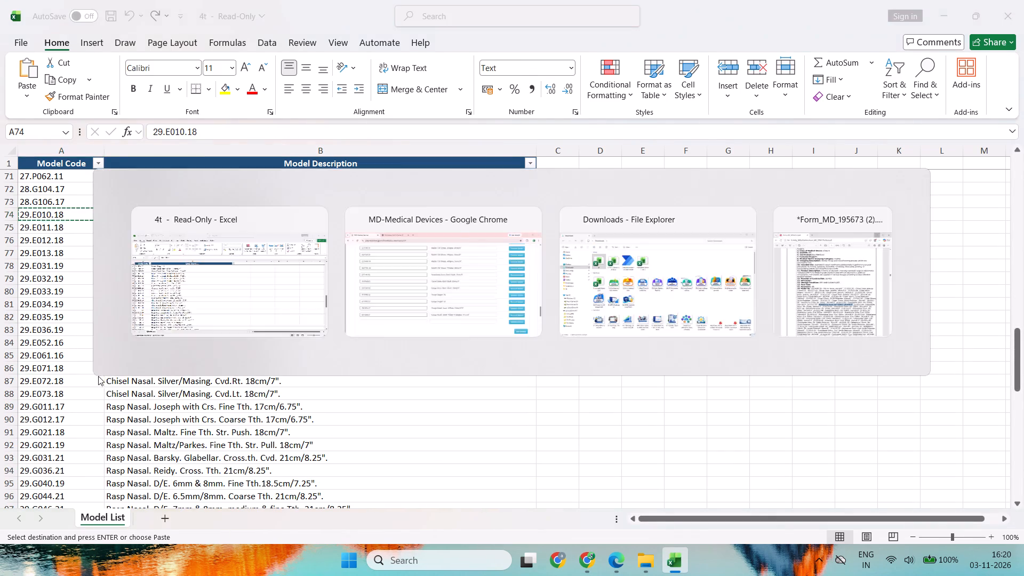
{"action": "left_click", "coordinate": [137, 458]}
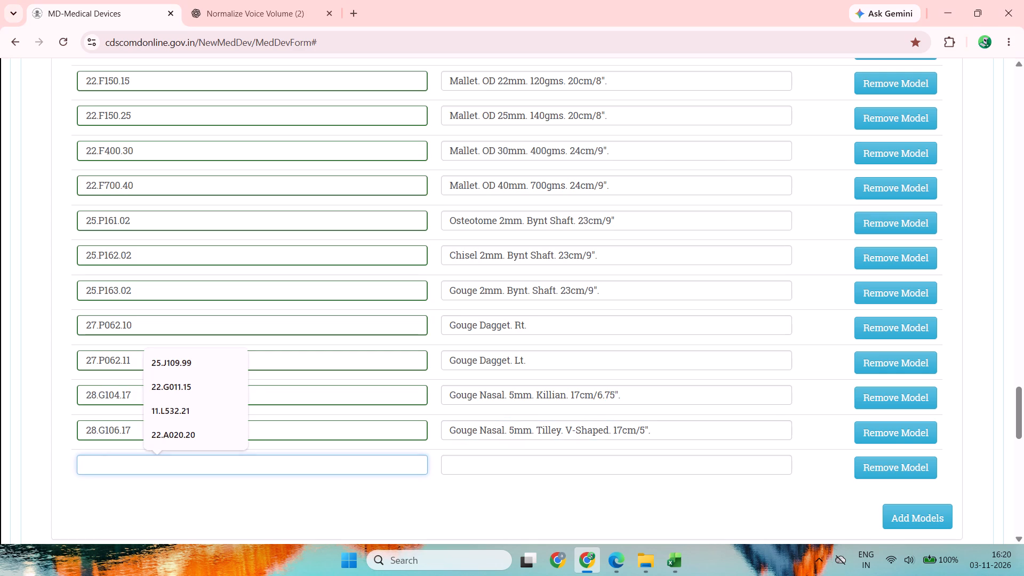
{"action": "key", "text": "ctrl+v"}
Add the description "Chisel. 4mm. Cottle. Graduated. 18cm/7.25"." from the Excel list to model 29.E010.18.
{"action": "key", "text": "alt+Tab"}
{"action": "key", "text": "Tab"}
{"action": "key", "text": "ctrl+c"}
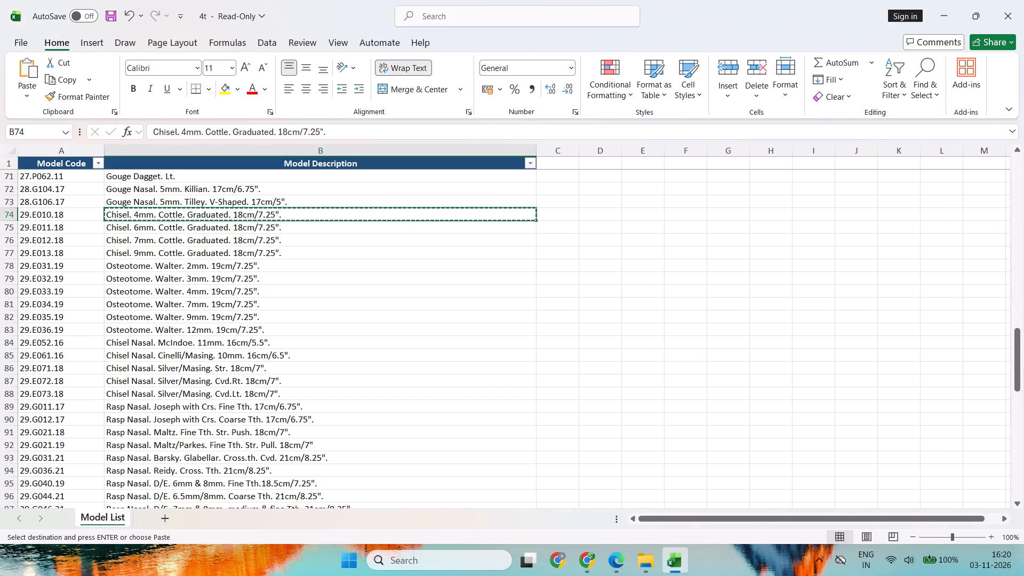
{"action": "key", "text": "alt+Tab"}
{"action": "key", "text": "Tab"}
{"action": "key", "text": "ctrl+v"}
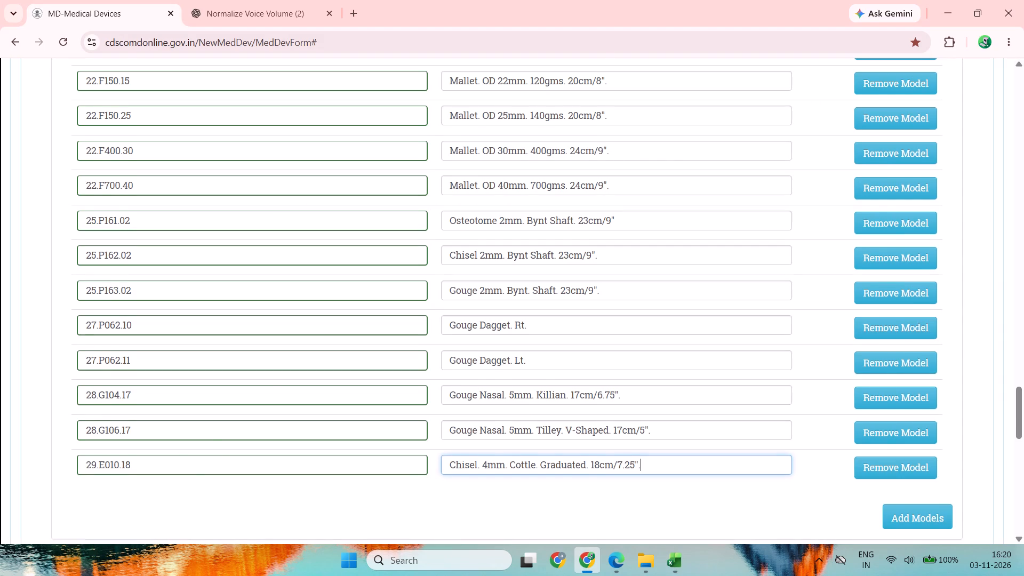
Save the modified device details with the newly entered models.
{"action": "scroll", "coordinate": [214, 429], "scroll_direction": "down", "scroll_amount": 4}
{"action": "left_click", "coordinate": [456, 369]}
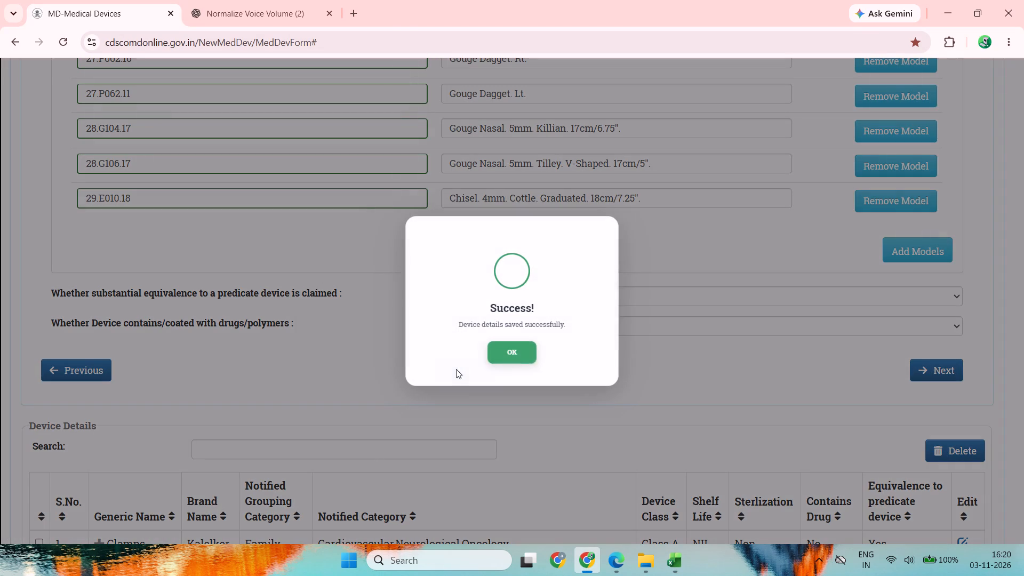
{"action": "left_click", "coordinate": [523, 339]}
{"action": "left_click", "coordinate": [523, 346]}
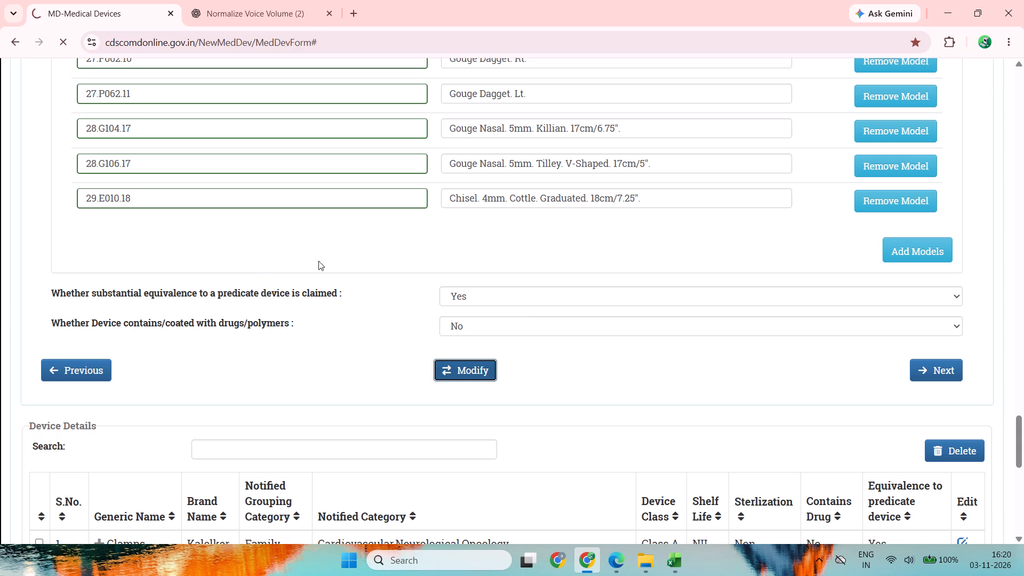
Look through the entered model codes and descriptions in the device form.
{"action": "scroll", "coordinate": [354, 261], "scroll_direction": "up", "scroll_amount": 12}
{"action": "scroll", "coordinate": [354, 261], "scroll_direction": "down", "scroll_amount": 2}
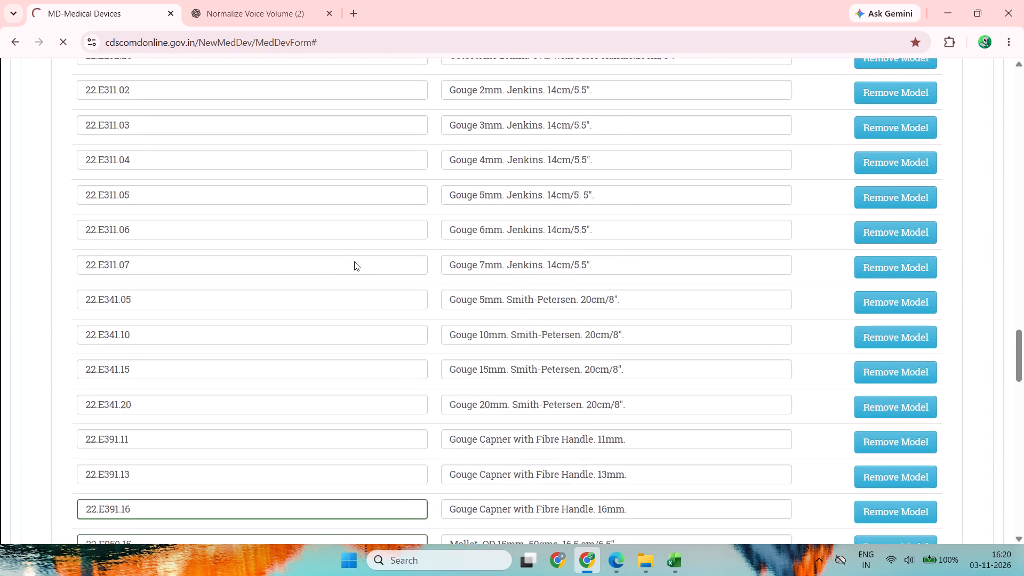
{"action": "scroll", "coordinate": [354, 261], "scroll_direction": "down", "scroll_amount": 9}
{"action": "scroll", "coordinate": [328, 289], "scroll_direction": "up", "scroll_amount": 8}
{"action": "scroll", "coordinate": [328, 289], "scroll_direction": "down", "scroll_amount": 9}
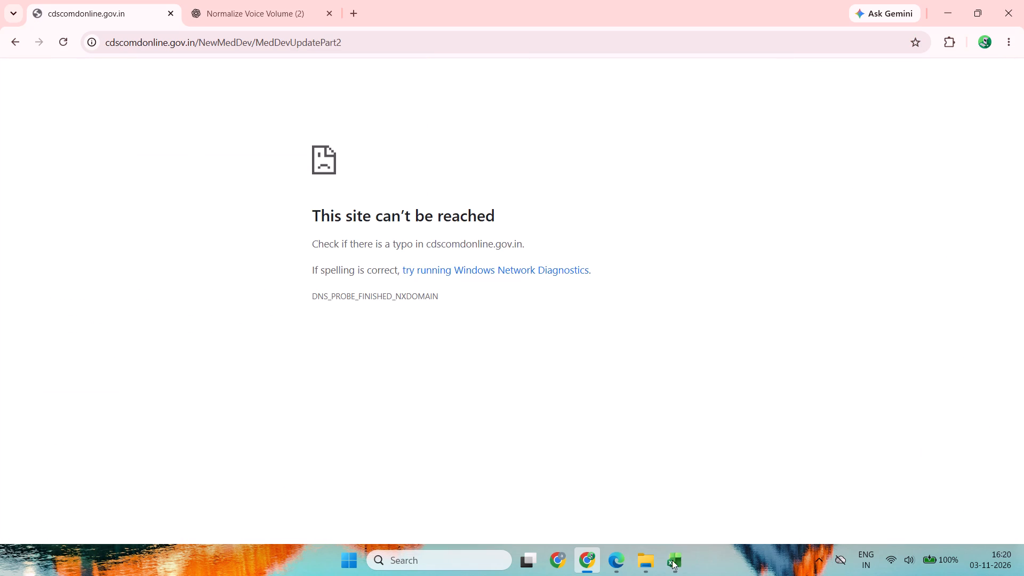
Close the Excel workbook 4t without saving its changes.
{"action": "left_click", "coordinate": [724, 451]}
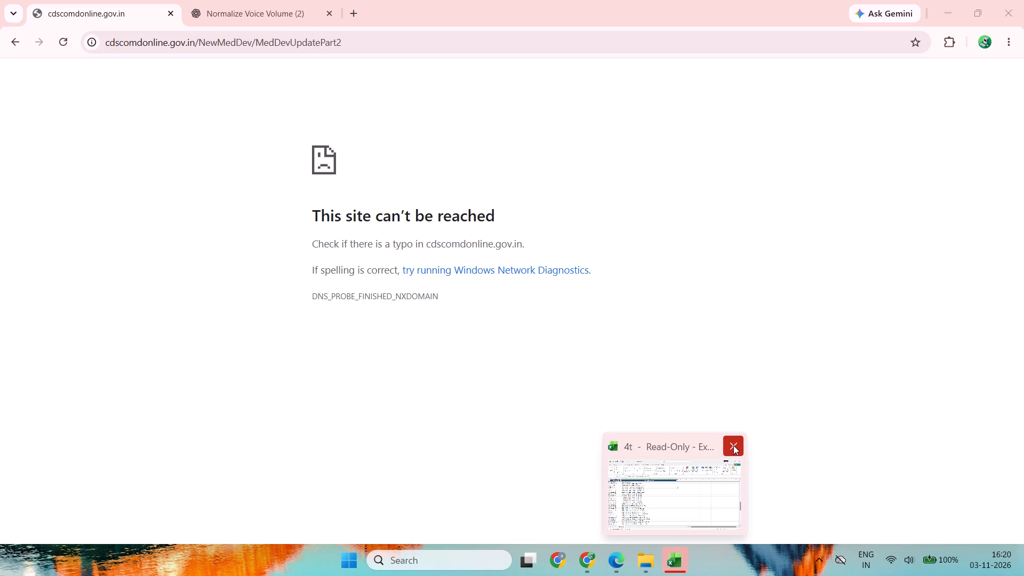
{"action": "left_click", "coordinate": [711, 489]}
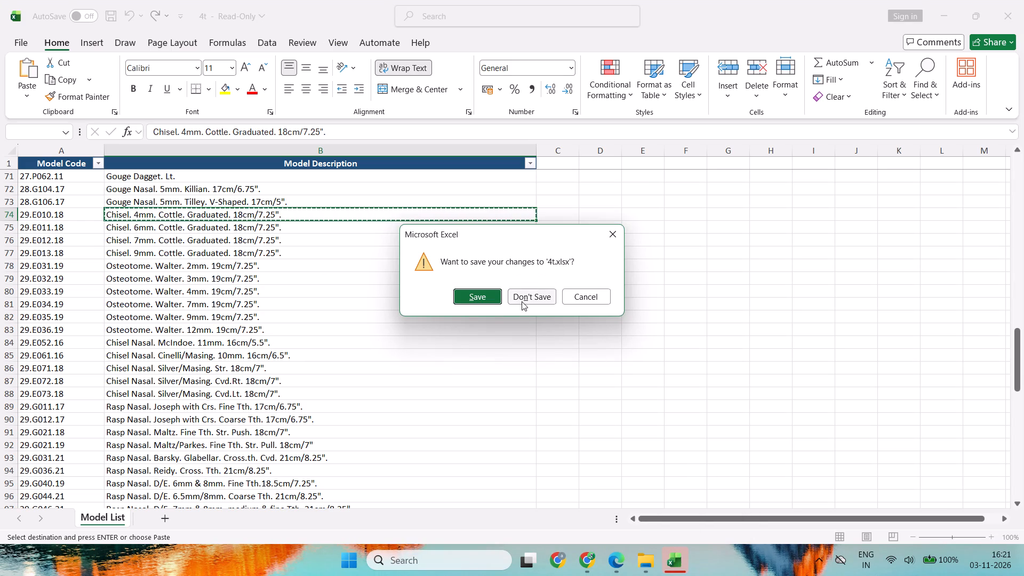
{"action": "left_click", "coordinate": [475, 292]}
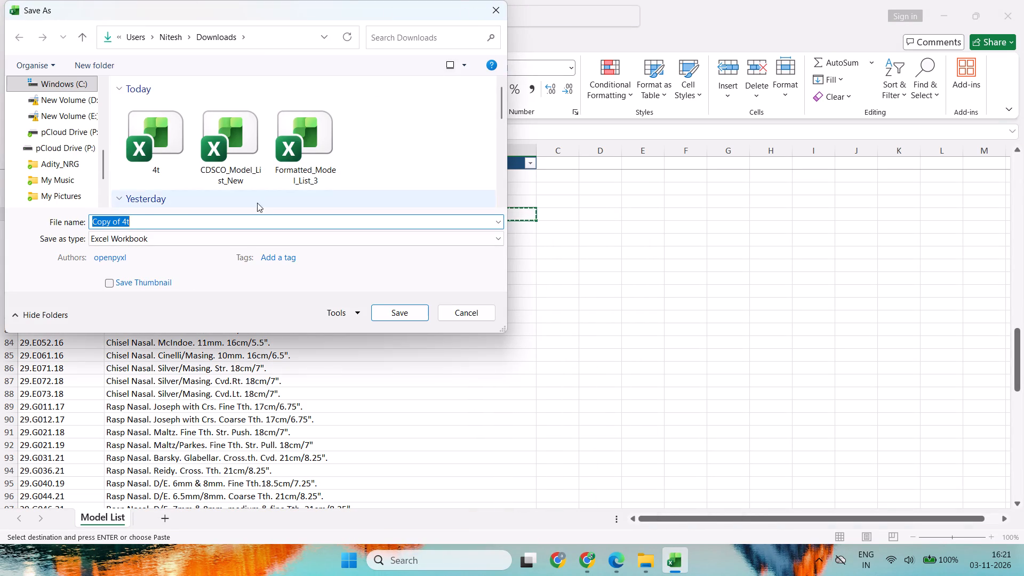
{"action": "left_click", "coordinate": [496, 10]}
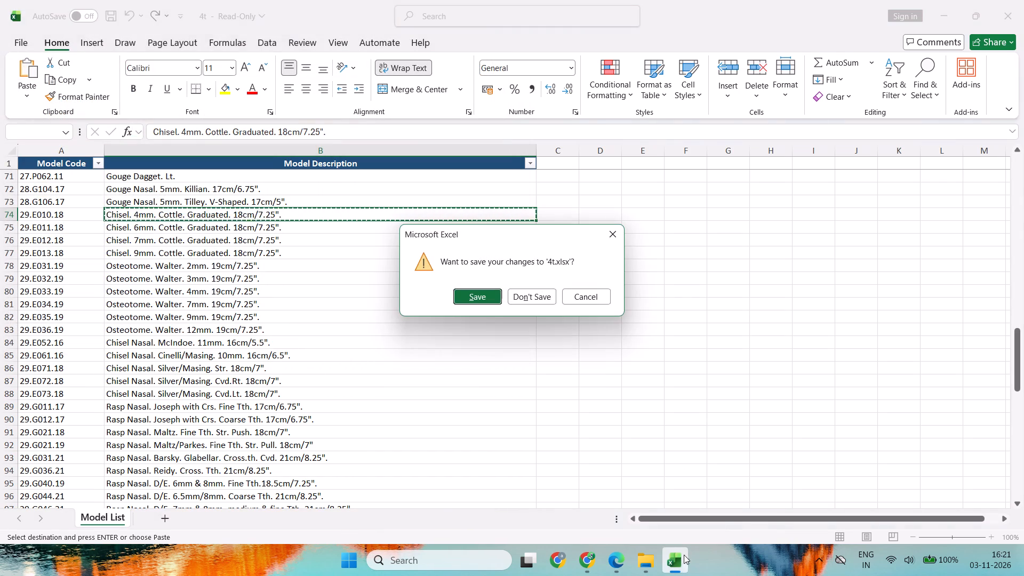
{"action": "left_click", "coordinate": [528, 297]}
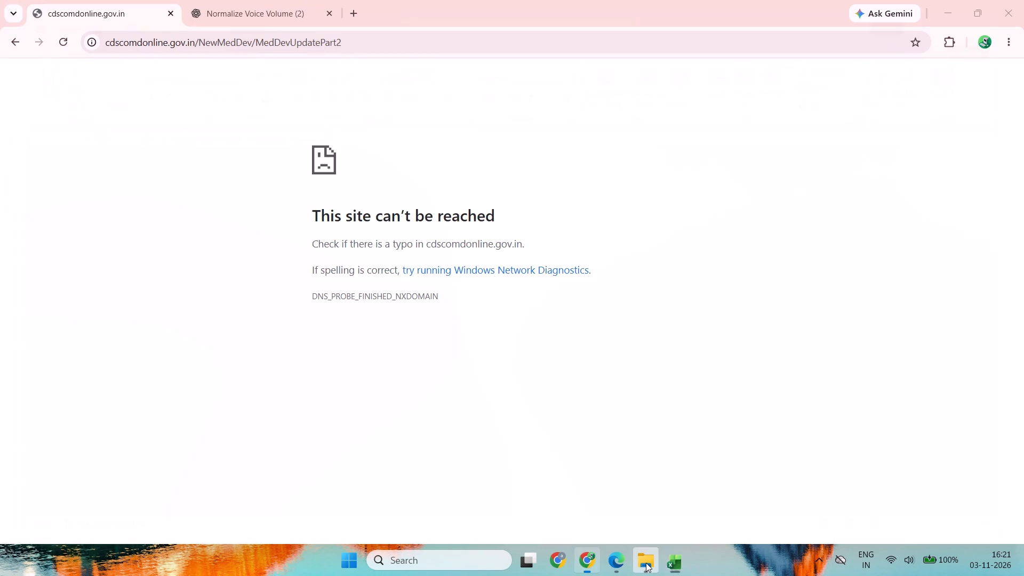
Reopen the Excel workbook 4t from the Downloads folder.
{"action": "left_click", "coordinate": [660, 570]}
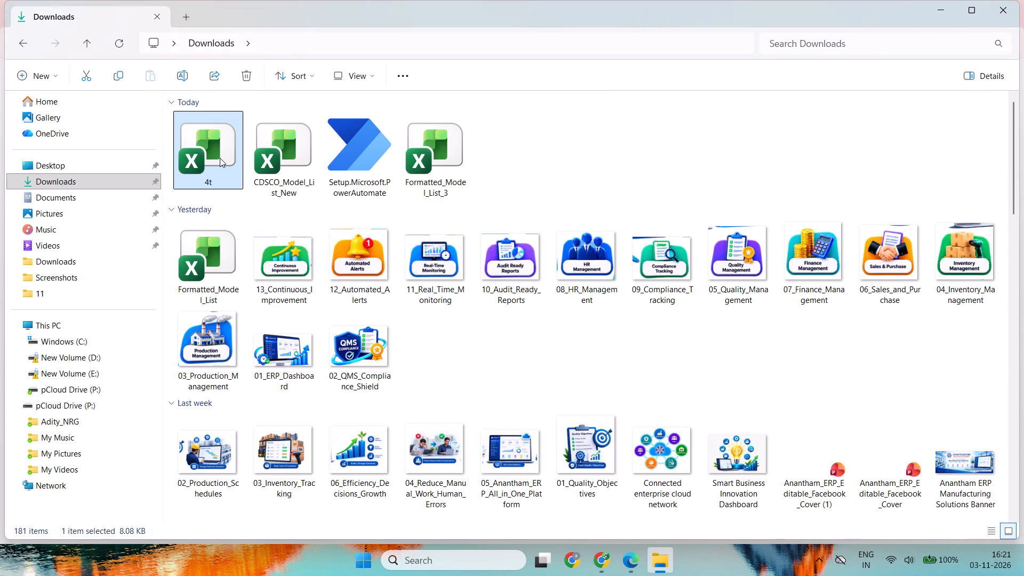
{"action": "double_click", "coordinate": [220, 158]}
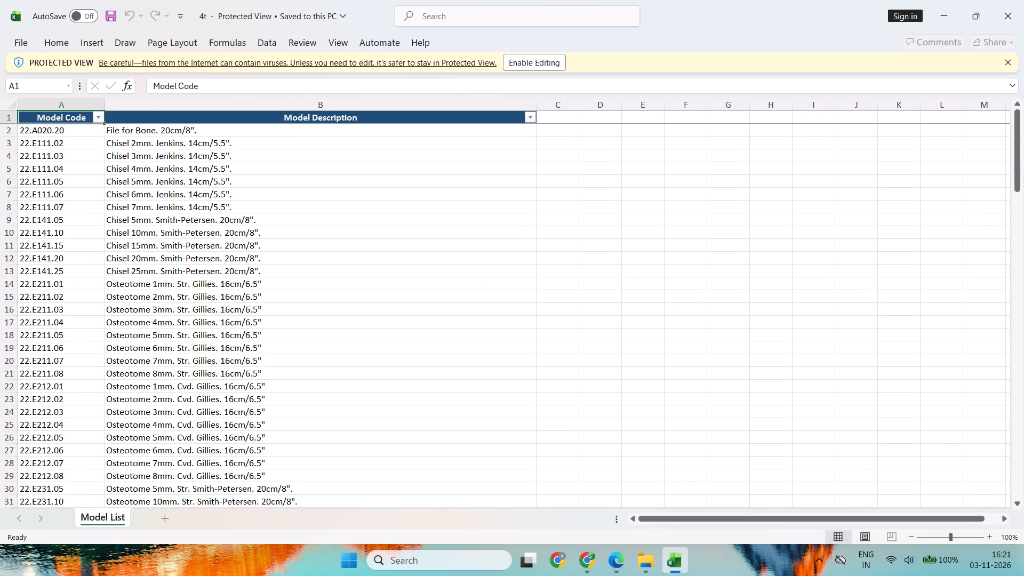
{"action": "scroll", "coordinate": [70, 336], "scroll_direction": "down", "scroll_amount": 2}
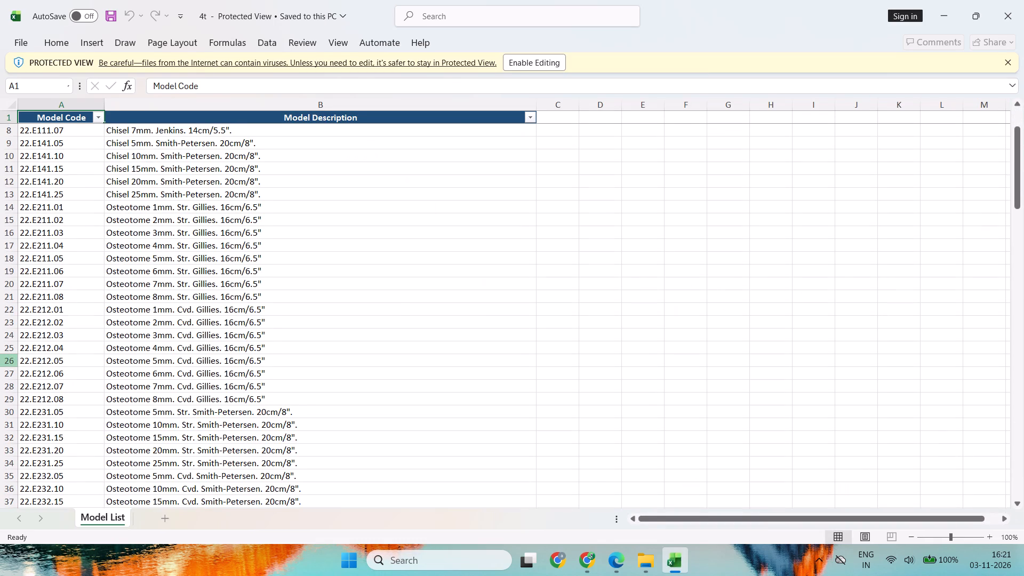
Switch back to the browser and reload the medical device application page.
{"action": "key", "text": "alt+Tab"}
{"action": "key", "text": "alt+Tab"}
{"action": "key", "text": "alt+Tab"}
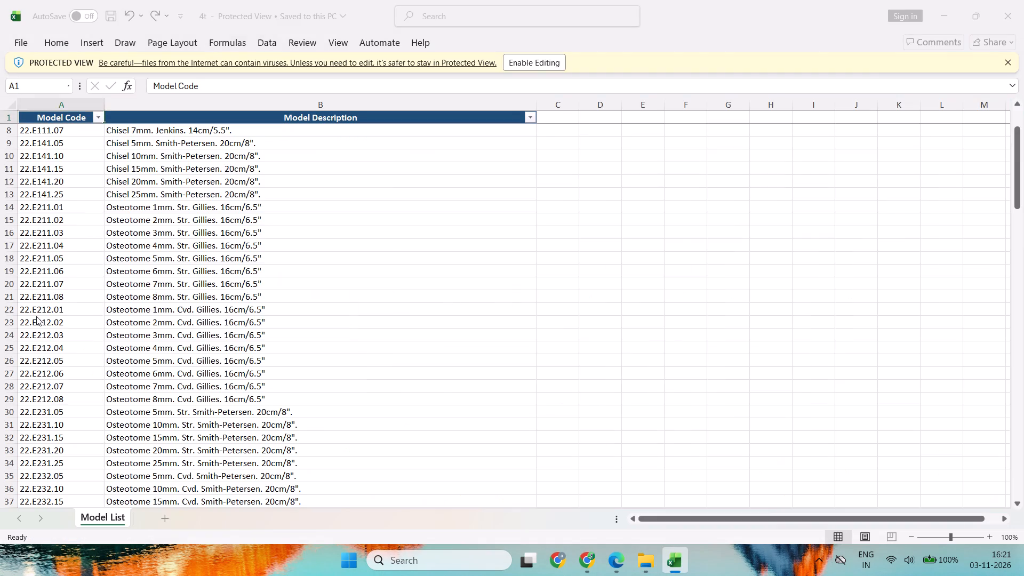
{"action": "key", "text": "alt+Tab"}
{"action": "left_click", "coordinate": [60, 45]}
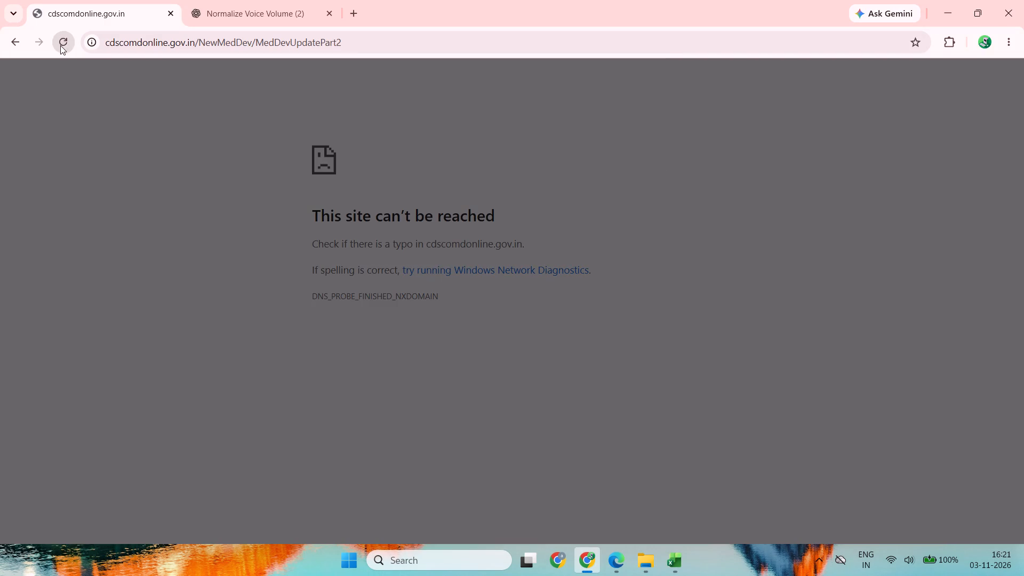
{"action": "left_click", "coordinate": [551, 150]}
Select code 29.E010.18 in the reopened Excel list and look through the models listed below it.
{"action": "key", "text": "alt+Tab"}
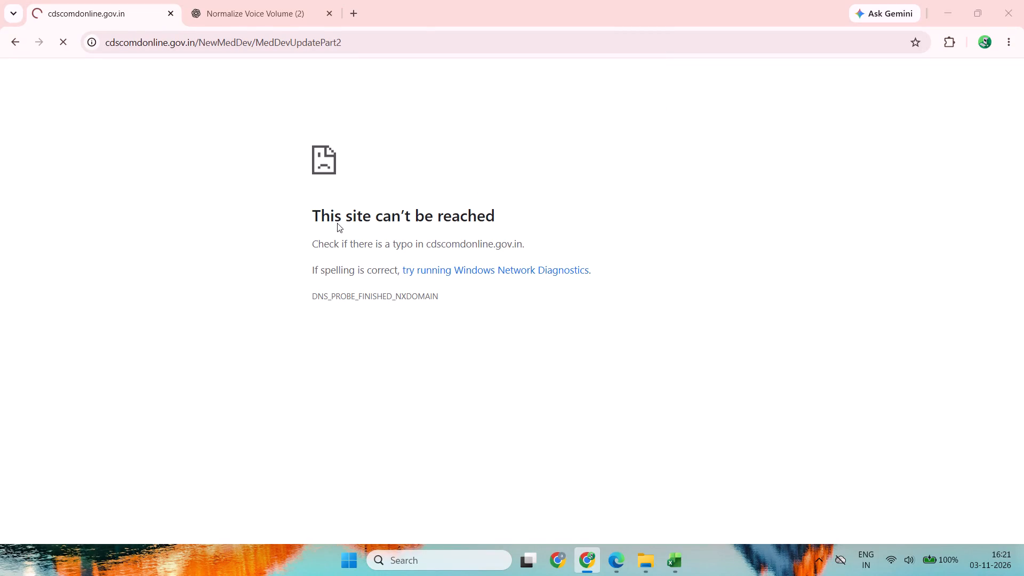
{"action": "scroll", "coordinate": [71, 347], "scroll_direction": "down", "scroll_amount": 8}
{"action": "scroll", "coordinate": [42, 386], "scroll_direction": "down", "scroll_amount": 6}
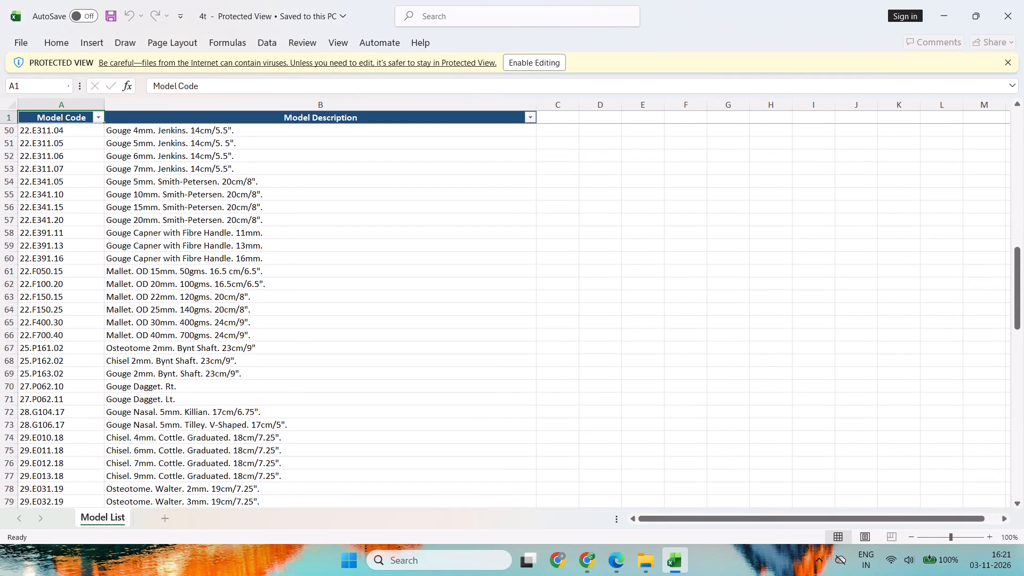
{"action": "left_click", "coordinate": [26, 437]}
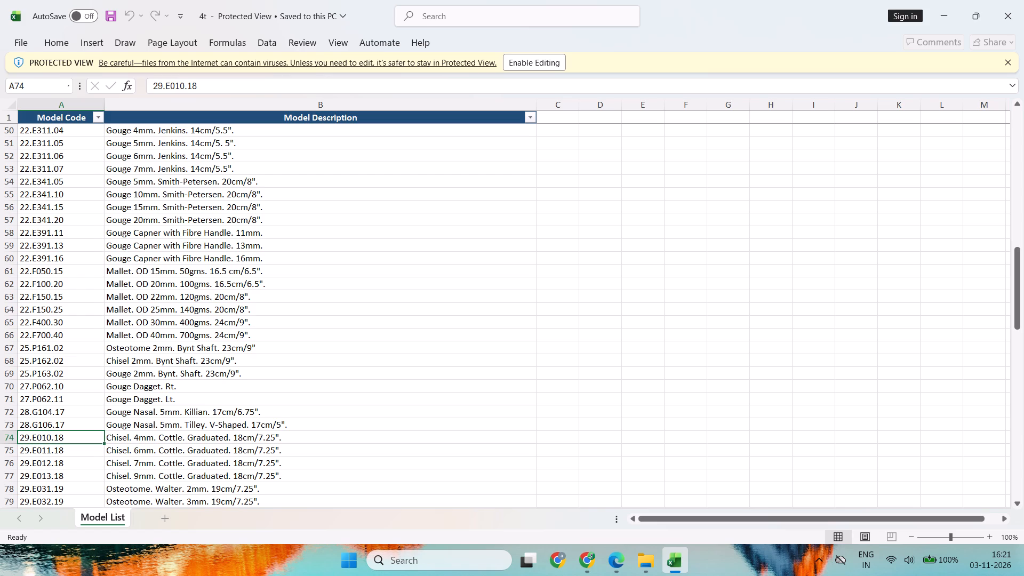
{"action": "scroll", "coordinate": [135, 393], "scroll_direction": "down", "scroll_amount": 18}
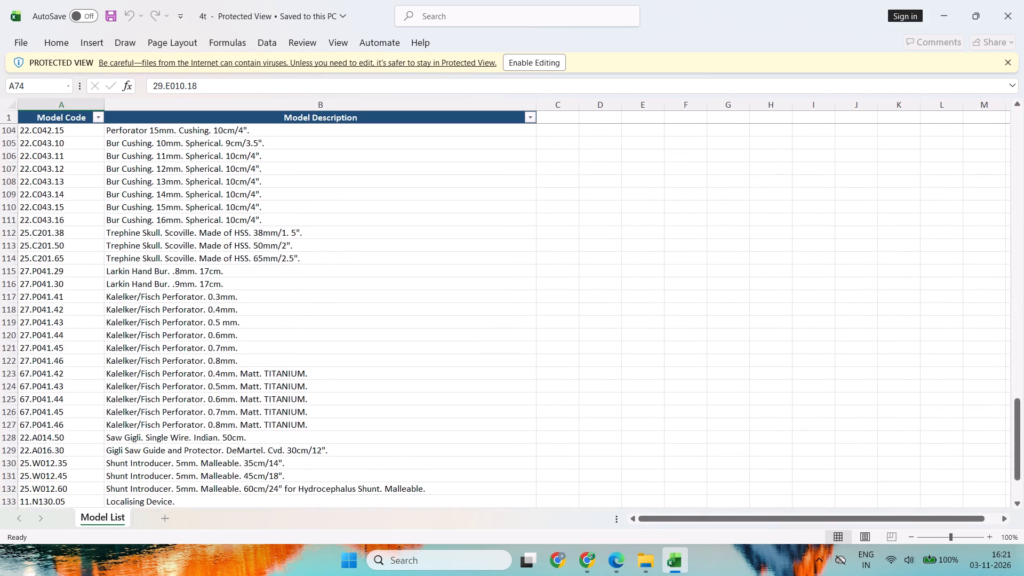
{"action": "scroll", "coordinate": [136, 396], "scroll_direction": "down", "scroll_amount": 3}
{"action": "scroll", "coordinate": [133, 400], "scroll_direction": "up", "scroll_amount": 12}
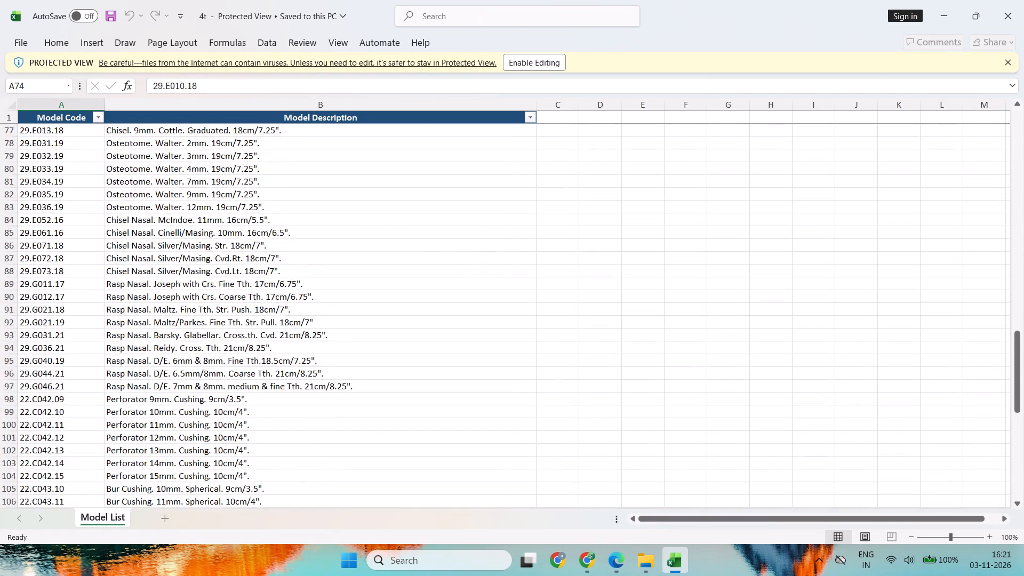
Return to Chrome and reload the cdscomdonline.gov.in medical device application page that could not be reached.
{"action": "scroll", "coordinate": [133, 392], "scroll_direction": "up", "scroll_amount": 5}
{"action": "key", "text": "alt+Tab"}
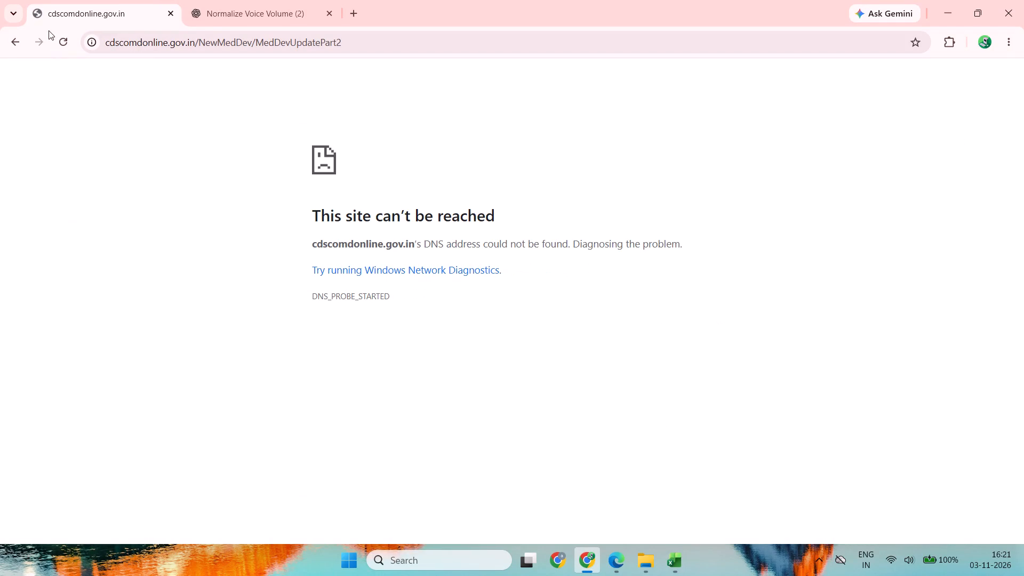
{"action": "left_click", "coordinate": [58, 49]}
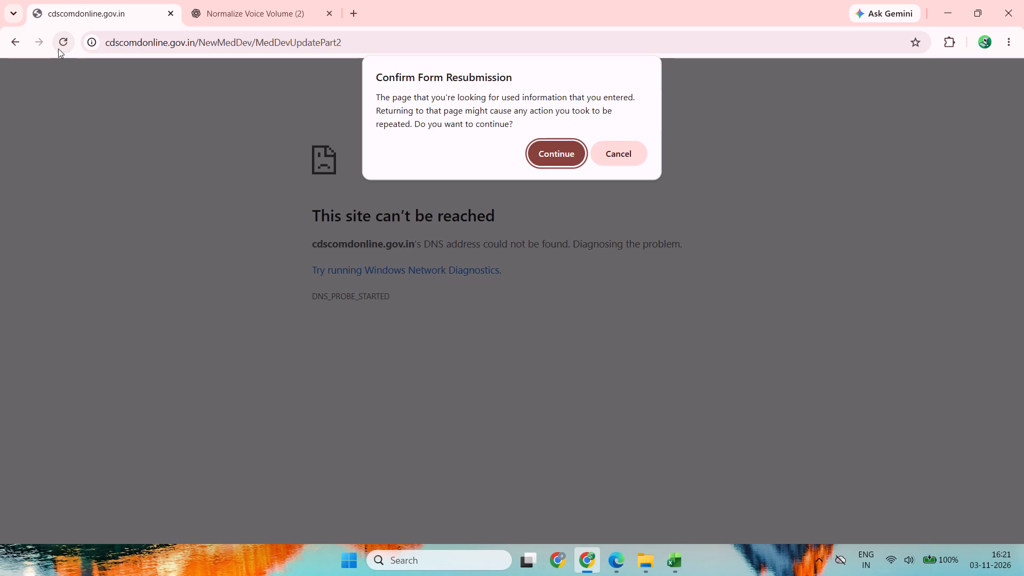
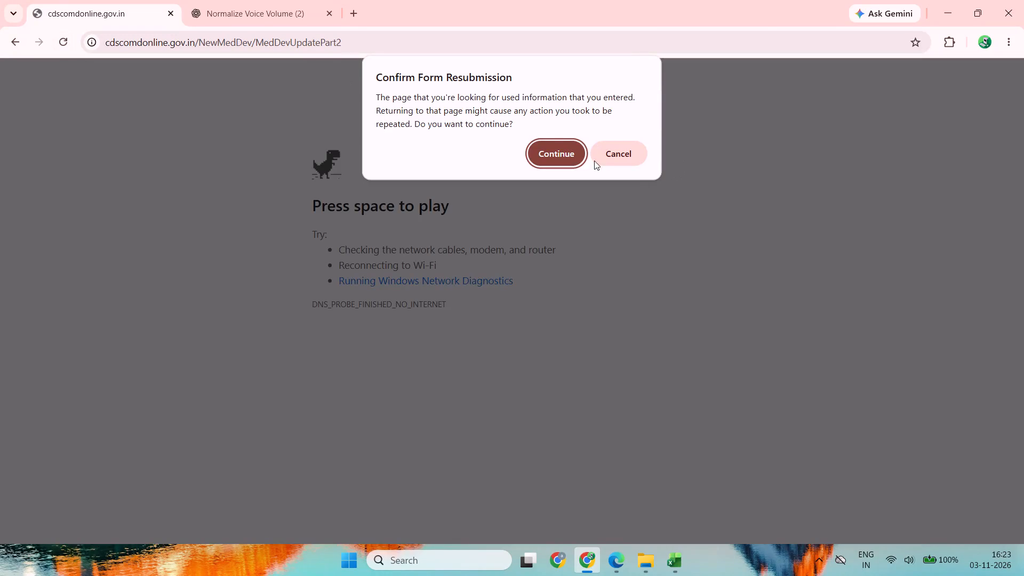
Reload the medical device application page, agreeing to resubmit the form, until the licence application opens again.
{"action": "left_click", "coordinate": [576, 151]}
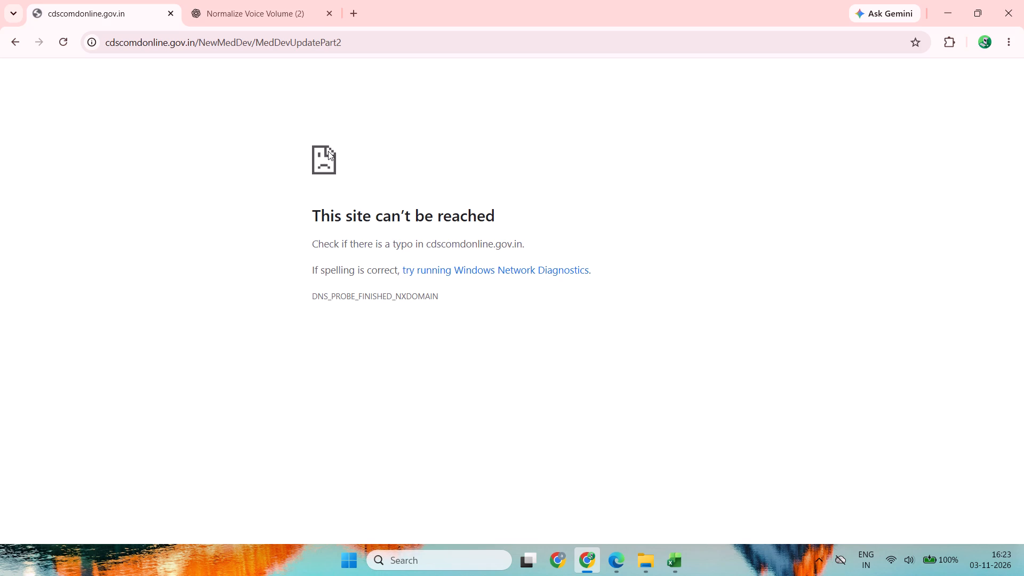
{"action": "left_click", "coordinate": [66, 42]}
{"action": "left_click", "coordinate": [548, 148]}
{"action": "left_click", "coordinate": [62, 35]}
{"action": "left_click", "coordinate": [542, 152]}
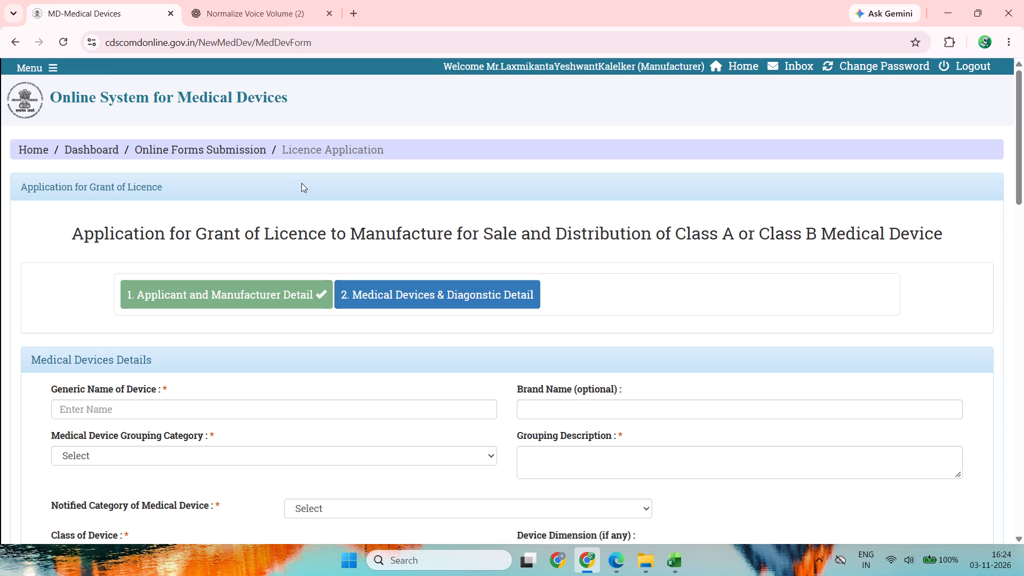
Select the Non-powered Surgical Instruments device in the Device Details table for editing.
{"action": "scroll", "coordinate": [148, 339], "scroll_direction": "down", "scroll_amount": 7}
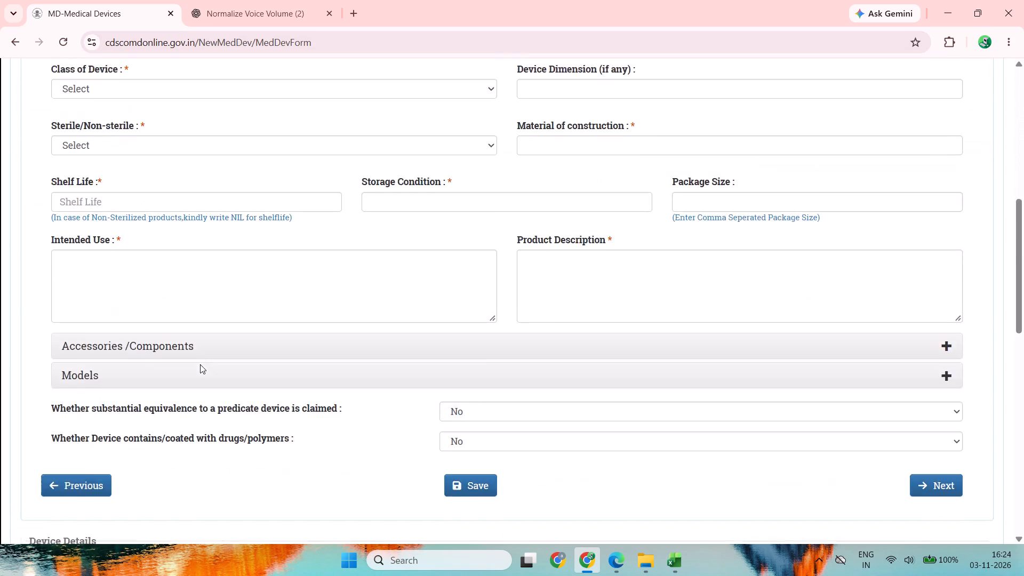
{"action": "scroll", "coordinate": [200, 364], "scroll_direction": "down", "scroll_amount": 6}
{"action": "scroll", "coordinate": [195, 372], "scroll_direction": "up", "scroll_amount": 2}
{"action": "scroll", "coordinate": [0, 494], "scroll_direction": "down", "scroll_amount": 2}
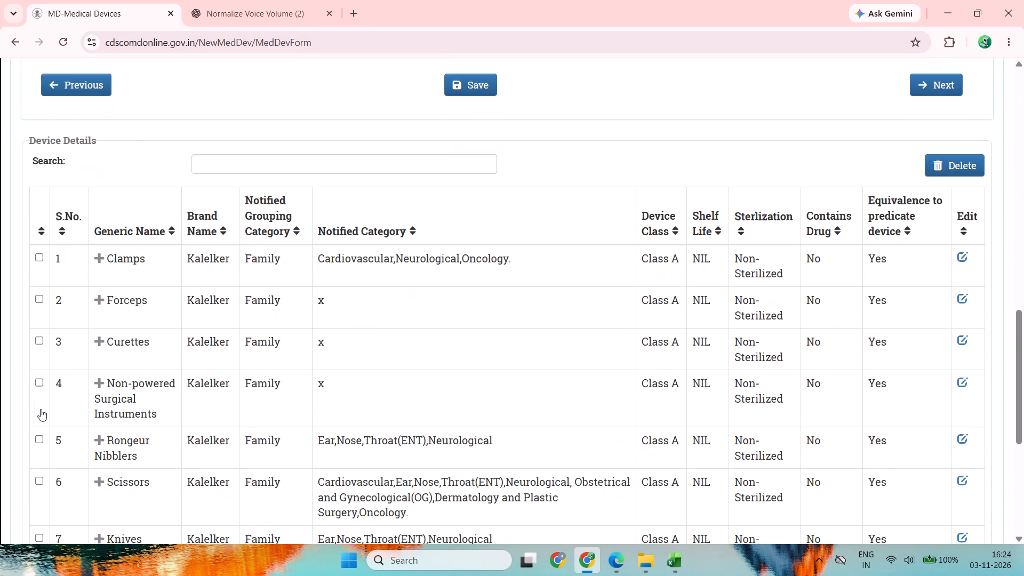
{"action": "left_click", "coordinate": [38, 383]}
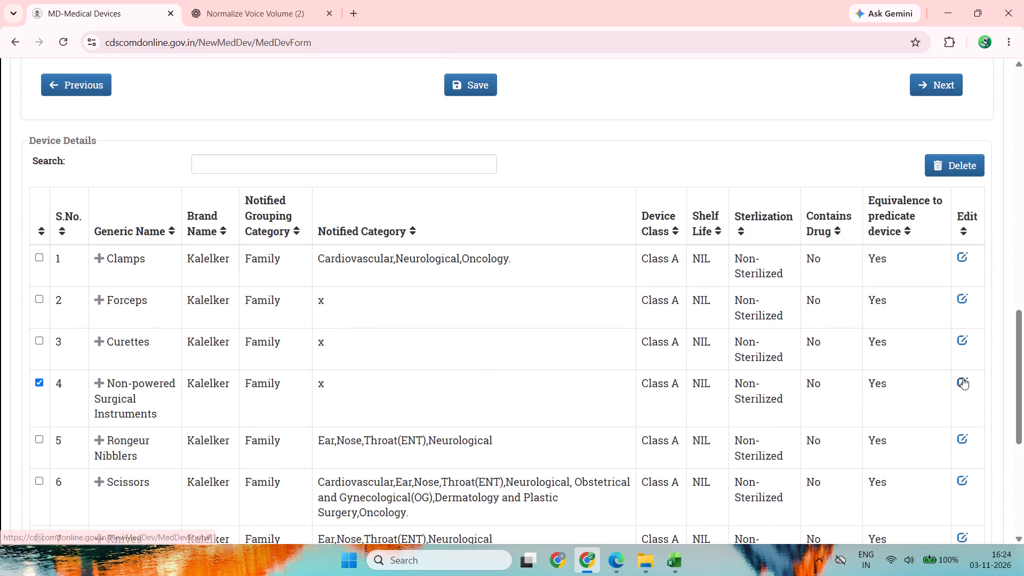
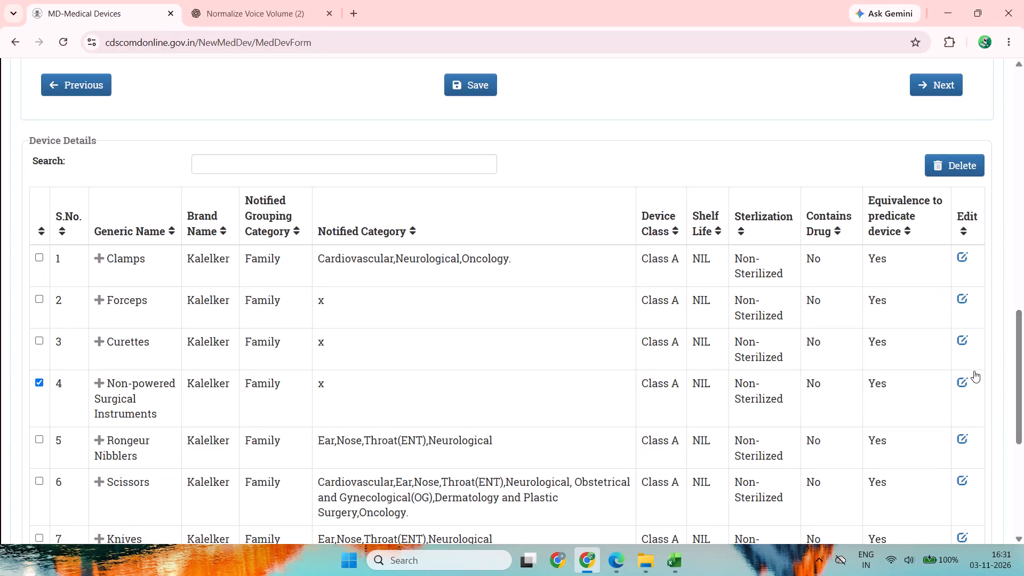
Open the Non-powered Surgical Instruments device record for editing and expand its Models section.
{"action": "left_click", "coordinate": [967, 382]}
{"action": "scroll", "coordinate": [195, 358], "scroll_direction": "down", "scroll_amount": 1}
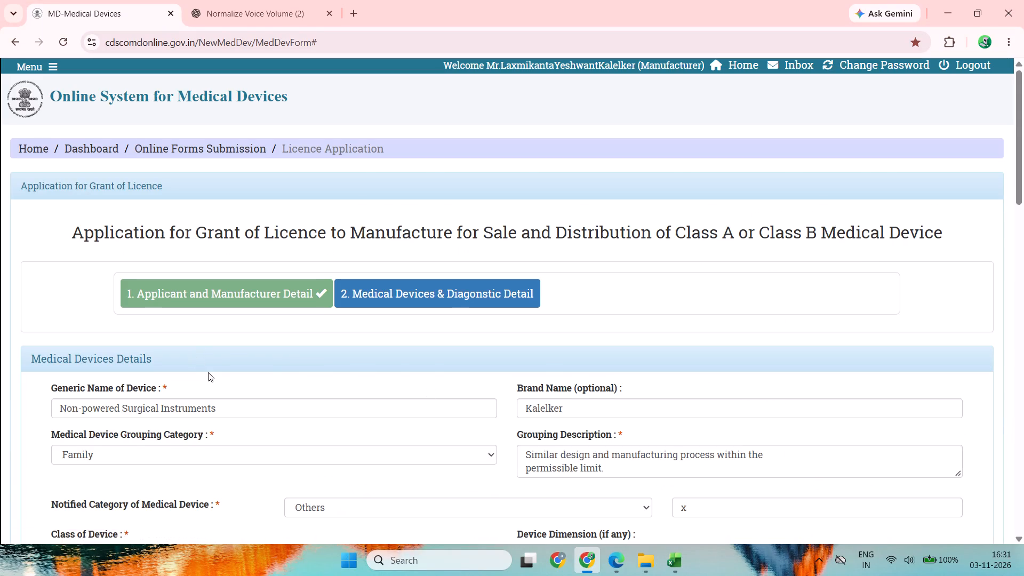
{"action": "scroll", "coordinate": [208, 372], "scroll_direction": "down", "scroll_amount": 11}
{"action": "scroll", "coordinate": [268, 441], "scroll_direction": "down", "scroll_amount": 1}
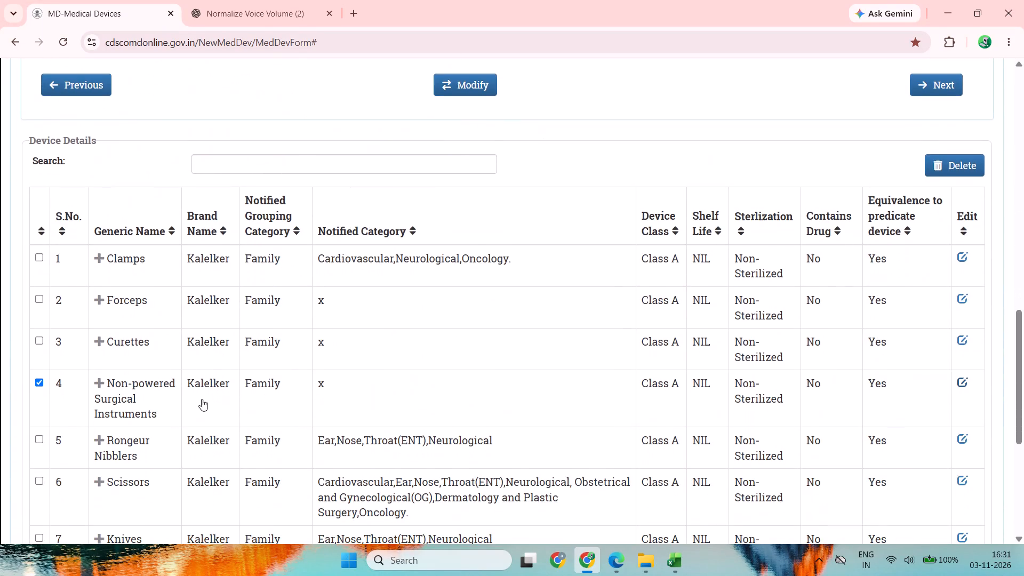
{"action": "scroll", "coordinate": [437, 199], "scroll_direction": "up", "scroll_amount": 4}
{"action": "left_click", "coordinate": [943, 241]}
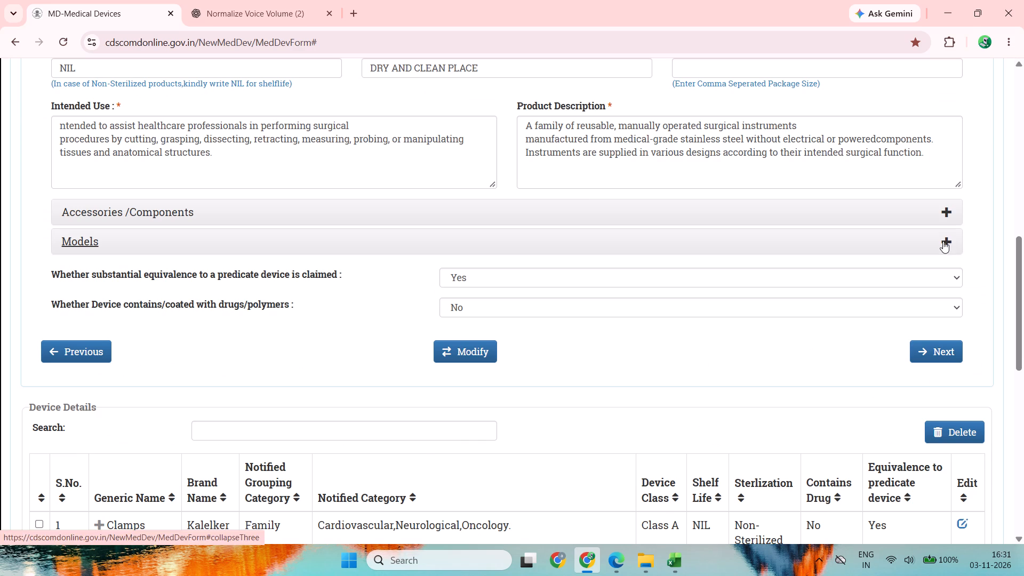
Add twelve blank model rows below the last saved model, 29.E010.18.
{"action": "scroll", "coordinate": [154, 292], "scroll_direction": "down", "scroll_amount": 20}
{"action": "scroll", "coordinate": [154, 292], "scroll_direction": "down", "scroll_amount": 7}
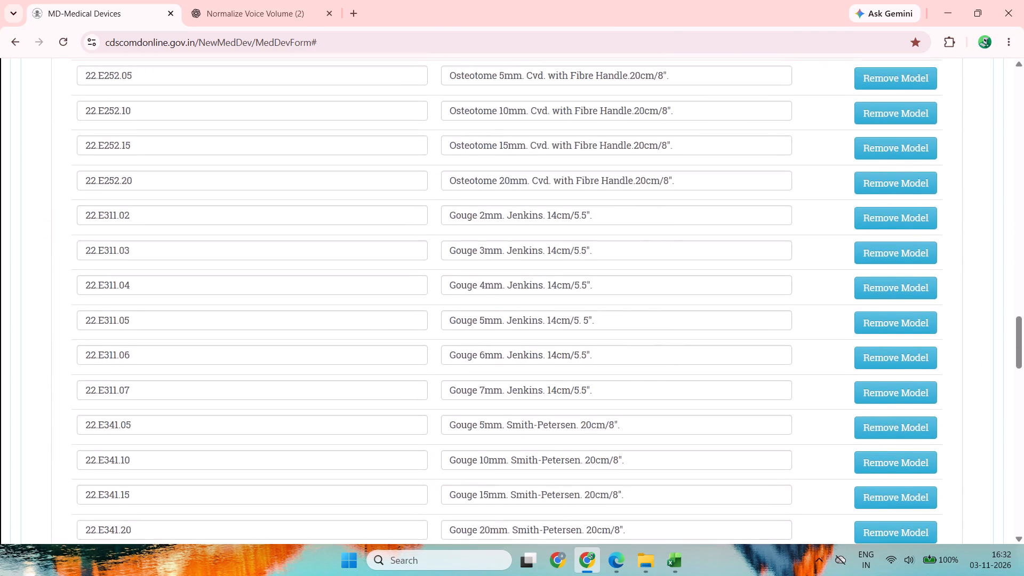
{"action": "scroll", "coordinate": [150, 378], "scroll_direction": "down", "scroll_amount": 15}
{"action": "scroll", "coordinate": [150, 378], "scroll_direction": "up", "scroll_amount": 1}
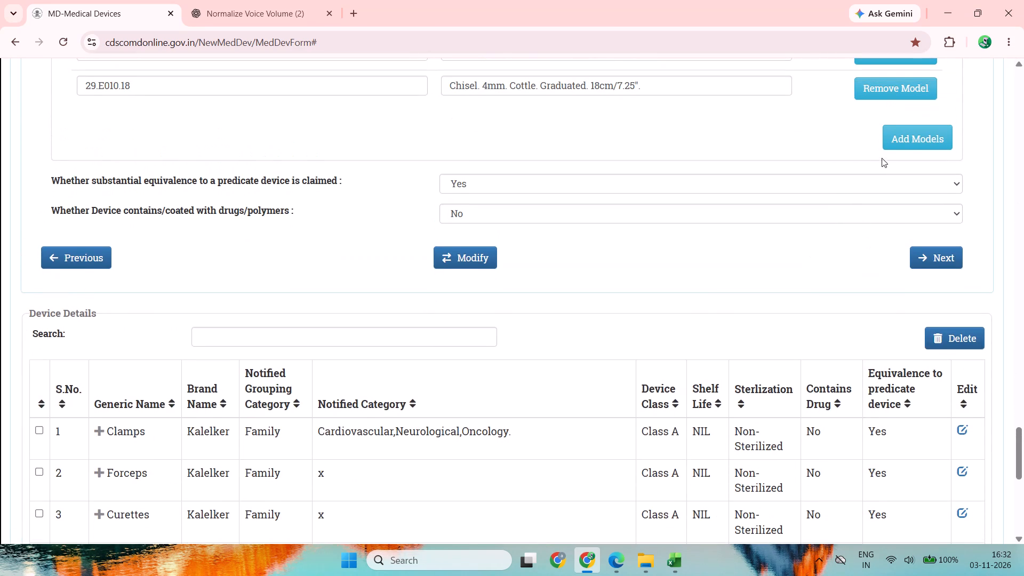
{"action": "left_click", "coordinate": [910, 133]}
{"action": "left_click", "coordinate": [919, 165]}
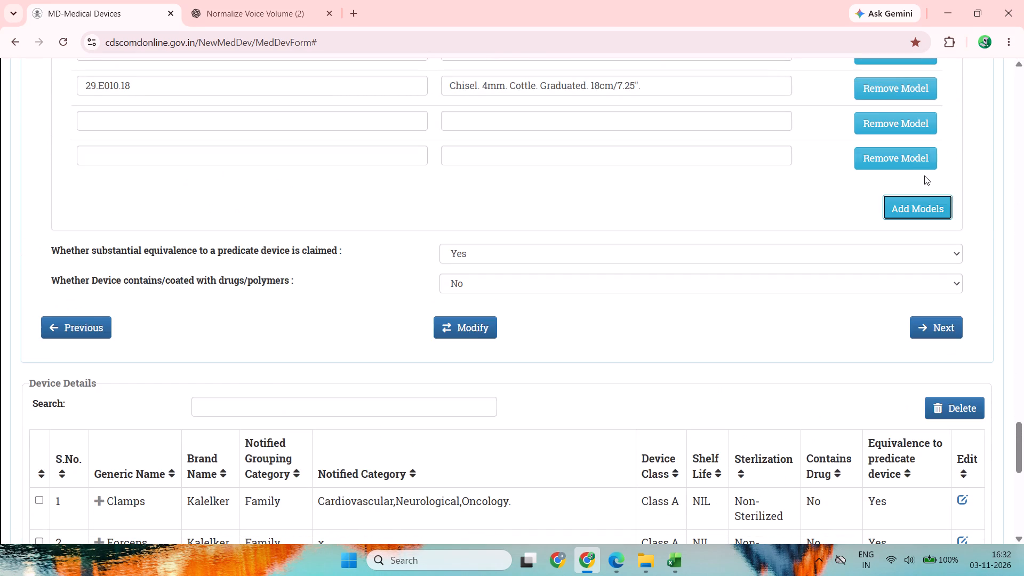
{"action": "left_click", "coordinate": [924, 196]}
{"action": "left_click", "coordinate": [917, 242]}
{"action": "left_click", "coordinate": [914, 291]}
{"action": "left_click", "coordinate": [911, 285]}
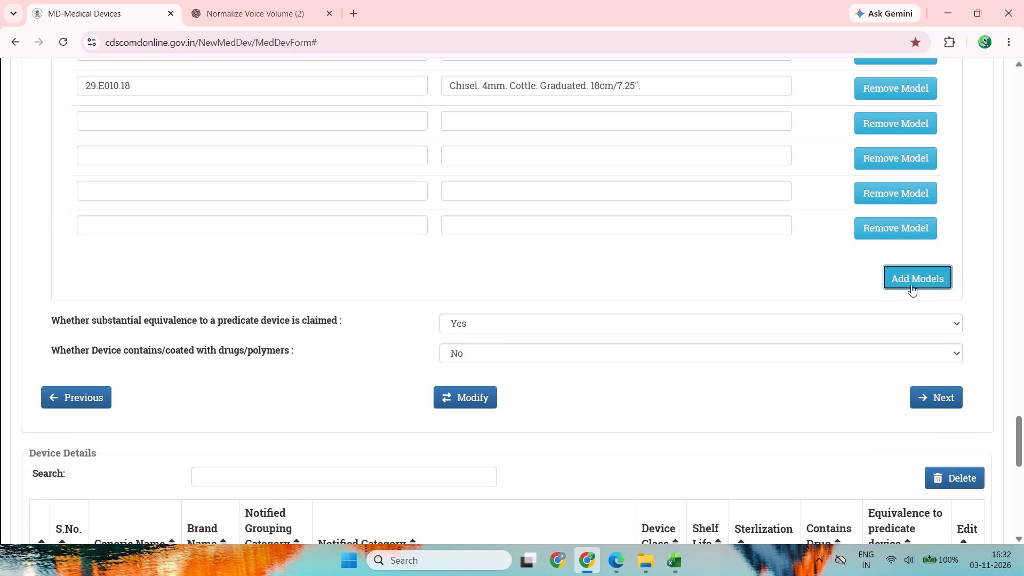
{"action": "left_click", "coordinate": [911, 317]}
{"action": "left_click_drag", "start_coordinate": [916, 343], "coordinate": [917, 350]}
{"action": "left_click", "coordinate": [918, 382]}
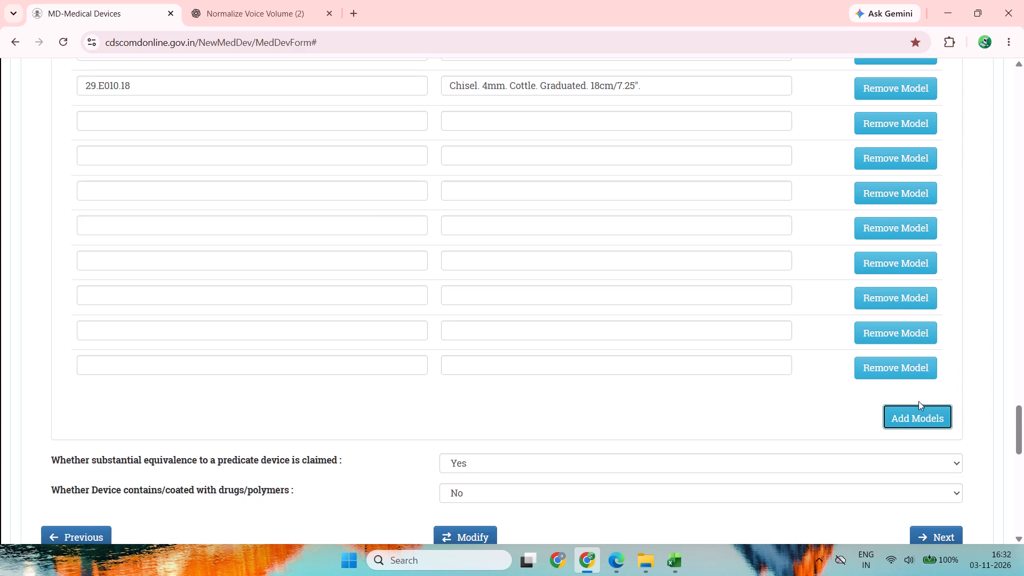
{"action": "left_click", "coordinate": [918, 409]}
{"action": "left_click", "coordinate": [915, 449]}
{"action": "left_click", "coordinate": [911, 485]}
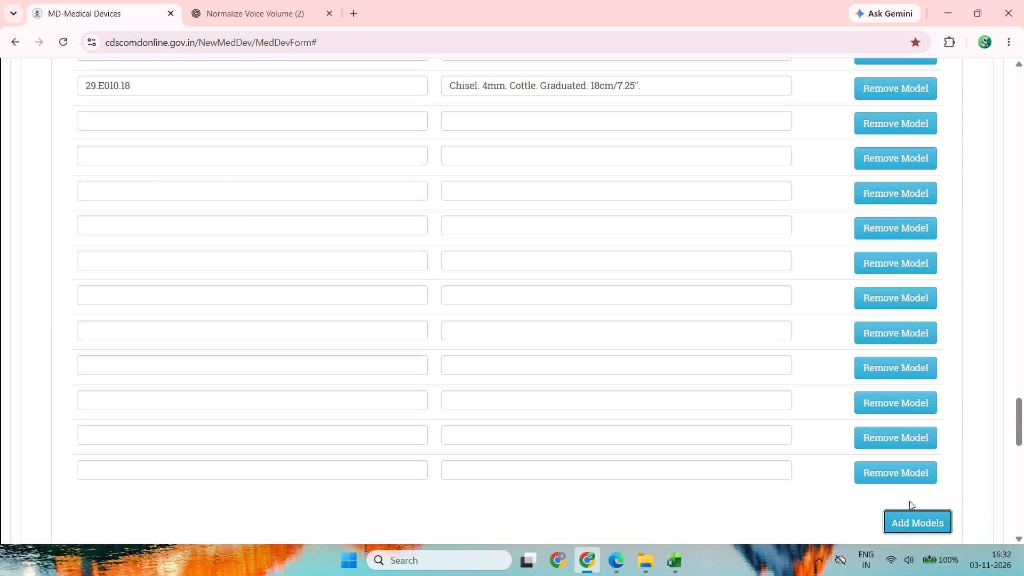
{"action": "left_click", "coordinate": [905, 521]}
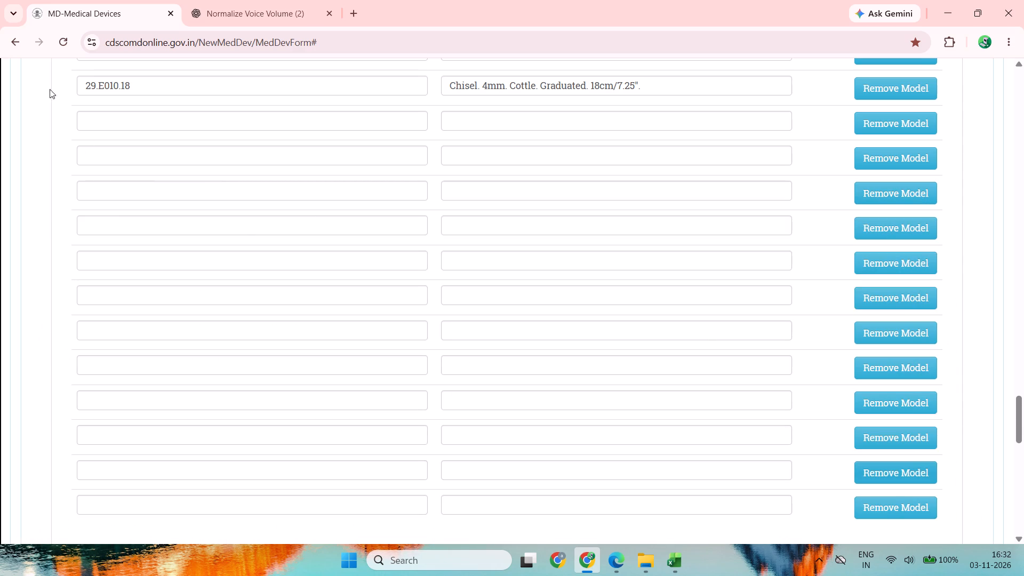
Copy the last saved model code, 29.E010.18, from the application and search for it in the Excel model list.
{"action": "left_click", "coordinate": [118, 111]}
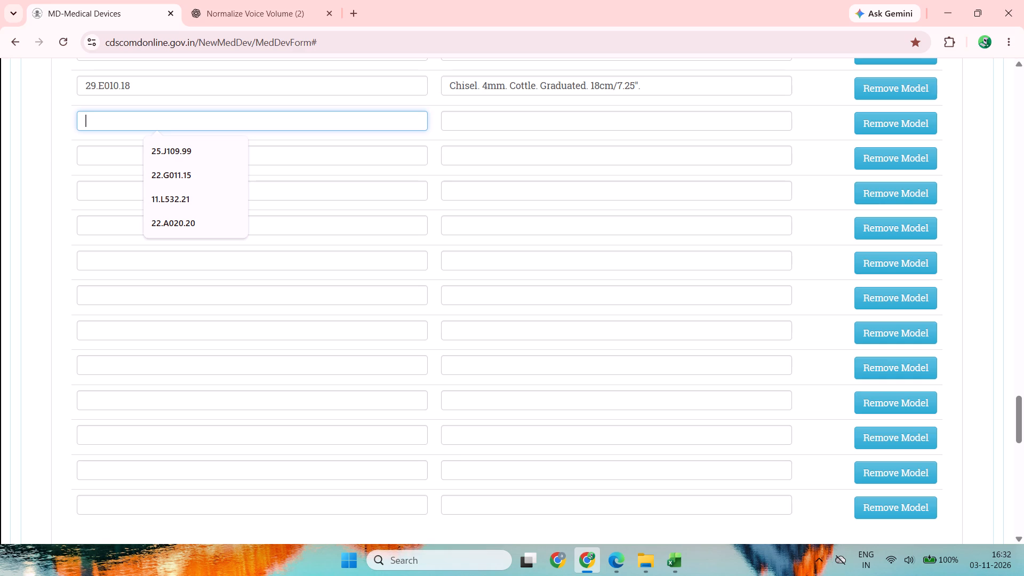
{"action": "key", "text": "alt+Tab"}
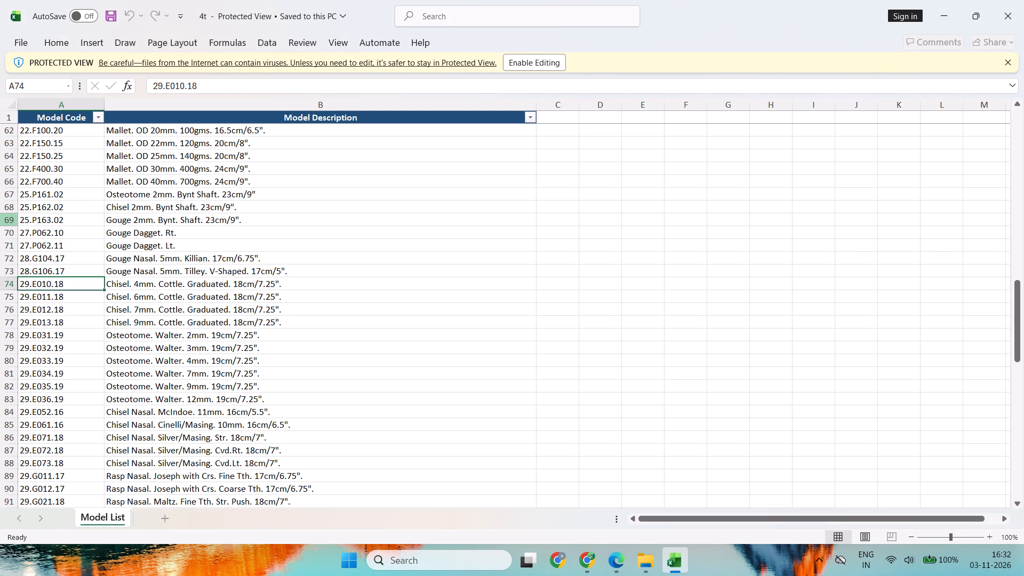
{"action": "key", "text": "alt+Tab"}
{"action": "scroll", "coordinate": [115, 112], "scroll_direction": "up", "scroll_amount": 1}
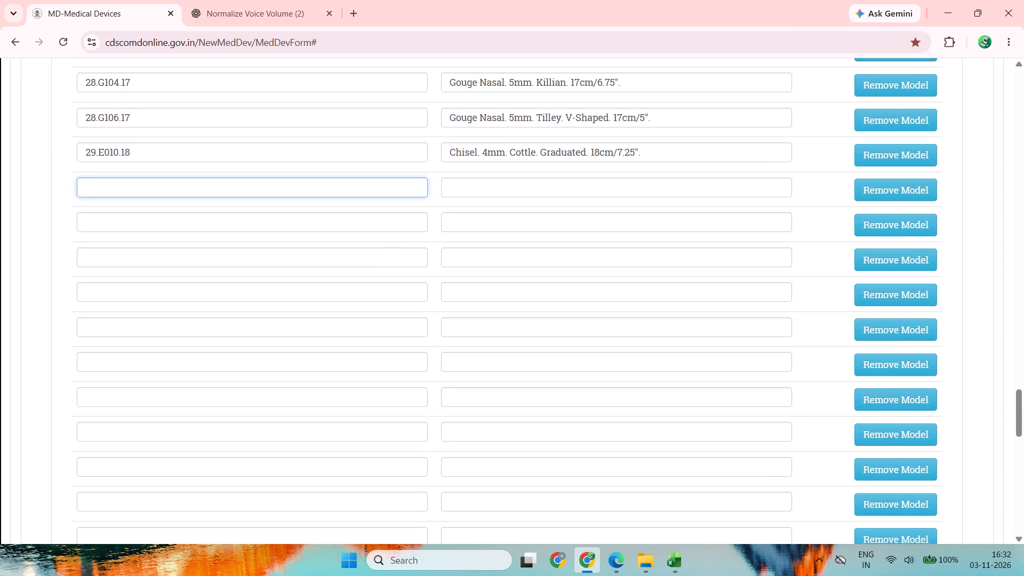
{"action": "left_click_drag", "start_coordinate": [148, 148], "coordinate": [56, 148]}
{"action": "key", "text": "ctrl+c"}
{"action": "key", "text": "alt+Tab"}
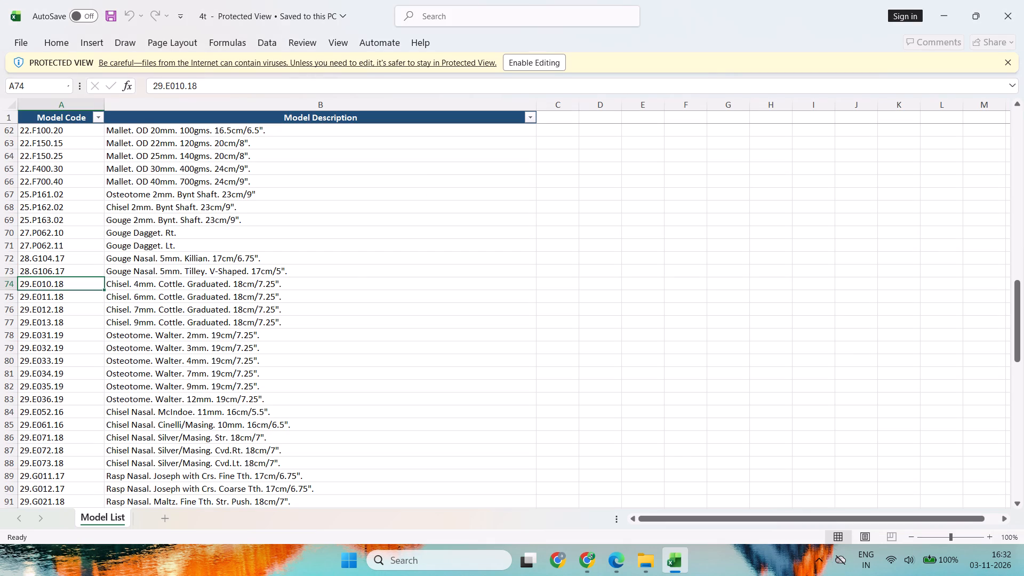
{"action": "key", "text": "ctrl+f"}
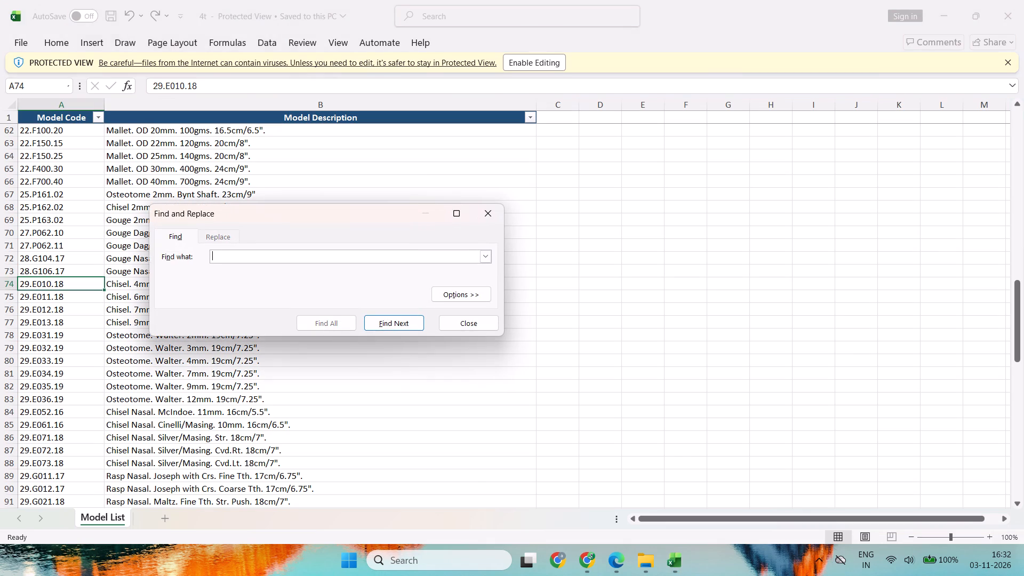
{"action": "key", "text": "ctrl+v"}
{"action": "left_click", "coordinate": [408, 323]}
{"action": "triple_click", "coordinate": [375, 326]}
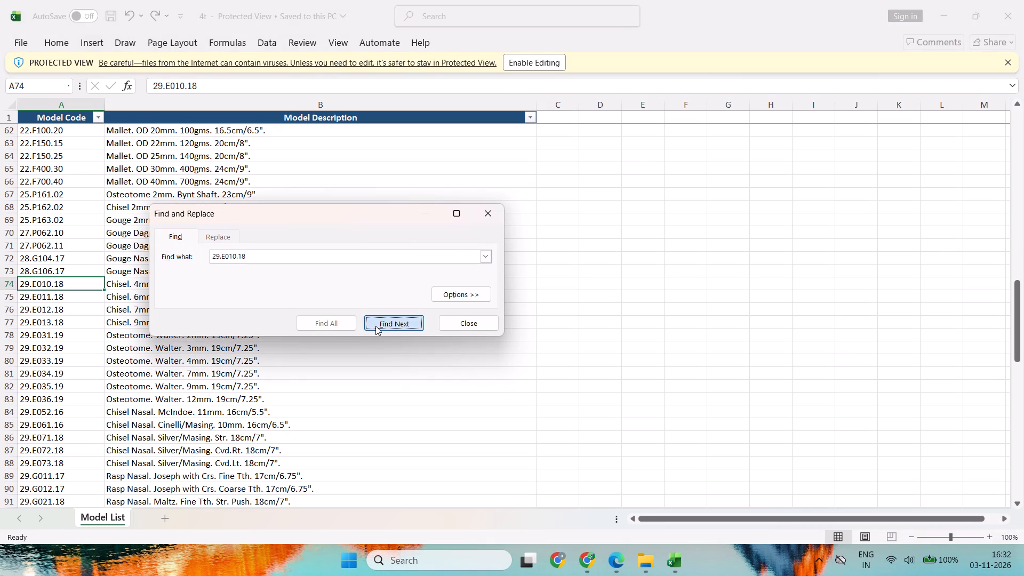
{"action": "triple_click", "coordinate": [375, 326]}
{"action": "double_click", "coordinate": [378, 326]}
Copy the preceding model code, 28.G106.17, from the application and search for it in the Excel model list.
{"action": "key", "text": "alt+Tab"}
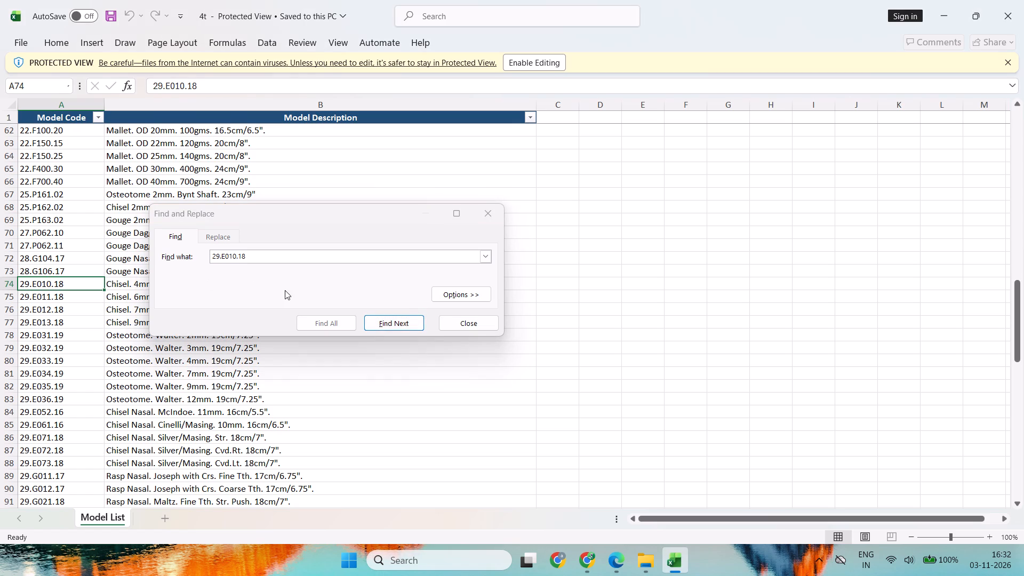
{"action": "key", "text": "alt+Tab"}
{"action": "key", "text": "alt+Tab"}
{"action": "key", "text": "alt+Tab"}
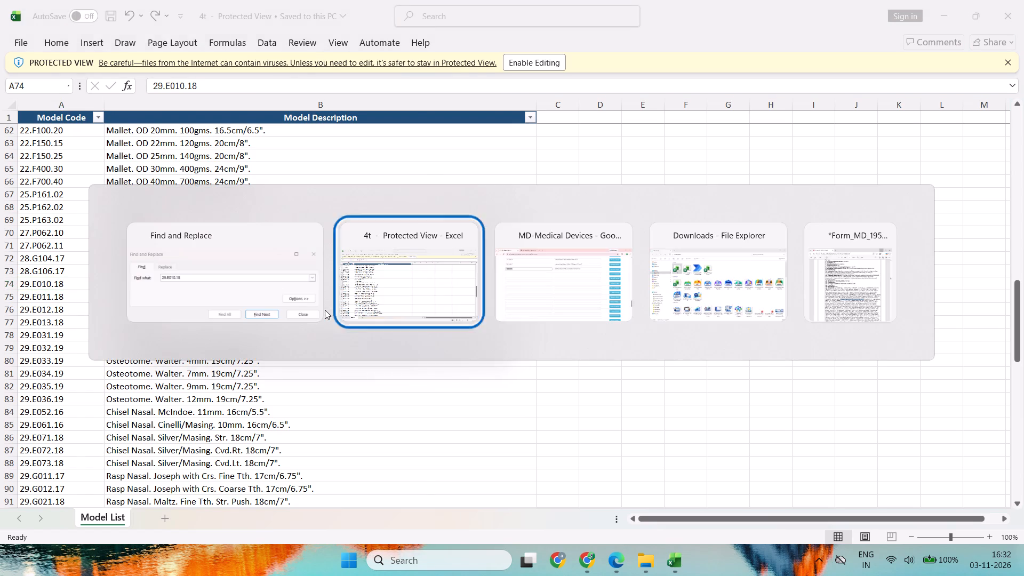
{"action": "left_click_drag", "start_coordinate": [138, 120], "coordinate": [76, 115]}
{"action": "key", "text": "ctrl+c"}
{"action": "key", "text": "alt+Tab"}
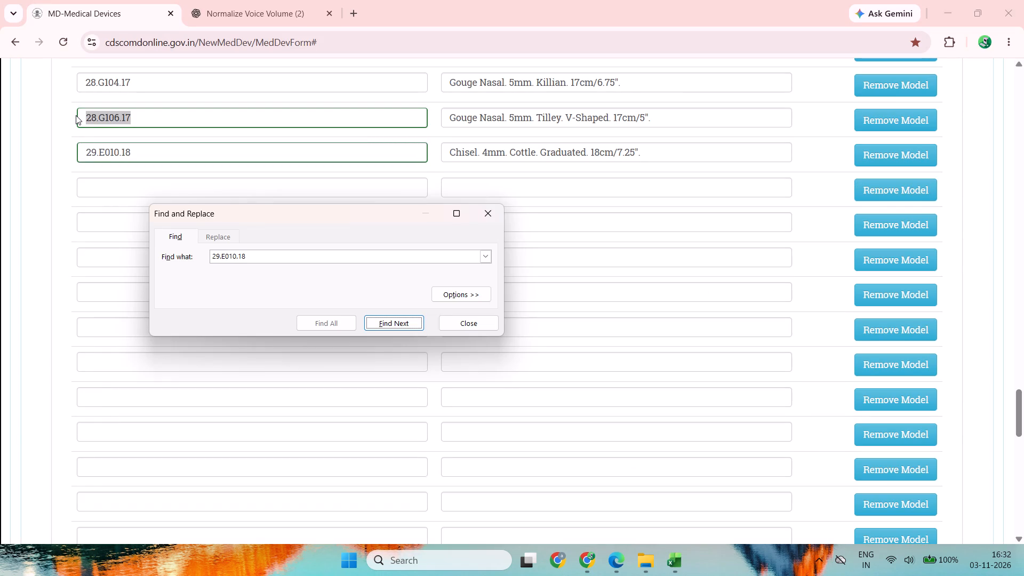
{"action": "key", "text": "alt+Tab"}
{"action": "key", "text": "alt+Tab"}
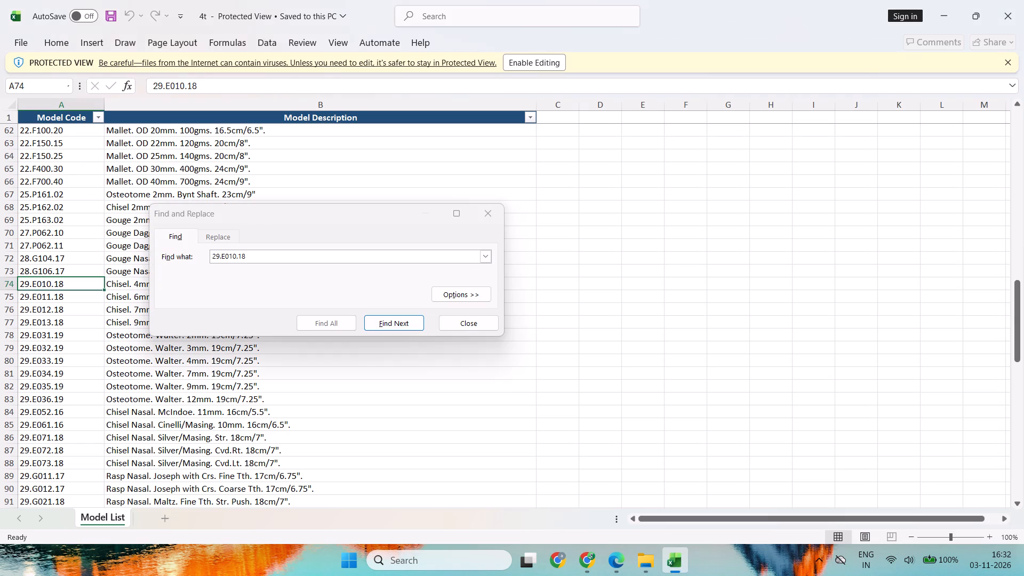
{"action": "left_click", "coordinate": [481, 210]}
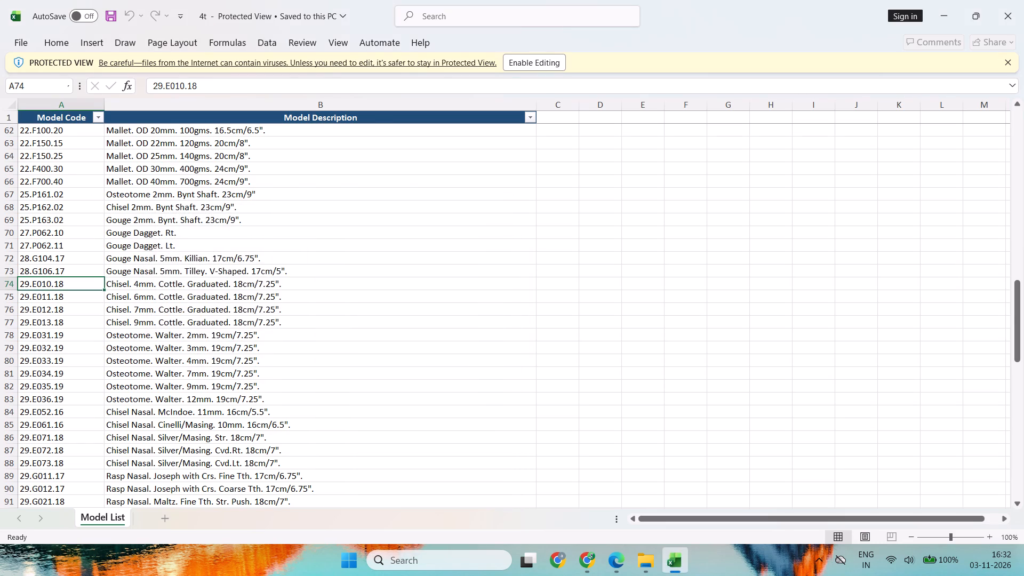
{"action": "key", "text": "ctrl+f"}
{"action": "key", "text": "ctrl+v"}
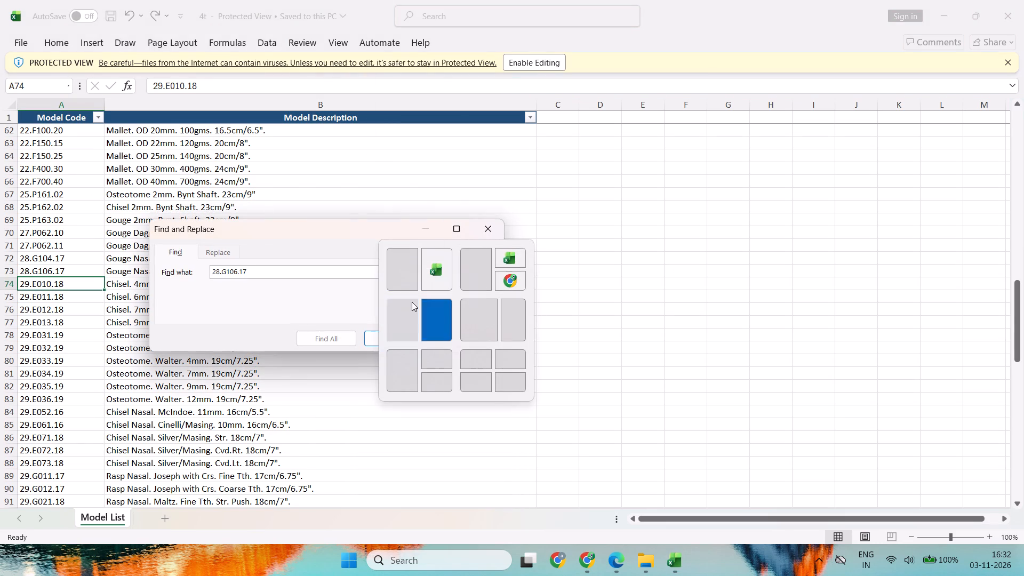
{"action": "left_click", "coordinate": [338, 300]}
{"action": "left_click", "coordinate": [380, 338]}
{"action": "left_click", "coordinate": [382, 338]}
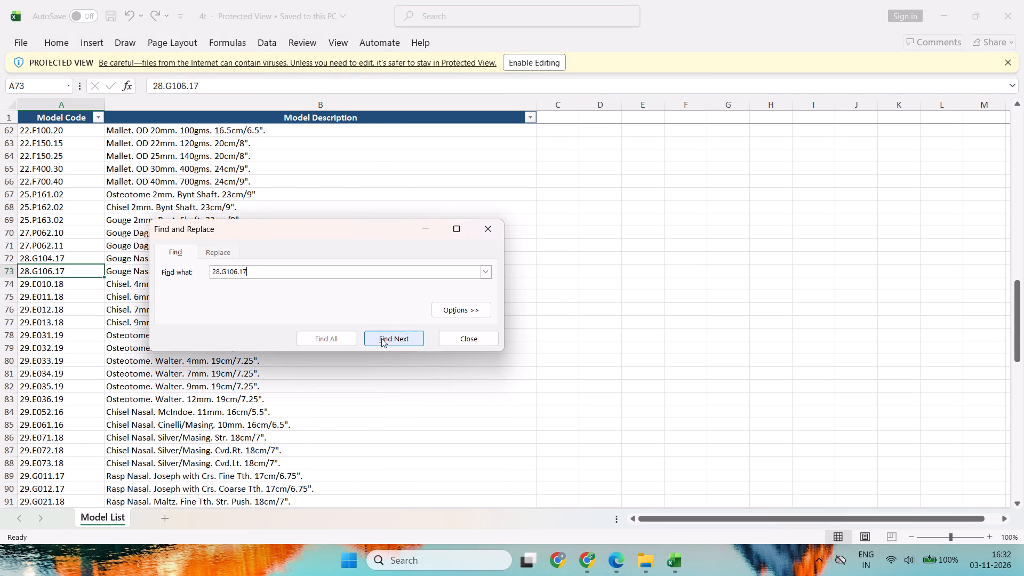
{"action": "left_click", "coordinate": [479, 233]}
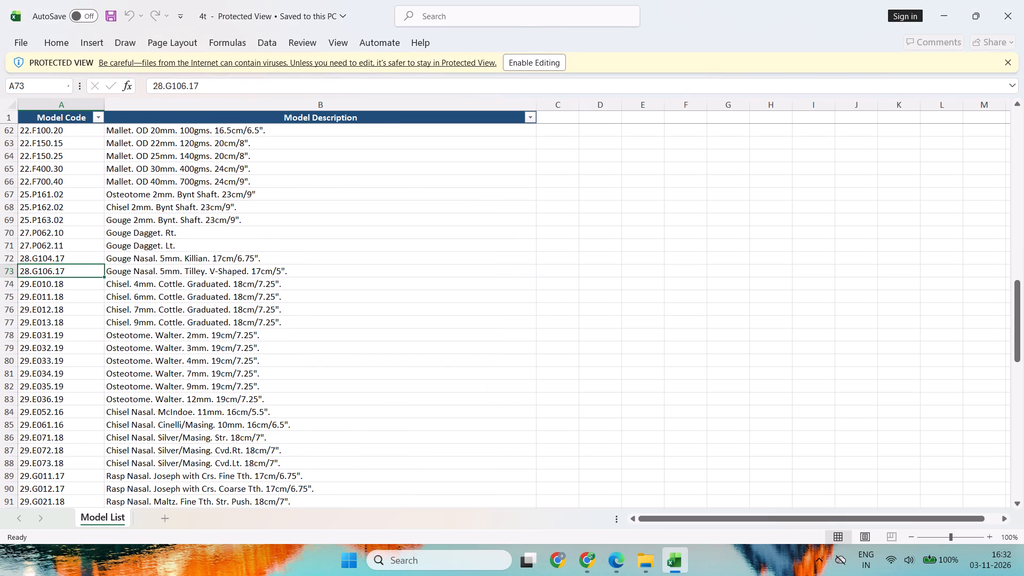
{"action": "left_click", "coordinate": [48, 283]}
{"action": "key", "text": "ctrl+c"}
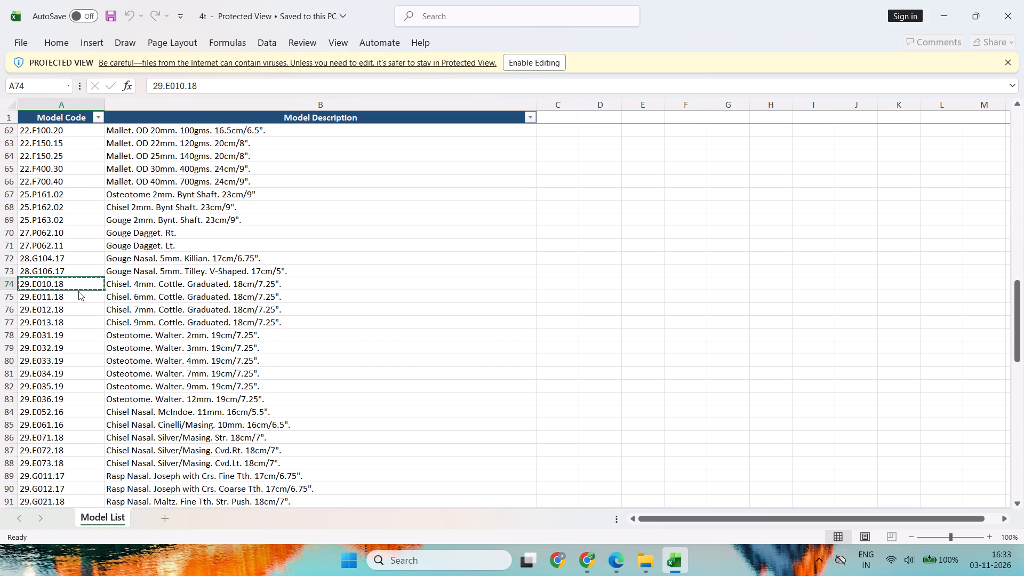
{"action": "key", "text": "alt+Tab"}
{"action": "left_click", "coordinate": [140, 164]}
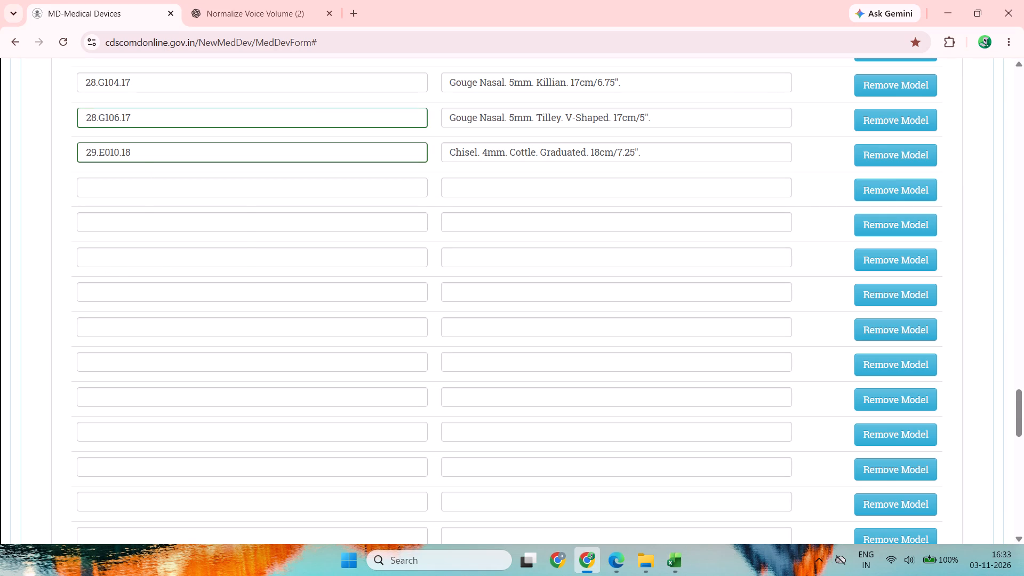
Copy model code 29.E011.18 and its description, "Chisel. 6mm. Cottle. Graduated. 18cm/7.25".", from Excel into the first blank model row.
{"action": "left_click", "coordinate": [114, 183]}
{"action": "key", "text": "alt+Tab"}
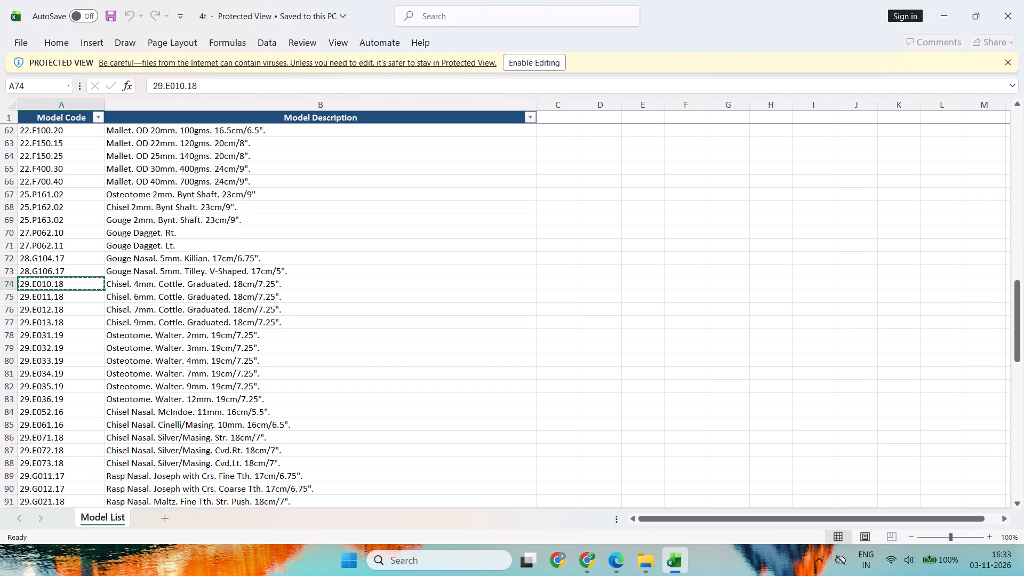
{"action": "left_click", "coordinate": [45, 297]}
{"action": "key", "text": "ctrl+c"}
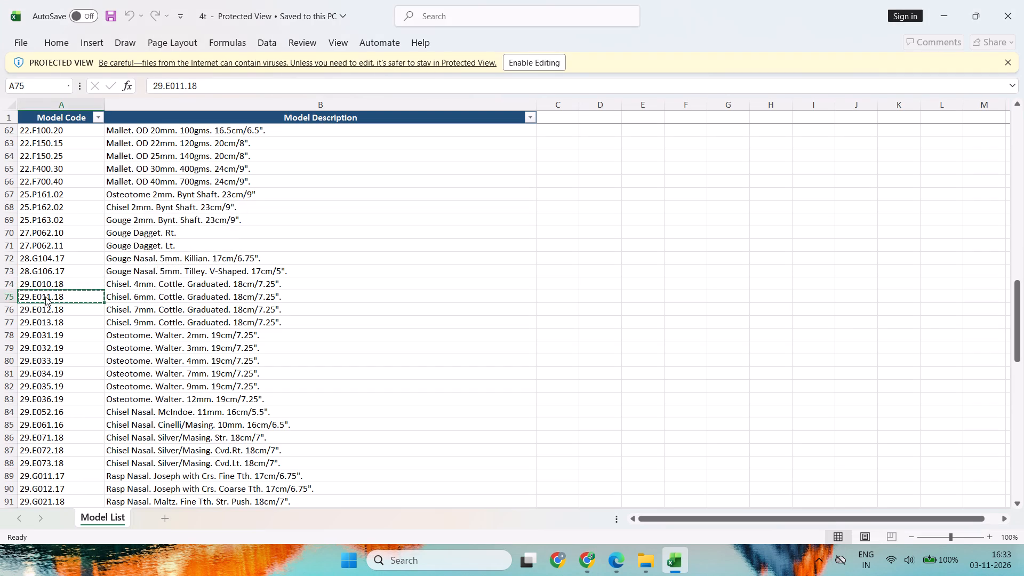
{"action": "key", "text": "alt+Tab"}
{"action": "key", "text": "ctrl+v"}
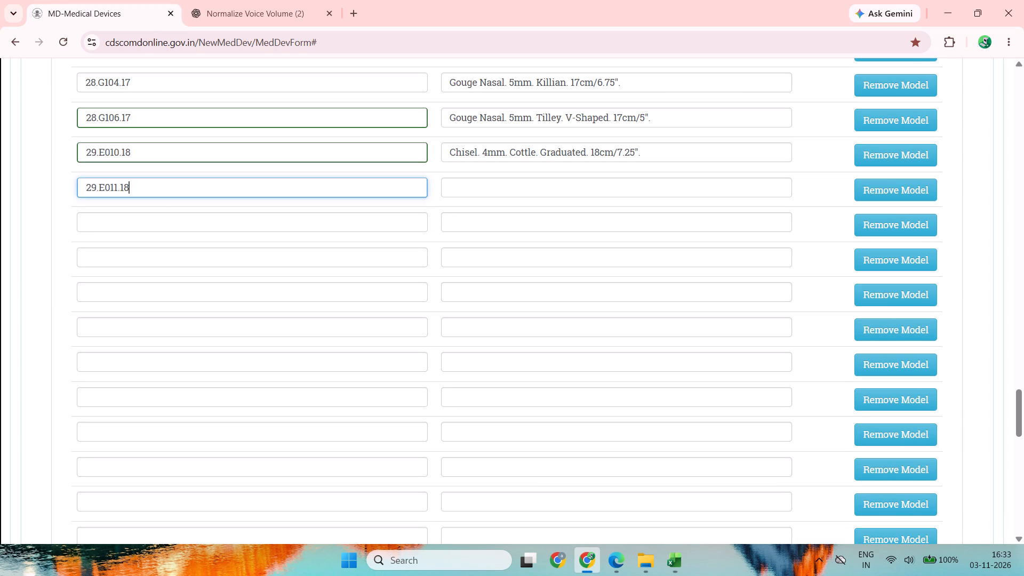
{"action": "key", "text": "alt+Tab"}
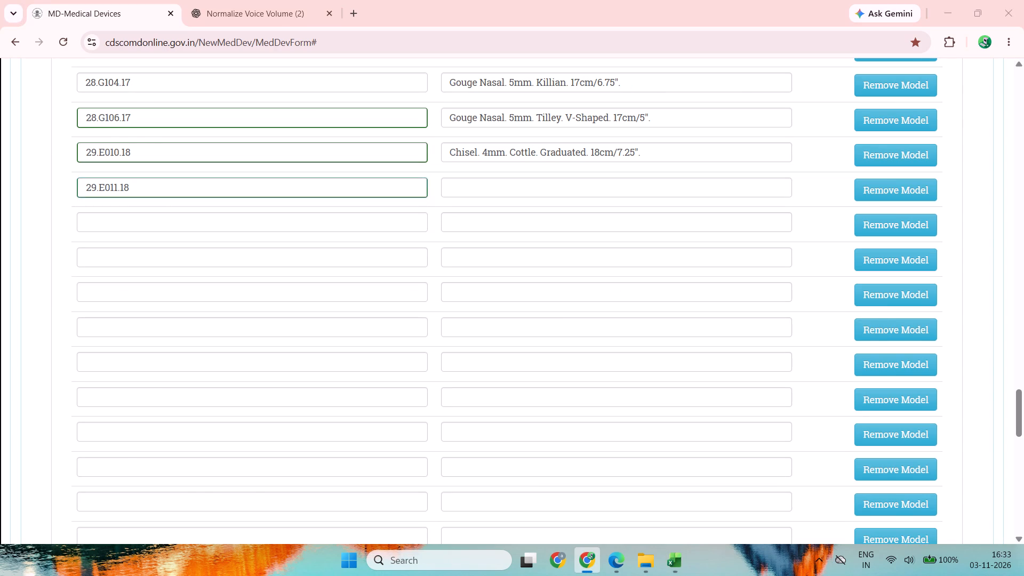
{"action": "key", "text": "Tab"}
{"action": "key", "text": "ctrl+c"}
{"action": "key", "text": "alt+Tab"}
{"action": "key", "text": "Tab"}
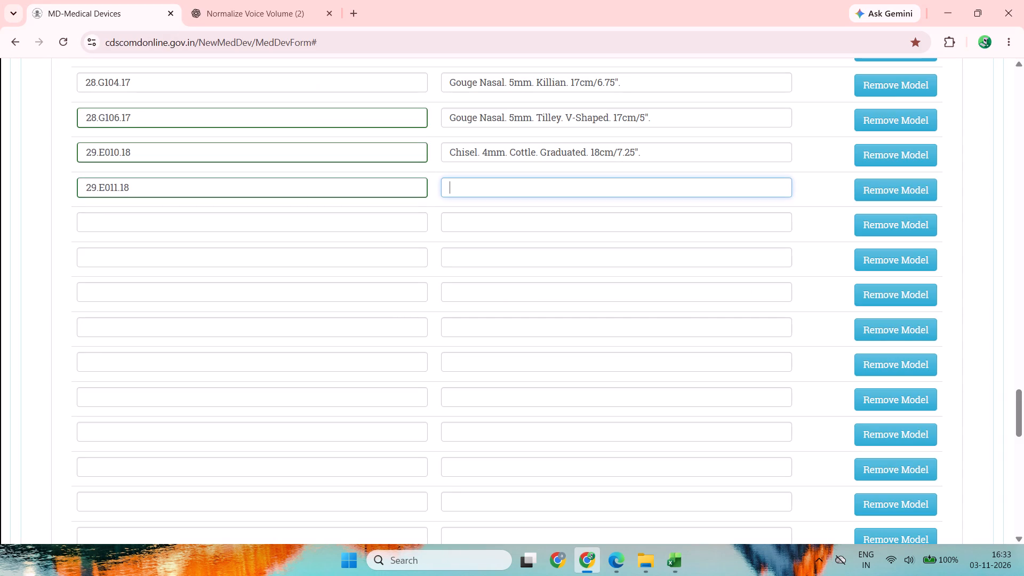
{"action": "key", "text": "ctrl+v"}
{"action": "key", "text": "space"}
{"action": "key", "text": "Tab"}
{"action": "key", "text": "Tab"}
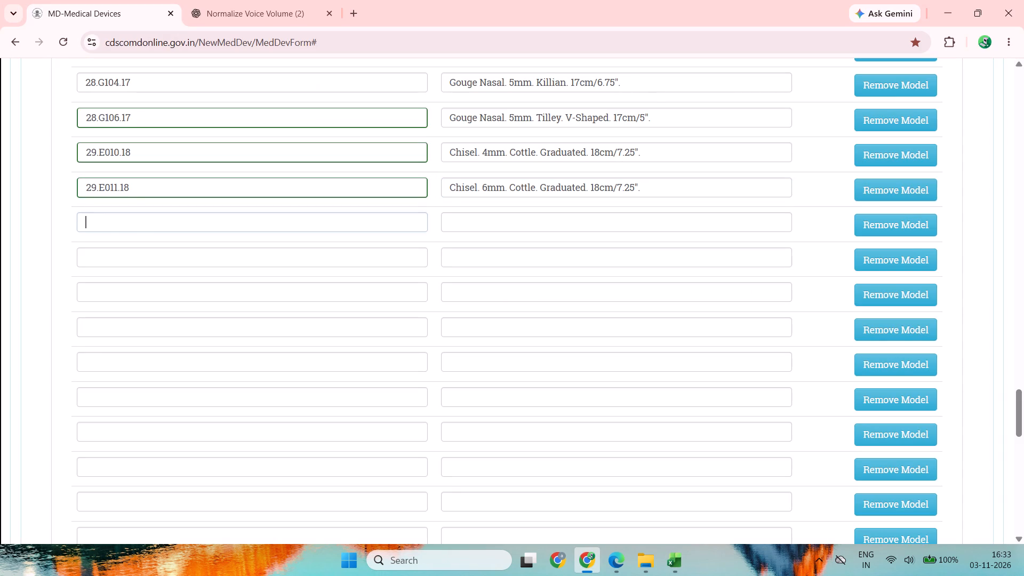
Copy model code 29.E012.18 and its description, "Chisel. 7mm. Cottle. Graduated. 18cm/7.25".", from Excel into the blank model row below 29.E011.18.
{"action": "key", "text": "alt+Tab"}
{"action": "left_click", "coordinate": [53, 300]}
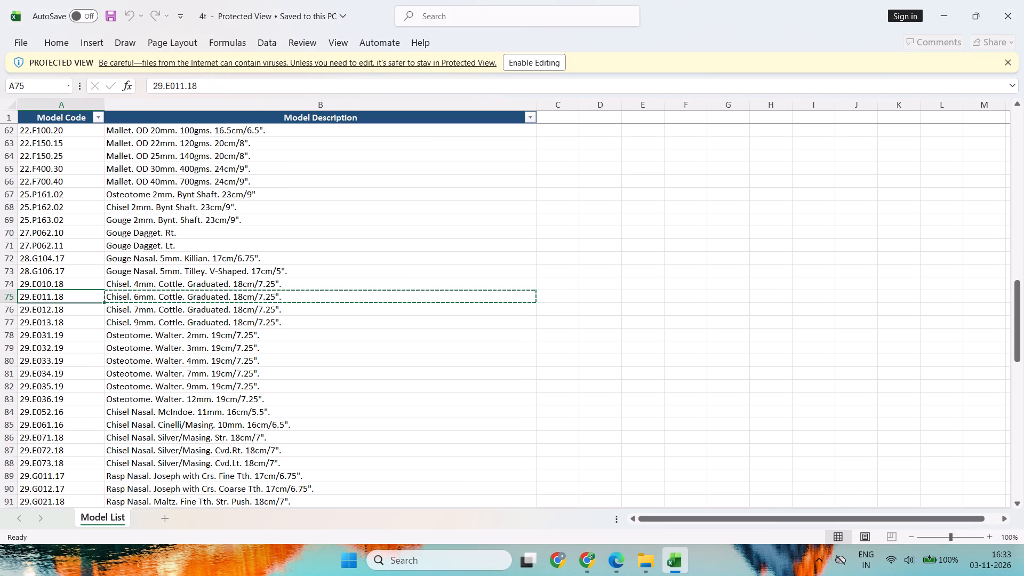
{"action": "left_click", "coordinate": [53, 309]}
{"action": "key", "text": "ctrl+v"}
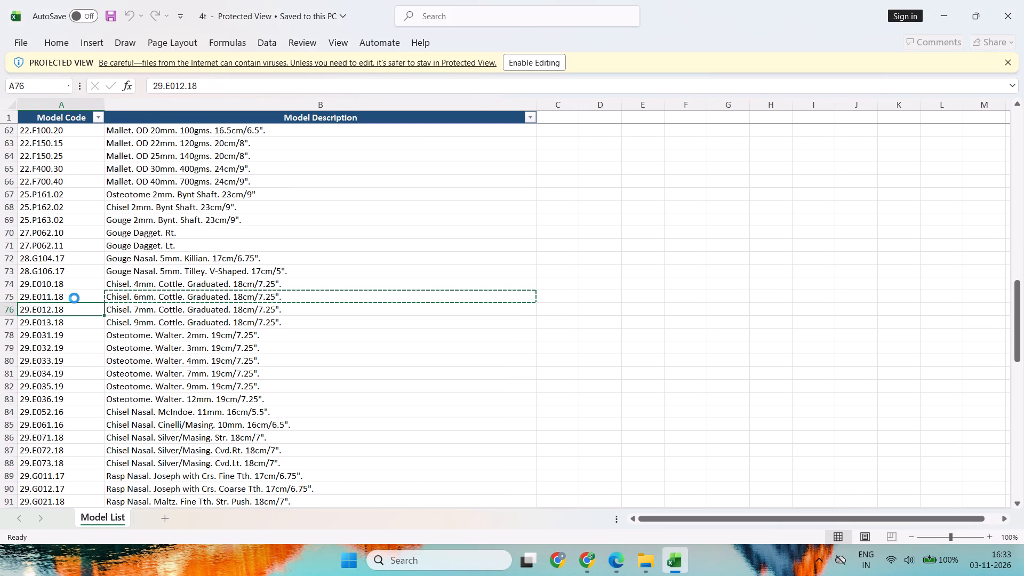
{"action": "key", "text": "ctrl+c"}
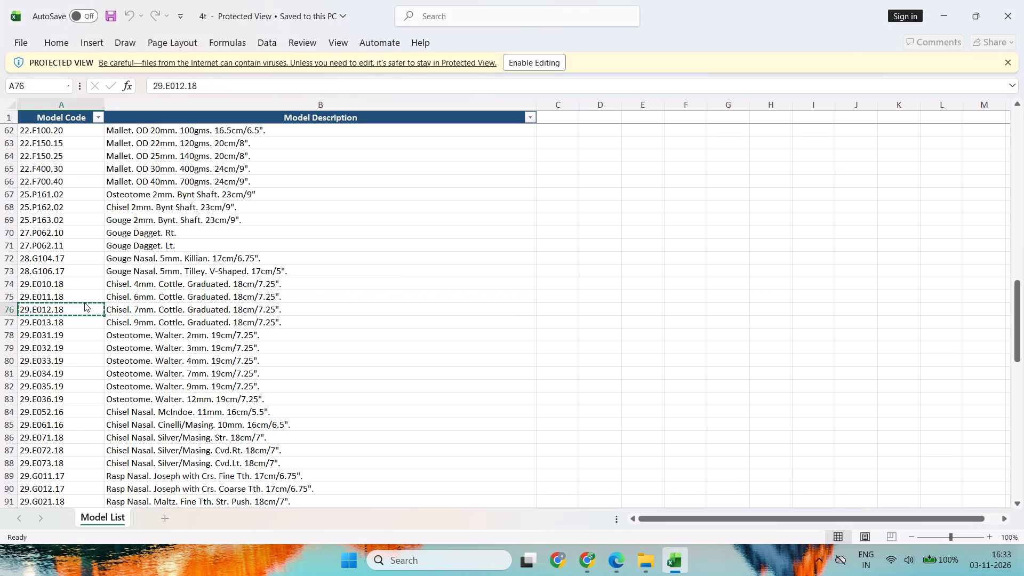
{"action": "key", "text": "alt+Tab"}
{"action": "key", "text": "Tab"}
{"action": "left_click", "coordinate": [152, 213]}
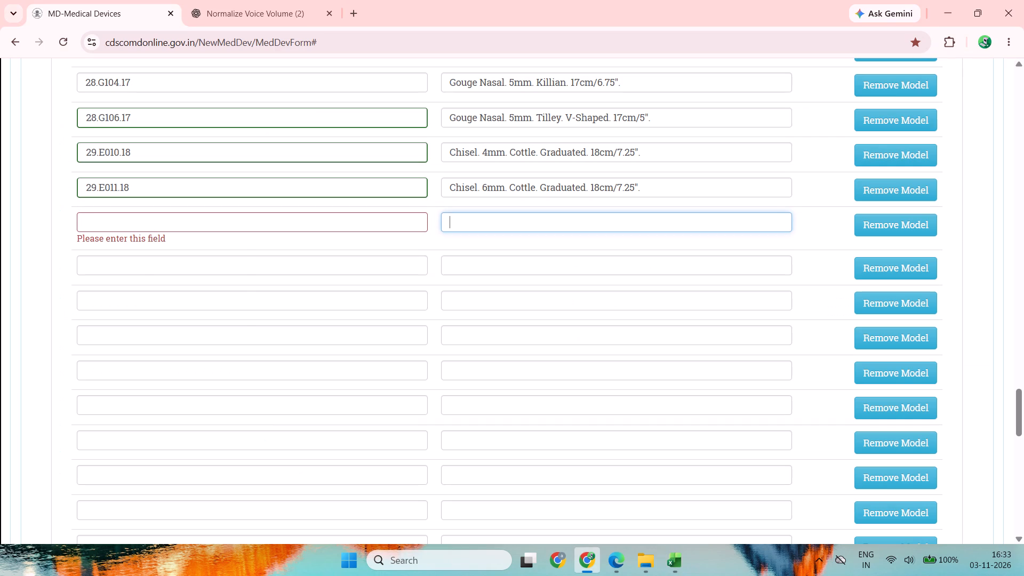
{"action": "key", "text": "ctrl+v"}
{"action": "key", "text": "alt+Tab"}
{"action": "key", "text": "Tab"}
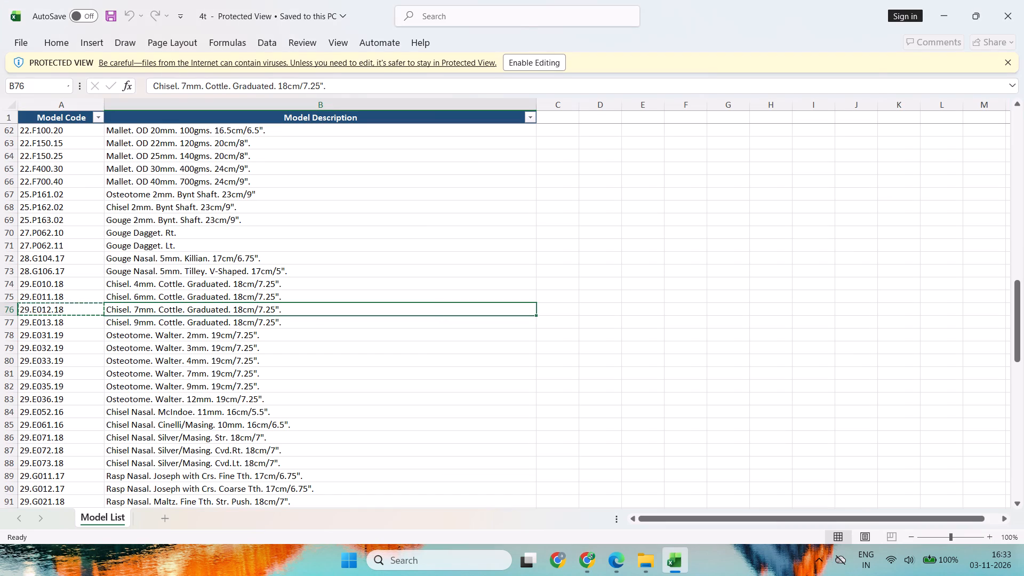
{"action": "key", "text": "ctrl+c"}
{"action": "key", "text": "alt+Tab"}
{"action": "key", "text": "Tab"}
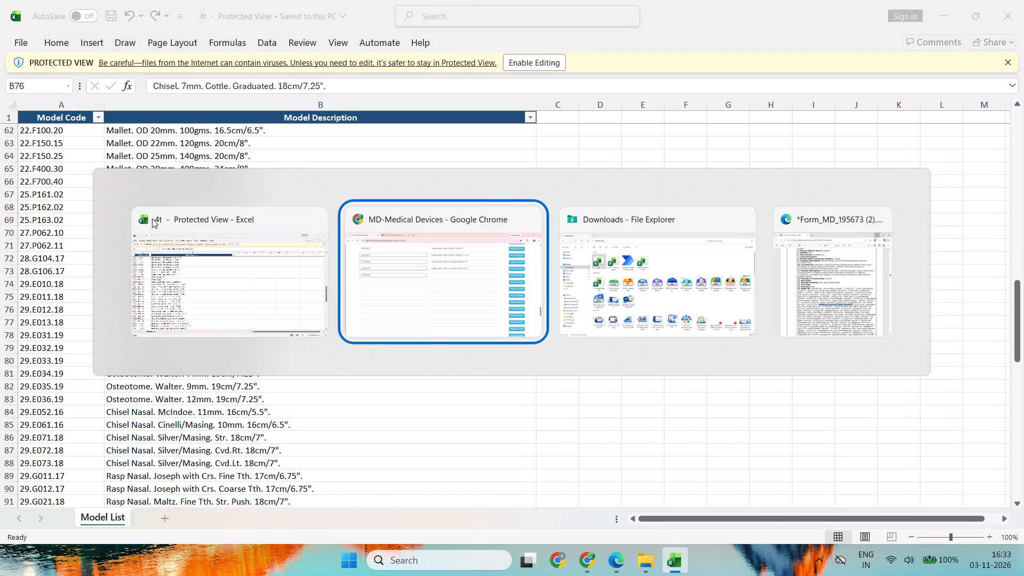
{"action": "left_click", "coordinate": [324, 240]}
{"action": "key", "text": "alt+Tab"}
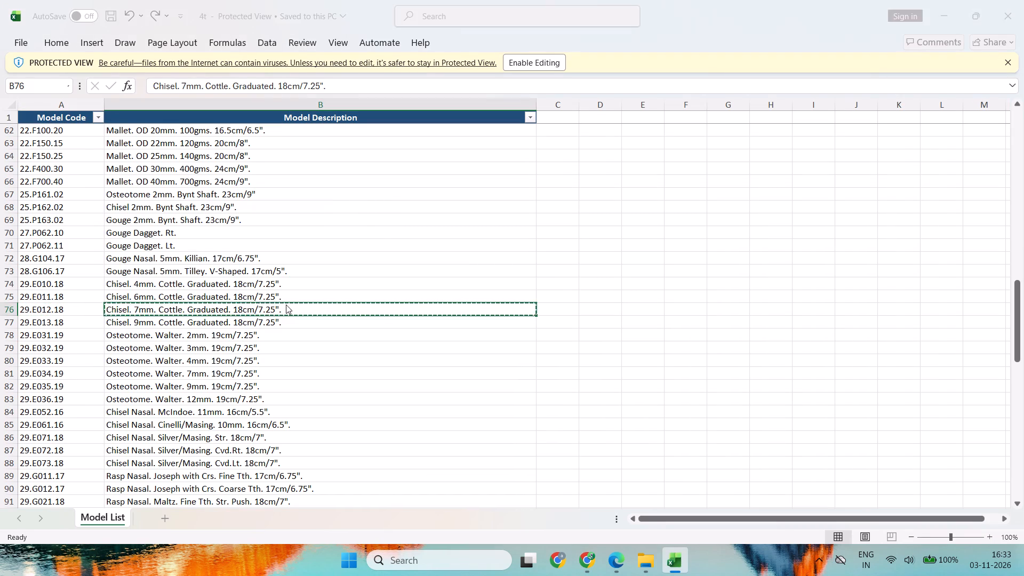
{"action": "key", "text": "Tab"}
{"action": "key", "text": "ctrl+v"}
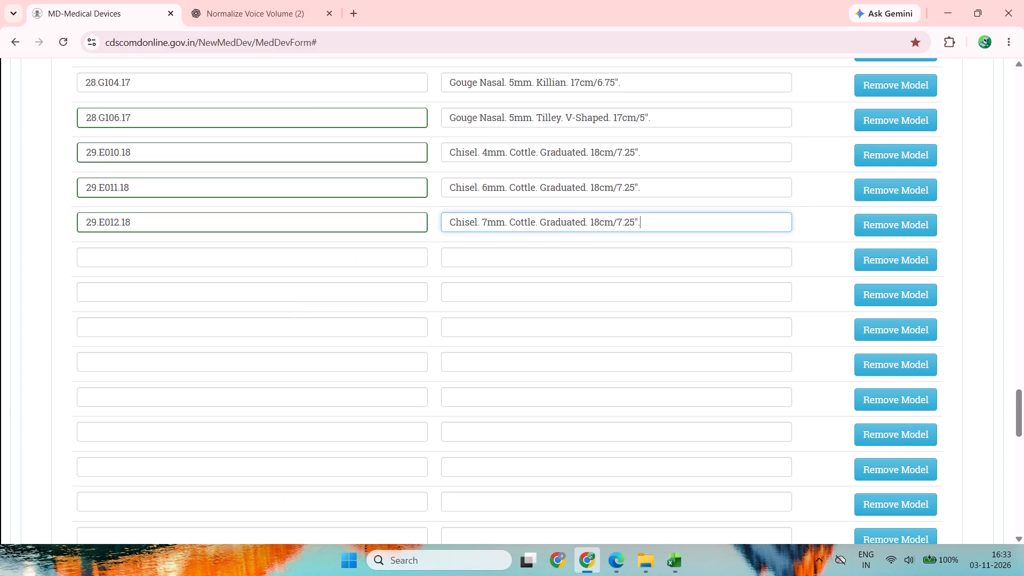
Copy model code 29.E013.18 and its description, "Chisel. 9mm. Cottle. Graduated. 18cm/7.25".", from Excel into the blank model row below 29.E012.18.
{"action": "key", "text": "alt+Tab"}
{"action": "left_click", "coordinate": [55, 321]}
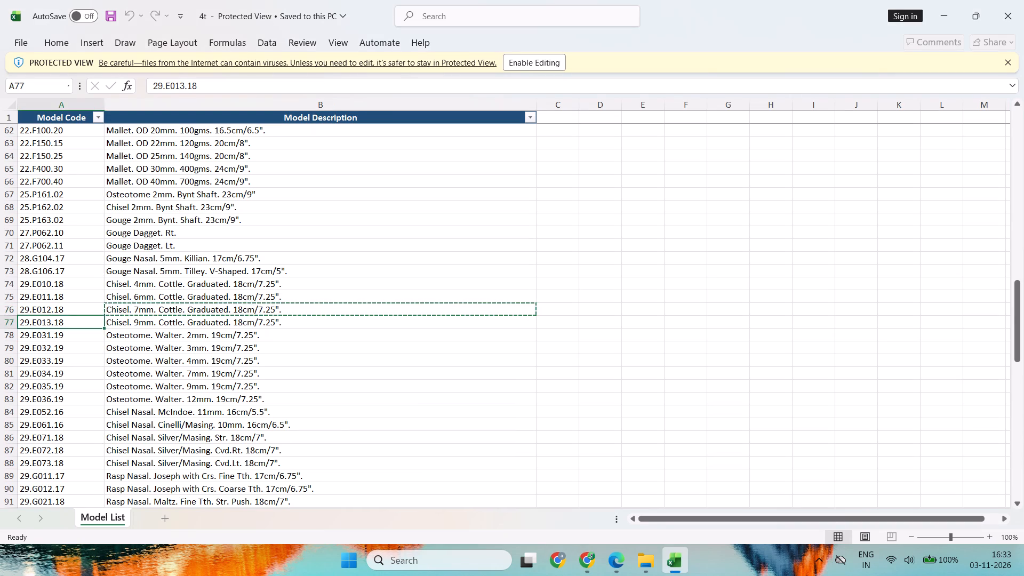
{"action": "key", "text": "ctrl+c"}
{"action": "key", "text": "alt+Tab"}
{"action": "key", "text": "Tab"}
{"action": "left_click", "coordinate": [123, 264]}
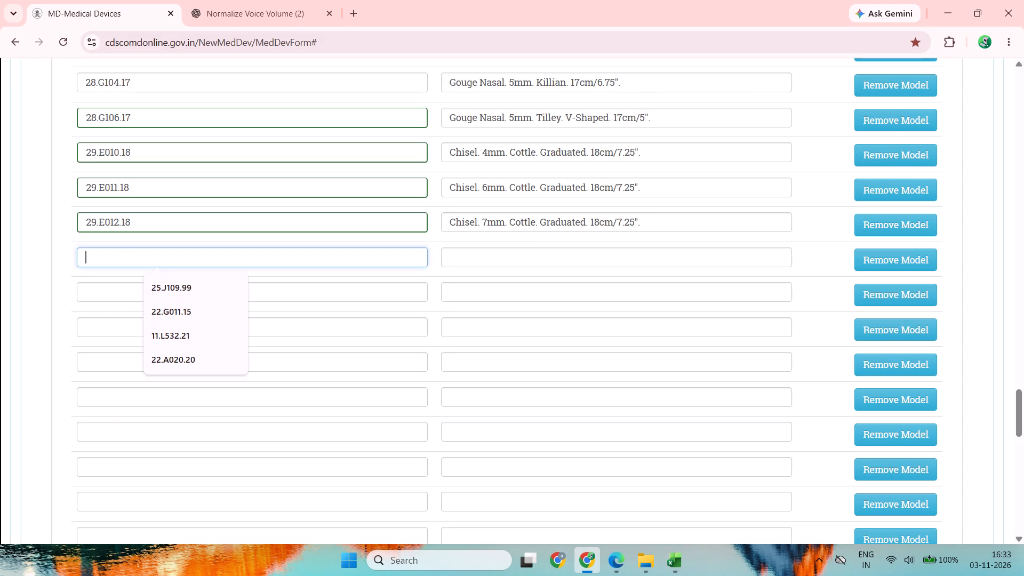
{"action": "key", "text": "ctrl+v"}
{"action": "key", "text": "alt+Tab"}
{"action": "key", "text": "Tab"}
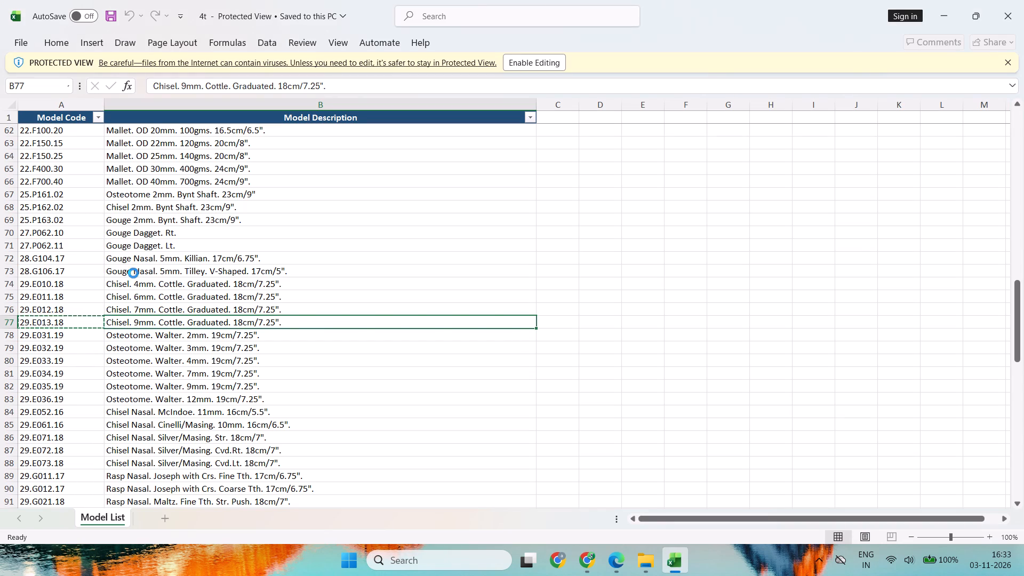
{"action": "key", "text": "ctrl+c"}
{"action": "key", "text": "alt+Tab"}
{"action": "key", "text": "Tab"}
{"action": "left_click", "coordinate": [116, 292]}
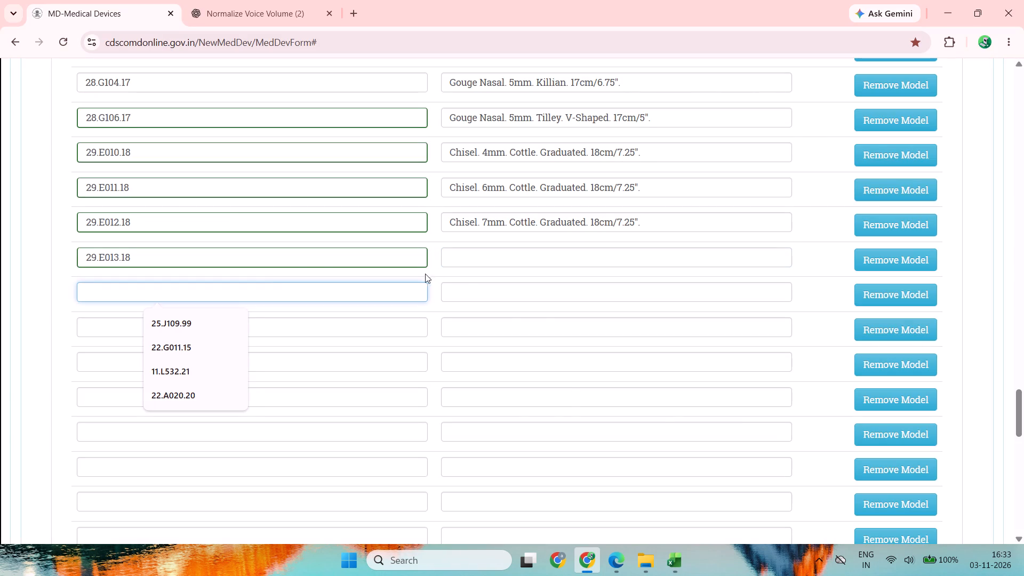
{"action": "left_click", "coordinate": [473, 262]}
{"action": "key", "text": "ctrl+c"}
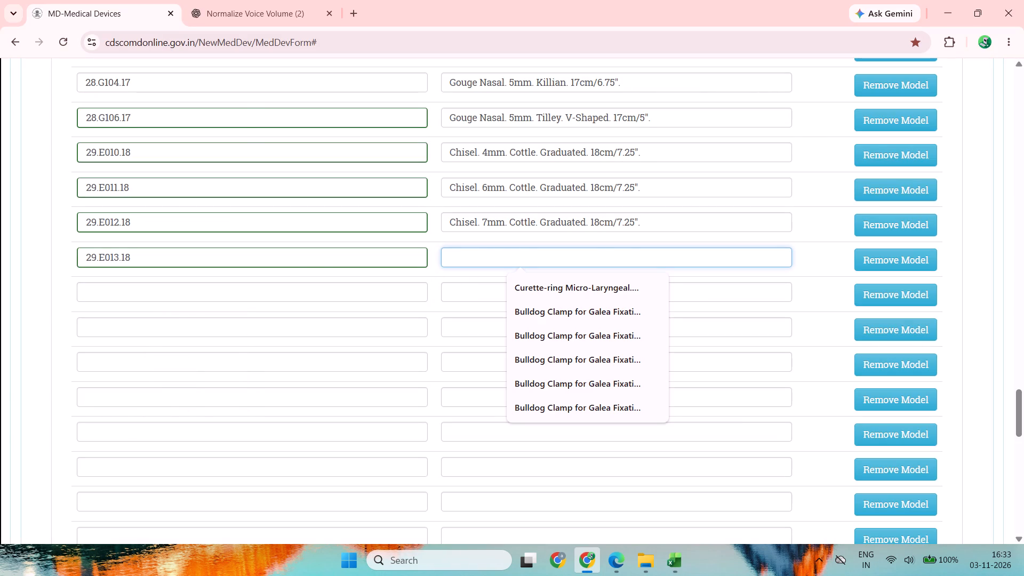
{"action": "key", "text": "ctrl+v"}
Copy model code 29.E031.19 and its description, "Osteotome. Walter. 2mm. 19cm/7.25".", from Excel into the blank model row below 29.E013.18.
{"action": "left_click", "coordinate": [233, 297]}
{"action": "key", "text": "alt+Tab"}
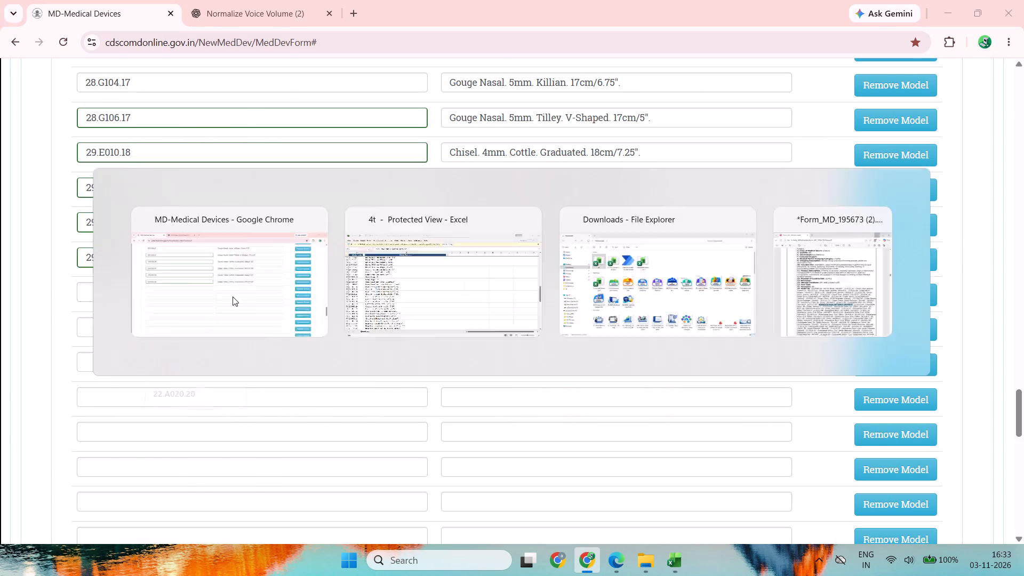
{"action": "left_click", "coordinate": [48, 342]}
{"action": "left_click", "coordinate": [60, 330]}
{"action": "key", "text": "ctrl+c"}
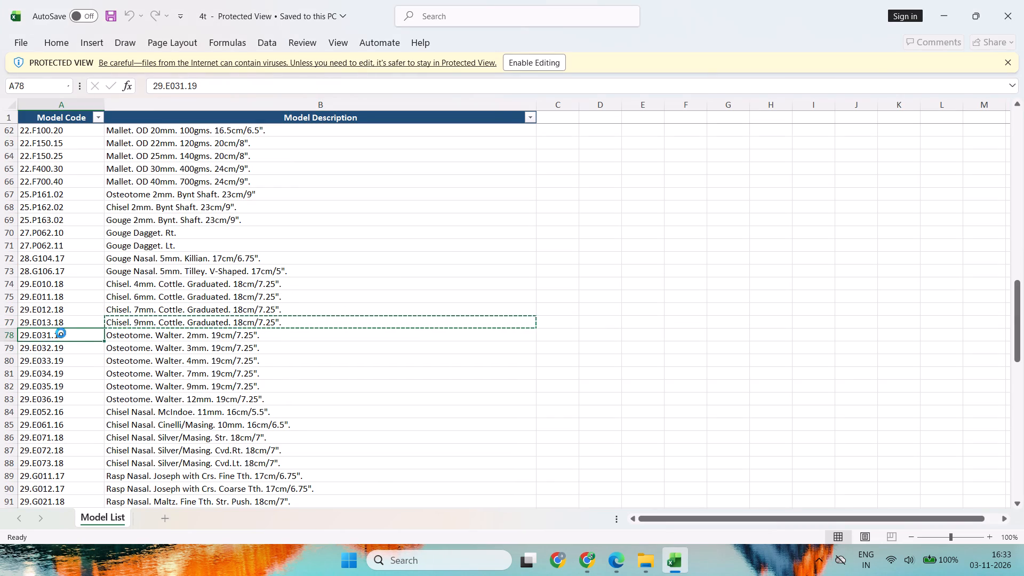
{"action": "key", "text": "alt+Tab"}
{"action": "key", "text": "Tab"}
{"action": "left_click", "coordinate": [124, 288]}
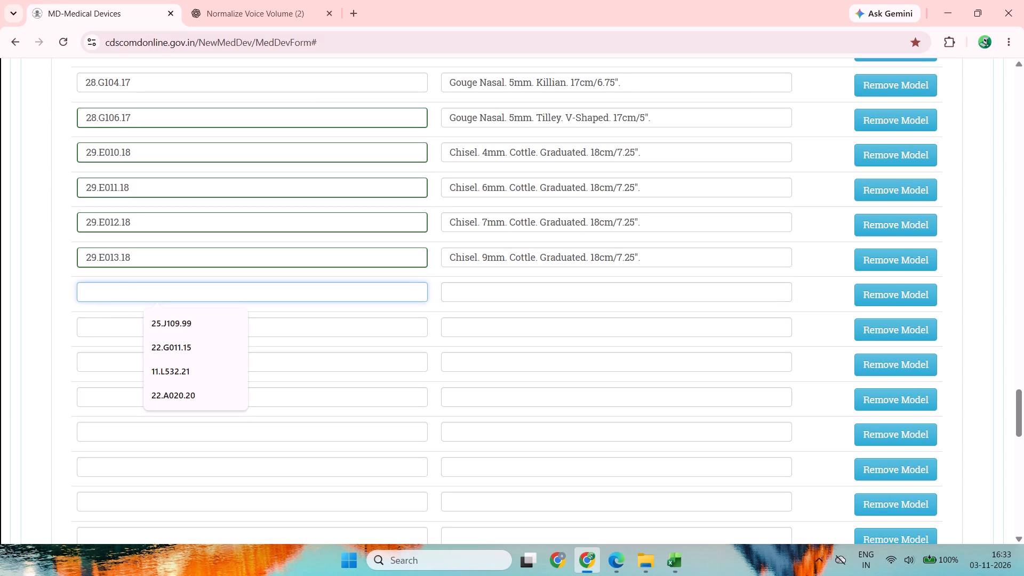
{"action": "key", "text": "ctrl+v"}
{"action": "key", "text": "ctrl+space"}
{"action": "key", "text": "alt+Tab"}
{"action": "key", "text": "Tab"}
{"action": "key", "text": "ctrl+c"}
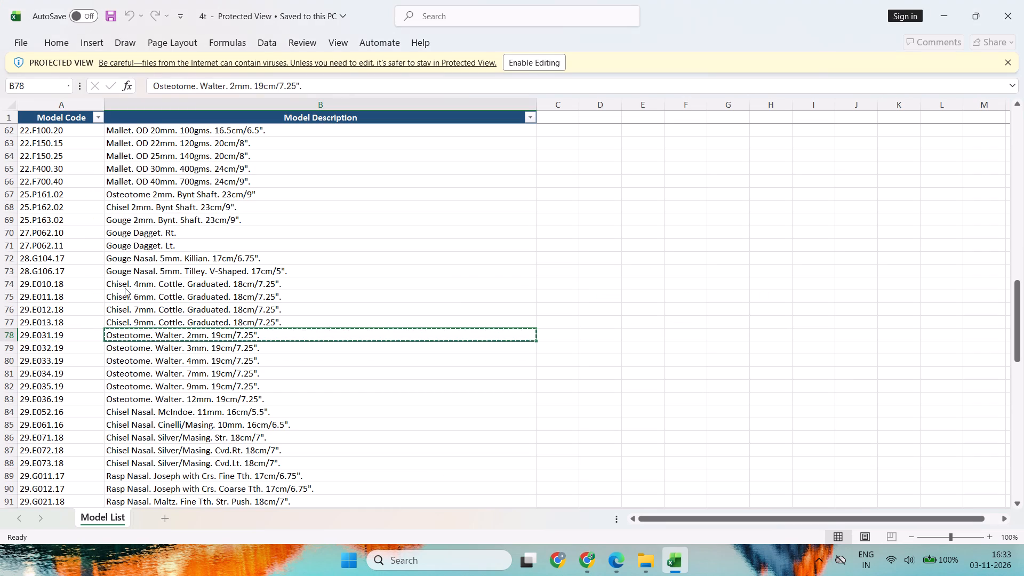
{"action": "key", "text": "alt+Tab"}
{"action": "key", "text": "Tab"}
{"action": "key", "text": "ctrl+v"}
Copy model code 29.E032.19 and its description, "Osteotome. Walter. 3mm. 19cm/7.25".", from Excel into the blank model row below 29.E031.19.
{"action": "key", "text": "alt+Tab"}
{"action": "key", "text": "Tab"}
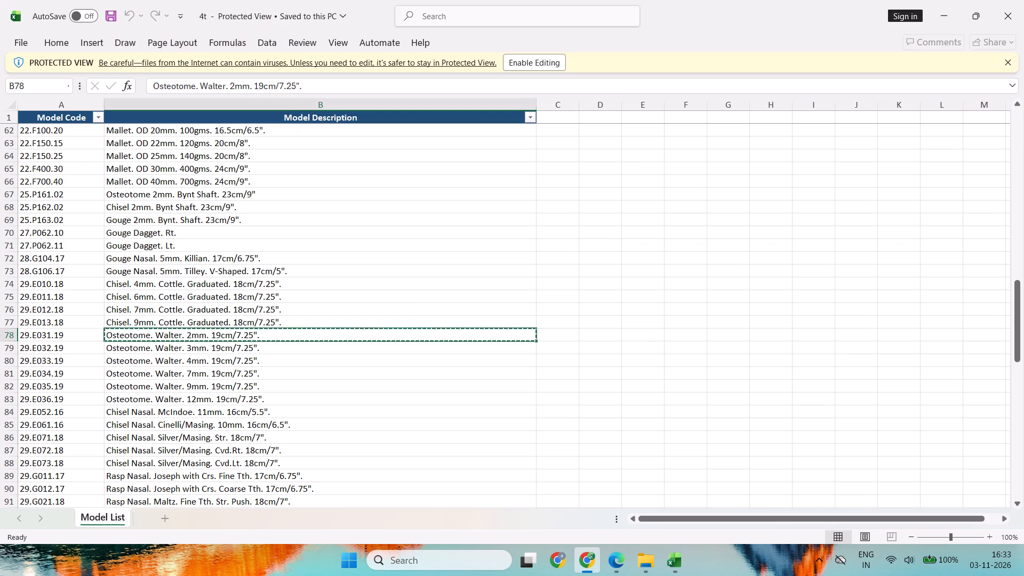
{"action": "left_click", "coordinate": [49, 347]}
{"action": "key", "text": "ctrl+c"}
{"action": "key", "text": "alt+Tab"}
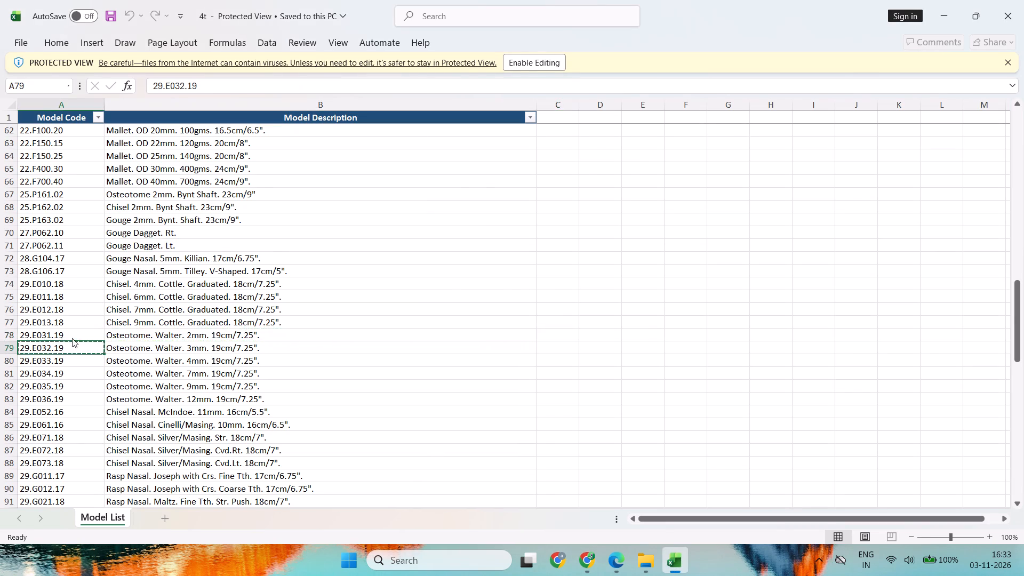
{"action": "key", "text": "Tab"}
{"action": "left_click", "coordinate": [156, 334]}
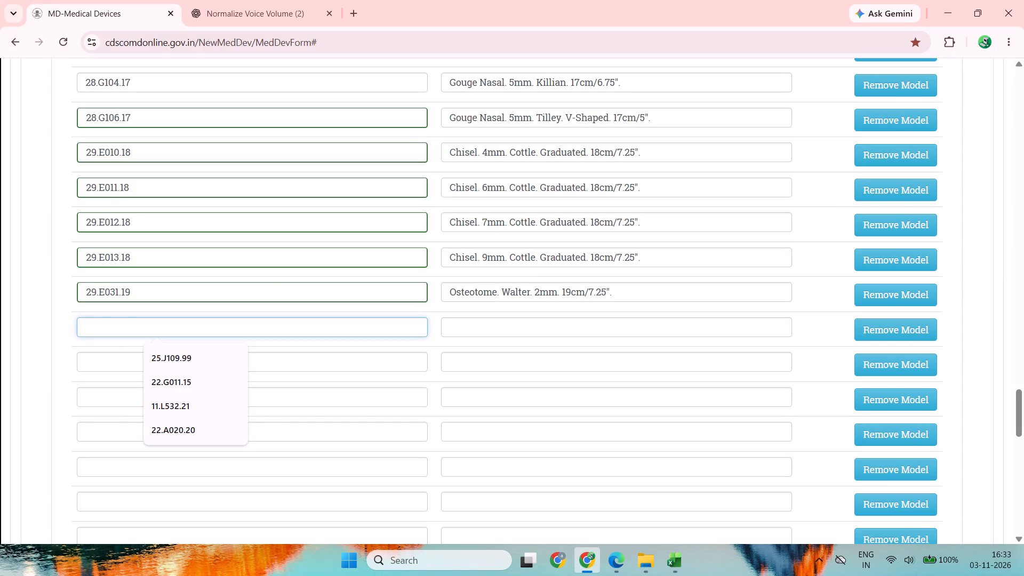
{"action": "key", "text": "ctrl+v"}
{"action": "key", "text": "alt+Tab"}
{"action": "key", "text": "Tab"}
{"action": "key", "text": "ctrl+c"}
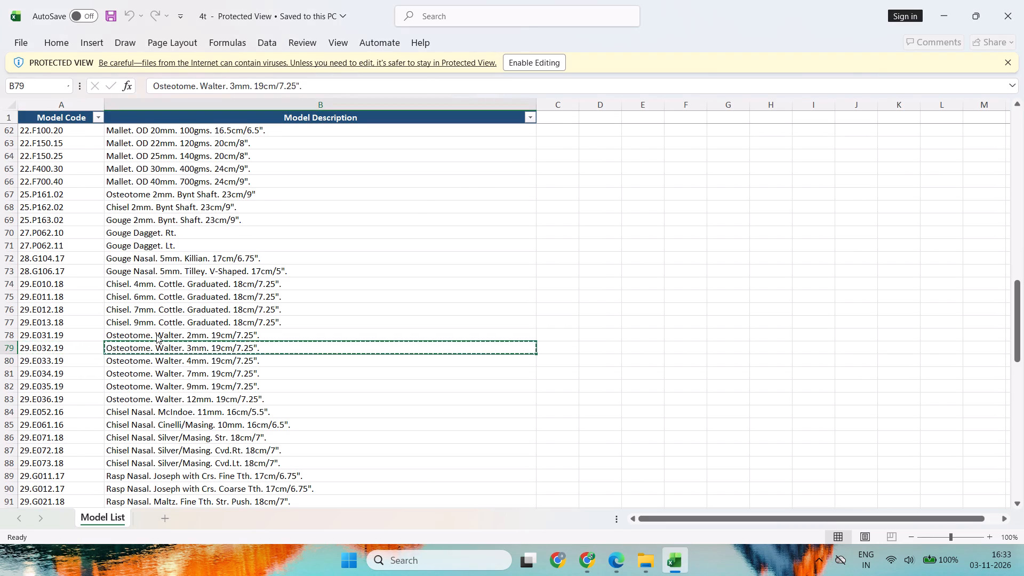
{"action": "key", "text": "alt+Tab"}
{"action": "key", "text": "Tab"}
{"action": "key", "text": "ctrl+v"}
Copy model code 29.E033.19 and its description, "Osteotome. Walter. 4mm. 19cm/7.25".", from Excel into the blank model row below 29.E032.19.
{"action": "key", "text": "alt+Tab"}
{"action": "key", "text": "Tab"}
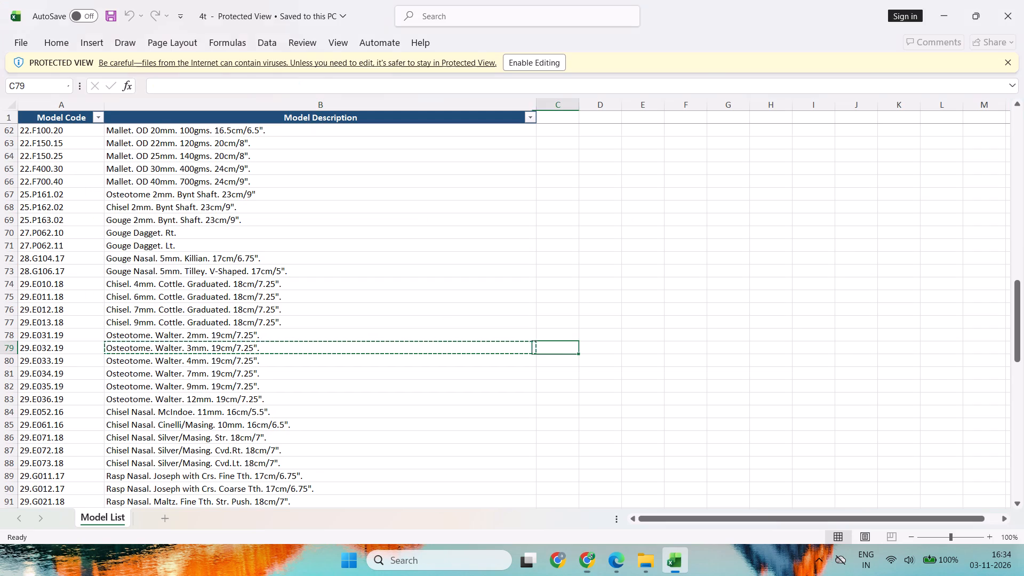
{"action": "left_click", "coordinate": [52, 356]}
{"action": "key", "text": "ctrl+c"}
{"action": "key", "text": "alt+Tab"}
{"action": "key", "text": "alt+grave"}
{"action": "key", "text": "Tab"}
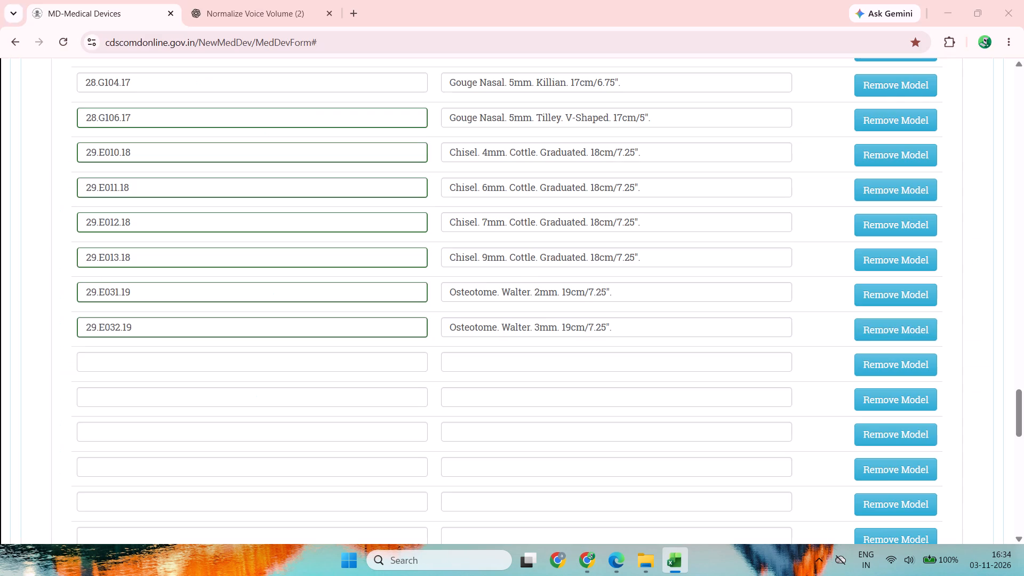
{"action": "left_click", "coordinate": [159, 348]}
{"action": "left_click", "coordinate": [157, 355]}
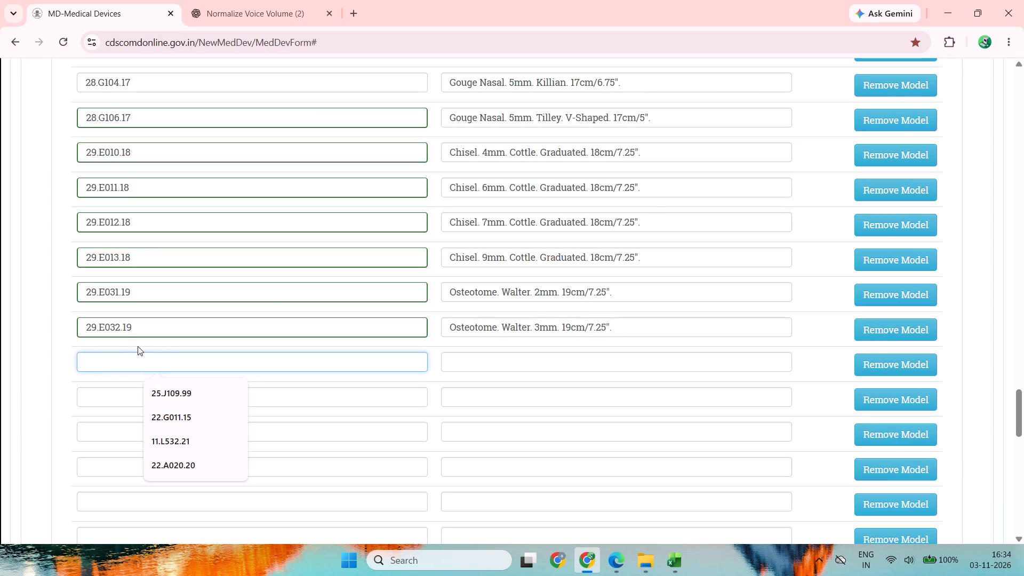
{"action": "key", "text": "ctrl+c"}
{"action": "key", "text": "ctrl+v"}
{"action": "key", "text": "alt+Tab"}
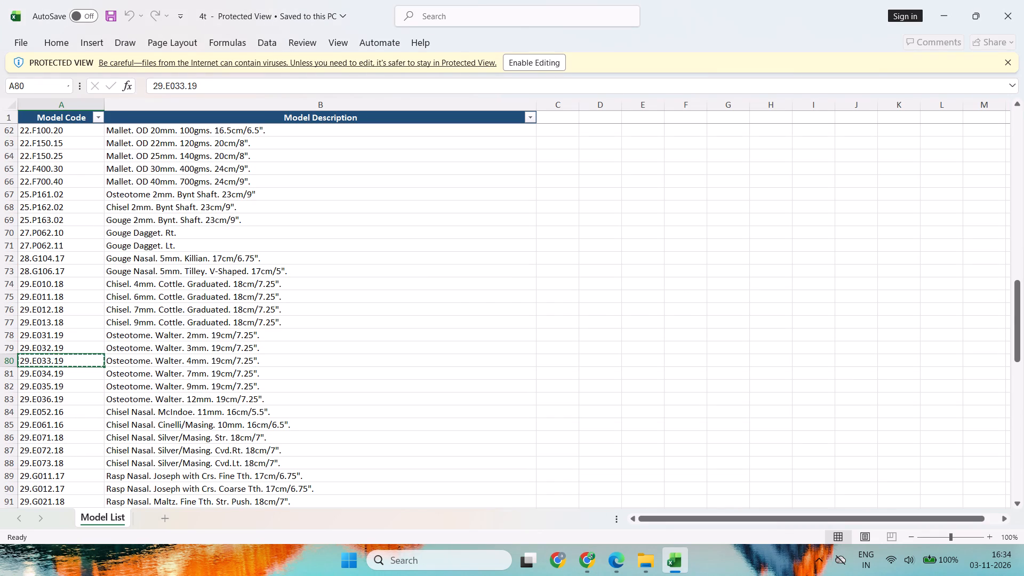
{"action": "key", "text": "Tab"}
{"action": "key", "text": "ctrl+c"}
{"action": "key", "text": "alt+Tab"}
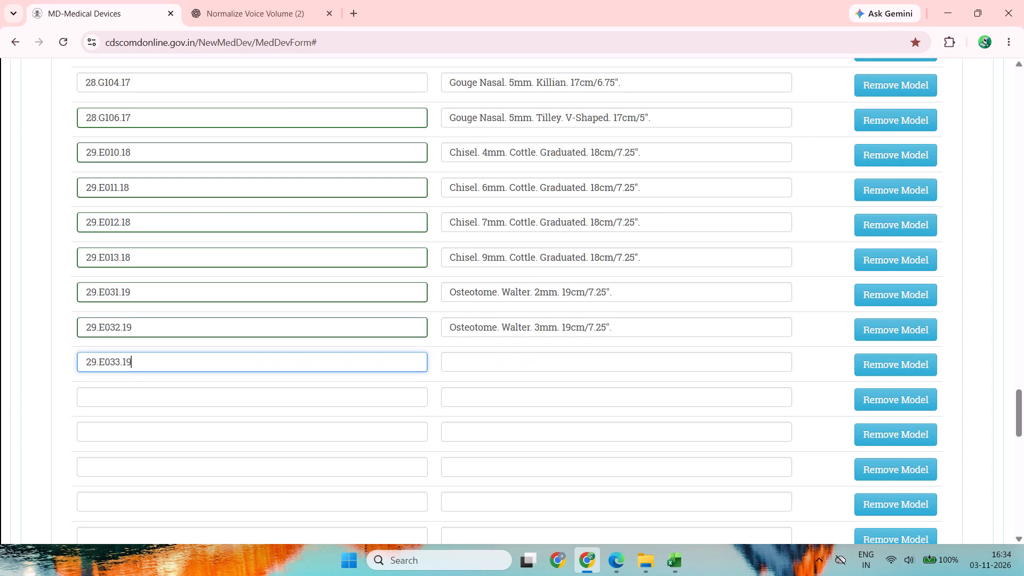
{"action": "key", "text": "Tab"}
{"action": "key", "text": "ctrl+v"}
Copy model code 29.E034.19 and its description, "Osteotome. Walter. 7mm. 19cm/7.25".", from Excel into the blank model row below 29.E033.19.
{"action": "key", "text": "alt+Tab"}
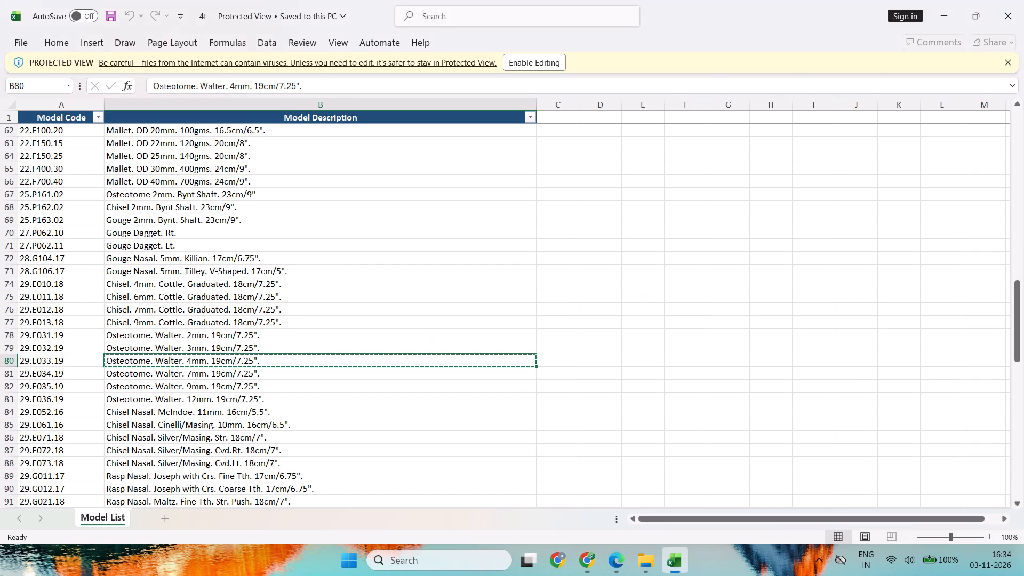
{"action": "left_click", "coordinate": [54, 372]}
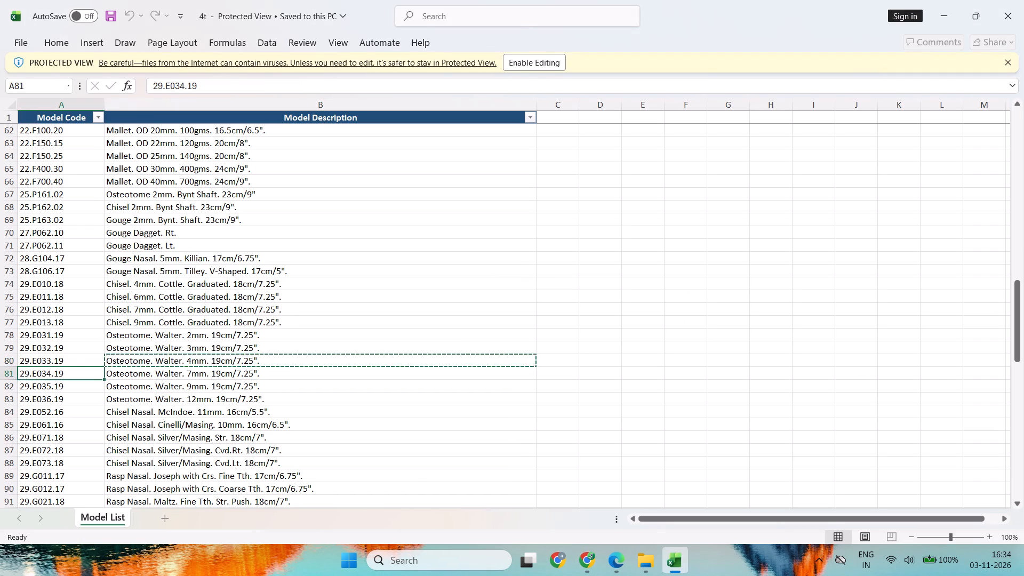
{"action": "key", "text": "ctrl+c"}
{"action": "key", "text": "alt+Tab"}
{"action": "key", "text": "Tab"}
{"action": "key", "text": "Tab"}
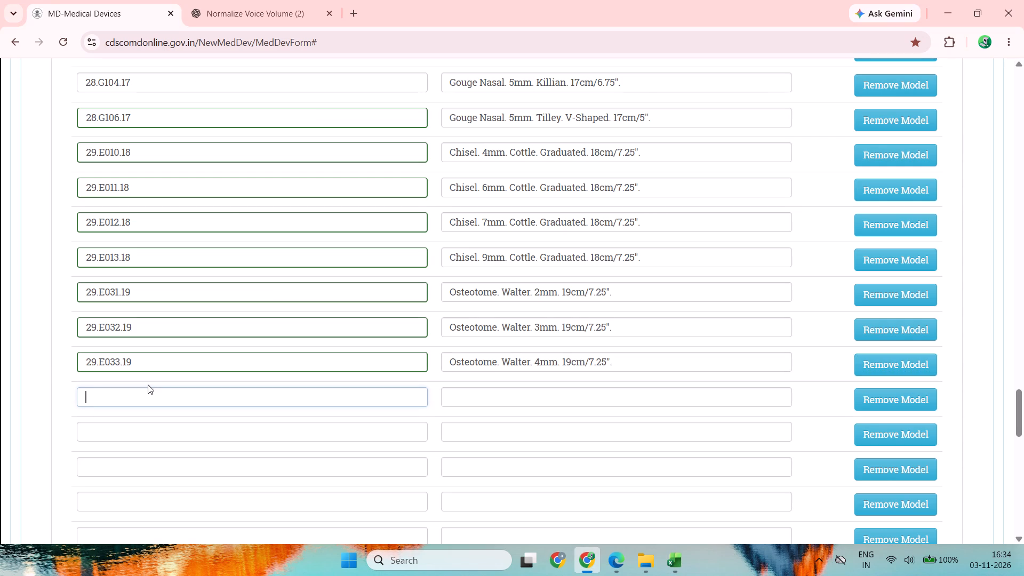
{"action": "key", "text": "ctrl+v"}
{"action": "key", "text": "alt+Tab"}
{"action": "key", "text": "Tab"}
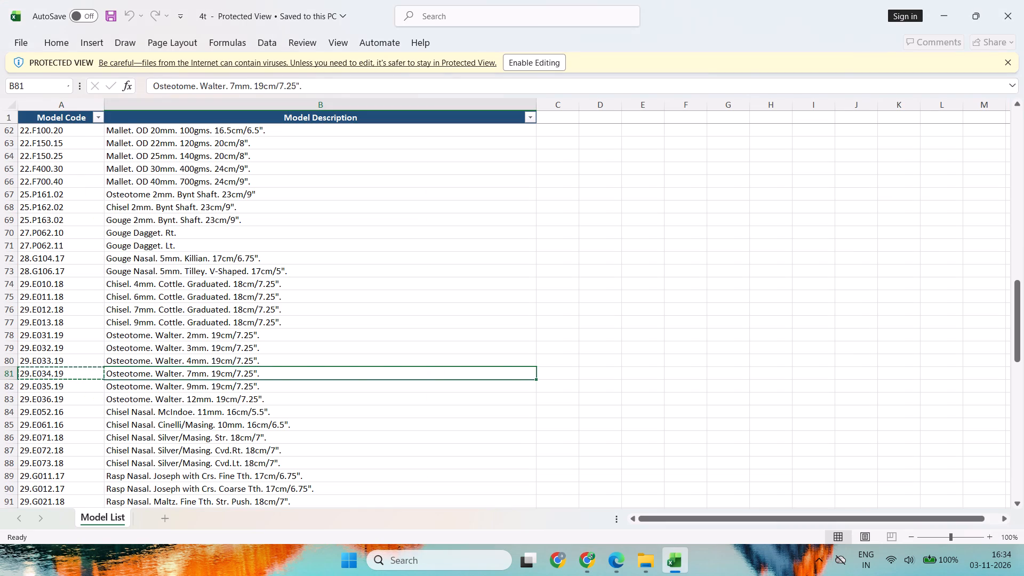
{"action": "key", "text": "ctrl+c"}
{"action": "key", "text": "alt+Tab"}
{"action": "key", "text": "Tab"}
{"action": "key", "text": "ctrl+c"}
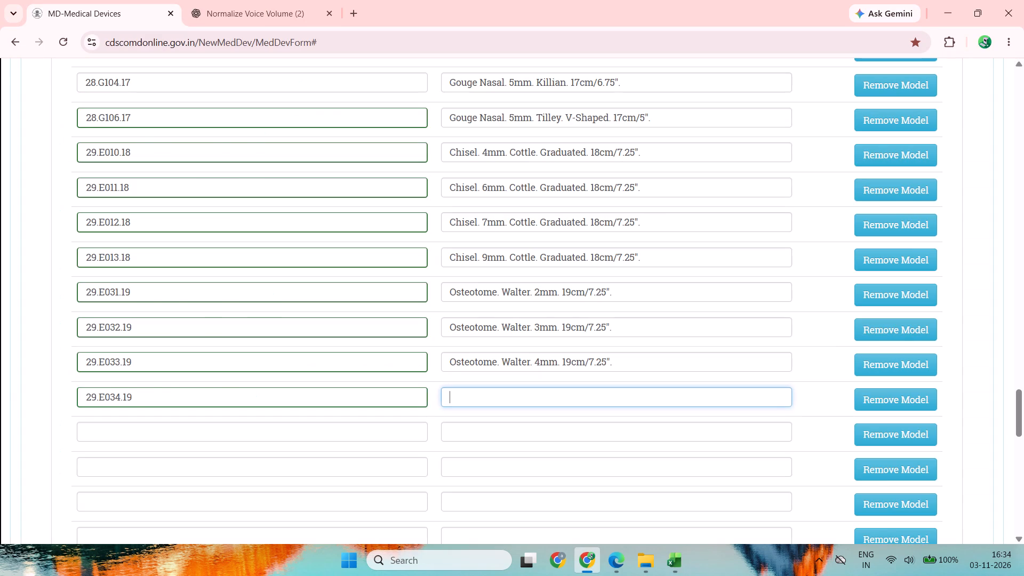
{"action": "key", "text": "ctrl+v"}
Copy model code 29.E035.19 and its description, "Osteotome. Walter. 9mm. 19cm/7.25".", from Excel into the blank model row below 29.E034.19.
{"action": "key", "text": "alt+Tab"}
{"action": "key", "text": "Tab"}
{"action": "left_click_drag", "start_coordinate": [105, 379], "coordinate": [90, 381]}
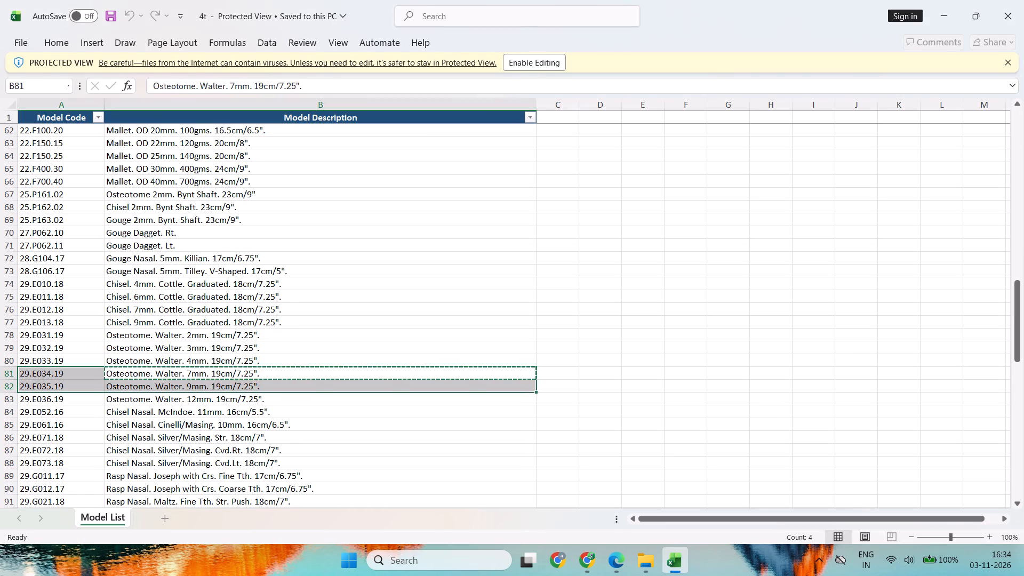
{"action": "left_click", "coordinate": [85, 386]}
{"action": "key", "text": "ctrl+c"}
{"action": "key", "text": "alt+Tab"}
{"action": "key", "text": "Tab"}
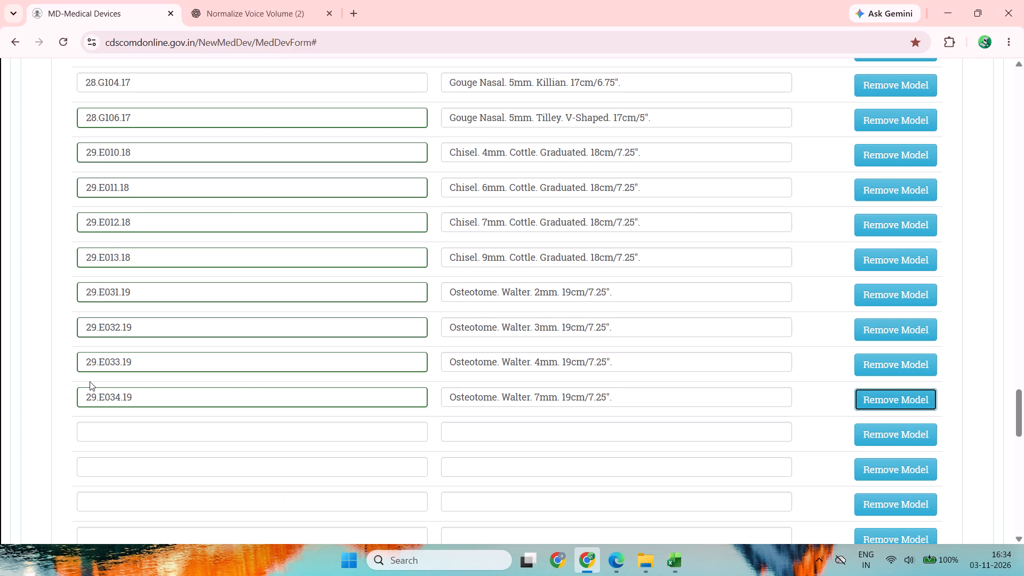
{"action": "key", "text": "Tab"}
{"action": "key", "text": "ctrl+v"}
{"action": "key", "text": "alt+Tab"}
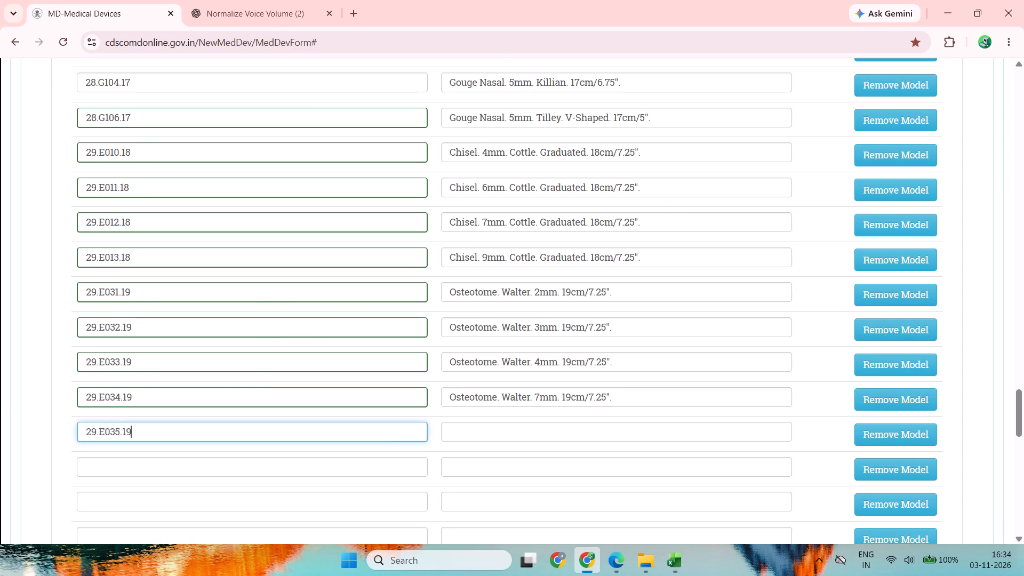
{"action": "key", "text": "Tab"}
{"action": "key", "text": "ctrl+c"}
{"action": "key", "text": "Tab"}
{"action": "key", "text": "Tab"}
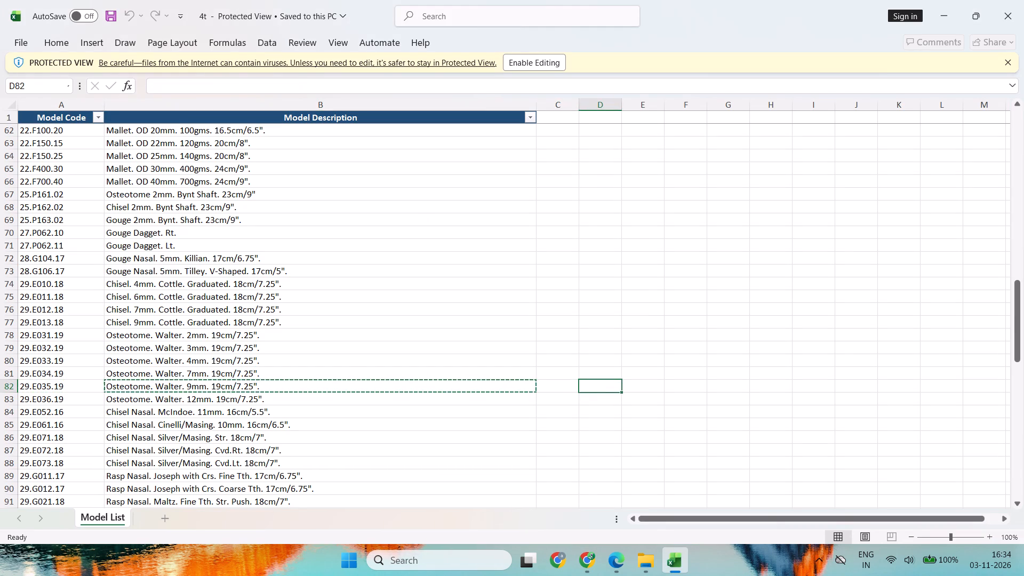
{"action": "left_click", "coordinate": [47, 402]}
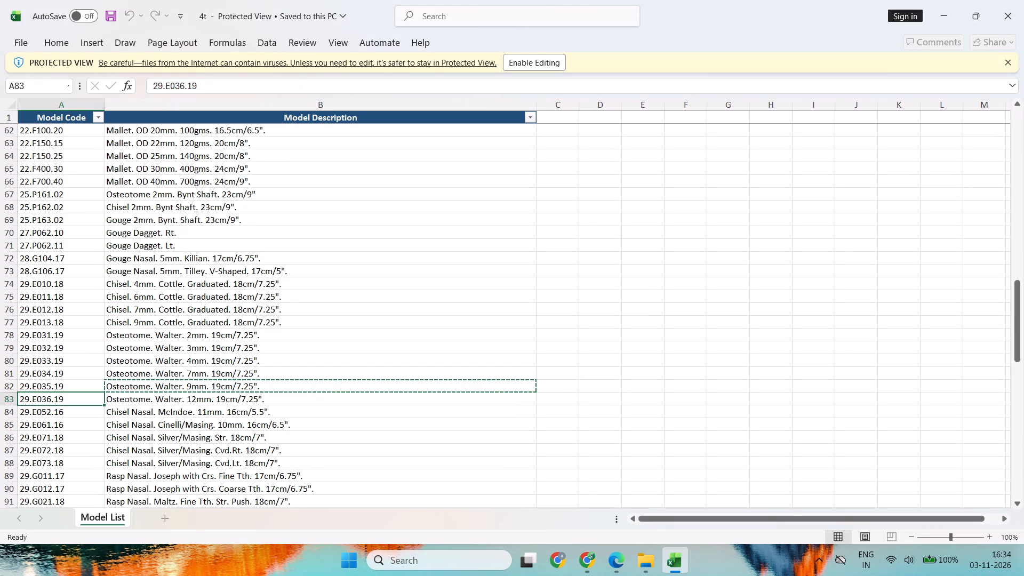
{"action": "key", "text": "alt+Tab"}
{"action": "key", "text": "Tab"}
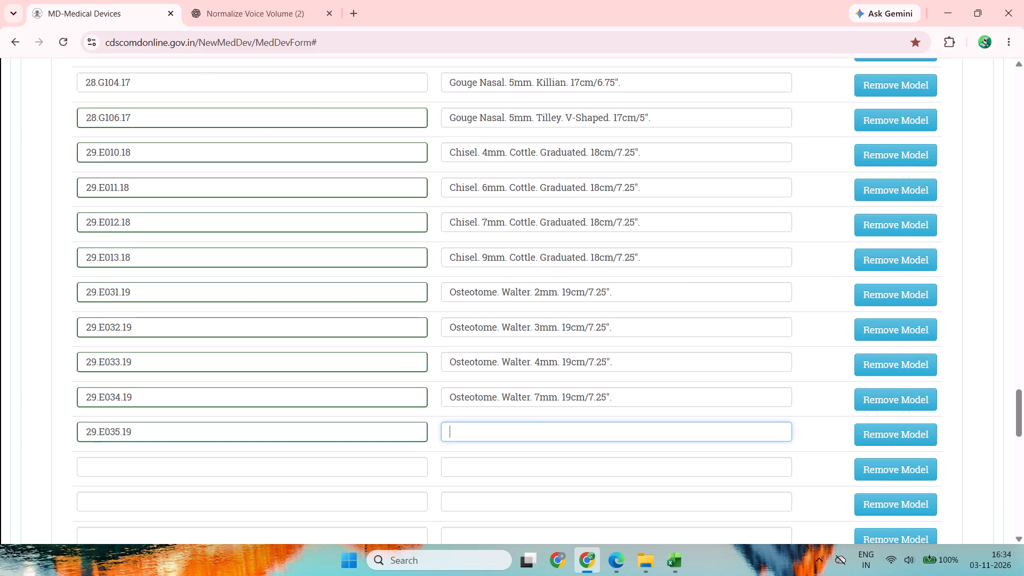
{"action": "key", "text": "ctrl+v"}
Copy model code 29.E036.19 and its description, "Osteotome. Walter. 12mm. 19cm/7.25".", from Excel into the blank model row below 29.E035.19.
{"action": "key", "text": "alt+Tab"}
{"action": "key", "text": "Tab"}
{"action": "left_click", "coordinate": [53, 402]}
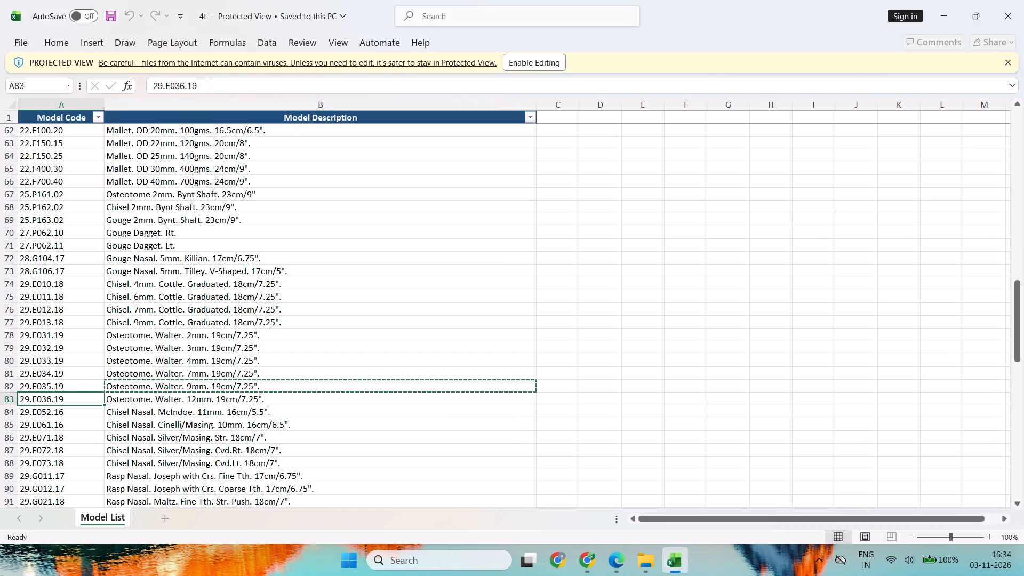
{"action": "key", "text": "ctrl+c"}
{"action": "key", "text": "alt+Tab"}
{"action": "key", "text": "Tab"}
{"action": "key", "text": "Tab"}
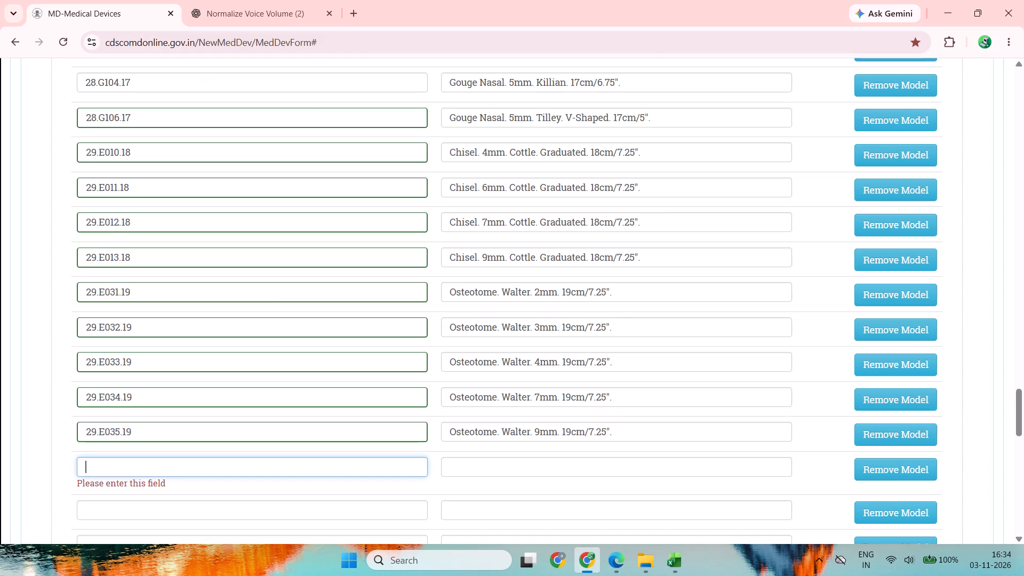
{"action": "key", "text": "ctrl+v"}
{"action": "key", "text": "alt+Tab"}
{"action": "key", "text": "grave"}
{"action": "key", "text": "Tab"}
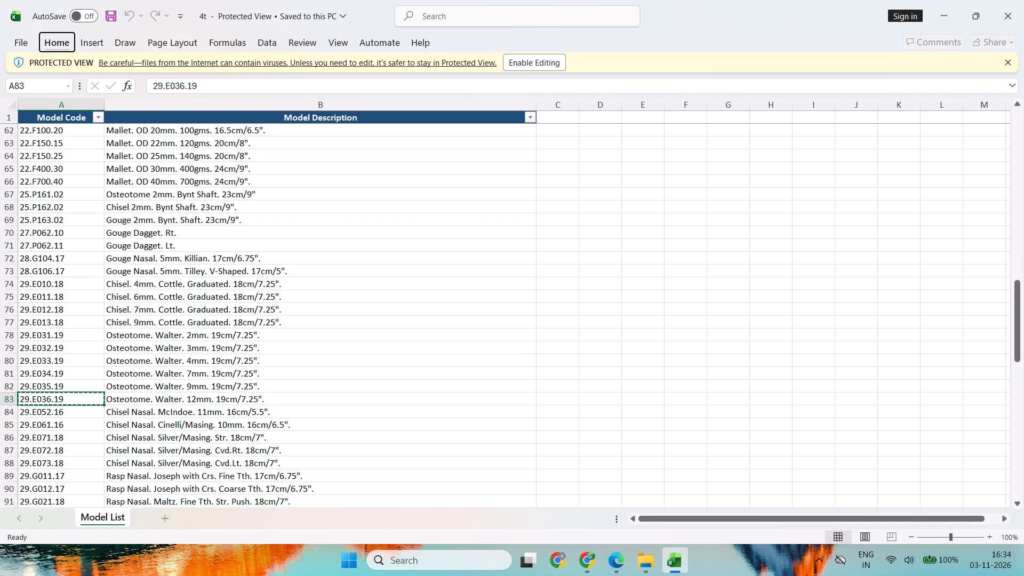
{"action": "key", "text": "Tab"}
{"action": "key", "text": "Tab"}
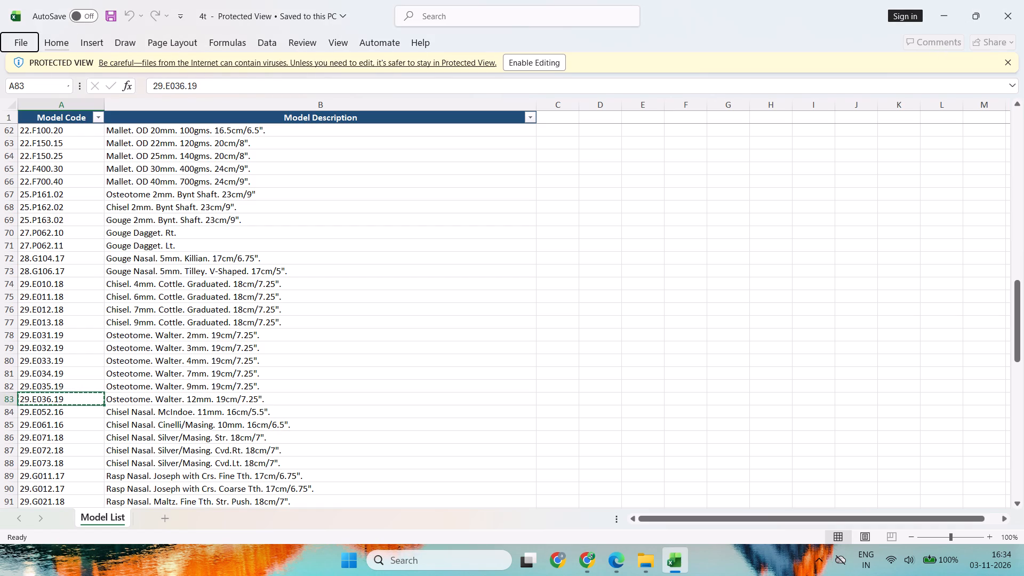
{"action": "left_click_drag", "start_coordinate": [112, 398], "coordinate": [117, 398]}
{"action": "key", "text": "ctrl+c"}
{"action": "key", "text": "alt+Tab"}
{"action": "key", "text": "Tab"}
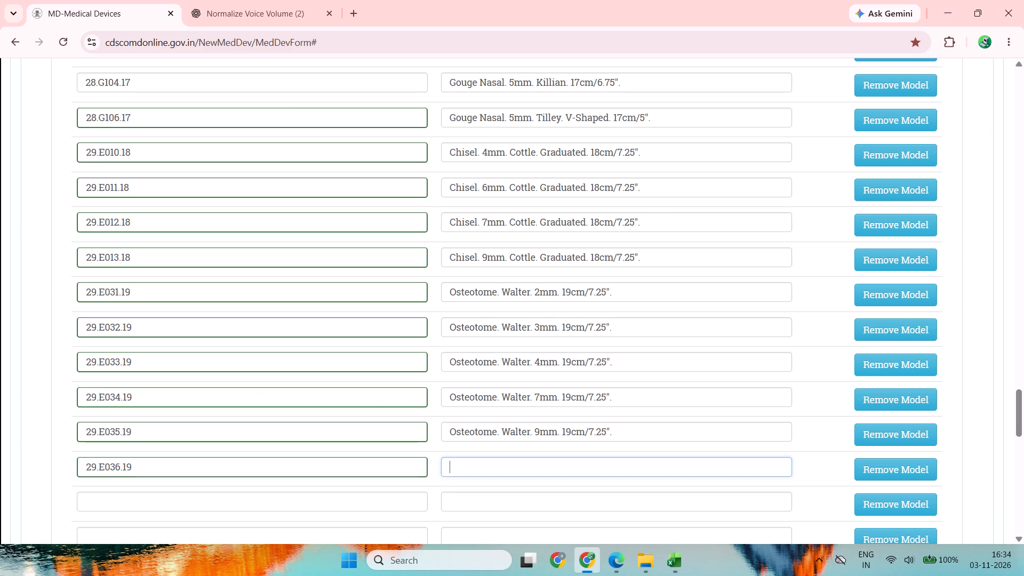
{"action": "key", "text": "ctrl+v"}
Copy model code 29.E052.16 and its description, "Chisel Nasal. McIndoe. 11mm. 16cm/5.5".", from Excel into the blank model row below 29.E036.19.
{"action": "key", "text": "alt+Tab"}
{"action": "key", "text": "Tab"}
{"action": "key", "text": "grave"}
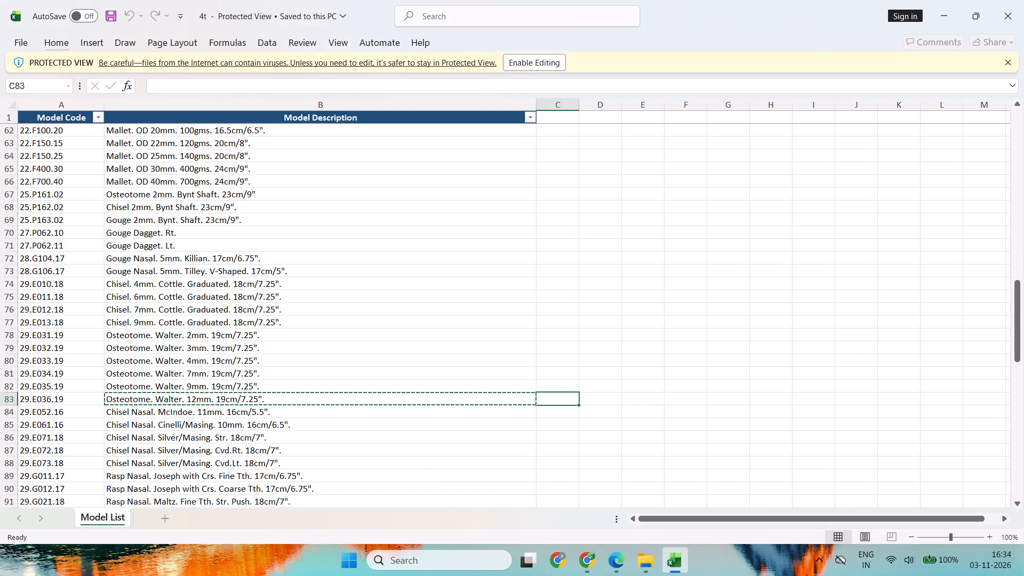
{"action": "left_click", "coordinate": [58, 413]}
{"action": "key", "text": "ctrl+c"}
{"action": "key", "text": "alt+Tab"}
{"action": "key", "text": "Tab"}
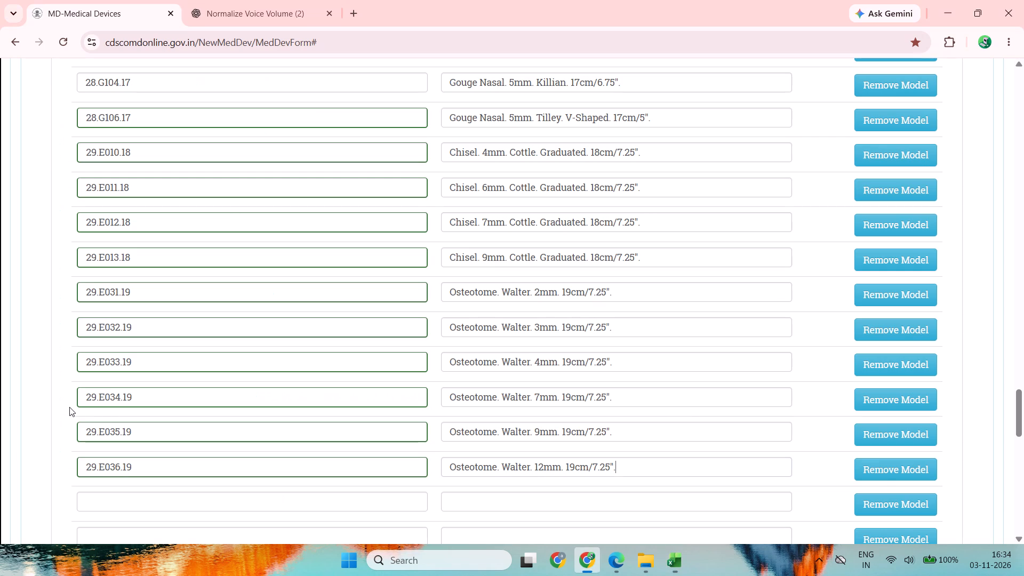
{"action": "key", "text": "Tab"}
{"action": "key", "text": "grave"}
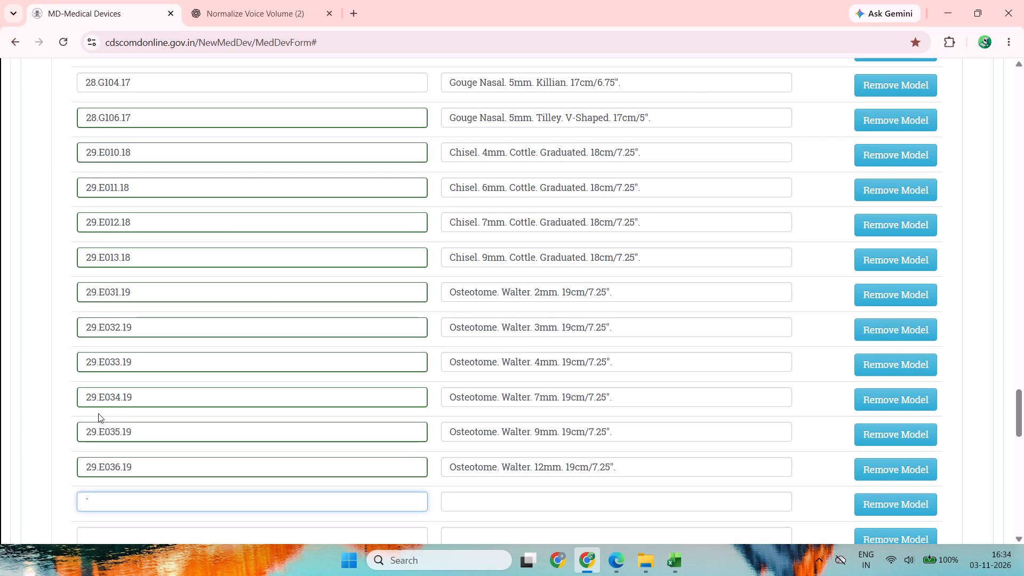
{"action": "key", "text": "BackSpace"}
{"action": "key", "text": "ctrl+v"}
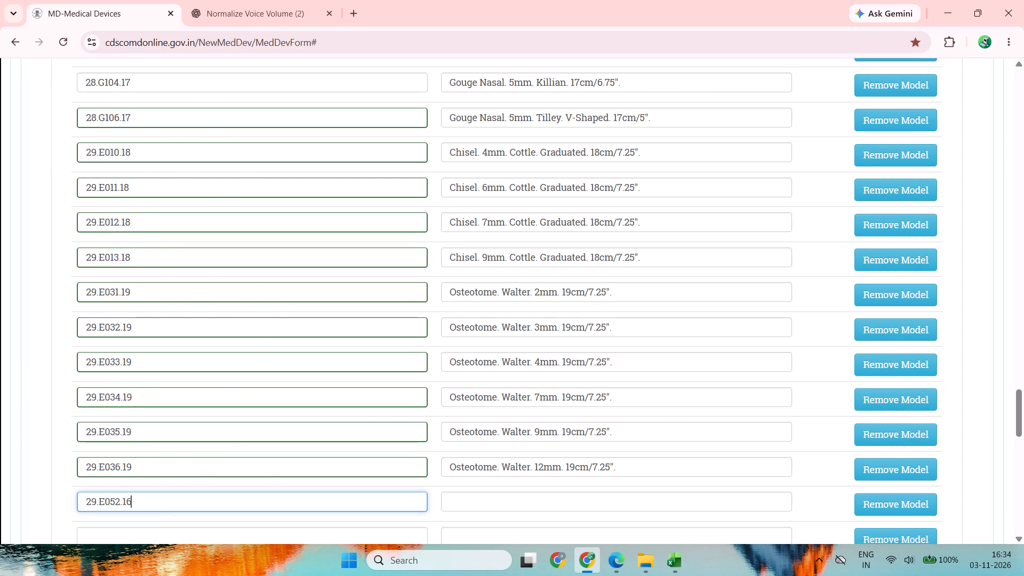
{"action": "key", "text": "alt+Tab"}
{"action": "key", "text": "Tab"}
{"action": "key", "text": "ctrl+c"}
{"action": "key", "text": "alt+Tab"}
{"action": "key", "text": "Tab"}
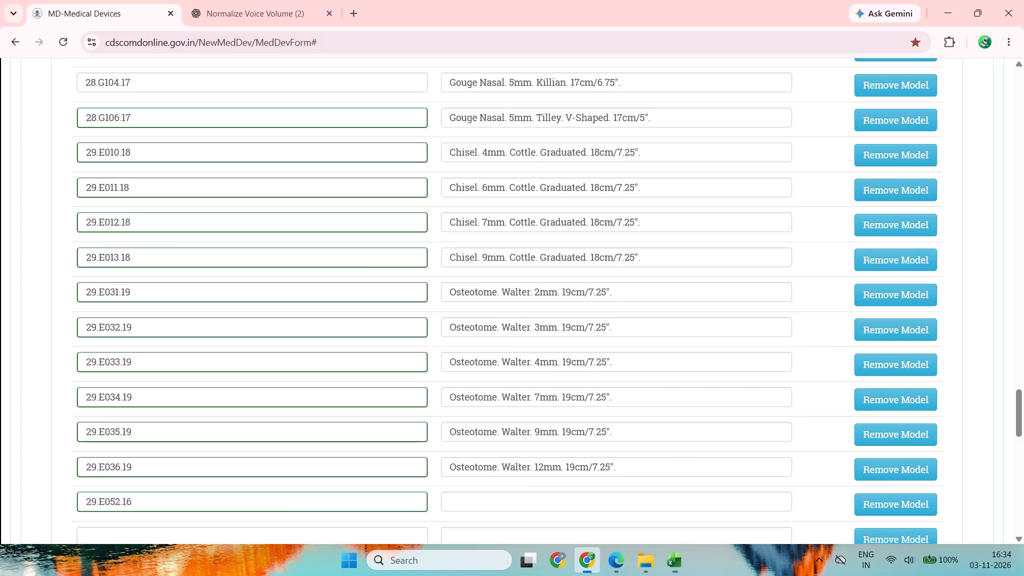
{"action": "key", "text": "ctrl+v"}
Copy model code 29.E061.16 and its description, "Chisel Nasal. Cinelli/Masing. 10mm. 16cm/6.5".", from Excel into the blank model row below 29.E052.16.
{"action": "key", "text": "alt+Tab"}
{"action": "key", "text": "Tab"}
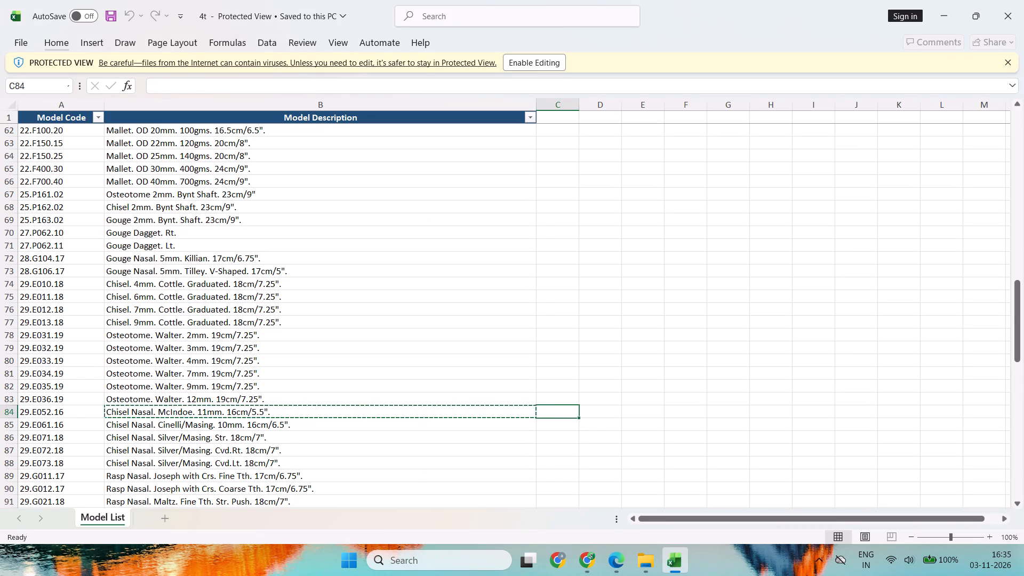
{"action": "left_click", "coordinate": [67, 426]}
{"action": "key", "text": "ctrl+c"}
{"action": "key", "text": "alt+Tab"}
{"action": "key", "text": "Tab"}
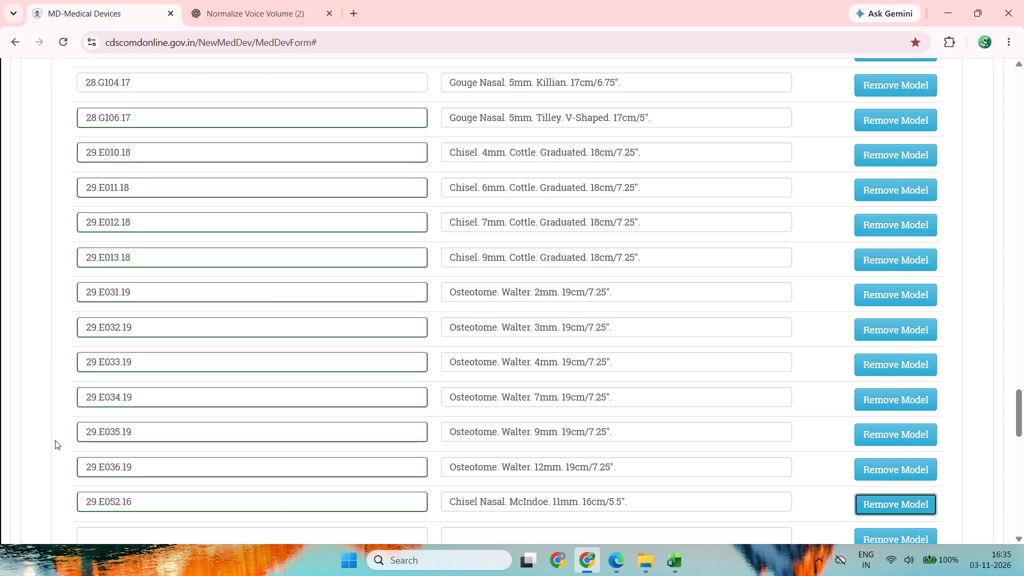
{"action": "scroll", "coordinate": [197, 433], "scroll_direction": "down", "scroll_amount": 4}
{"action": "left_click", "coordinate": [160, 269]}
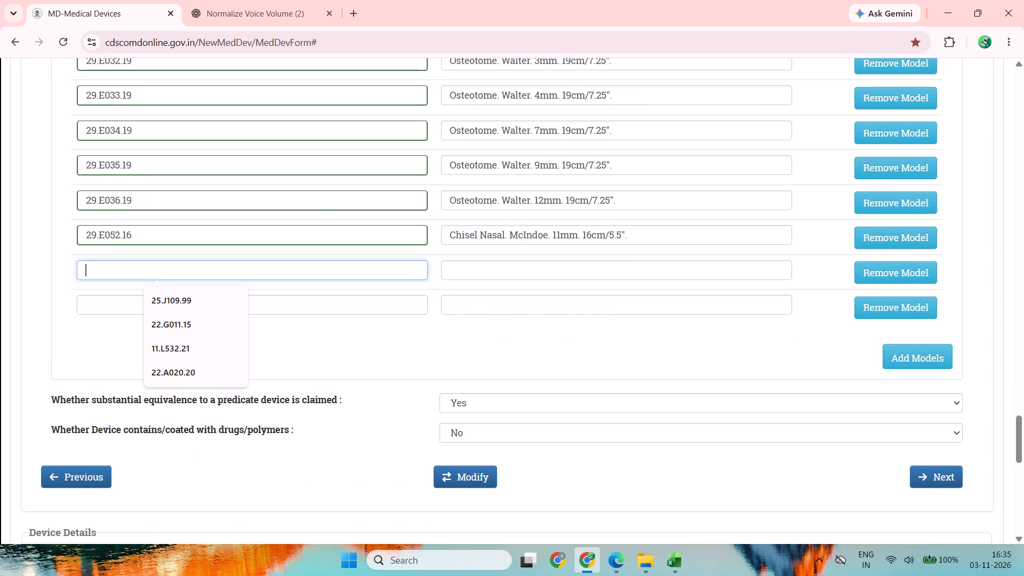
{"action": "key", "text": "ctrl+v"}
{"action": "key", "text": "space"}
{"action": "key", "text": "alt+Tab"}
{"action": "key", "text": "Tab"}
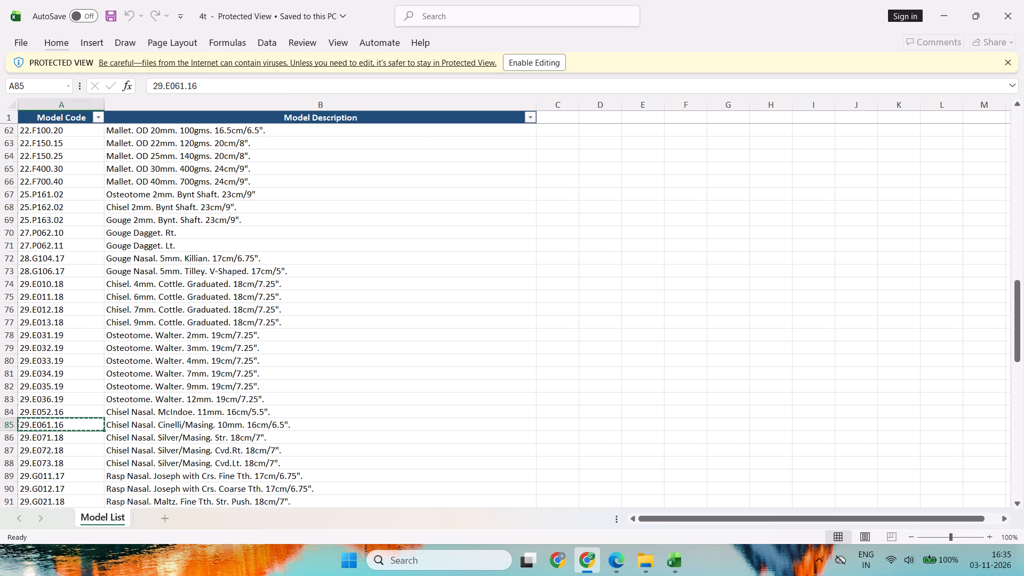
{"action": "key", "text": "ctrl+c"}
{"action": "key", "text": "alt+Tab"}
{"action": "key", "text": "Tab"}
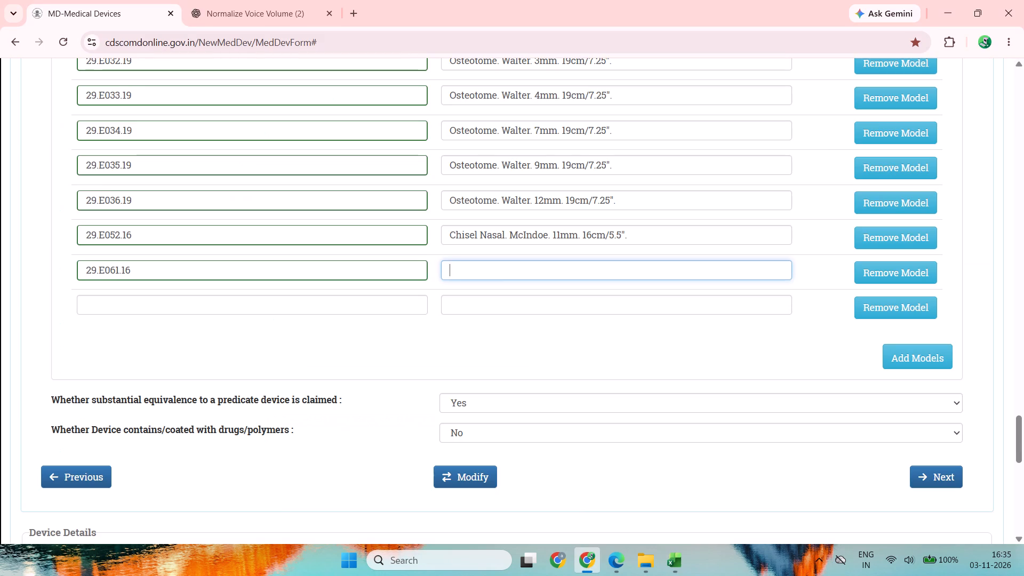
{"action": "key", "text": "ctrl+v"}
Copy model code 29.E071.18 and its description, "Chisel Nasal. Silver/Masing. Str. 18cm/7".", from Excel into the last blank model row below 29.E061.16.
{"action": "key", "text": "alt+Tab"}
{"action": "key", "text": "Tab"}
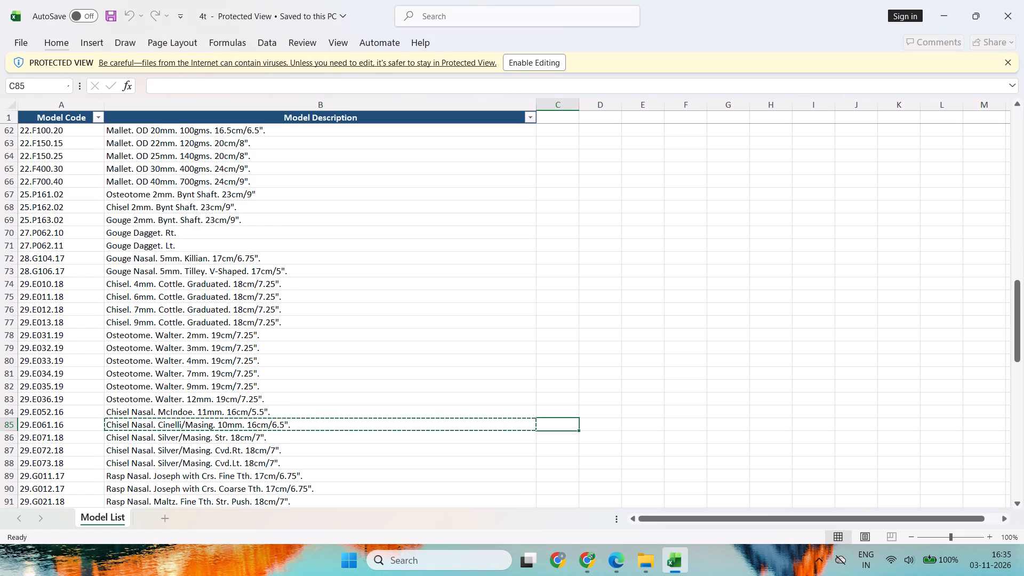
{"action": "left_click", "coordinate": [54, 435]}
{"action": "key", "text": "ctrl+c"}
{"action": "key", "text": "alt+Tab"}
{"action": "key", "text": "Tab"}
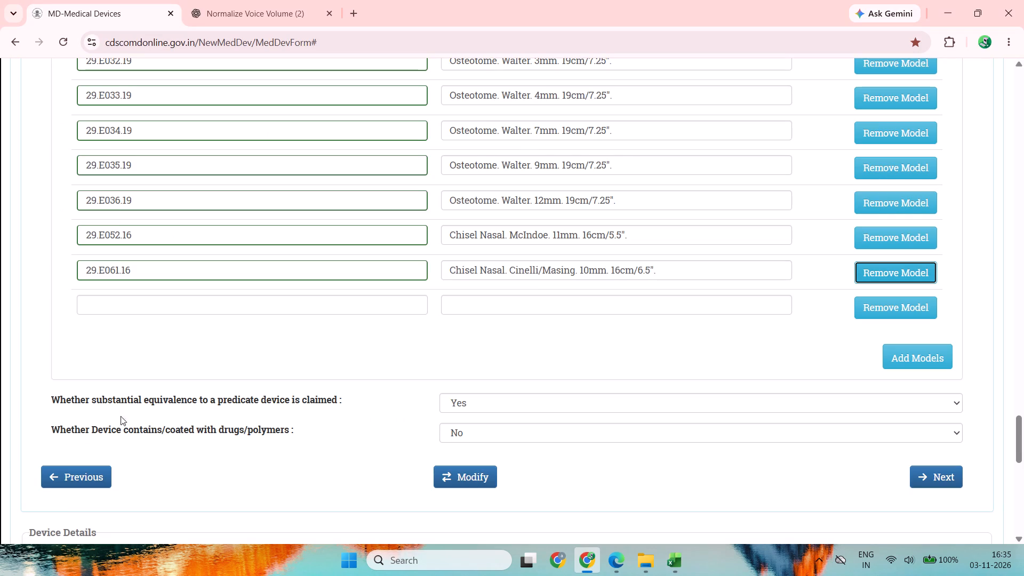
{"action": "key", "text": "Tab"}
{"action": "key", "text": "ctrl+v"}
{"action": "key", "text": "alt+Tab"}
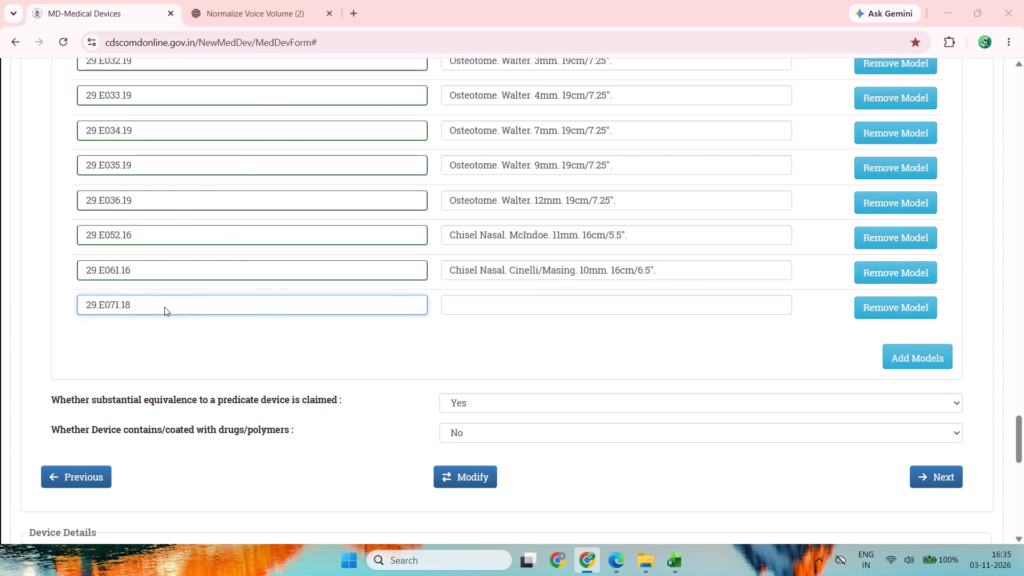
{"action": "key", "text": "Tab"}
{"action": "key", "text": "ctrl+c"}
{"action": "key", "text": "alt+Tab"}
{"action": "key", "text": "Tab"}
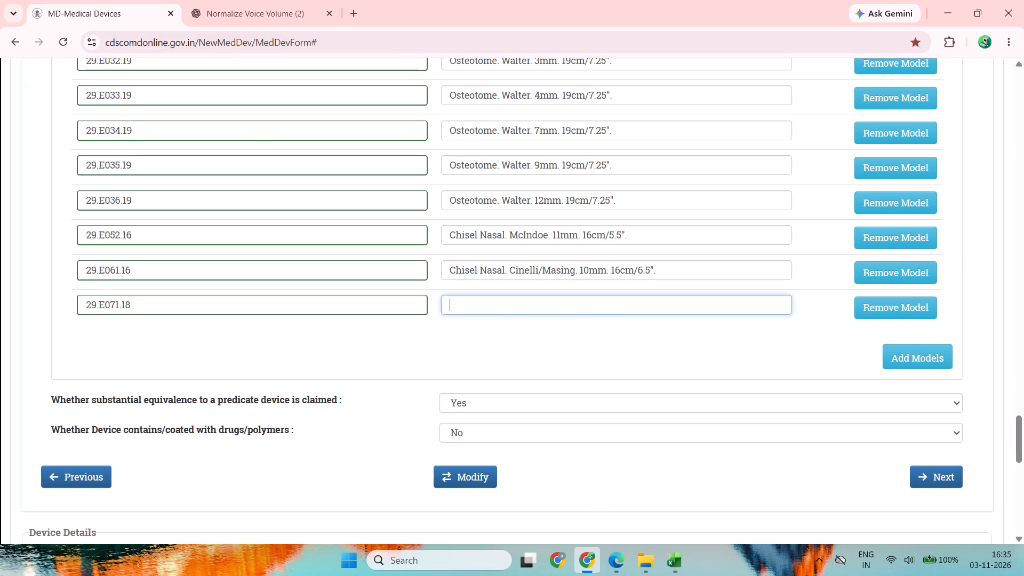
{"action": "key", "text": "ctrl+v"}
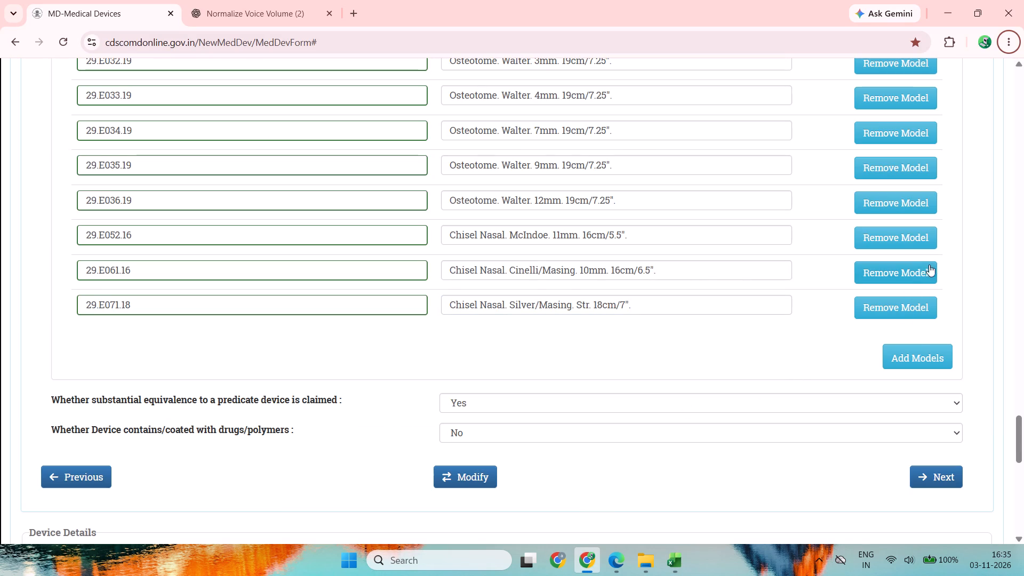
Add fourteen blank model rows to the device's model list below 29.E071.18.
{"action": "left_click", "coordinate": [906, 357]}
{"action": "scroll", "coordinate": [902, 334], "scroll_direction": "down", "scroll_amount": 4}
{"action": "scroll", "coordinate": [843, 227], "scroll_direction": "up", "scroll_amount": 2}
{"action": "scroll", "coordinate": [842, 227], "scroll_direction": "down", "scroll_amount": 2}
{"action": "left_click", "coordinate": [918, 117]}
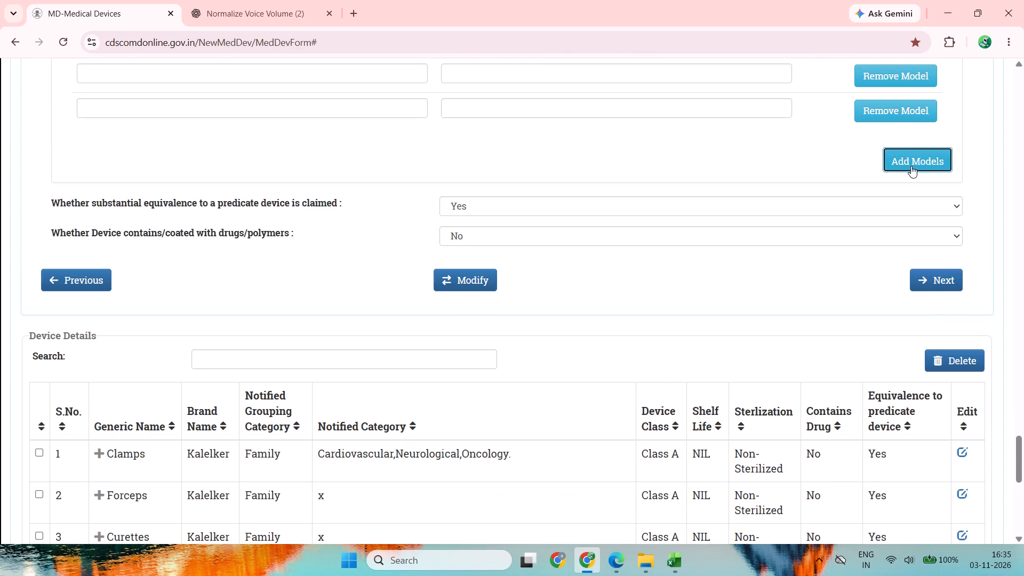
{"action": "left_click", "coordinate": [911, 166]}
{"action": "left_click", "coordinate": [918, 190]}
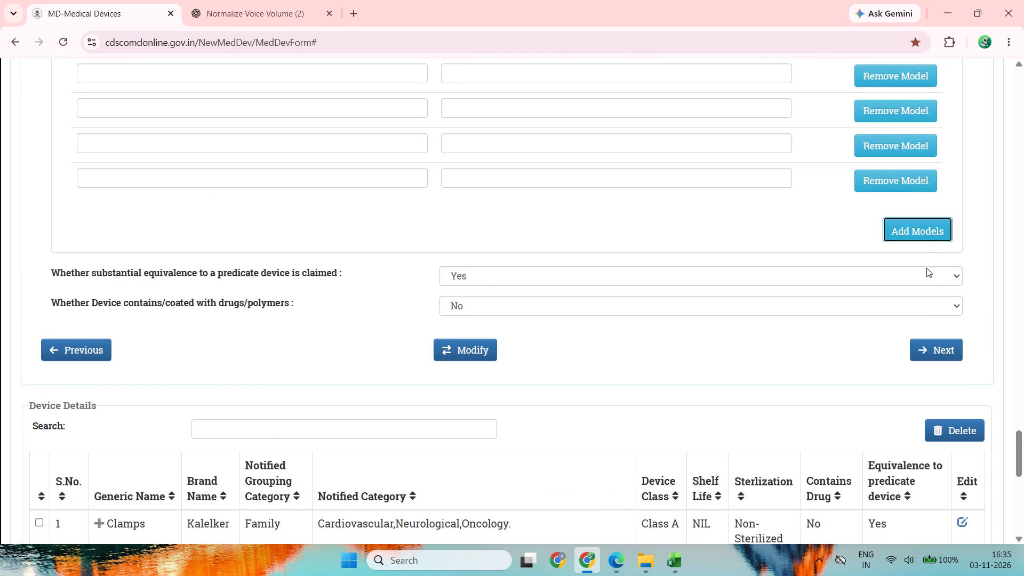
{"action": "left_click", "coordinate": [915, 215]}
{"action": "left_click", "coordinate": [912, 226]}
{"action": "left_click", "coordinate": [909, 259]}
{"action": "left_click_drag", "start_coordinate": [910, 296], "coordinate": [910, 308]}
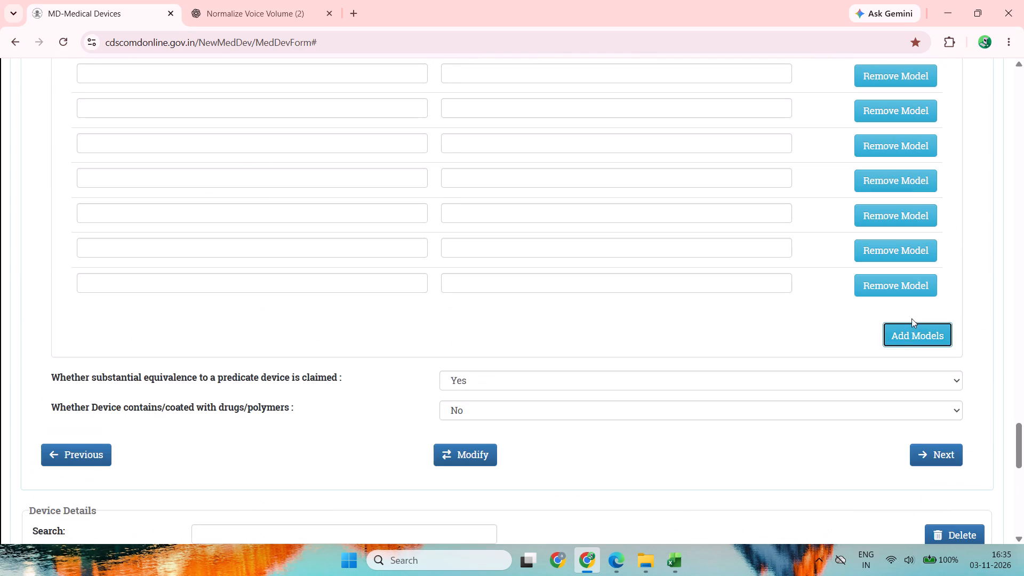
{"action": "left_click", "coordinate": [911, 340]}
{"action": "left_click", "coordinate": [909, 363]}
{"action": "left_click", "coordinate": [912, 401]}
{"action": "left_click", "coordinate": [913, 431]}
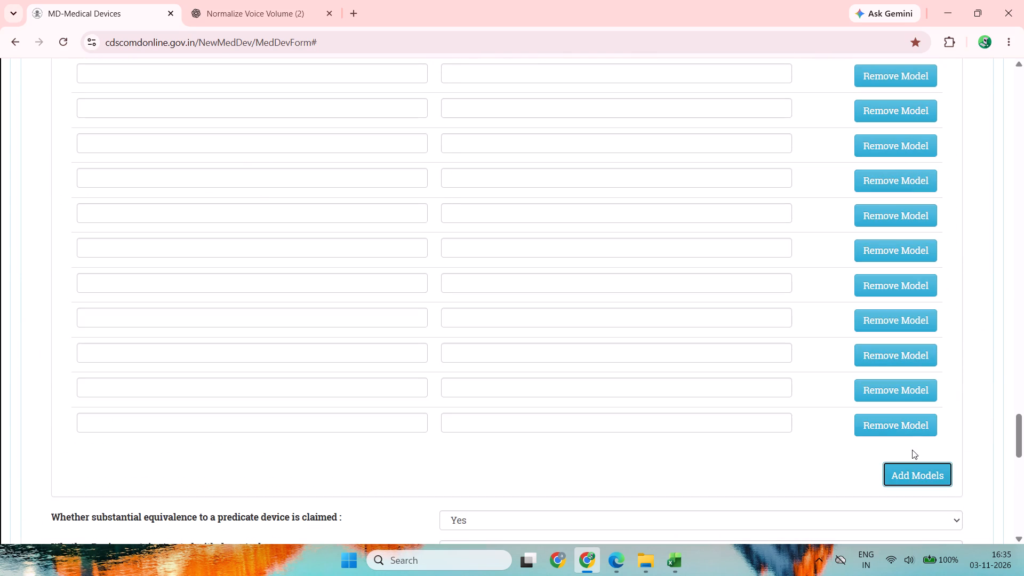
{"action": "left_click", "coordinate": [909, 469]}
{"action": "left_click", "coordinate": [910, 502]}
{"action": "left_click", "coordinate": [908, 532]}
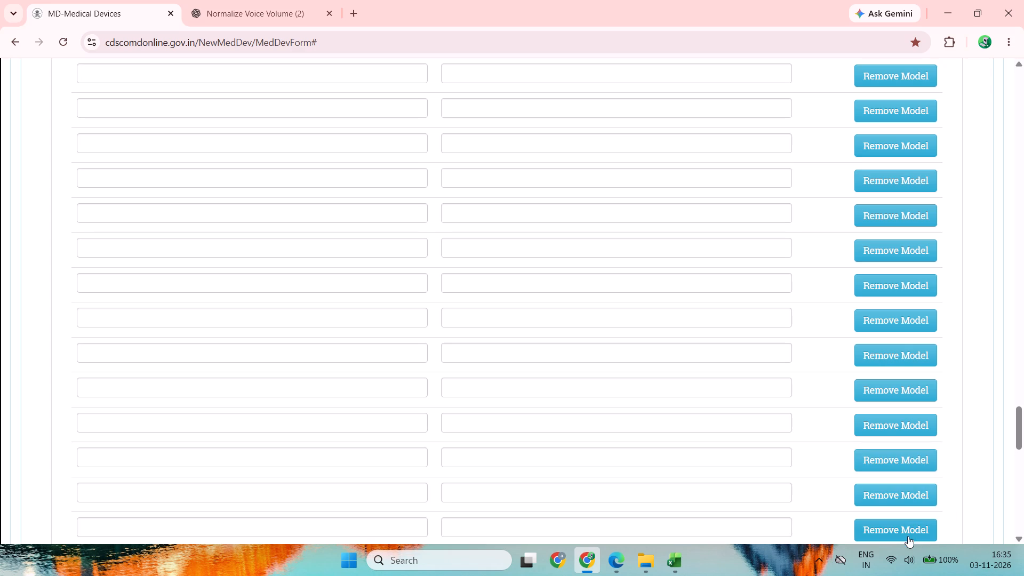
Copy model code 29.E072.18 and its description, "Chisel Nasal. Silver/Masing. Cvd.Rt. 18cm/7".", from Excel into the first blank model row below 29.E071.18.
{"action": "left_click", "coordinate": [182, 75]}
{"action": "key", "text": "alt+Tab"}
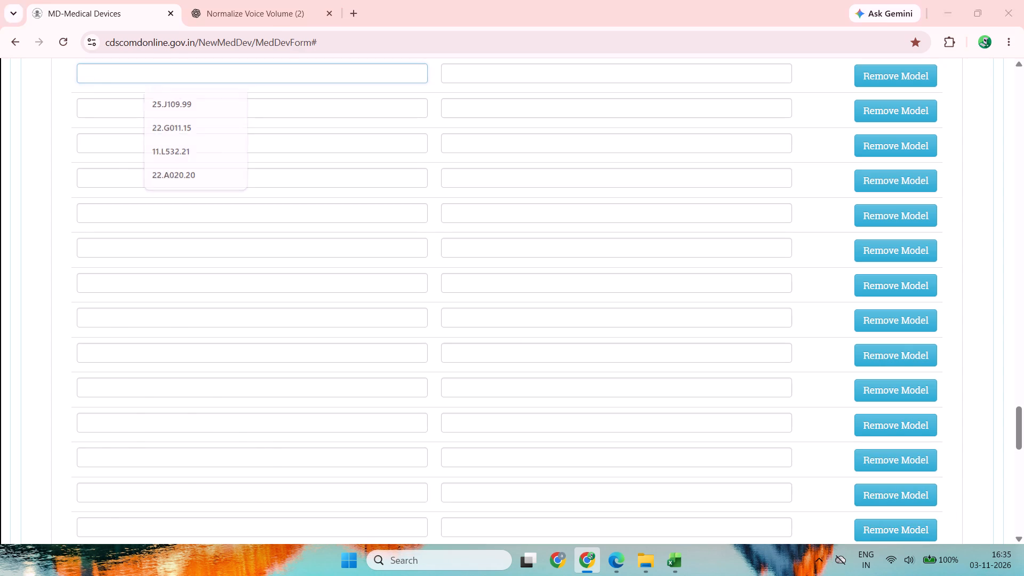
{"action": "left_click", "coordinate": [46, 451]}
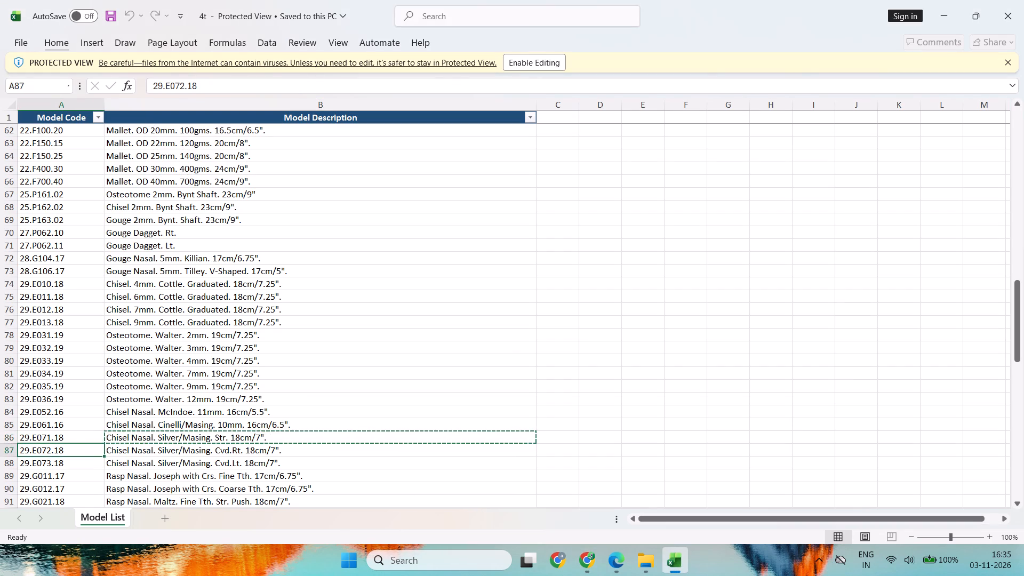
{"action": "key", "text": "ctrl+c"}
{"action": "key", "text": "alt+Tab"}
{"action": "key", "text": "Tab"}
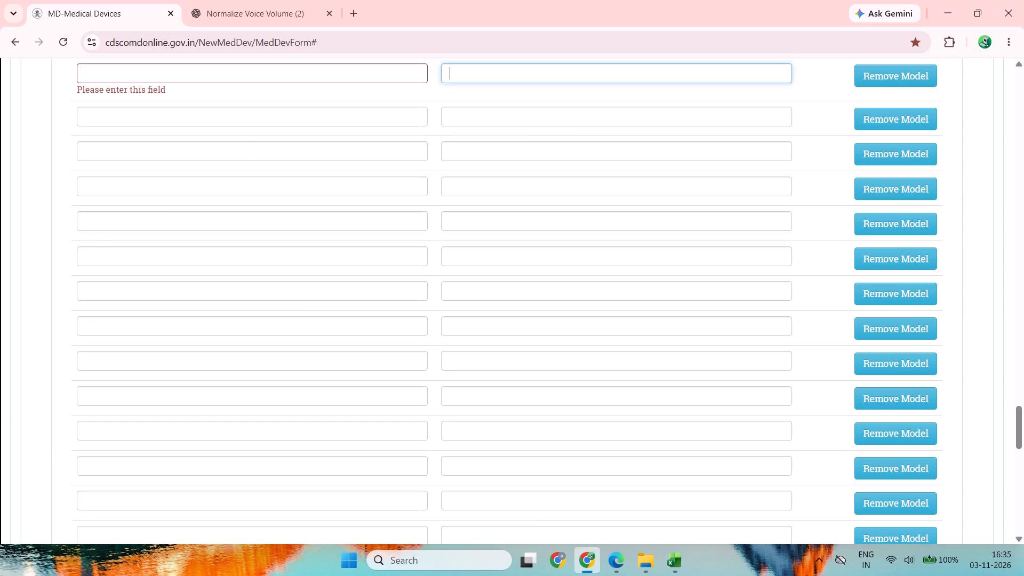
{"action": "left_click", "coordinate": [174, 75]}
{"action": "key", "text": "ctrl+v"}
{"action": "key", "text": "alt+Tab"}
{"action": "key", "text": "Tab"}
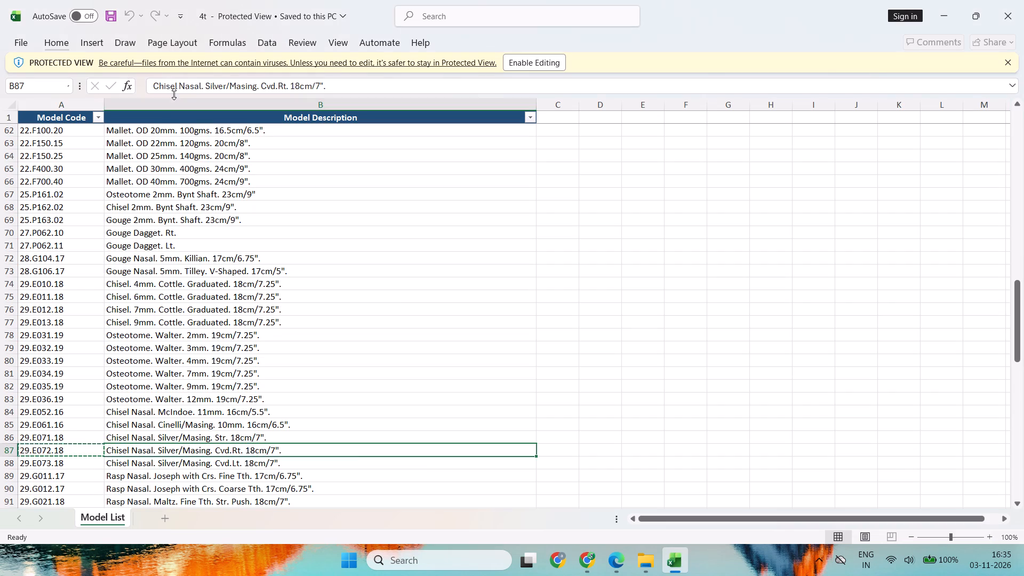
{"action": "key", "text": "ctrl+c"}
{"action": "key", "text": "alt+Tab"}
{"action": "key", "text": "Tab"}
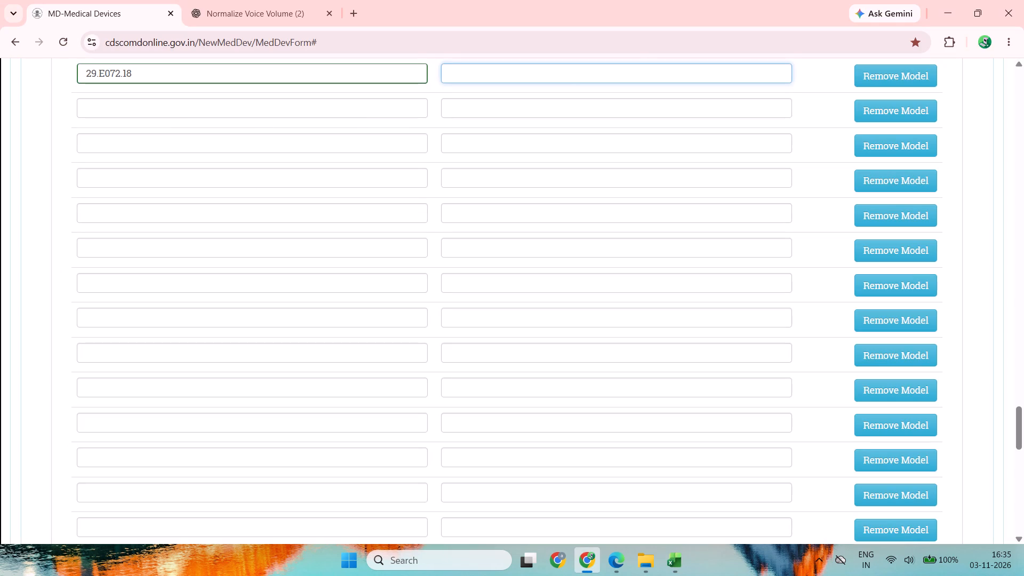
{"action": "key", "text": "ctrl+v"}
{"action": "type", "text": "````"}
{"action": "key", "text": "Tab"}
{"action": "key", "text": "Tab"}
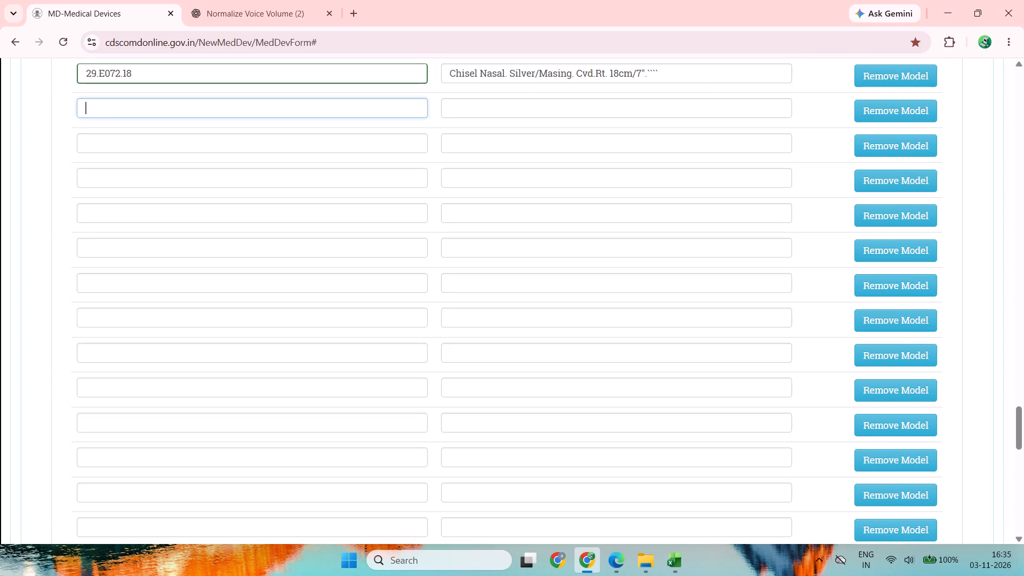
Delete the stray backtick characters from the end of the 29.E072.18 model description.
{"action": "left_click_drag", "start_coordinate": [676, 70], "coordinate": [654, 70]}
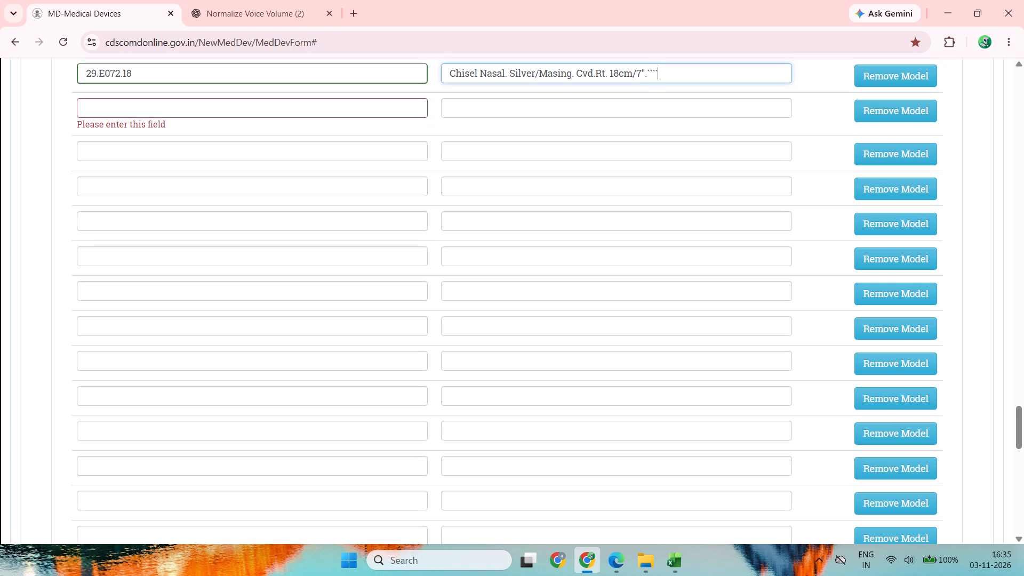
{"action": "left_click_drag", "start_coordinate": [654, 70], "coordinate": [647, 70]}
{"action": "key", "text": "BackSpace"}
Copy model code 29.E073.18 and its description, "Chisel Nasal. Silver/Masing. Cvd.Lt. 18cm/7".", from Excel into the blank model row below 29.E072.18.
{"action": "left_click", "coordinate": [285, 100]}
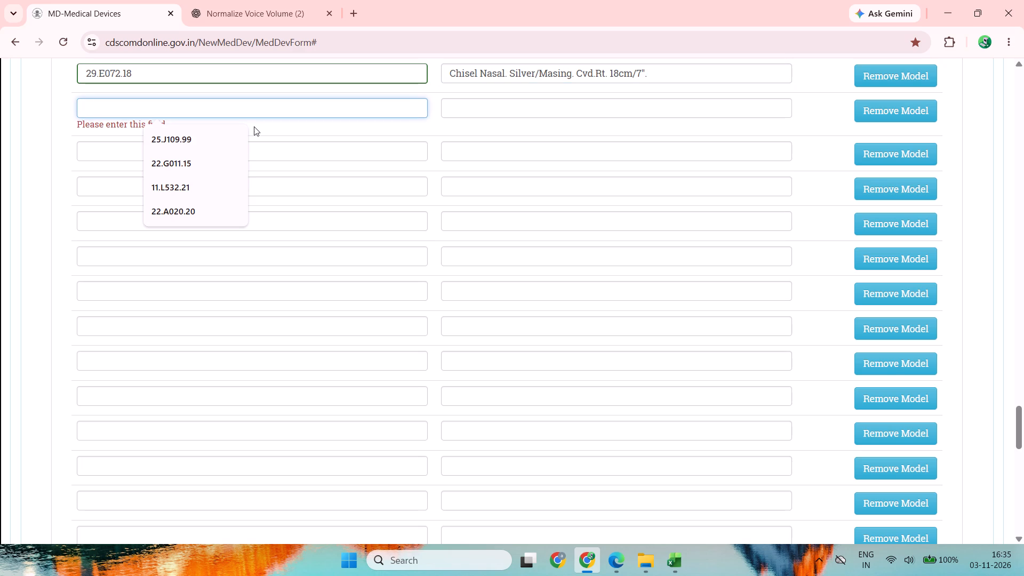
{"action": "key", "text": "alt+Tab"}
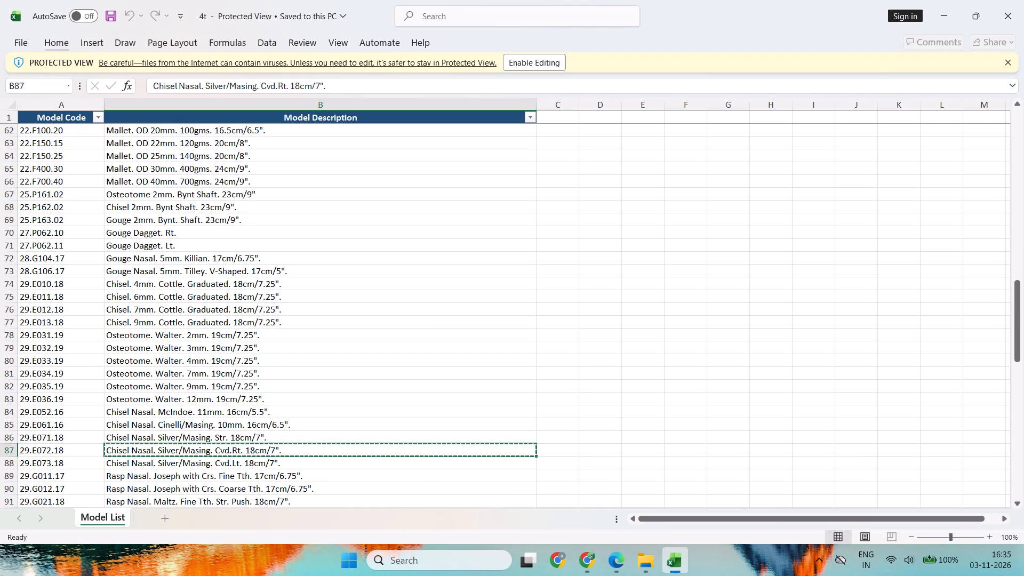
{"action": "key", "text": "Down"}
{"action": "key", "text": "Left"}
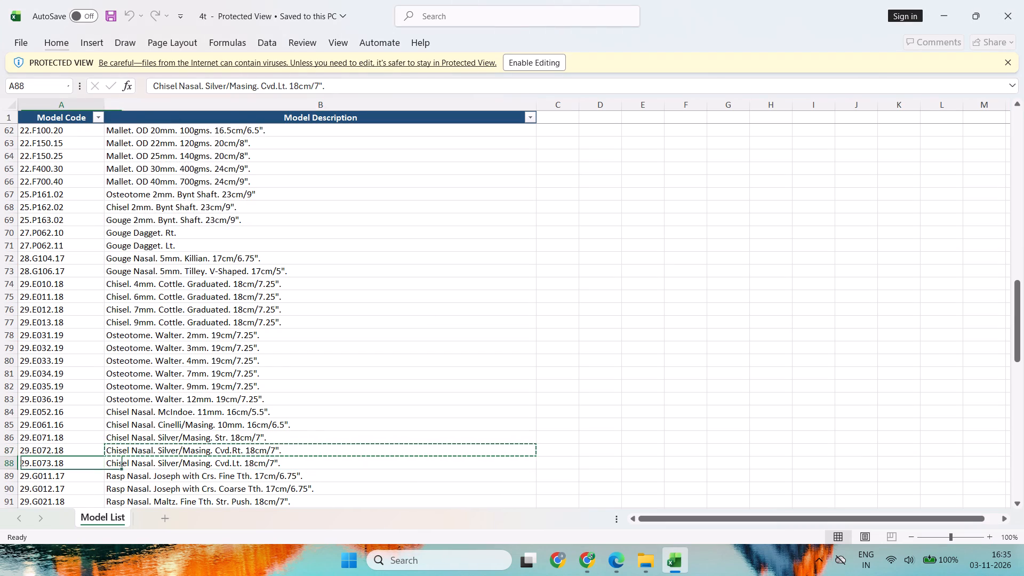
{"action": "key", "text": "ctrl+c"}
{"action": "key", "text": "alt+Tab"}
{"action": "key", "text": "Tab"}
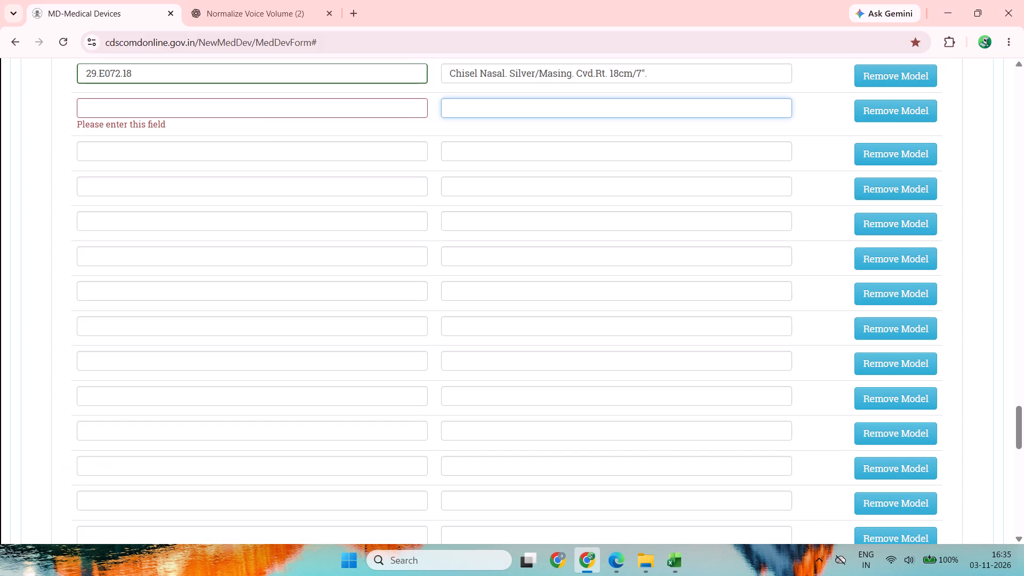
{"action": "left_click", "coordinate": [190, 119]}
{"action": "left_click", "coordinate": [189, 109]}
{"action": "key", "text": "ctrl+c"}
{"action": "key", "text": "ctrl+v"}
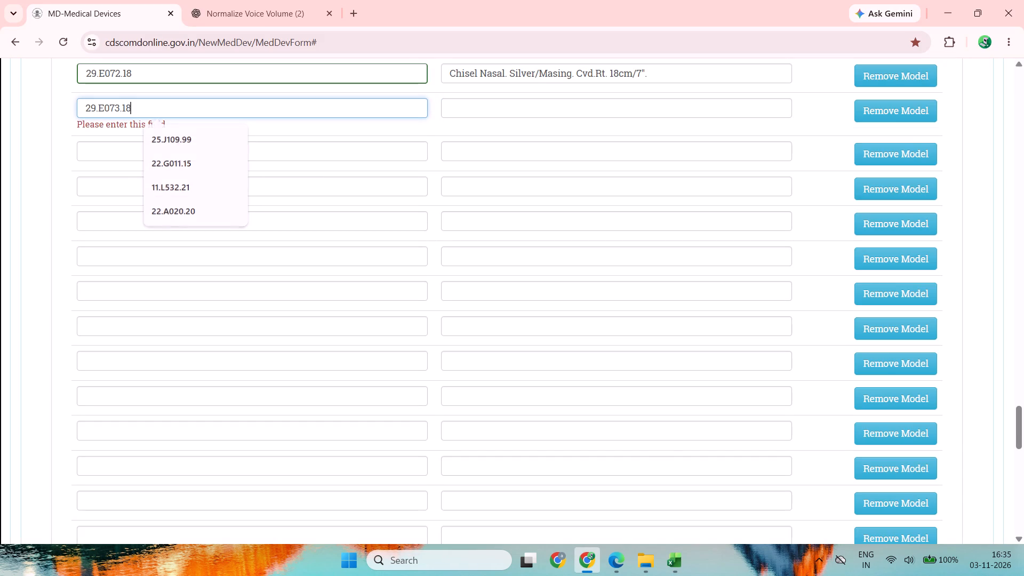
{"action": "key", "text": "alt+Tab"}
{"action": "key", "text": "Tab"}
{"action": "key", "text": "ctrl+v"}
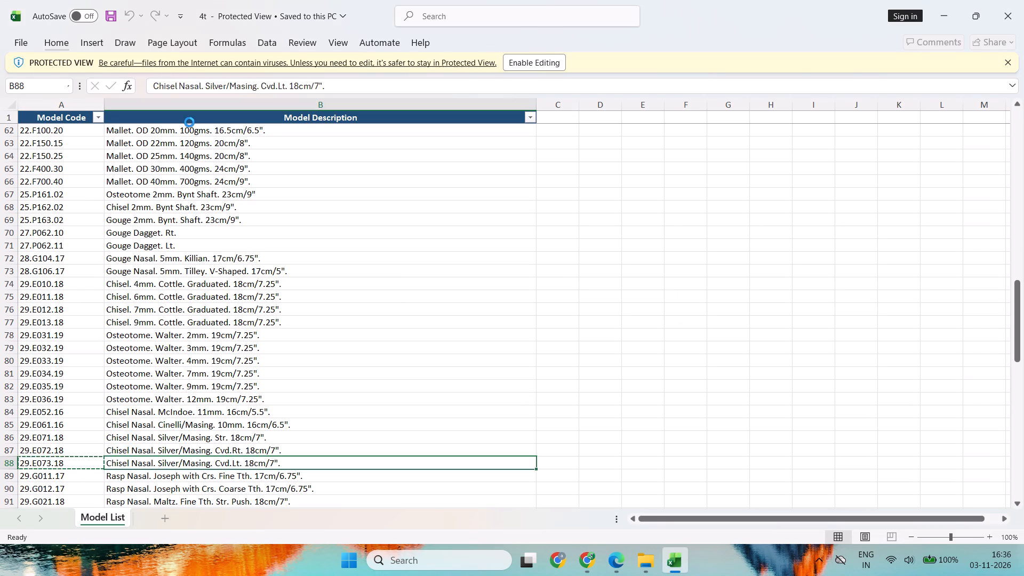
{"action": "key", "text": "ctrl+c"}
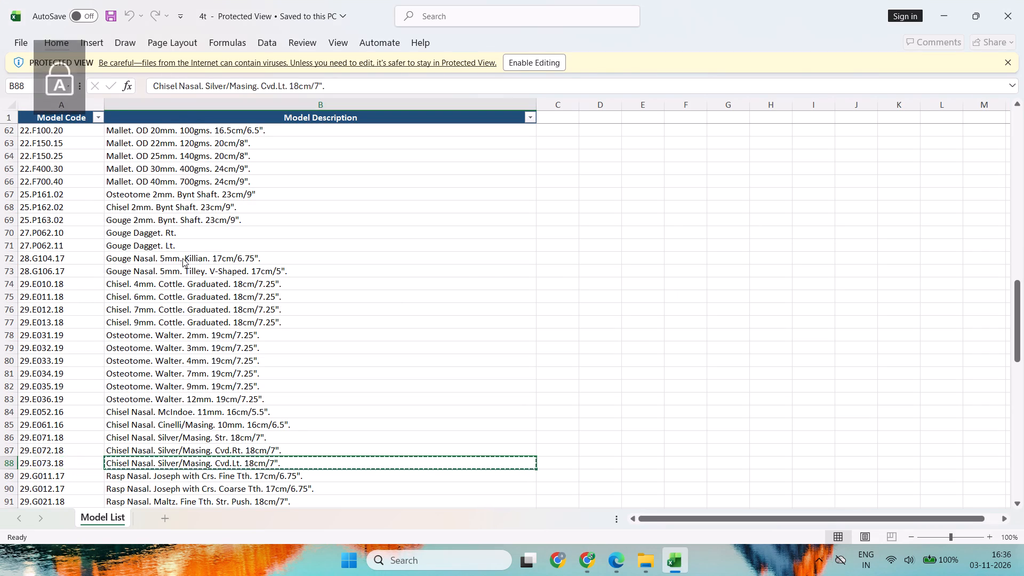
{"action": "key", "text": "alt+Tab"}
{"action": "key", "text": "Tab"}
{"action": "key", "text": "ctrl+v"}
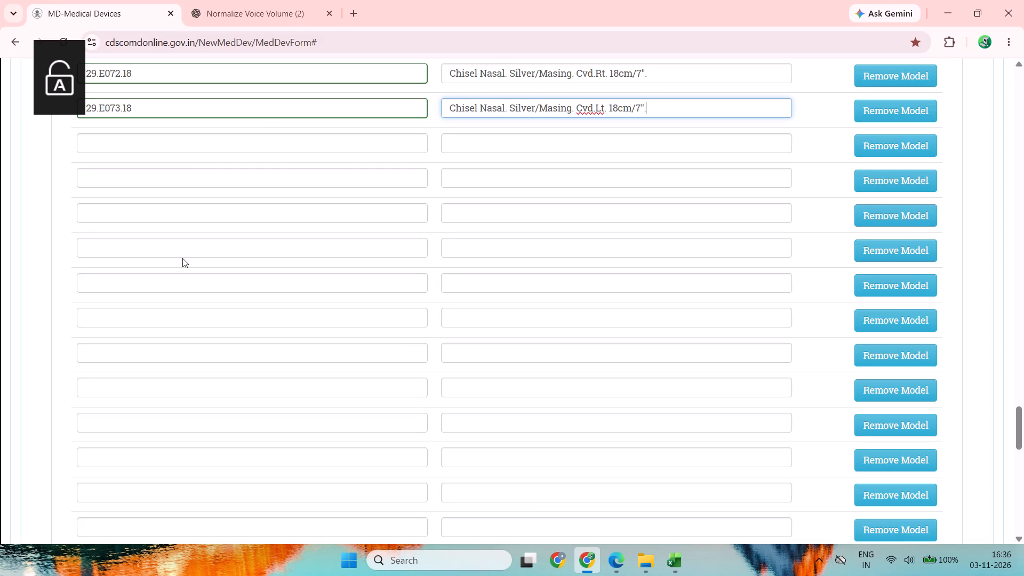
{"action": "key", "text": "Tab"}
Copy model code 29.G011.17 and its description, "Rasp Nasal. Joseph with Crs. Fine Tth. 17cm/6.75".", from Excel into the blank model row below 29.E073.18.
{"action": "key", "text": "alt+Tab"}
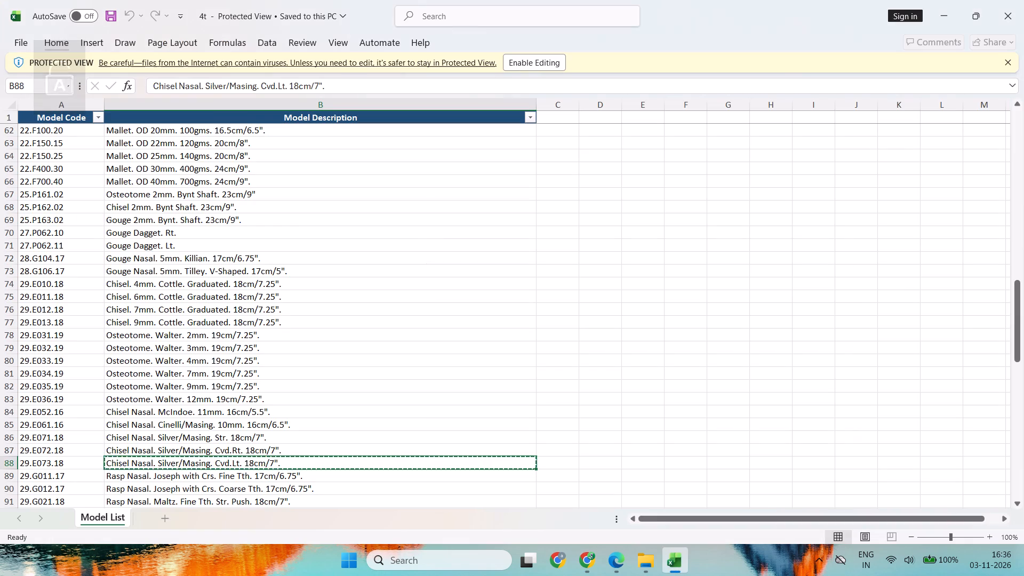
{"action": "left_click", "coordinate": [65, 475]}
{"action": "scroll", "coordinate": [64, 467], "scroll_direction": "down", "scroll_amount": 1}
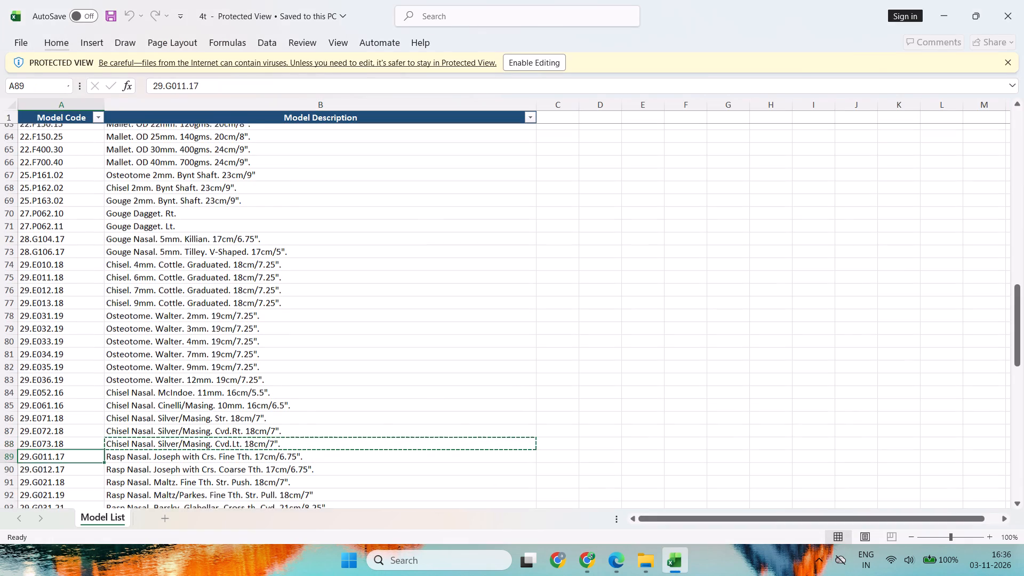
{"action": "scroll", "coordinate": [64, 465], "scroll_direction": "down", "scroll_amount": 9}
{"action": "scroll", "coordinate": [61, 420], "scroll_direction": "up", "scroll_amount": 2}
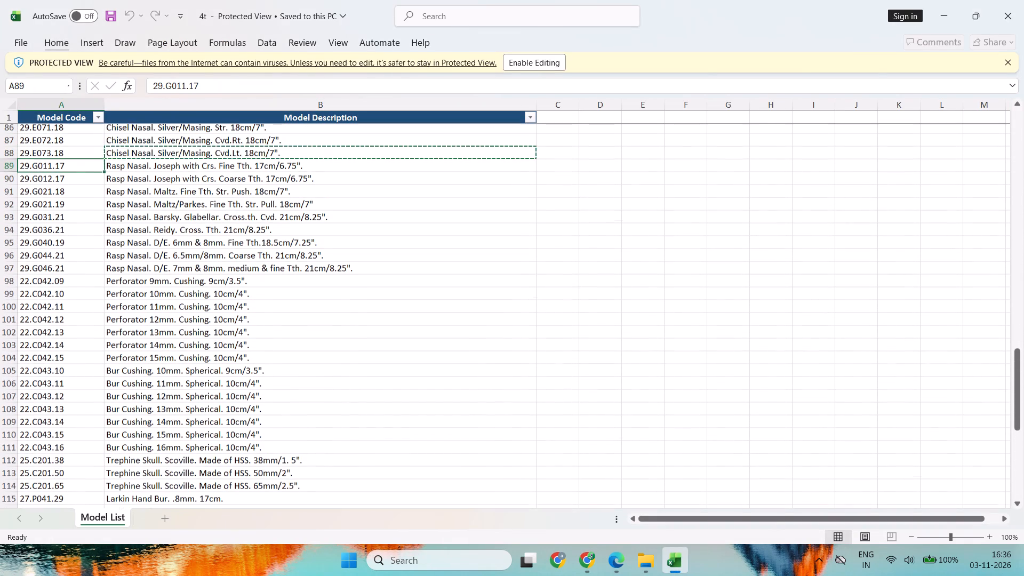
{"action": "key", "text": "ctrl+c"}
{"action": "key", "text": "alt+Tab"}
{"action": "key", "text": "Tab"}
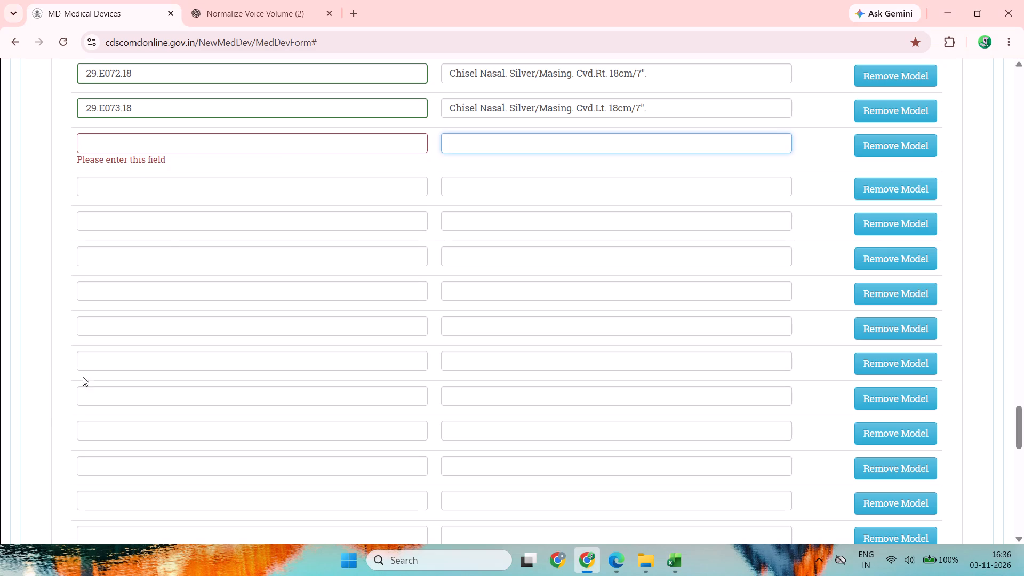
{"action": "double_click", "coordinate": [179, 125]}
{"action": "left_click", "coordinate": [175, 139]}
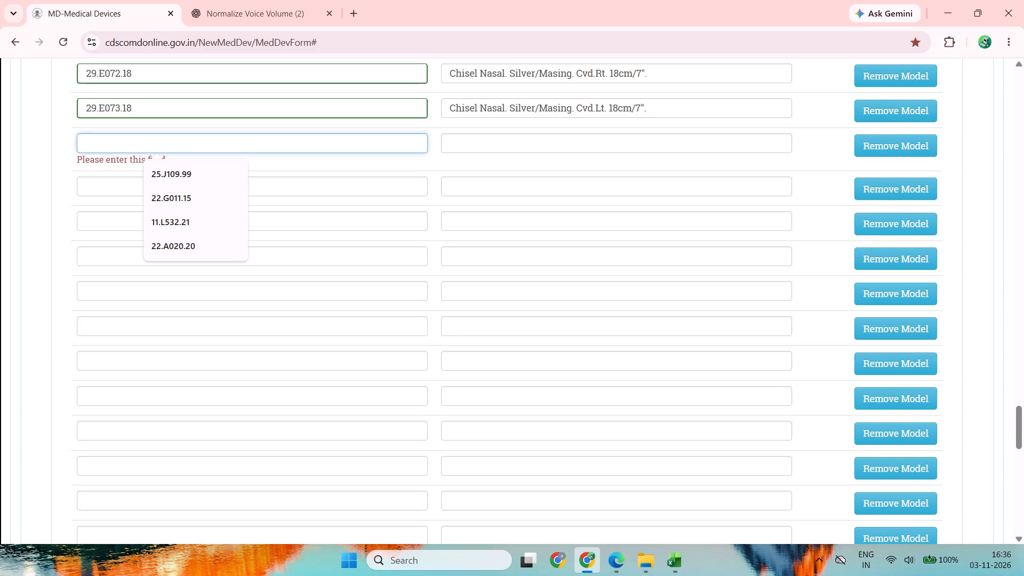
{"action": "key", "text": "ctrl+v"}
{"action": "key", "text": "alt+Tab"}
{"action": "key", "text": "Tab"}
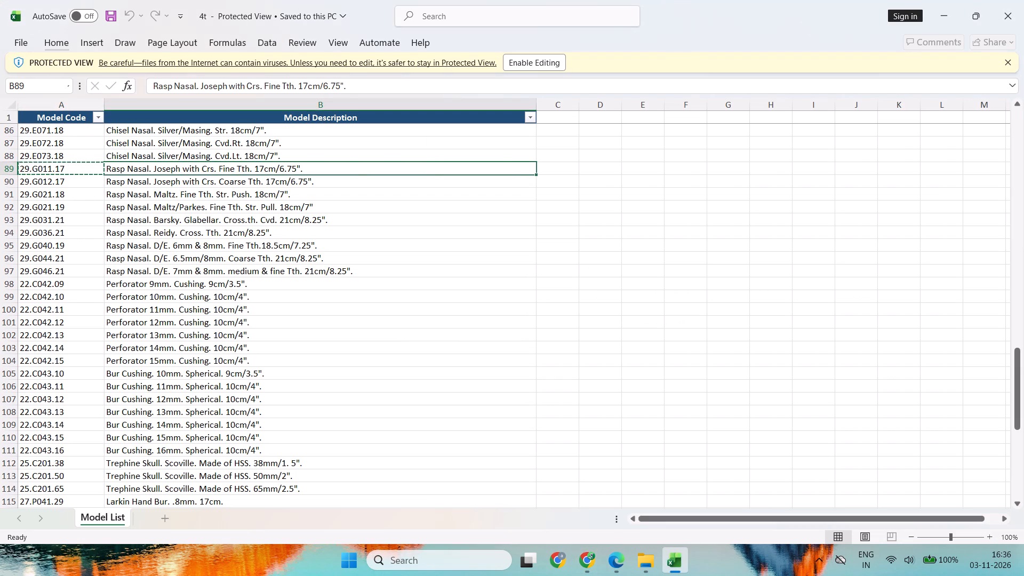
{"action": "key", "text": "ctrl+c"}
{"action": "key", "text": "alt+Tab"}
{"action": "key", "text": "Tab"}
{"action": "key", "text": "ctrl+v"}
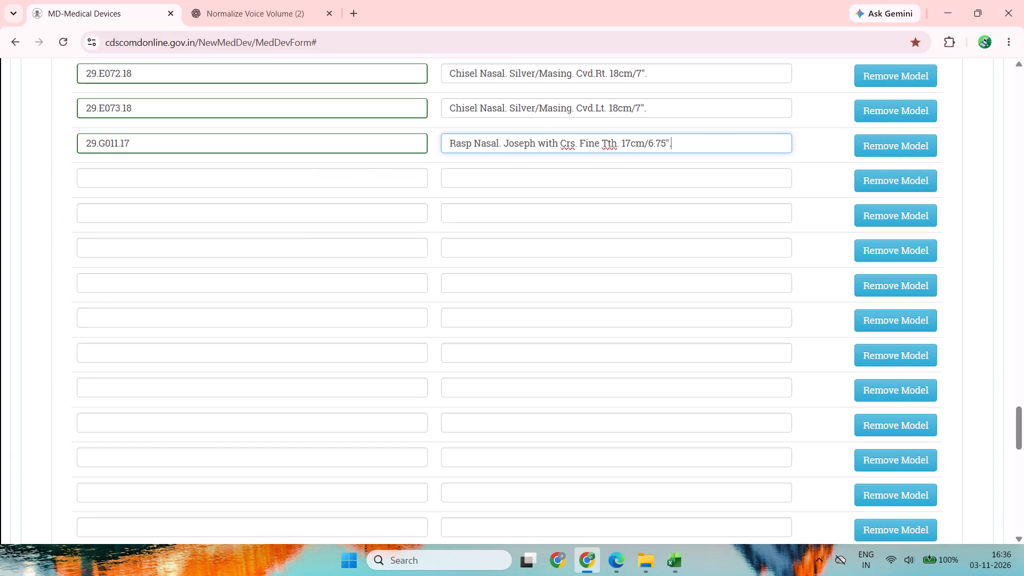
{"action": "key", "text": "Tab"}
{"action": "key", "text": "Tab"}
Copy model code 29.G012.17 and its description, "Rasp Nasal. Joseph with Crs. Coarse Tth. 17cm/6.75".", from Excel into the blank model row below 29.G011.17.
{"action": "key", "text": "alt+Tab"}
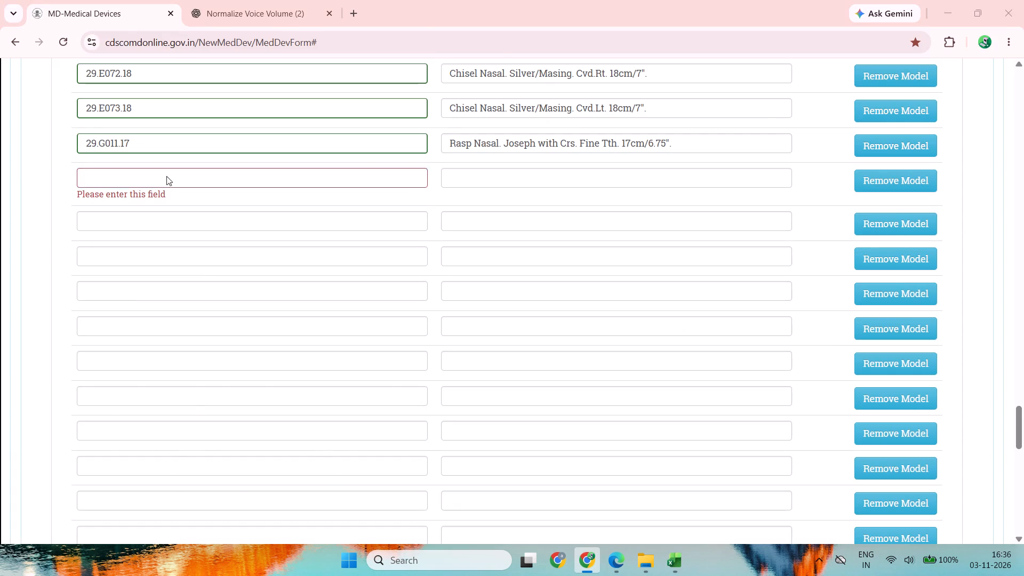
{"action": "left_click", "coordinate": [73, 180]}
{"action": "key", "text": "ctrl+c"}
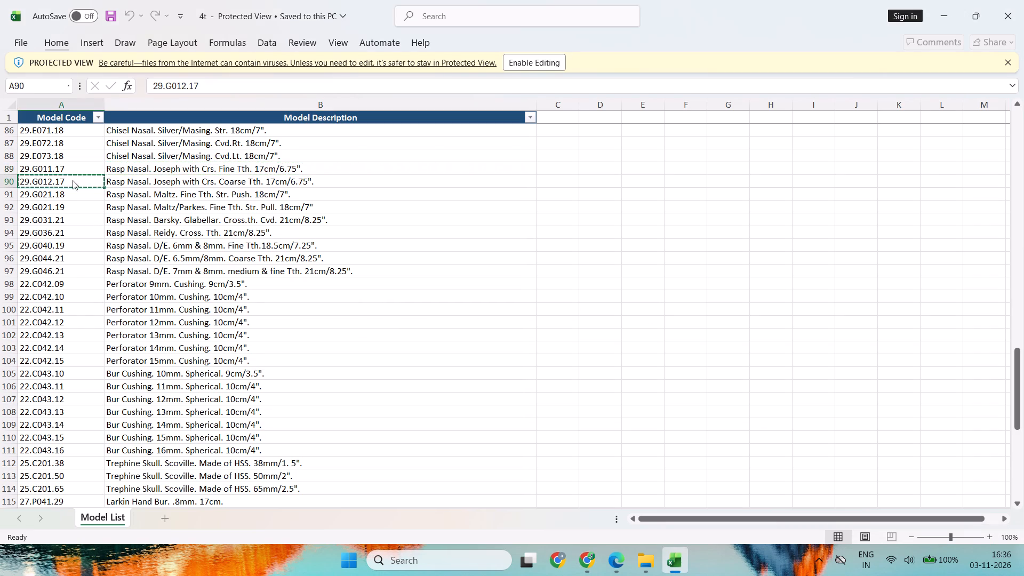
{"action": "key", "text": "alt+Tab"}
{"action": "key", "text": "Tab"}
{"action": "left_click", "coordinate": [120, 175]}
{"action": "key", "text": "ctrl+v"}
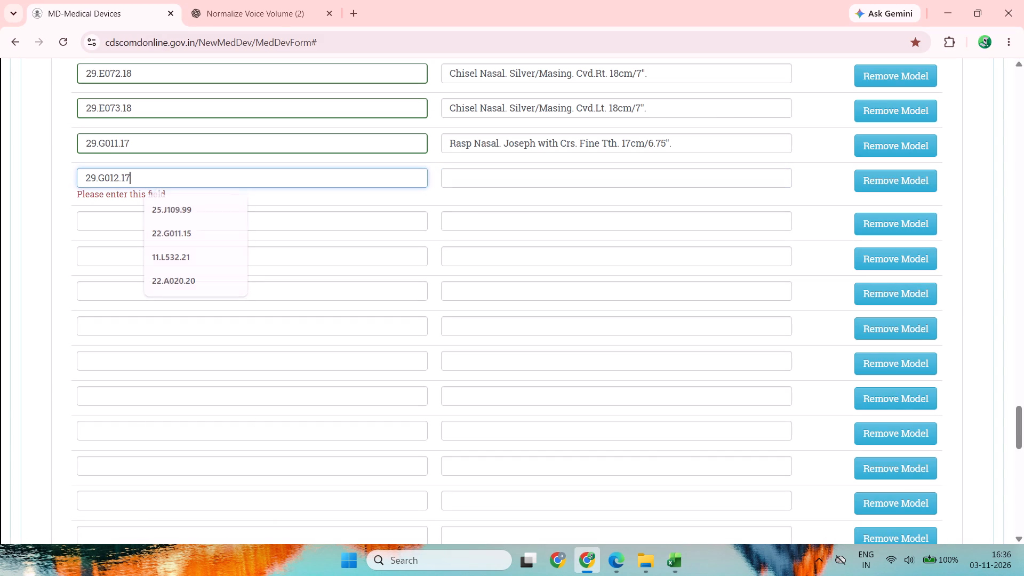
{"action": "key", "text": "alt+Tab"}
{"action": "key", "text": "Tab"}
{"action": "key", "text": "ctrl+c"}
{"action": "key", "text": "alt+Tab"}
{"action": "key", "text": "Tab"}
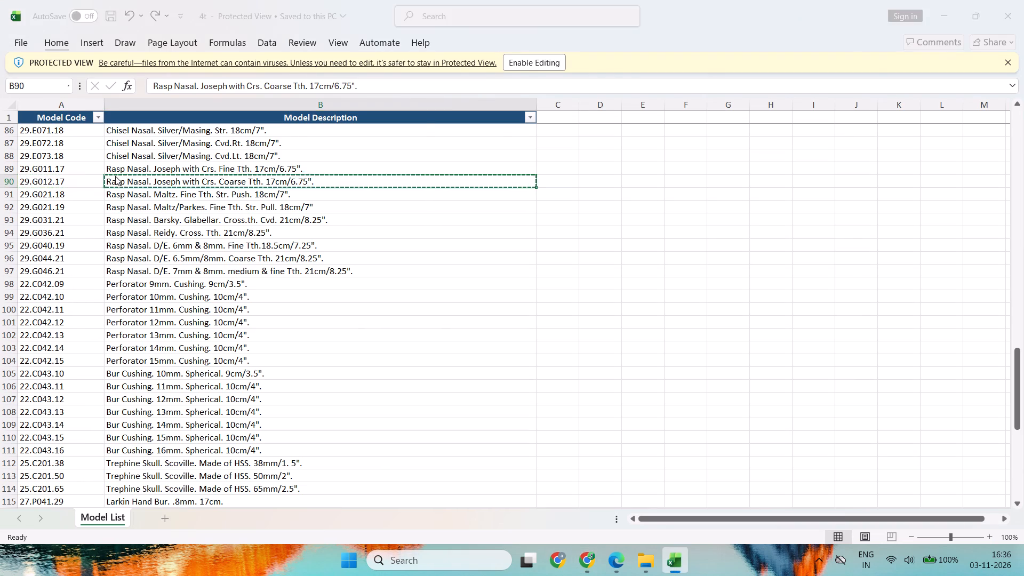
{"action": "key", "text": "ctrl+v"}
Copy model code 29.G021.18 and its description, "Rasp Nasal. Maltz. Fine Tth. Str. Push. 18cm/7".", from Excel into the blank model row below 29.G012.17.
{"action": "key", "text": "alt+Tab"}
{"action": "key", "text": "Tab"}
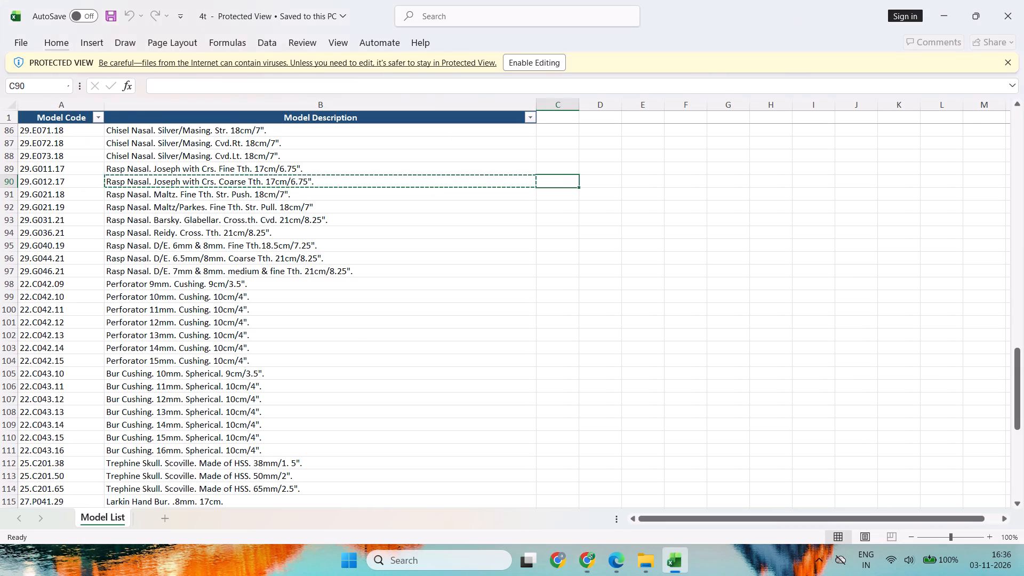
{"action": "left_click", "coordinate": [66, 194]}
{"action": "key", "text": "ctrl+c"}
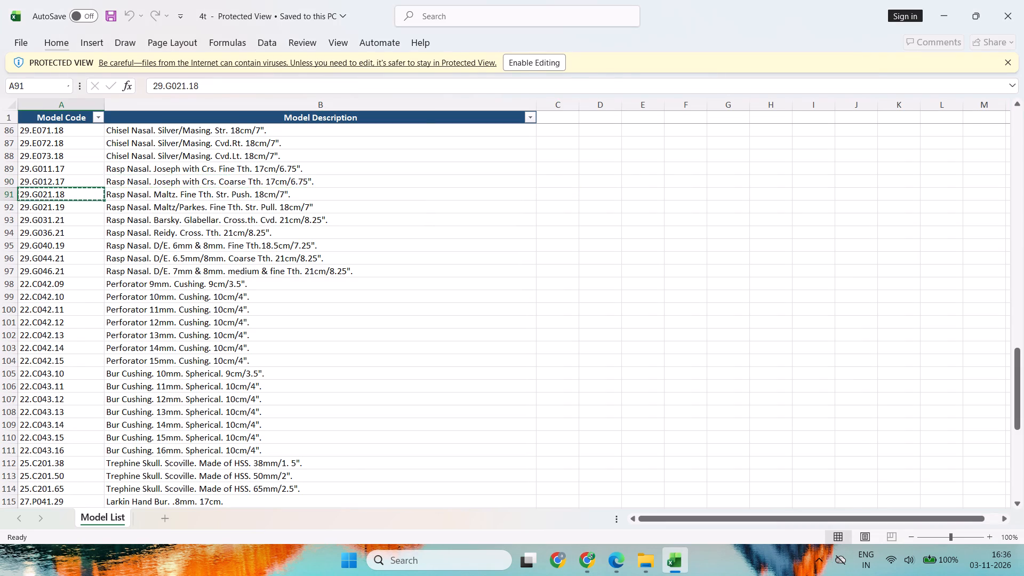
{"action": "key", "text": "alt+Tab"}
{"action": "left_click", "coordinate": [121, 202]}
{"action": "left_click", "coordinate": [119, 213]}
{"action": "key", "text": "ctrl+v"}
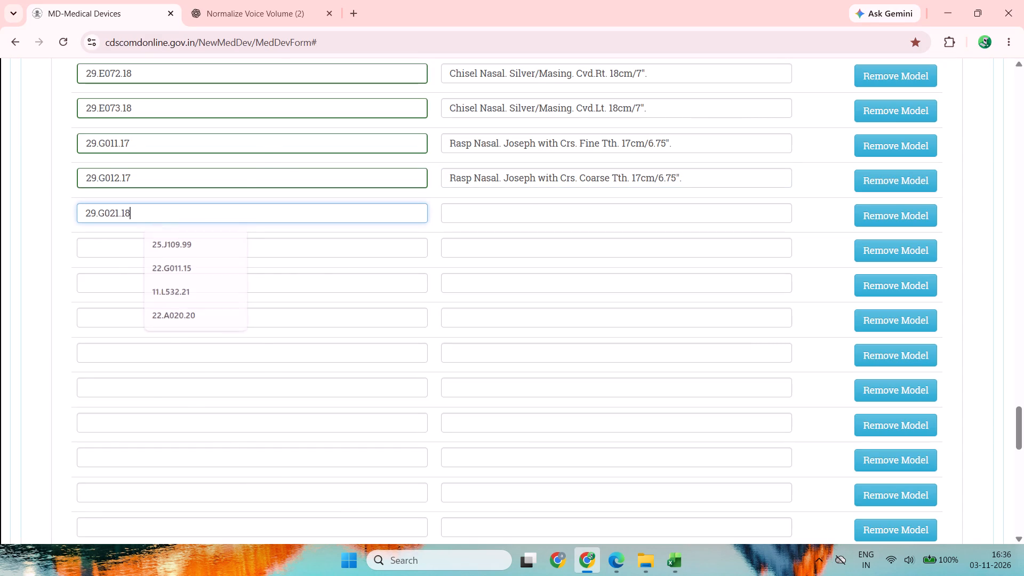
{"action": "key", "text": "alt+Tab"}
{"action": "key", "text": "Tab"}
{"action": "key", "text": "ctrl+c"}
{"action": "key", "text": "Tab"}
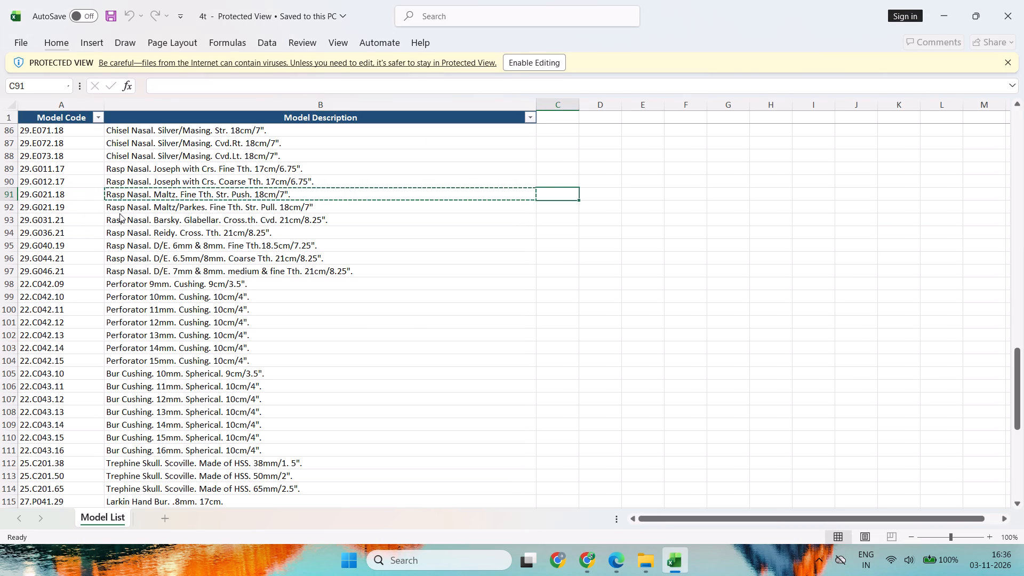
{"action": "key", "text": "alt+Tab"}
{"action": "left_click", "coordinate": [498, 213]}
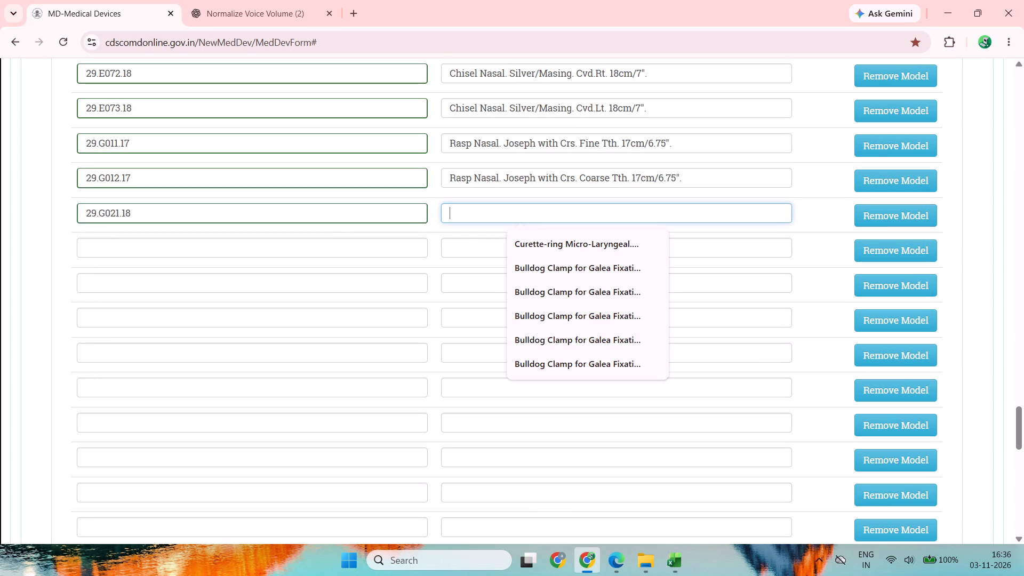
{"action": "key", "text": "ctrl+v"}
Copy model code 29.G021.19 from Excel into the blank model code field below 29.G021.18.
{"action": "key", "text": "alt+Tab"}
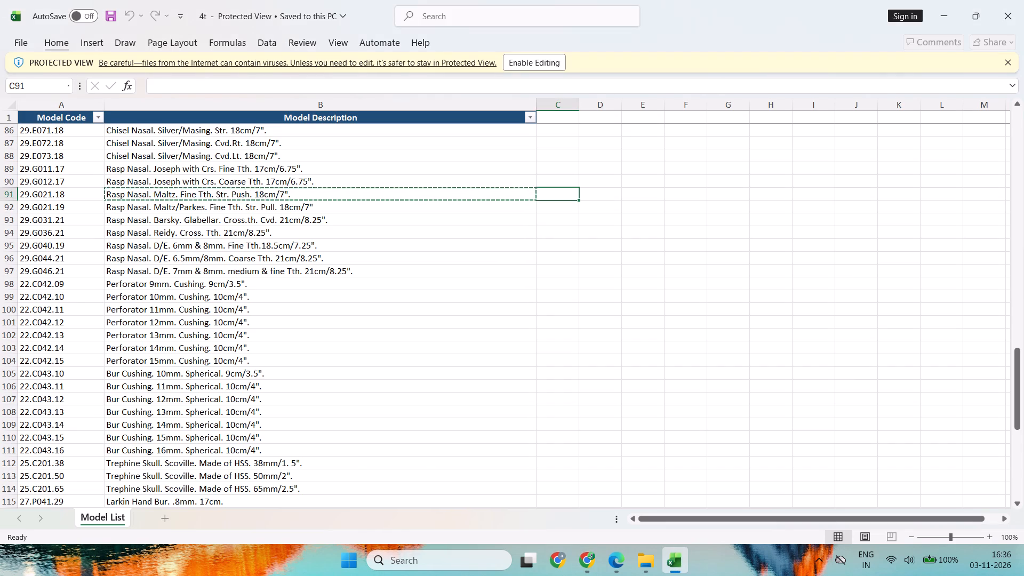
{"action": "left_click", "coordinate": [76, 207]}
{"action": "key", "text": "ctrl+c"}
{"action": "key", "text": "alt+q"}
{"action": "key", "text": "alt+Tab"}
{"action": "key", "text": "Tab"}
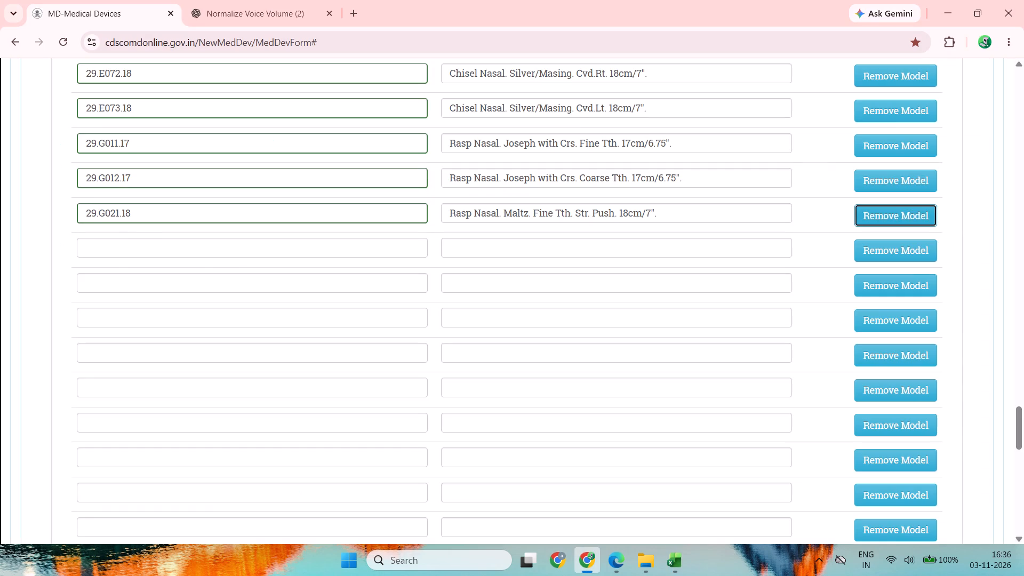
{"action": "left_click", "coordinate": [134, 233]}
{"action": "left_click", "coordinate": [137, 242]}
{"action": "key", "text": "ctrl+v"}
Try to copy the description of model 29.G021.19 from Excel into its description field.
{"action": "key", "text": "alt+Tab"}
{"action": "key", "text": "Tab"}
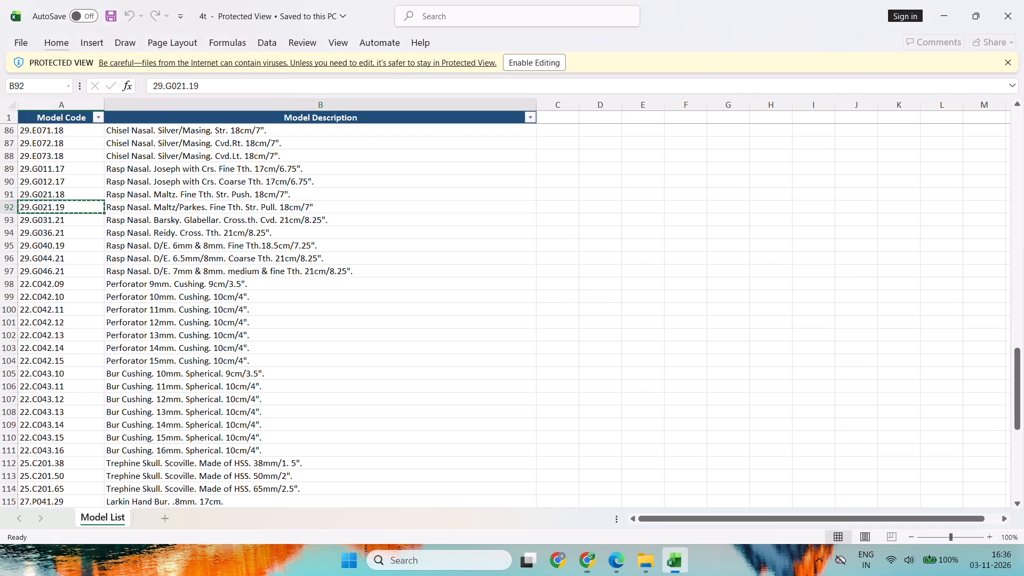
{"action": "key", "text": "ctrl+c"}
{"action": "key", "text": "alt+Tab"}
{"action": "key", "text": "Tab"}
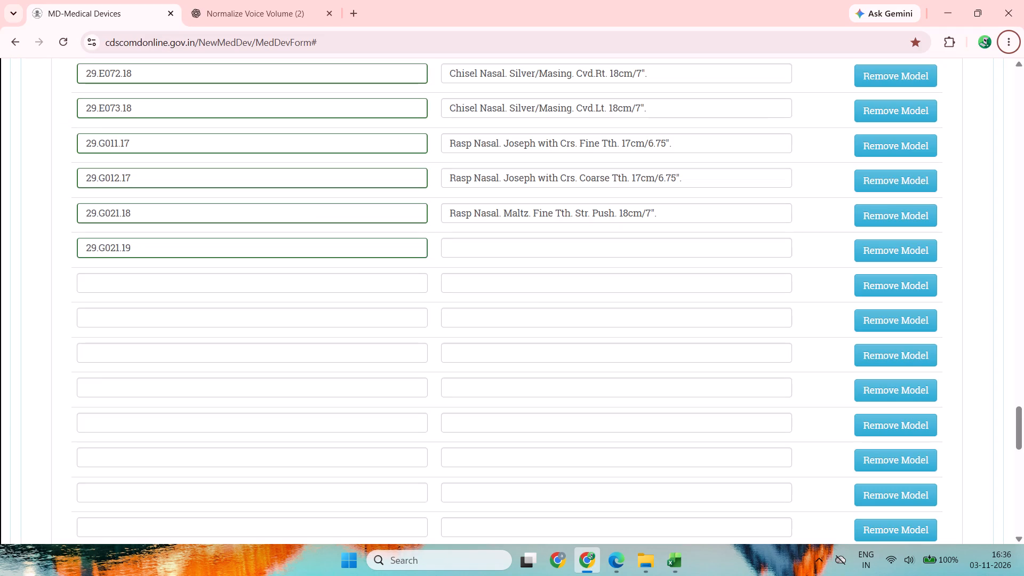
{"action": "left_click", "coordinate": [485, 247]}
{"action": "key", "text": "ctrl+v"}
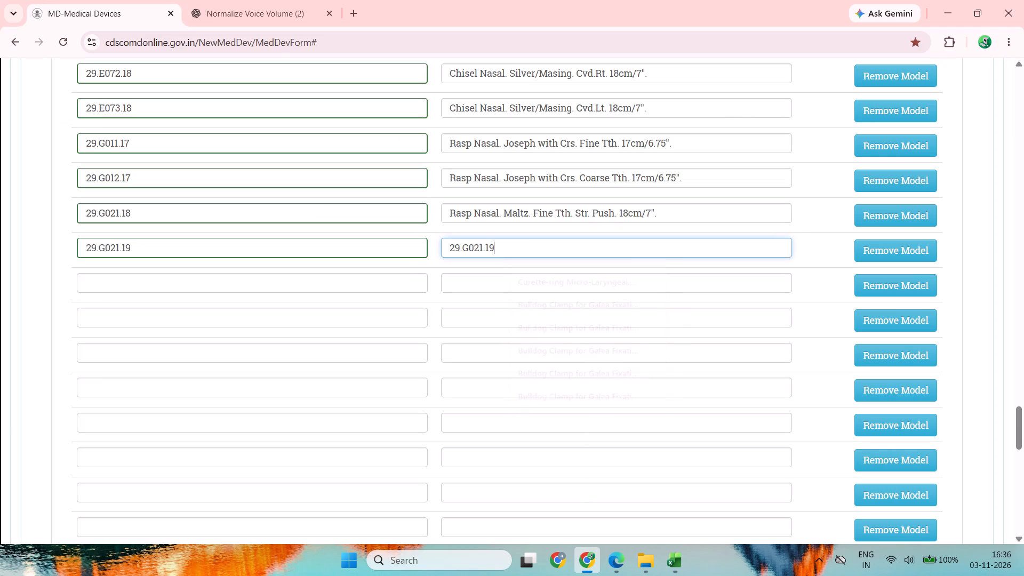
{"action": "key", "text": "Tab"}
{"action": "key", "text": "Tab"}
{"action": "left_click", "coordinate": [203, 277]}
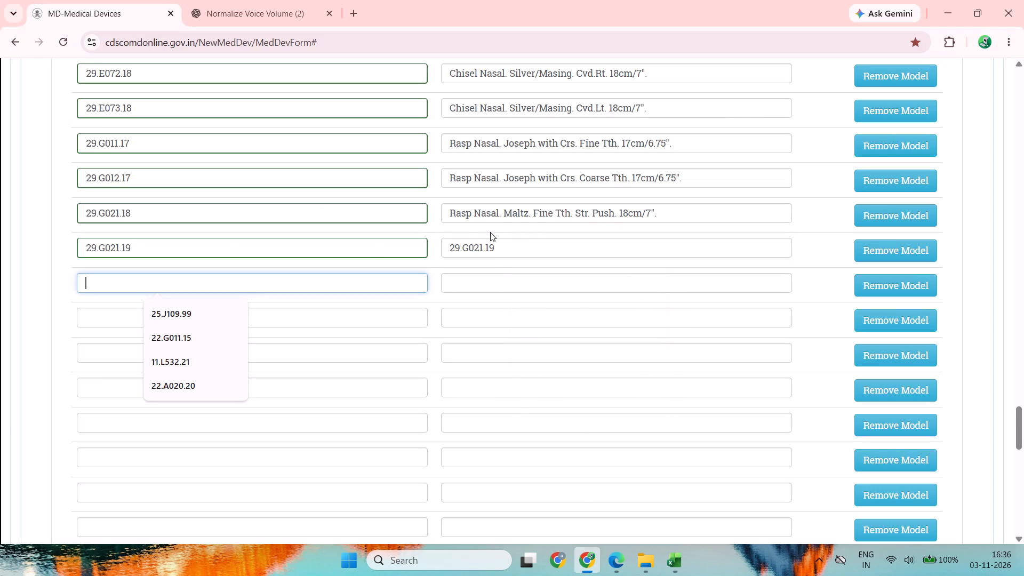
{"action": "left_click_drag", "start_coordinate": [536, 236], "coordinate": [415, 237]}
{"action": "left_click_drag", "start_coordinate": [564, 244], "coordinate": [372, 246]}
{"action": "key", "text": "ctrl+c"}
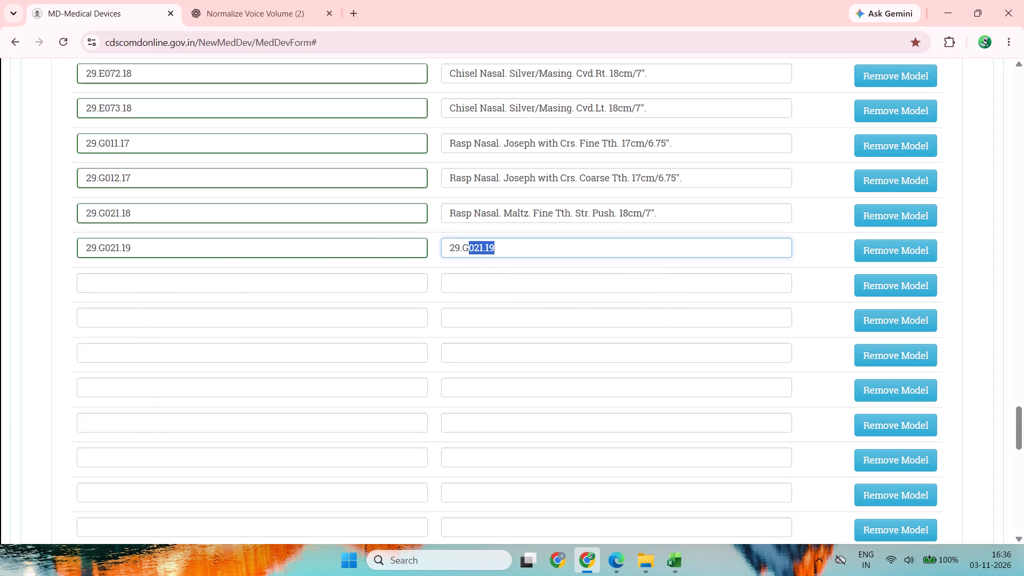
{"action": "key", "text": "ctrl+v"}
Replace the description of model 29.G021.19 with "Rasp Nasal. Maltz/Parkes. Fine Tth. Str. Pull. 18cm/7"" copied from Excel.
{"action": "key", "text": "alt+Tab"}
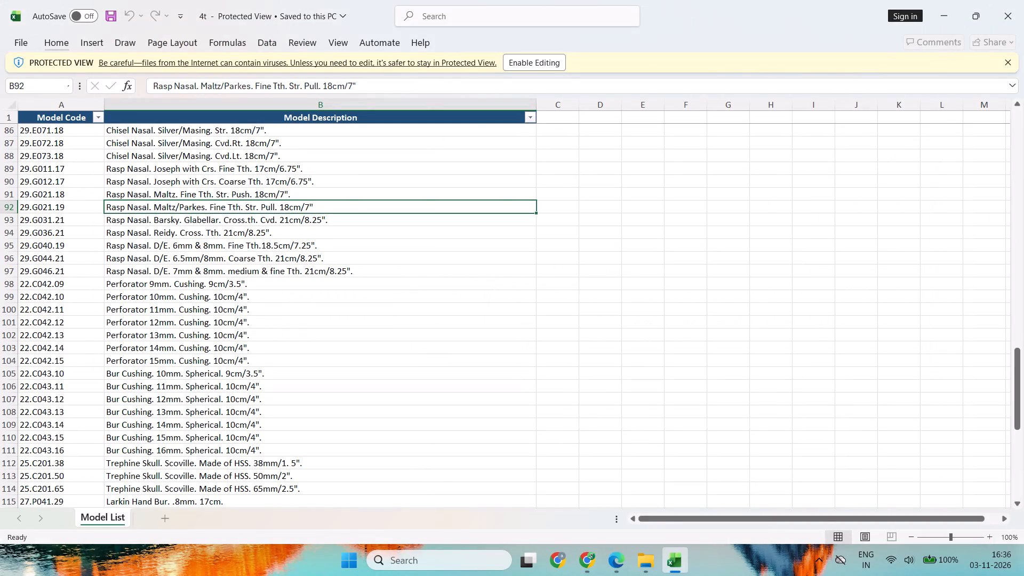
{"action": "key", "text": "ctrl+c"}
{"action": "key", "text": "alt+Tab"}
{"action": "key", "text": "Tab"}
{"action": "left_click_drag", "start_coordinate": [626, 247], "coordinate": [199, 248]}
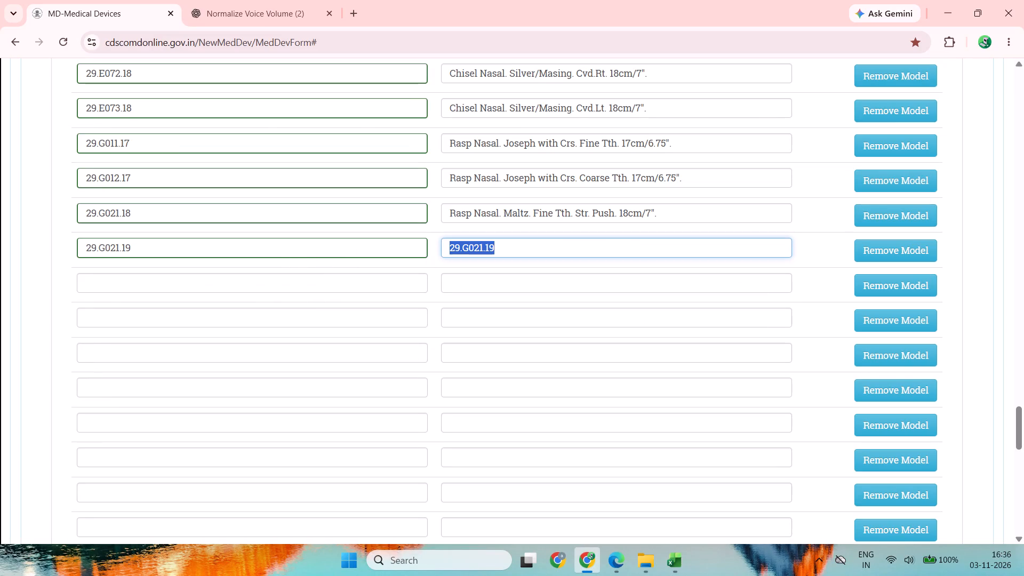
{"action": "left_click_drag", "start_coordinate": [199, 248], "coordinate": [198, 248]}
{"action": "key", "text": "ctrl+v"}
Copy model code 29.G031.21 and its description, "Rasp Nasal. Barsky. Glabellar. Cross.th. Cvd. 21cm/8.25".", from Excel into the blank model row below 29.G021.19.
{"action": "key", "text": "alt+Tab"}
{"action": "key", "text": "Tab"}
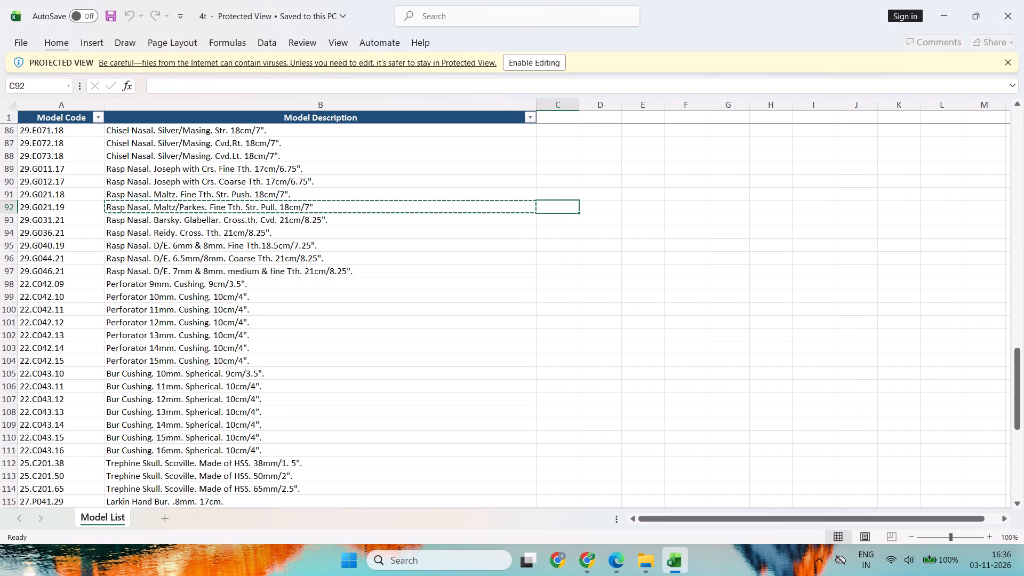
{"action": "left_click", "coordinate": [76, 222]}
{"action": "key", "text": "ctrl+c"}
{"action": "key", "text": "alt+Tab"}
{"action": "key", "text": "Tab"}
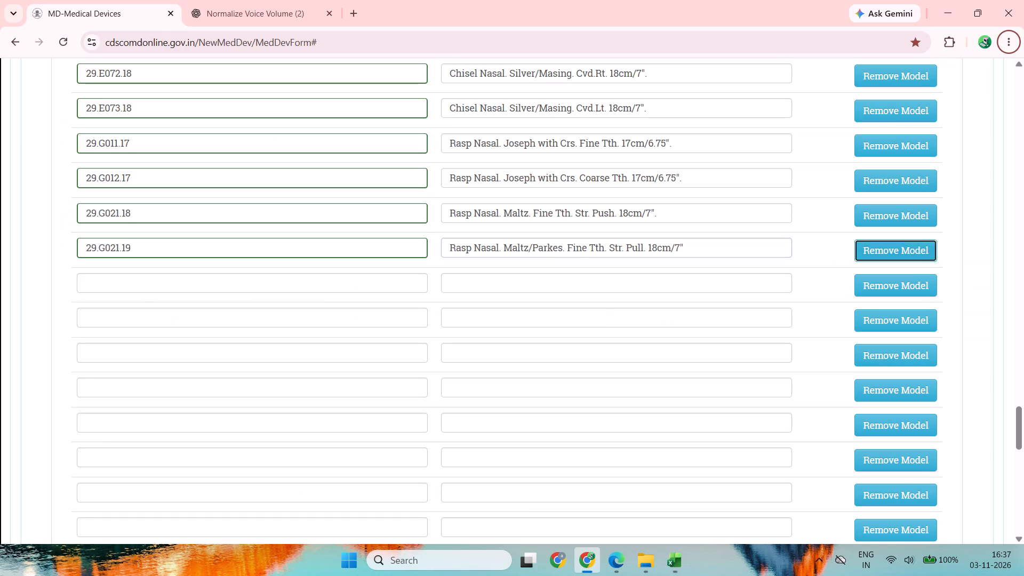
{"action": "left_click", "coordinate": [108, 285]}
{"action": "key", "text": "ctrl+v"}
{"action": "key", "text": "alt+Tab"}
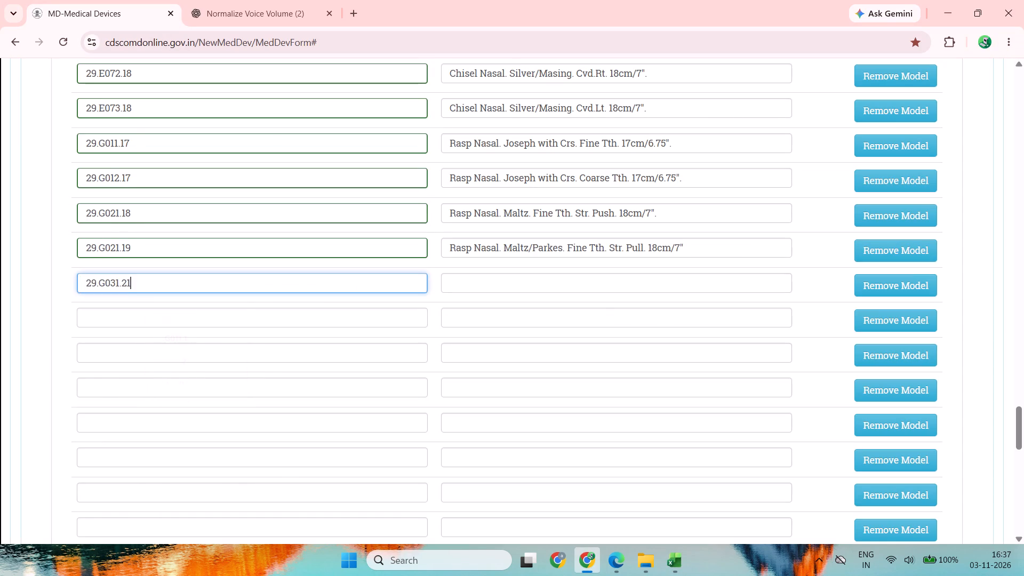
{"action": "key", "text": "Tab"}
{"action": "key", "text": "ctrl+c"}
{"action": "key", "text": "alt+space"}
{"action": "key", "text": "alt+Tab"}
{"action": "key", "text": "Tab"}
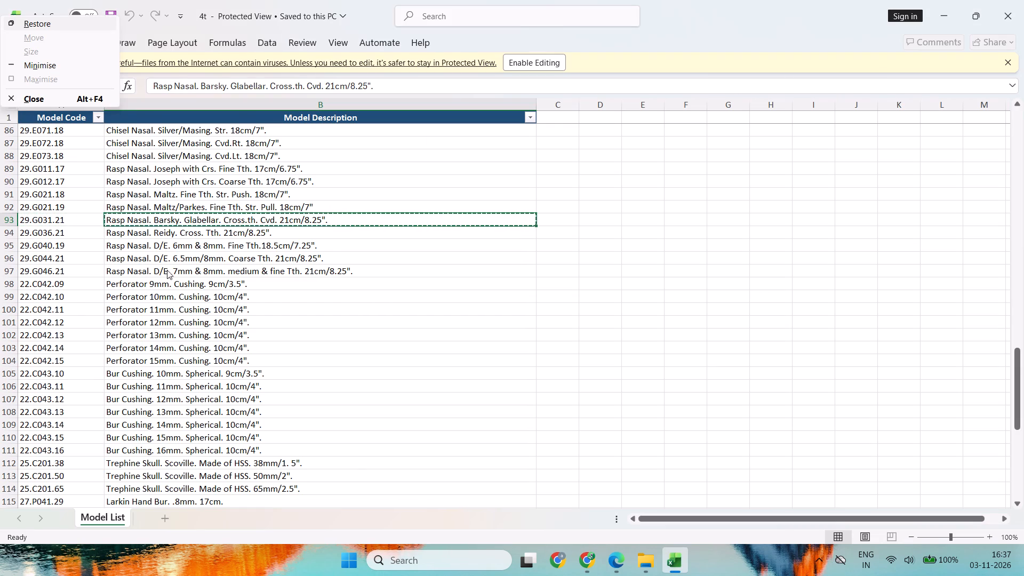
{"action": "left_click", "coordinate": [362, 222]}
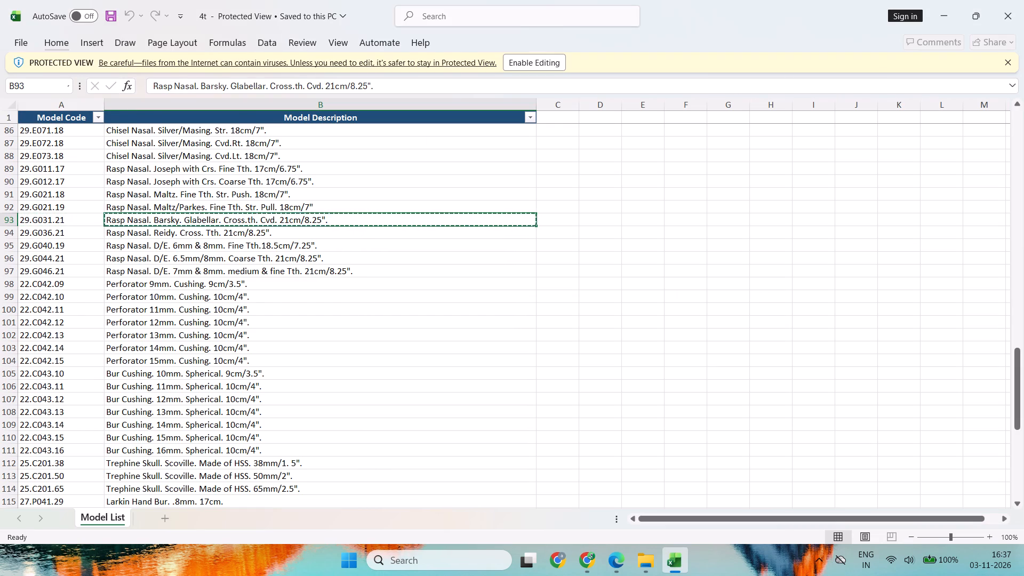
{"action": "key", "text": "ctrl+c"}
{"action": "key", "text": "alt+Tab"}
{"action": "key", "text": "Tab"}
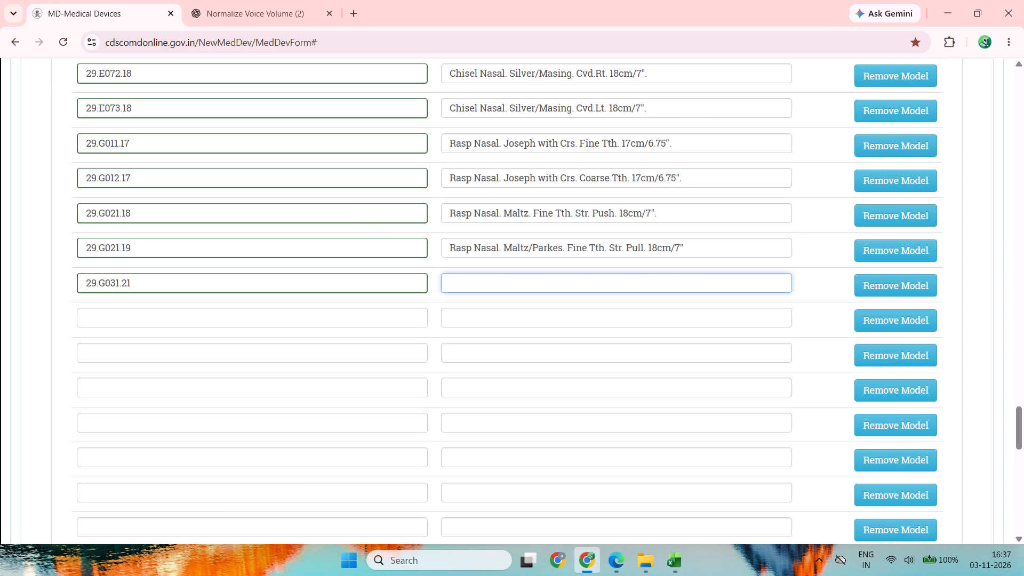
{"action": "key", "text": "ctrl+v"}
Copy model code 29.G036.21 and its description, "Rasp Nasal. Reidy. Cross. Tth. 21cm/8.25".", from Excel into the blank model row below 29.G031.21.
{"action": "key", "text": "alt+Tab"}
{"action": "key", "text": "Tab"}
{"action": "left_click", "coordinate": [58, 228]}
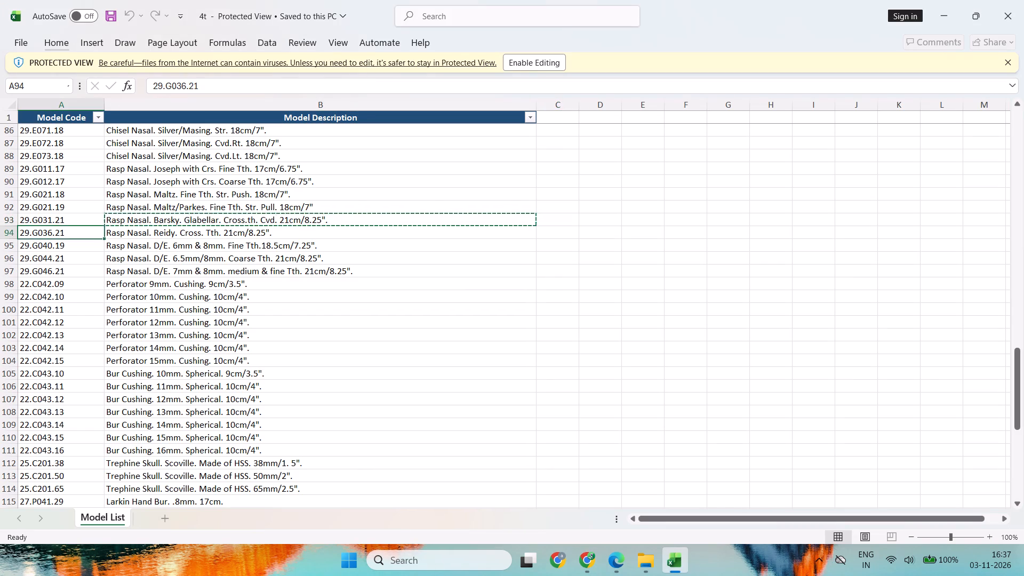
{"action": "key", "text": "ctrl+c"}
{"action": "key", "text": "alt+Tab"}
{"action": "key", "text": "Tab"}
{"action": "left_click", "coordinate": [174, 307]}
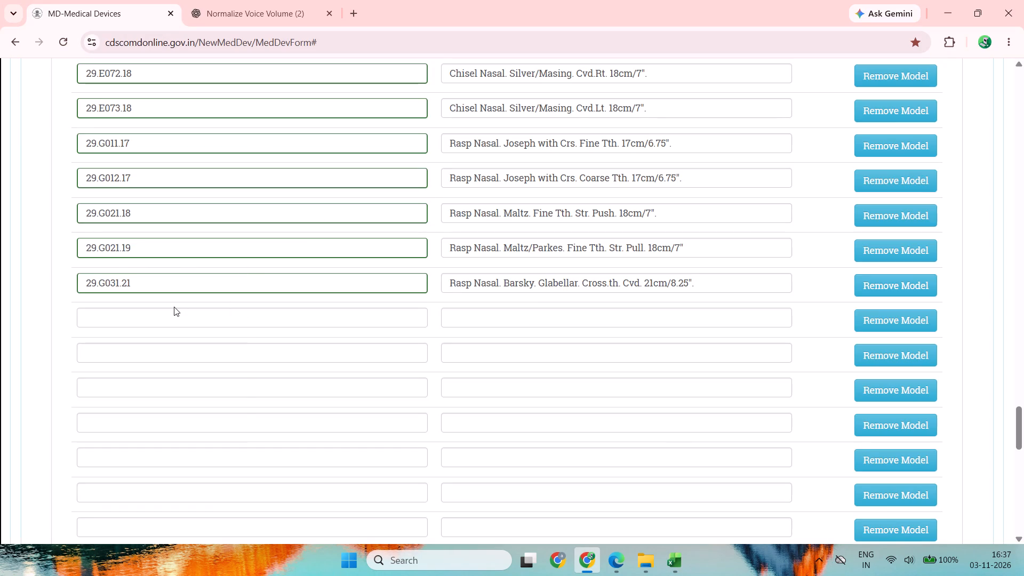
{"action": "left_click", "coordinate": [170, 312]}
{"action": "key", "text": "ctrl+c"}
{"action": "key", "text": "alt+Tab"}
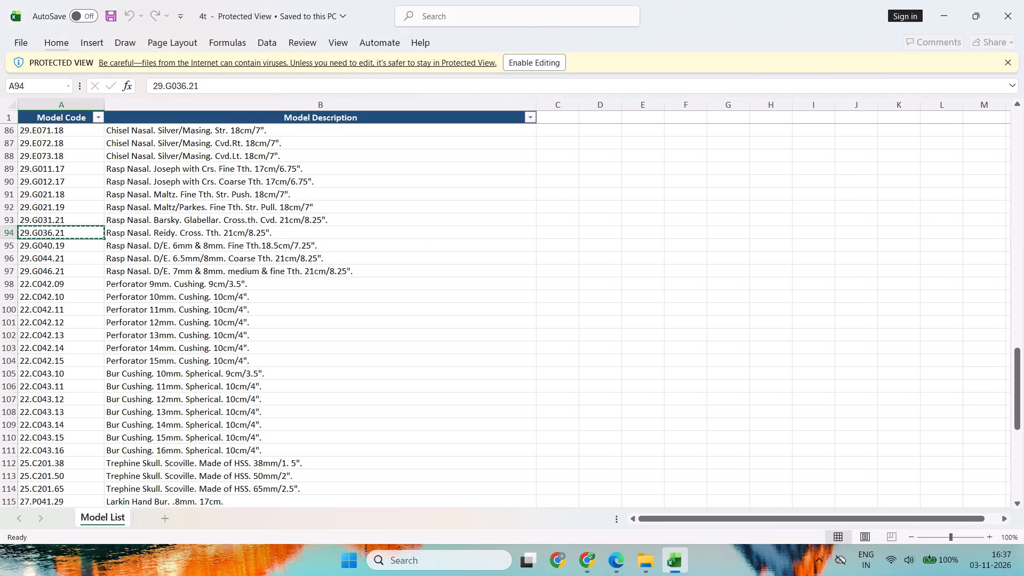
{"action": "key", "text": "alt+Tab"}
{"action": "key", "text": "ctrl+v"}
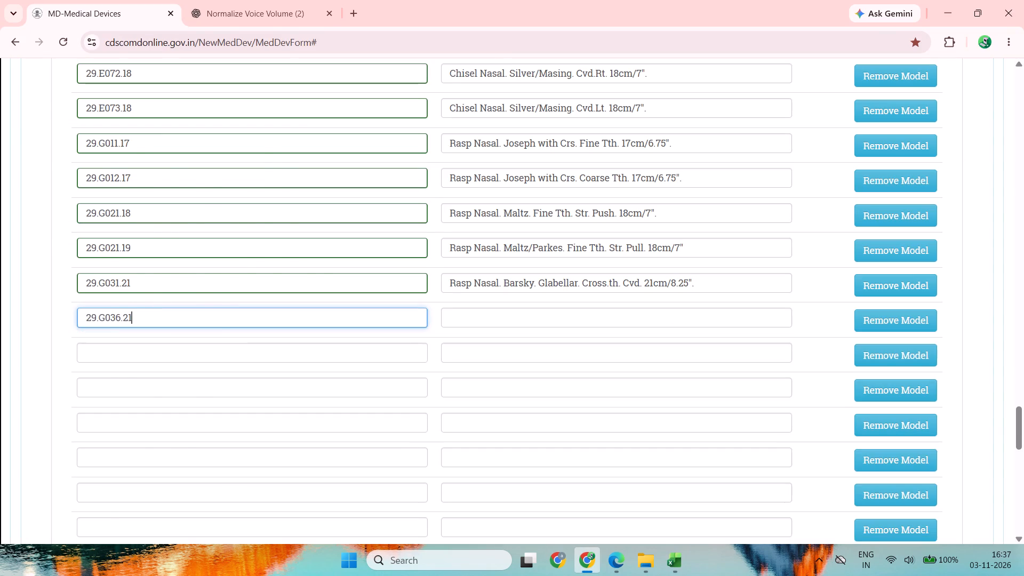
{"action": "key", "text": "alt+Tab"}
{"action": "key", "text": "Tab"}
{"action": "key", "text": "ctrl+c"}
{"action": "key", "text": "alt+Tab"}
{"action": "key", "text": "Tab"}
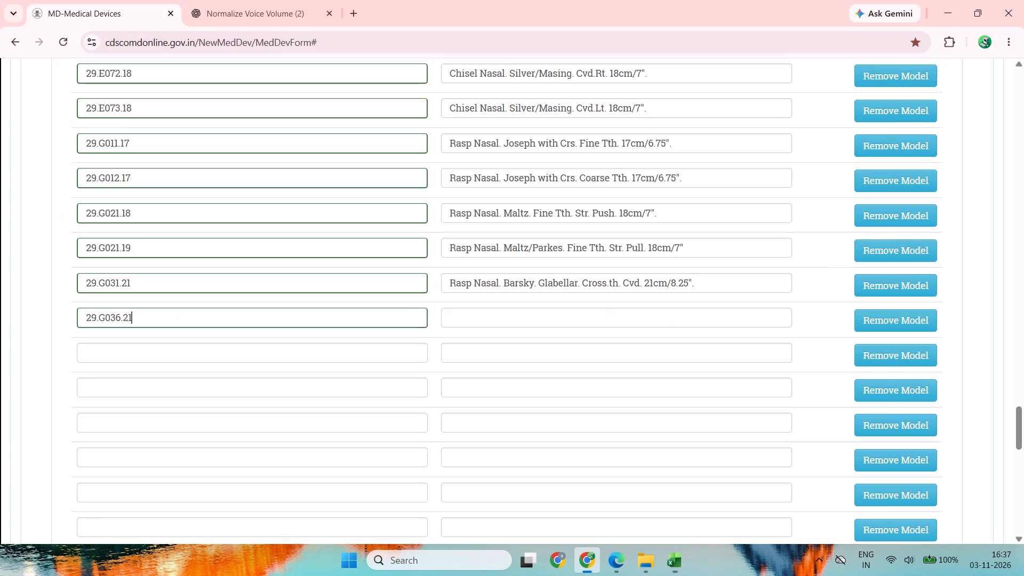
{"action": "left_click", "coordinate": [536, 324]}
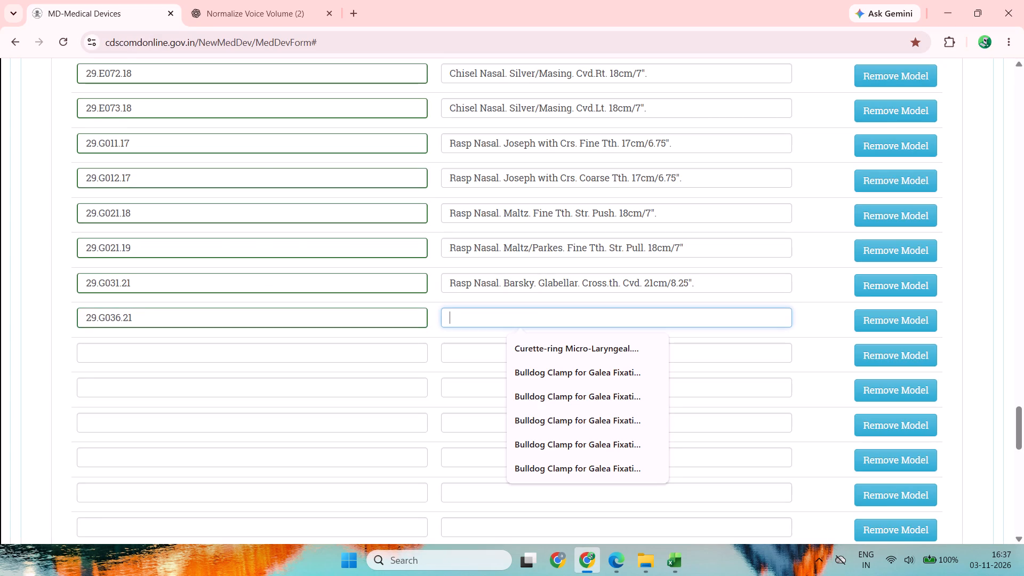
{"action": "key", "text": "ctrl+v"}
Copy model code 29.G040.19 and its description, "Rasp Nasal. D/E. 6mm & 8mm. Fine Tth.18.5cm/7.25".", from Excel into the blank model row below 29.G036.21.
{"action": "key", "text": "alt+Tab"}
{"action": "key", "text": "Tab"}
{"action": "left_click", "coordinate": [65, 250]}
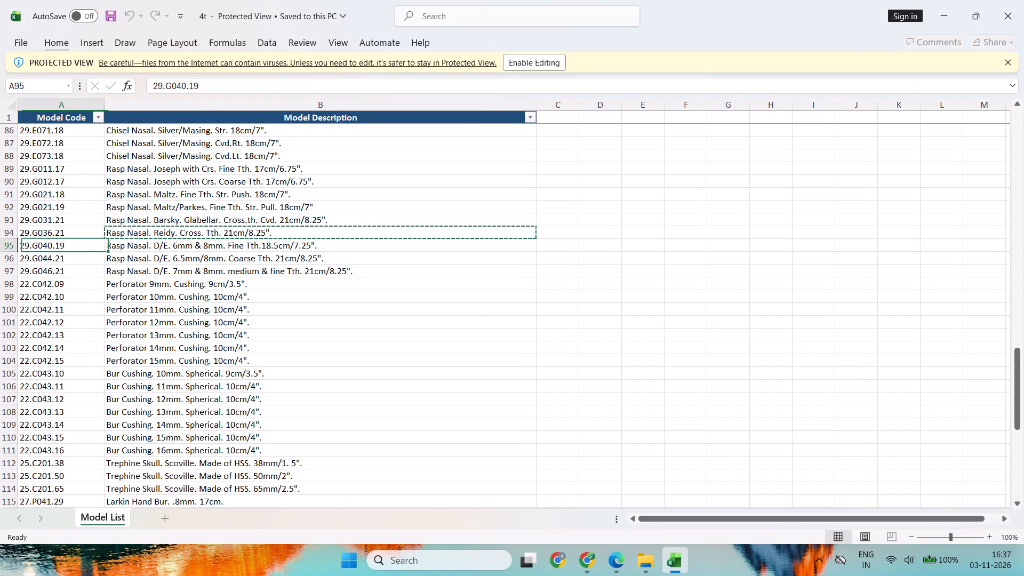
{"action": "key", "text": "ctrl+c"}
{"action": "key", "text": "alt+Tab"}
{"action": "key", "text": "Tab"}
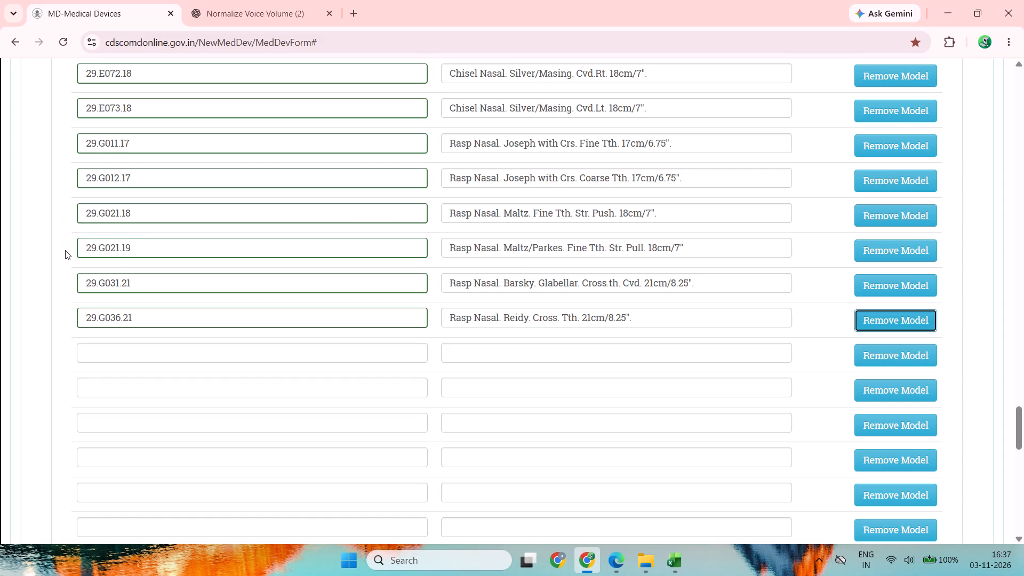
{"action": "key", "text": "Tab"}
{"action": "key", "text": "ctrl+v"}
{"action": "key", "text": "space"}
{"action": "key", "text": "alt+Tab"}
{"action": "key", "text": "Tab"}
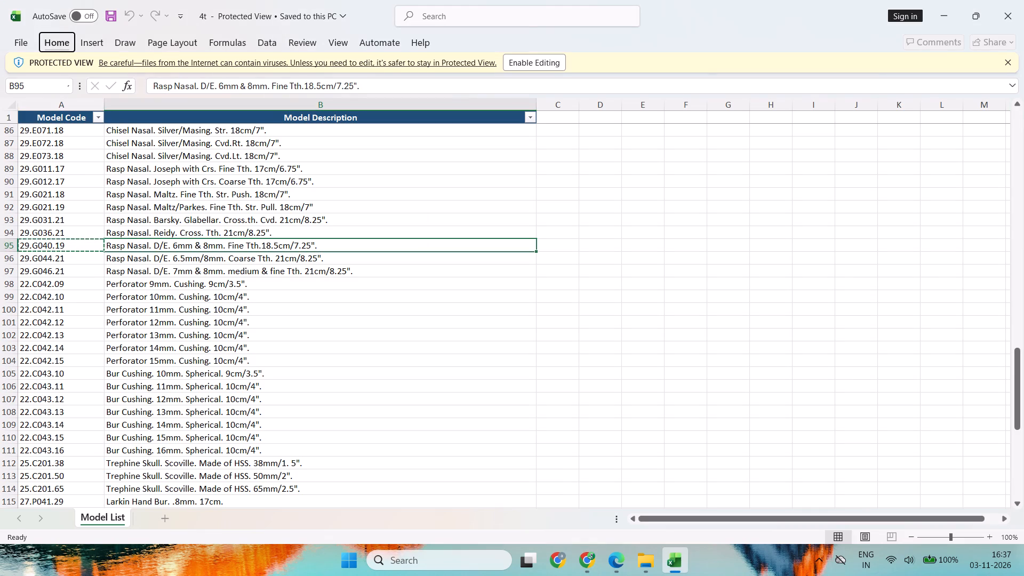
{"action": "left_click", "coordinate": [140, 246]}
{"action": "key", "text": "ctrl+v"}
{"action": "key", "text": "ctrl+x"}
{"action": "key", "text": "ctrl+x"}
{"action": "key", "text": "ctrl+c"}
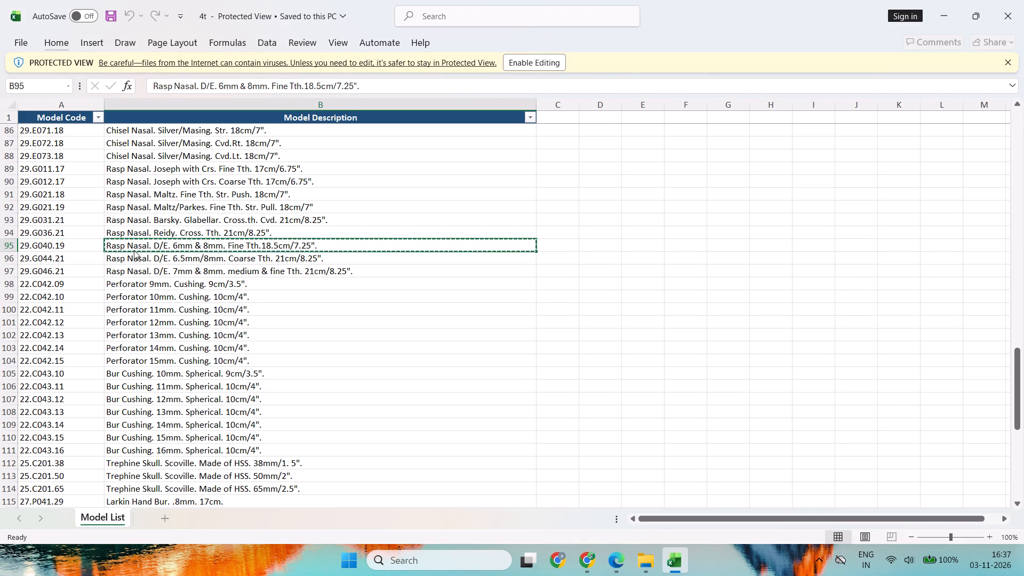
{"action": "key", "text": "alt+Tab"}
{"action": "key", "text": "Tab"}
{"action": "key", "text": "ctrl+v"}
Copy model code 29.G044.21 and its description, "Rasp Nasal. D/E. 6.5mm/8mm. Coarse Tth. 21cm/8.25".", from Excel into the blank model row below 29.G040.19.
{"action": "key", "text": "alt+Tab"}
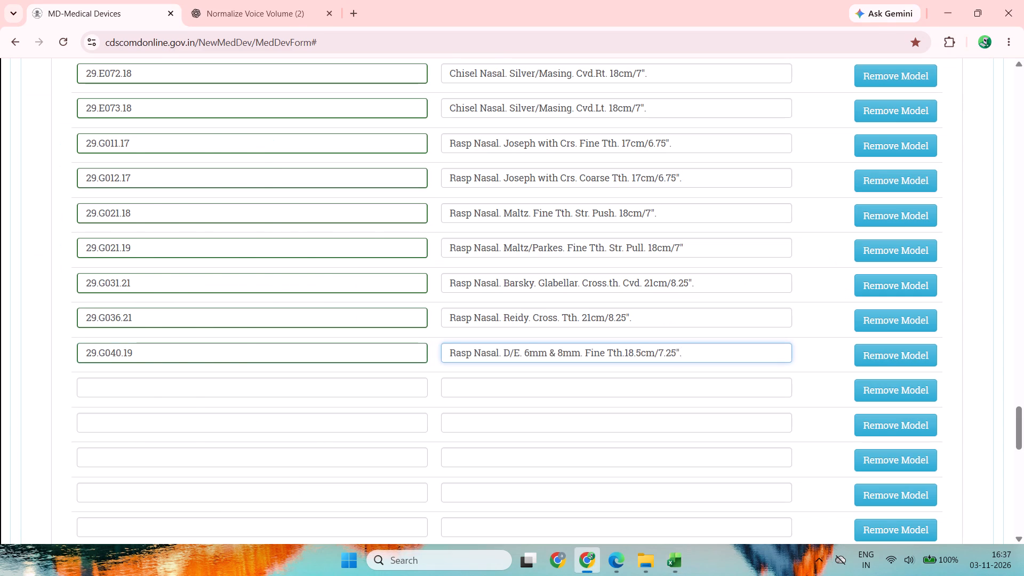
{"action": "key", "text": "Tab"}
{"action": "left_click", "coordinate": [75, 259]}
{"action": "key", "text": "ctrl+c"}
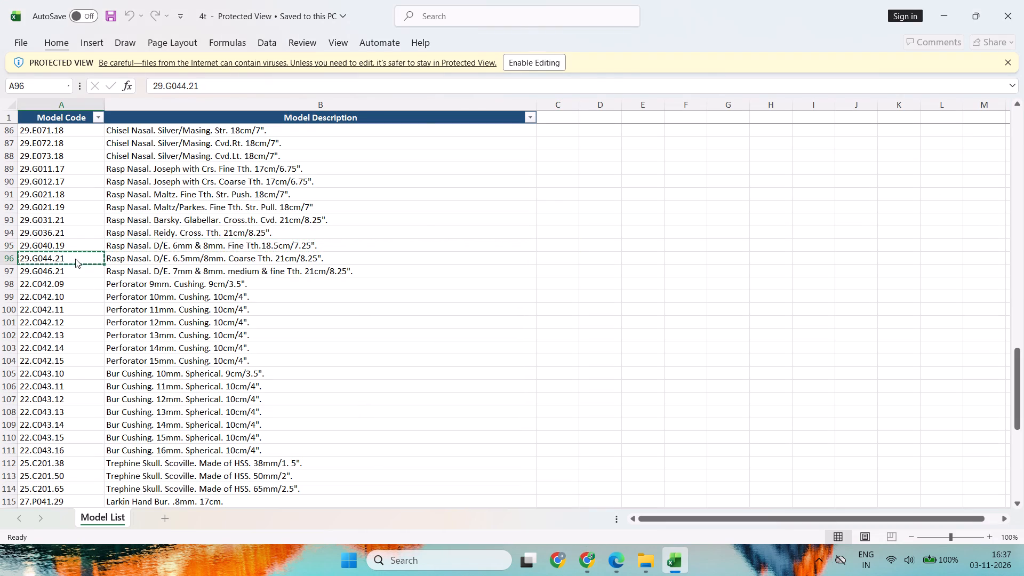
{"action": "key", "text": "alt+Tab"}
{"action": "key", "text": "Tab"}
{"action": "key", "text": "Tab"}
{"action": "key", "text": "ctrl+v"}
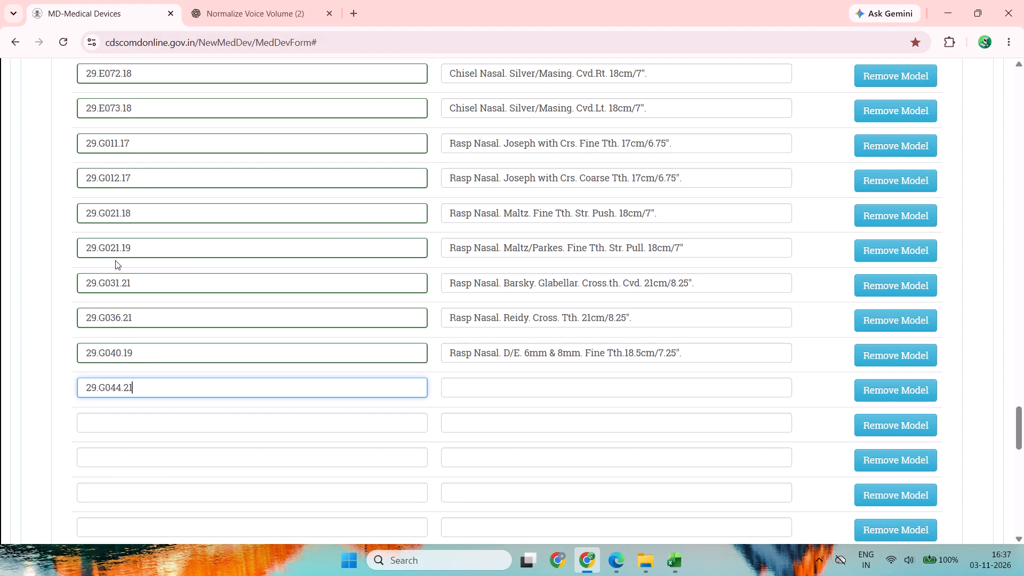
{"action": "key", "text": "alt+Tab"}
{"action": "key", "text": "Tab"}
{"action": "key", "text": "ctrl+c"}
{"action": "key", "text": "alt+Tab"}
{"action": "key", "text": "Tab"}
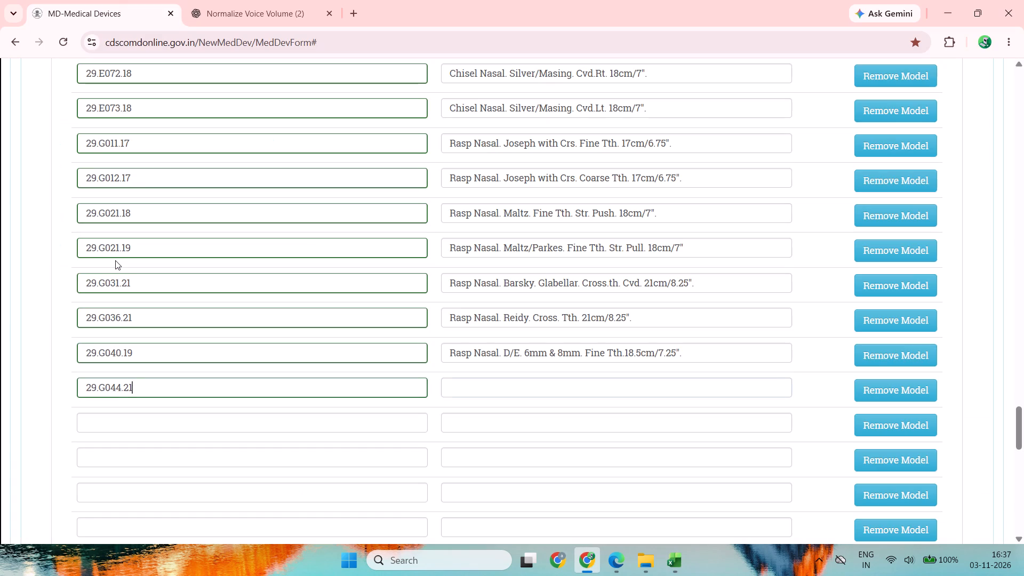
{"action": "key", "text": "ctrl+v"}
Copy model code 29.G046.21 and its description, "Rasp Nasal. D/E. 7mm & 8mm. medium & fine Tth. 21cm/8.25".", from Excel into the blank model row below 29.G044.21.
{"action": "key", "text": "alt+Tab"}
{"action": "key", "text": "Tab"}
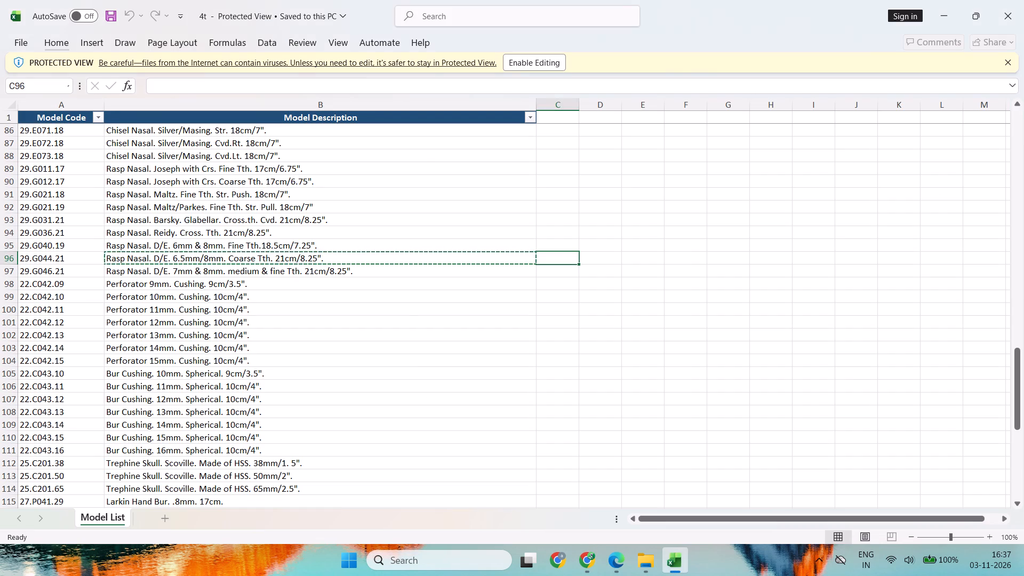
{"action": "left_click", "coordinate": [74, 268]}
{"action": "key", "text": "ctrl+c"}
{"action": "key", "text": "alt+Tab"}
{"action": "key", "text": "Tab"}
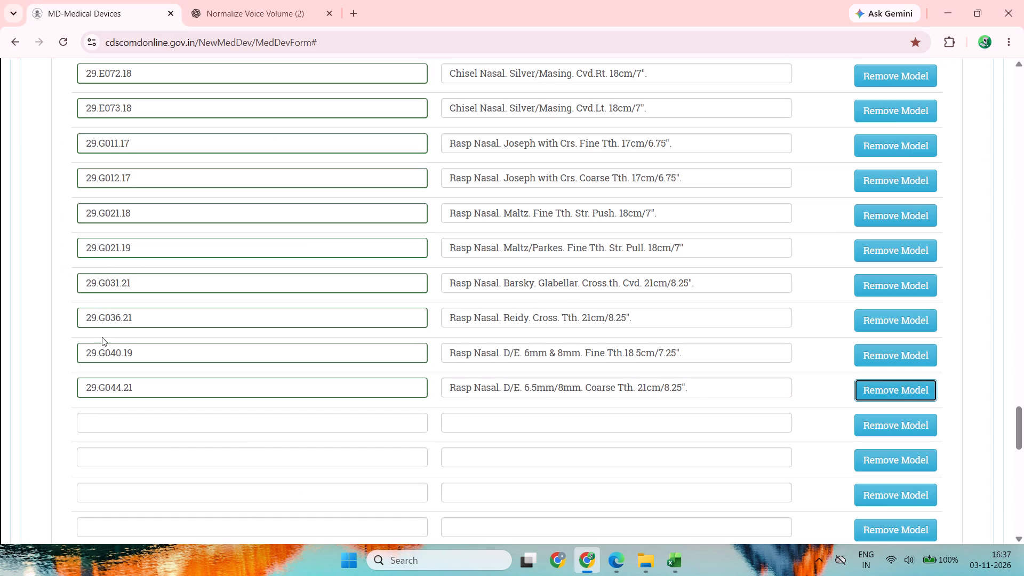
{"action": "left_click", "coordinate": [108, 419]}
{"action": "key", "text": "ctrl+v"}
{"action": "key", "text": "alt+Tab"}
{"action": "key", "text": "Tab"}
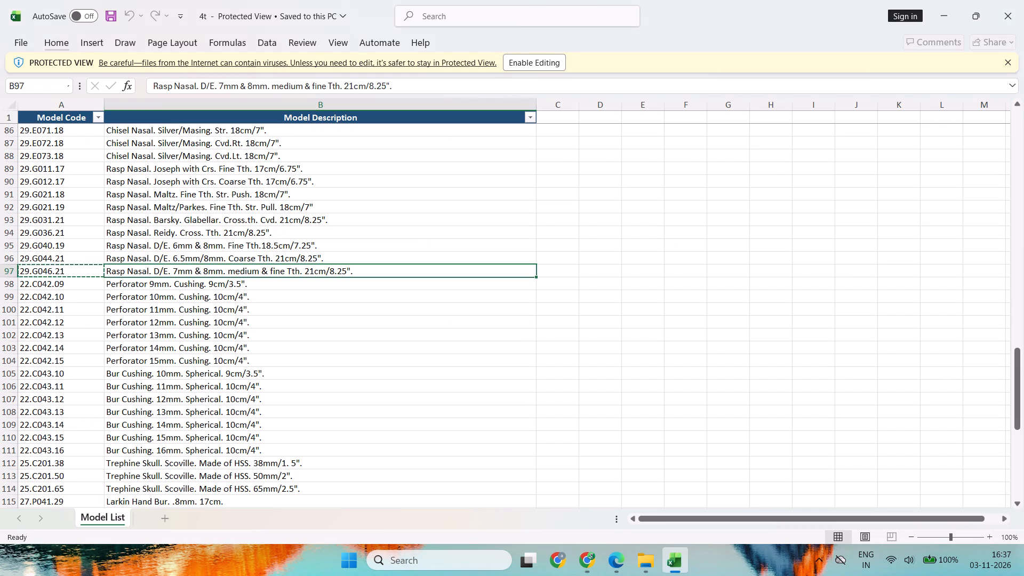
{"action": "key", "text": "ctrl+v"}
{"action": "key", "text": "ctrl+c"}
{"action": "key", "text": "alt+Tab"}
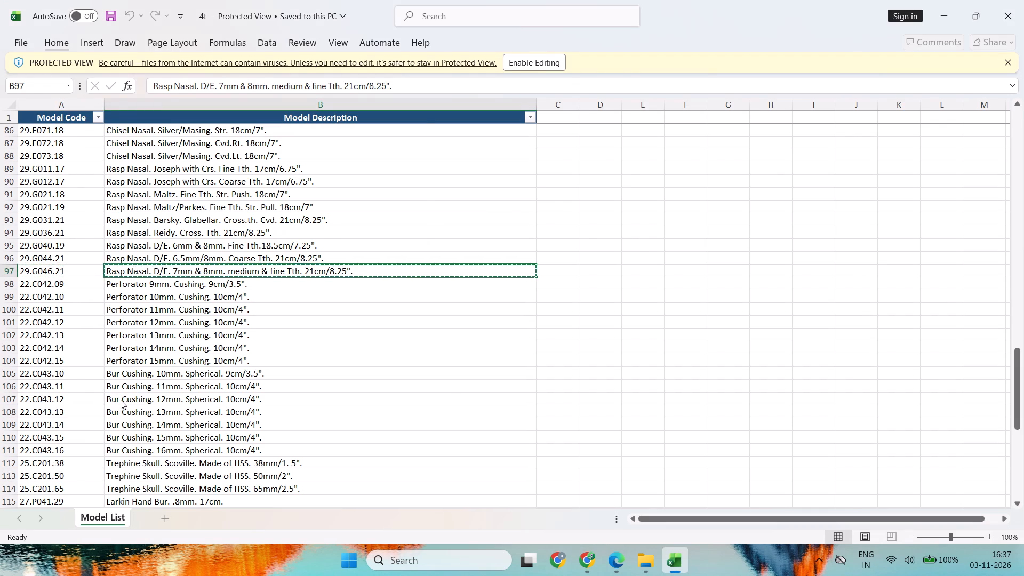
{"action": "key", "text": "Tab"}
{"action": "key", "text": "ctrl+v"}
{"action": "key", "text": "alt+Tab"}
{"action": "key", "text": "Tab"}
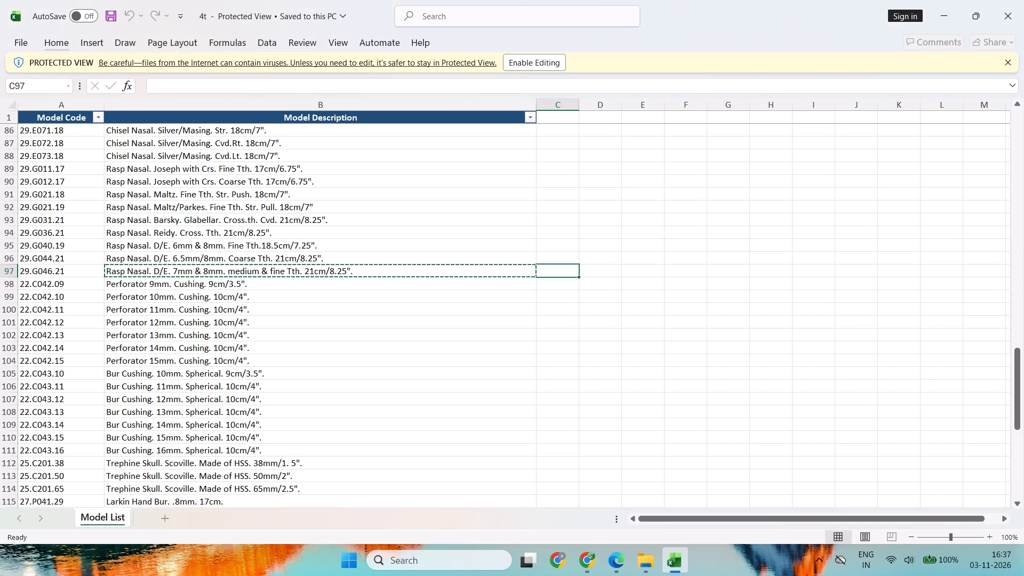
Copy model code 22.C042.09 and its description, "Perforator 9mm. Cushing. 9cm/3.5".", from Excel into the blank model row below 29.G046.21.
{"action": "left_click", "coordinate": [45, 282]}
{"action": "key", "text": "ctrl+c"}
{"action": "key", "text": "alt+Tab"}
{"action": "key", "text": "Tab"}
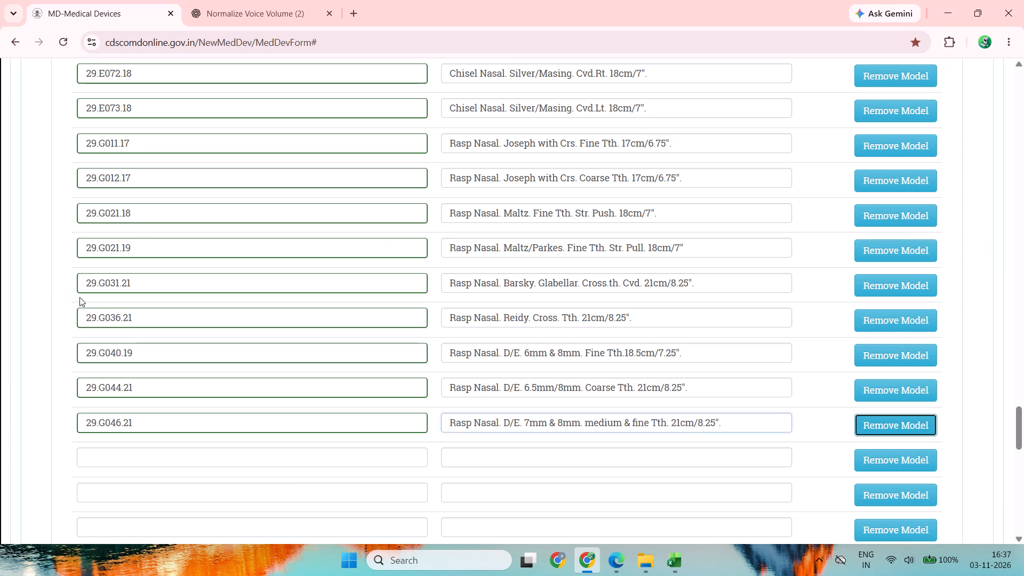
{"action": "left_click", "coordinate": [146, 459]}
{"action": "key", "text": "ctrl+c"}
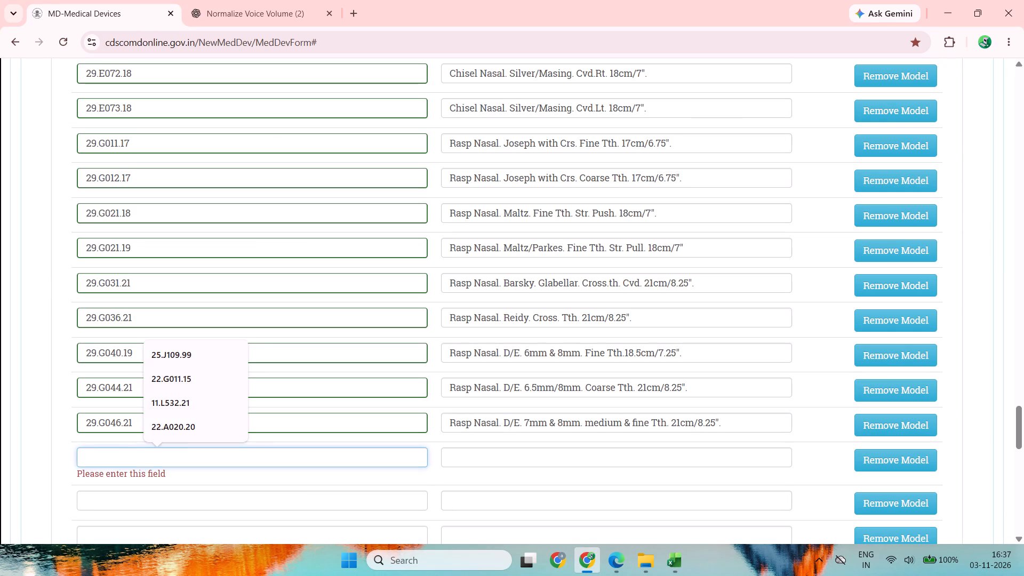
{"action": "key", "text": "ctrl+v"}
{"action": "key", "text": "alt+Tab"}
{"action": "key", "text": "Tab"}
{"action": "key", "text": "ctrl+c"}
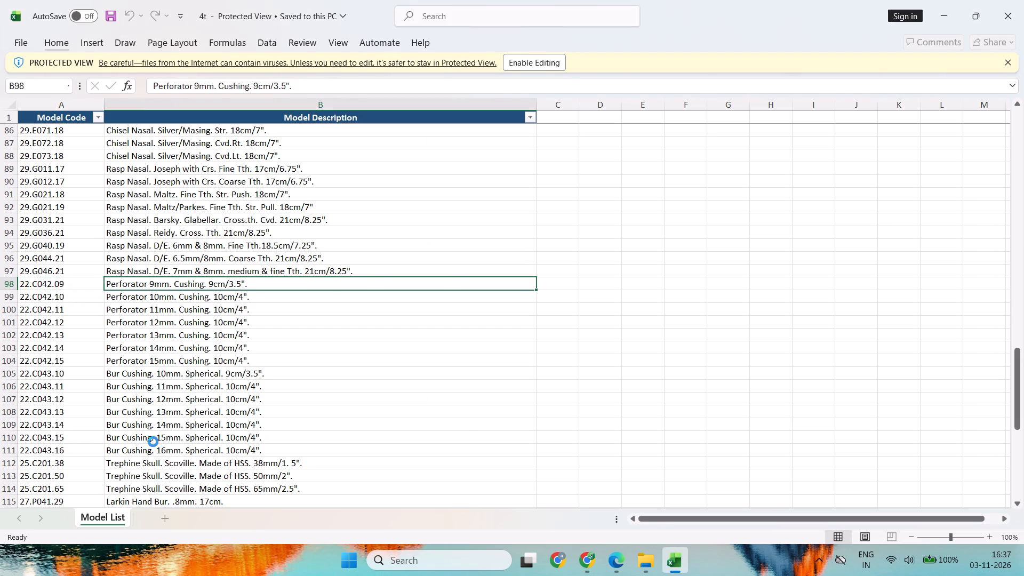
{"action": "key", "text": "alt+Tab"}
{"action": "key", "text": "Tab"}
{"action": "key", "text": "ctrl+v"}
Copy model code 22.C042.10 and its description, "Perforator 10mm. Cushing. 10cm/4".", from Excel into the blank model row below 22.C042.09.
{"action": "key", "text": "alt+Tab"}
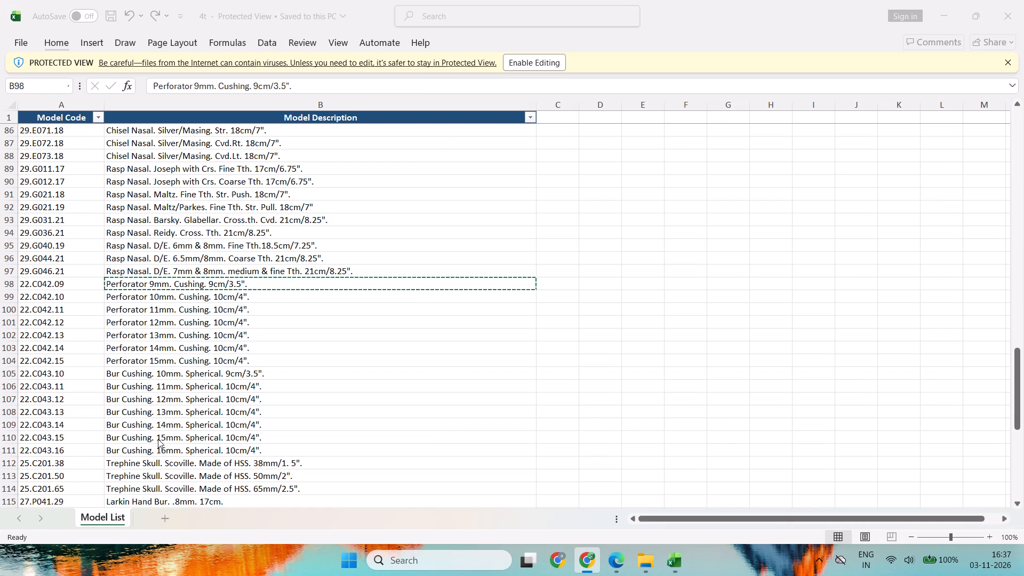
{"action": "key", "text": "Tab"}
{"action": "left_click", "coordinate": [59, 290]}
{"action": "left_click", "coordinate": [60, 299]}
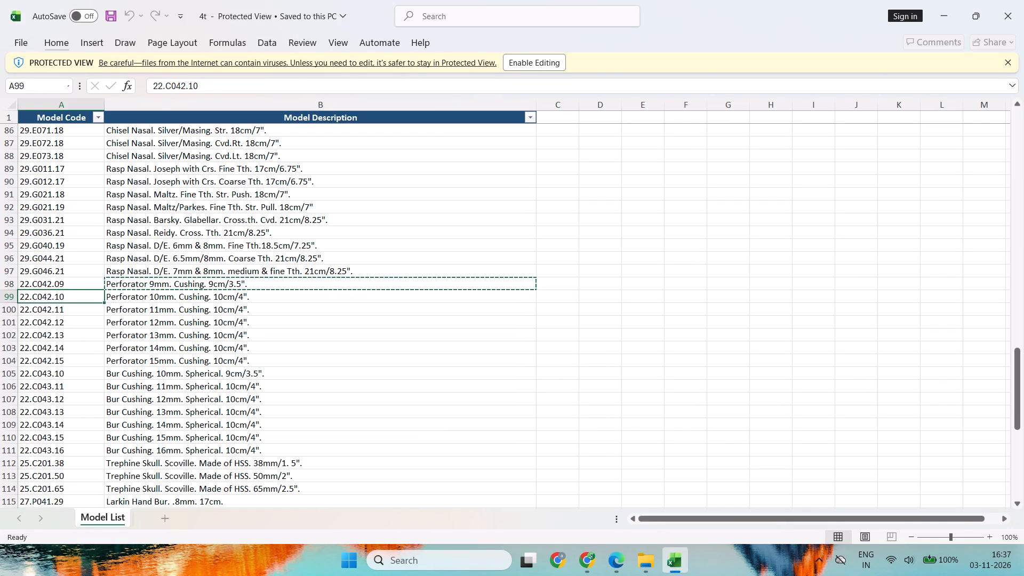
{"action": "key", "text": "ctrl+c"}
{"action": "key", "text": "alt+Tab"}
{"action": "key", "text": "Tab"}
{"action": "left_click", "coordinate": [116, 486]}
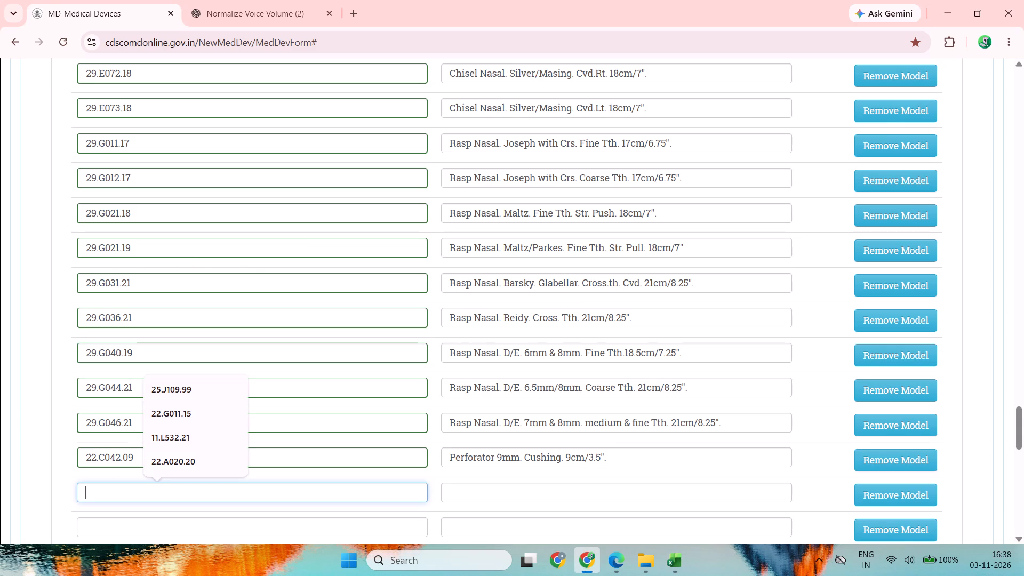
{"action": "key", "text": "ctrl+v"}
{"action": "key", "text": "alt+Tab"}
{"action": "key", "text": "Tab"}
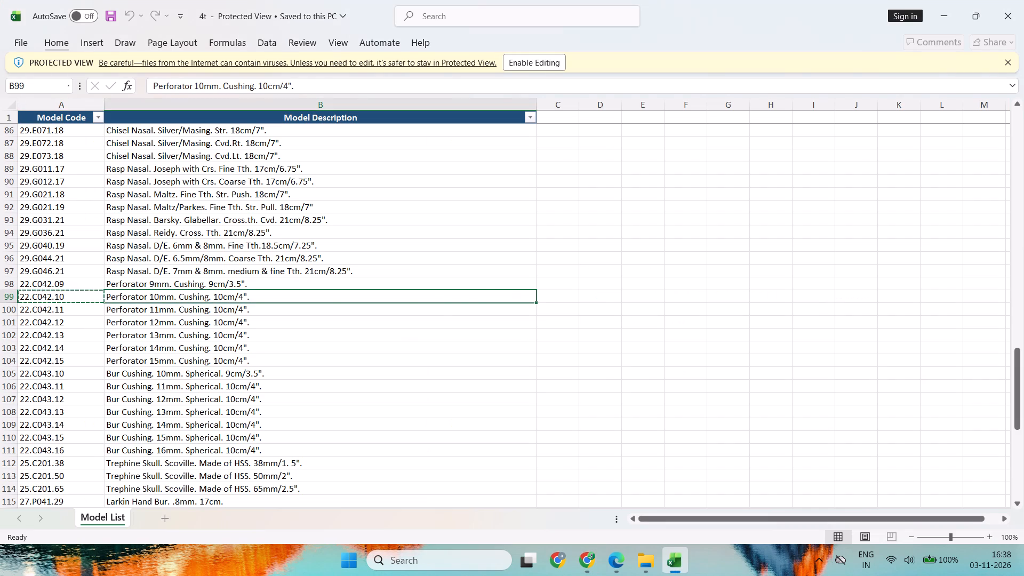
{"action": "key", "text": "ctrl+c"}
{"action": "key", "text": "alt+Tab"}
{"action": "key", "text": "Tab"}
{"action": "key", "text": "ctrl+v"}
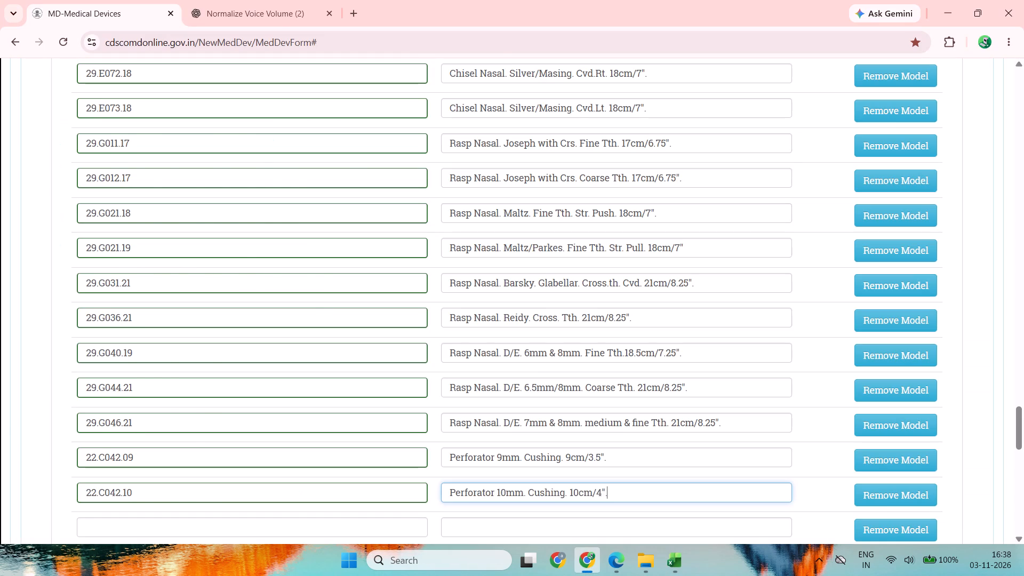
Copy model code 22.C042.11 and its description, "Perforator 11mm. Cushing. 10cm/4".", from Excel into the blank model row below 22.C042.10.
{"action": "key", "text": "alt+Tab"}
{"action": "key", "text": "Tab"}
{"action": "left_click", "coordinate": [67, 309]}
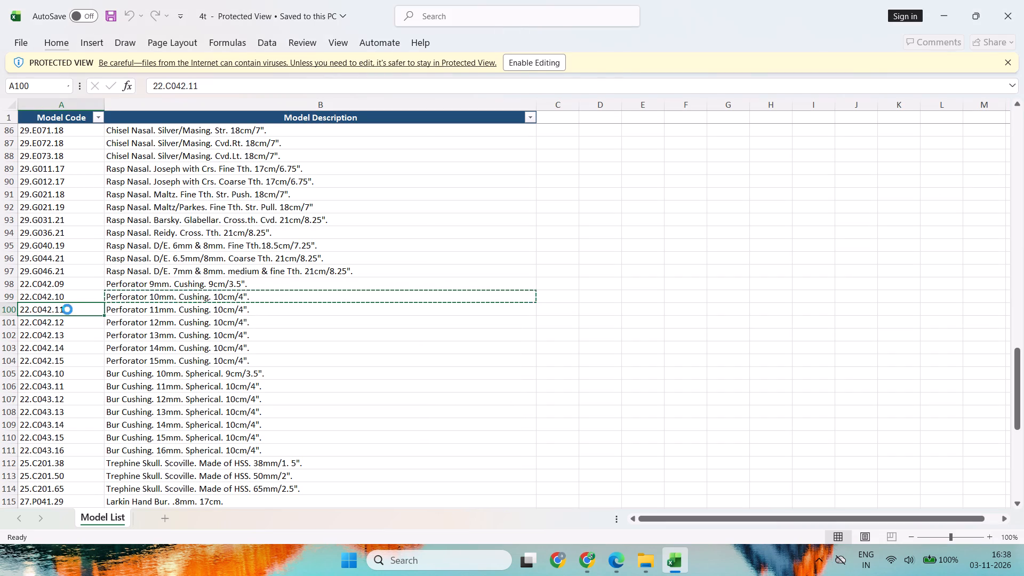
{"action": "key", "text": "ctrl+c"}
{"action": "key", "text": "alt+Tab"}
{"action": "key", "text": "Tab"}
{"action": "key", "text": "Tab"}
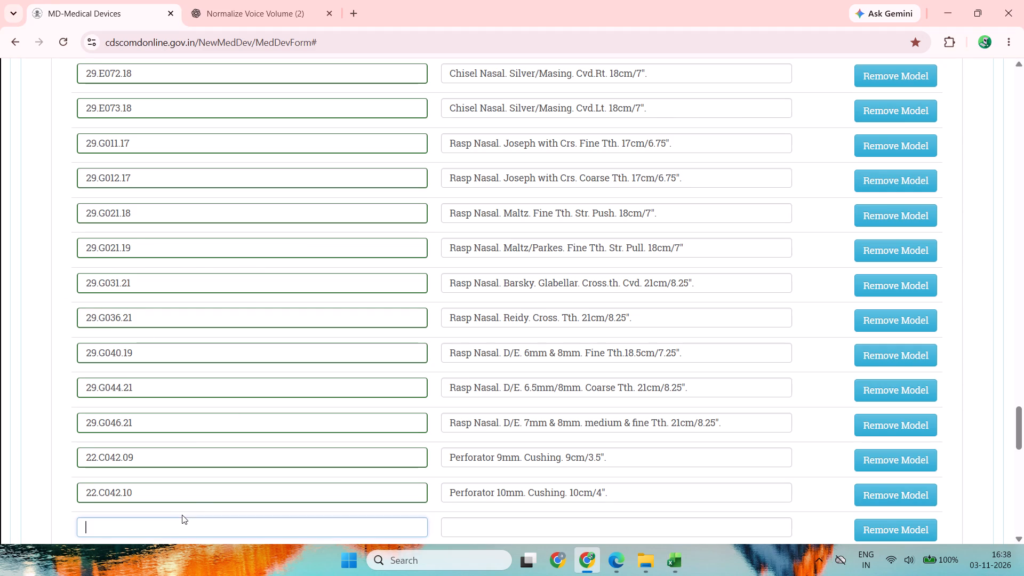
{"action": "key", "text": "ctrl+v"}
{"action": "key", "text": "space"}
{"action": "key", "text": "Tab"}
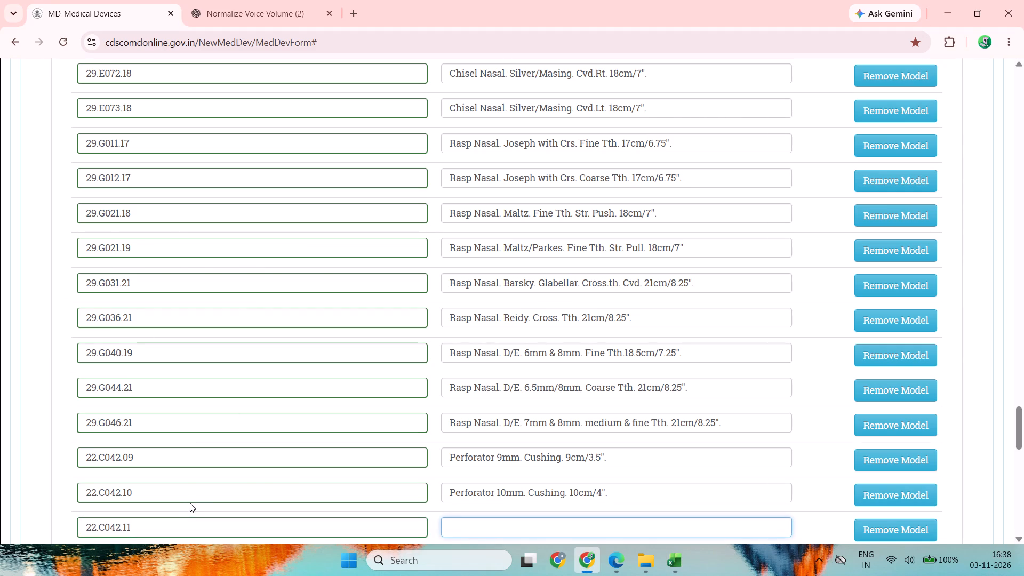
{"action": "key", "text": "alt+Tab"}
{"action": "key", "text": "Tab"}
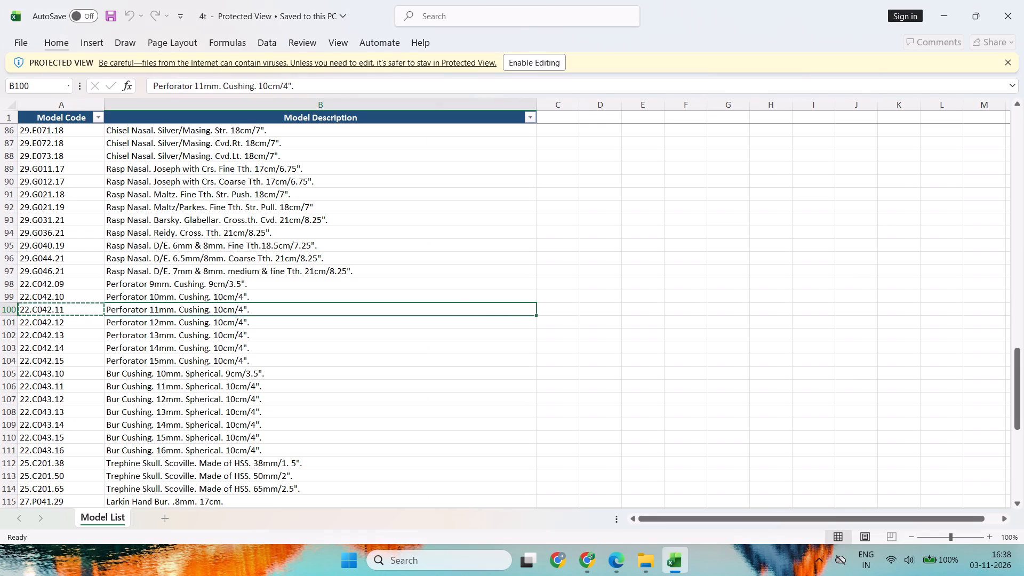
{"action": "key", "text": "ctrl+c"}
{"action": "key", "text": "alt+Tab"}
{"action": "key", "text": "alt+grave"}
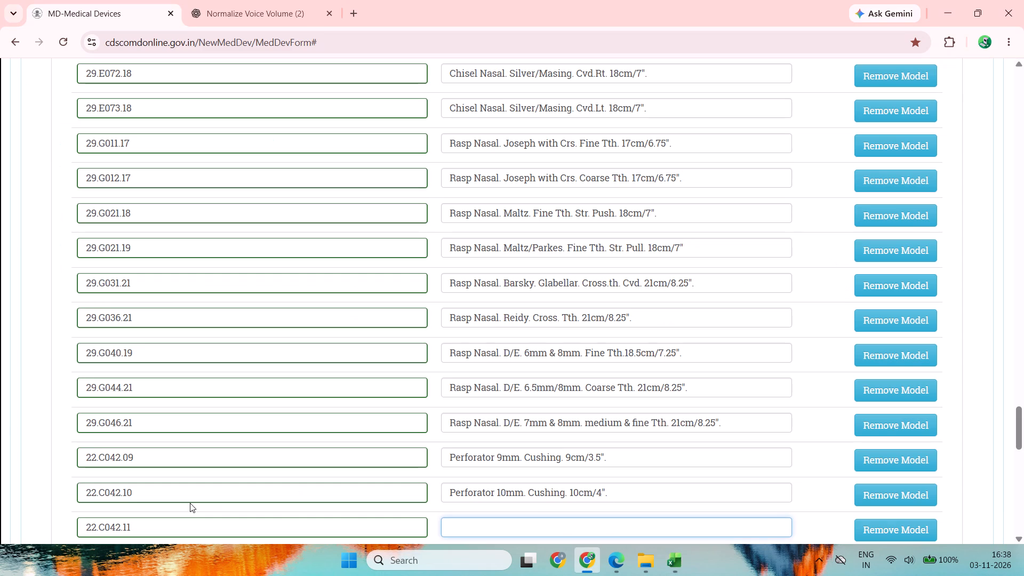
{"action": "key", "text": "ctrl+v"}
Save the modified Non-powered Surgical Instruments device with its added models.
{"action": "scroll", "coordinate": [418, 319], "scroll_direction": "down", "scroll_amount": 5}
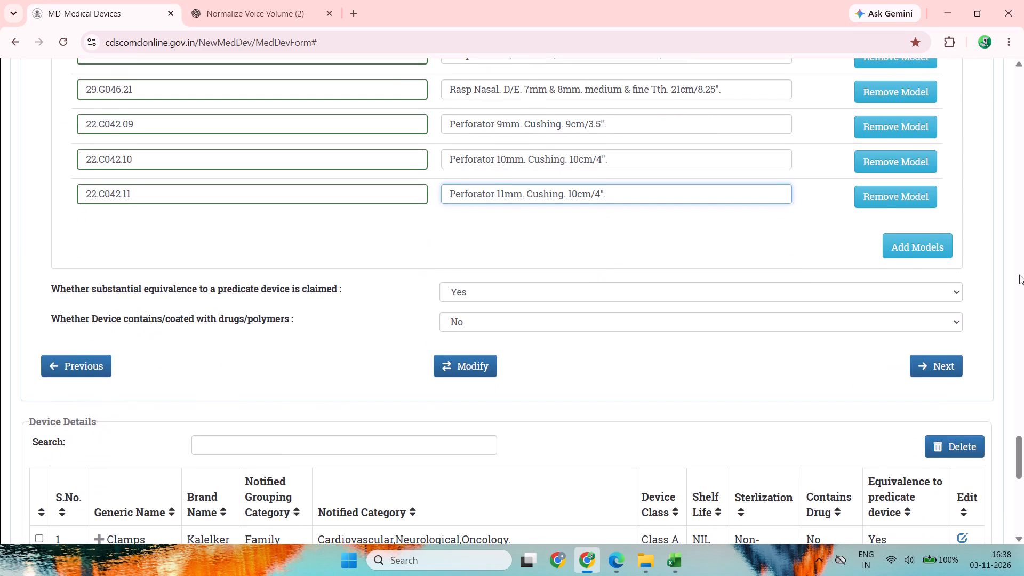
{"action": "left_click", "coordinate": [480, 369]}
{"action": "left_click", "coordinate": [489, 352]}
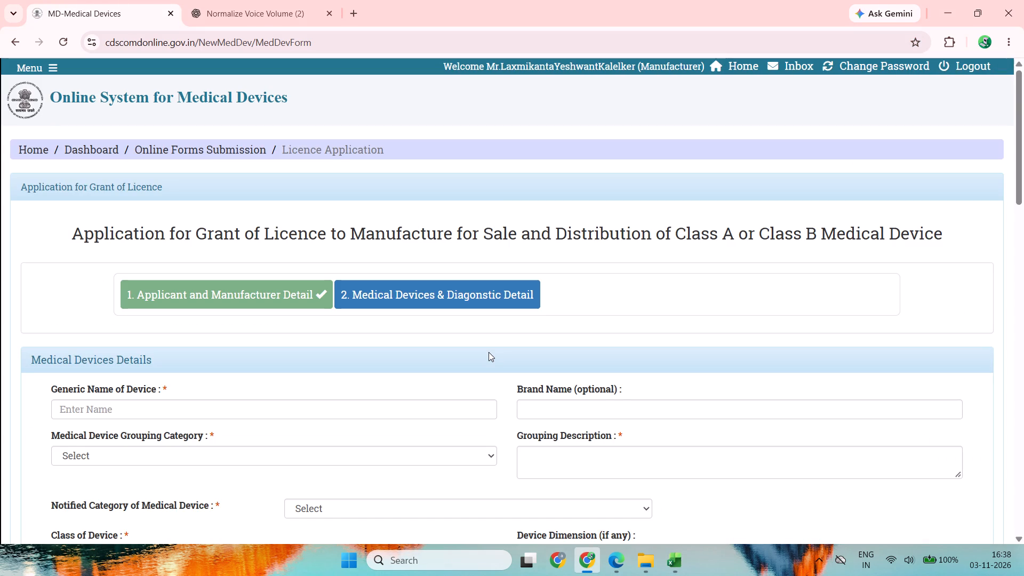
Reopen the Non-powered Surgical Instruments device for editing from the device details table and expand its Models section.
{"action": "scroll", "coordinate": [335, 340], "scroll_direction": "down", "scroll_amount": 6}
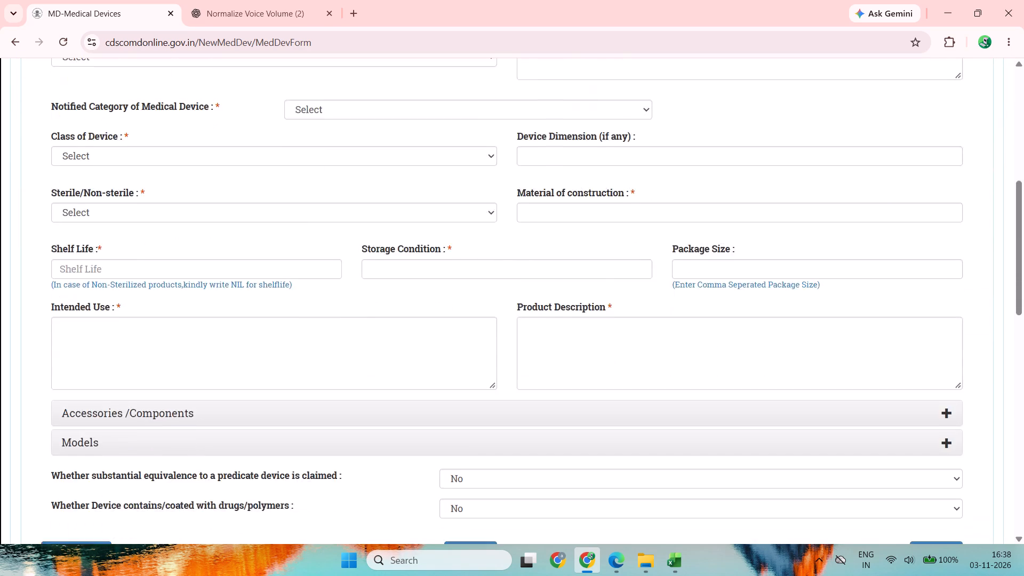
{"action": "scroll", "coordinate": [125, 362], "scroll_direction": "down", "scroll_amount": 5}
{"action": "scroll", "coordinate": [119, 420], "scroll_direction": "down", "scroll_amount": 9}
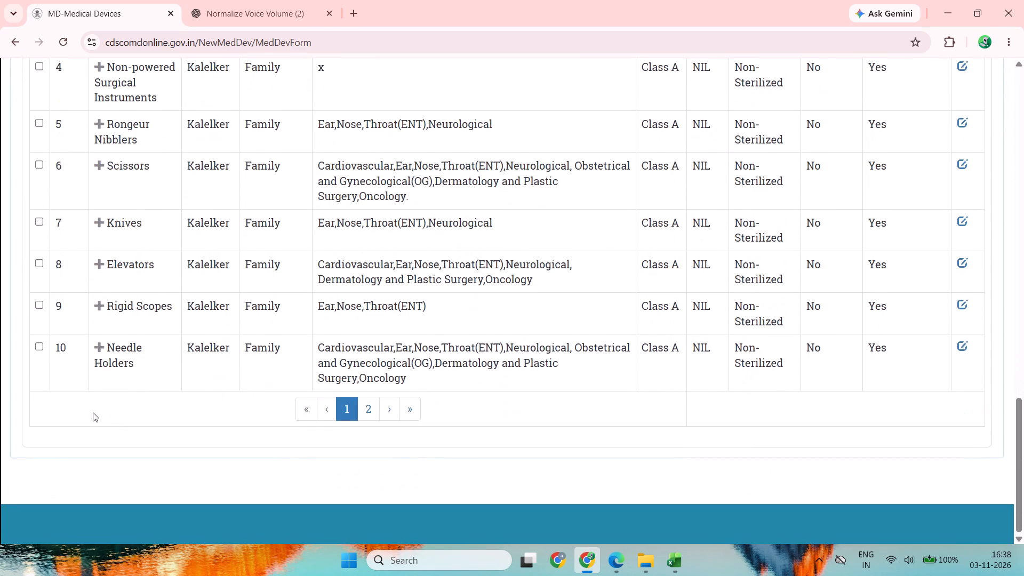
{"action": "scroll", "coordinate": [86, 402], "scroll_direction": "up", "scroll_amount": 3}
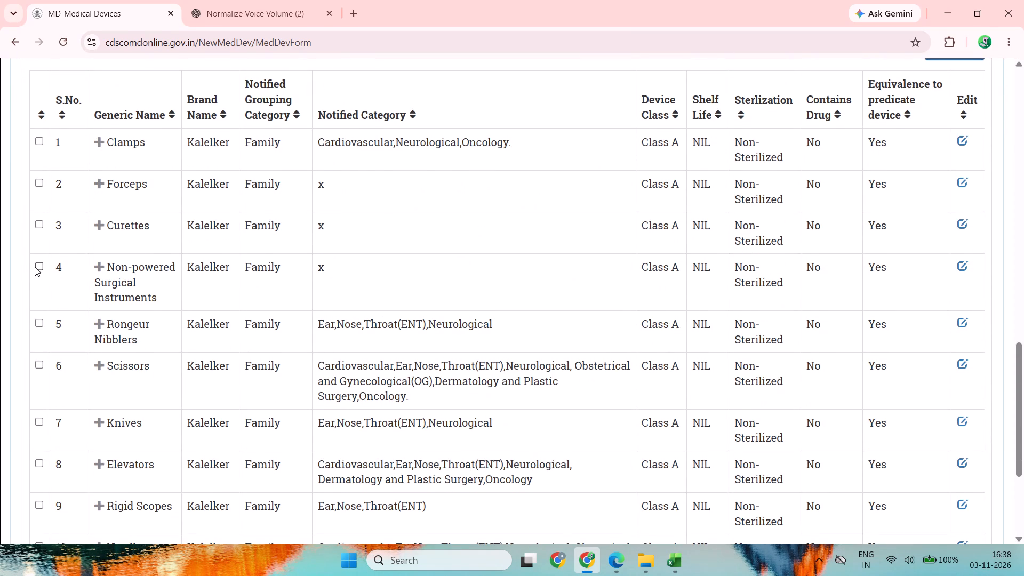
{"action": "left_click", "coordinate": [40, 265]}
{"action": "left_click", "coordinate": [963, 268]}
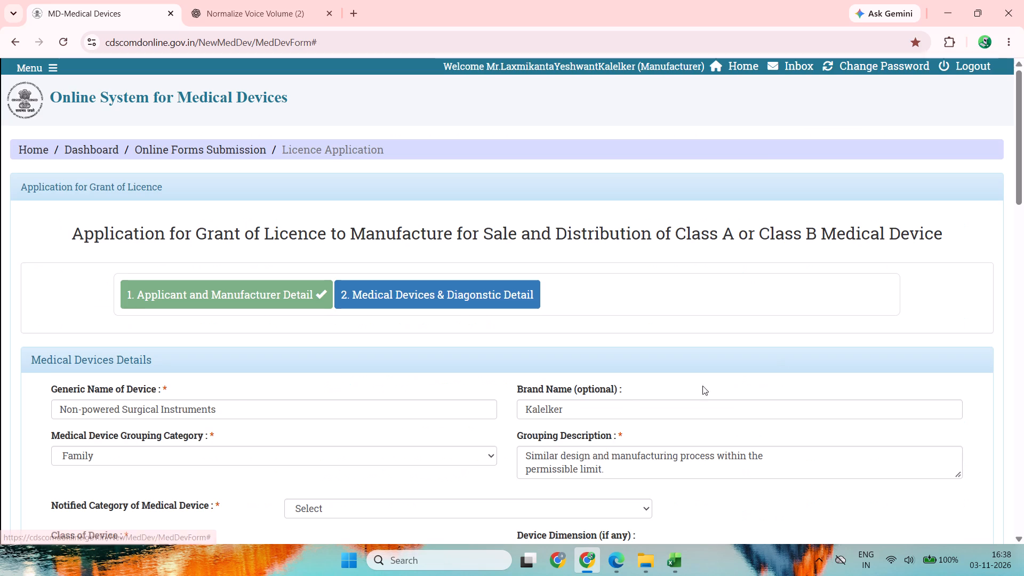
{"action": "scroll", "coordinate": [516, 397], "scroll_direction": "down", "scroll_amount": 8}
{"action": "scroll", "coordinate": [356, 421], "scroll_direction": "down", "scroll_amount": 8}
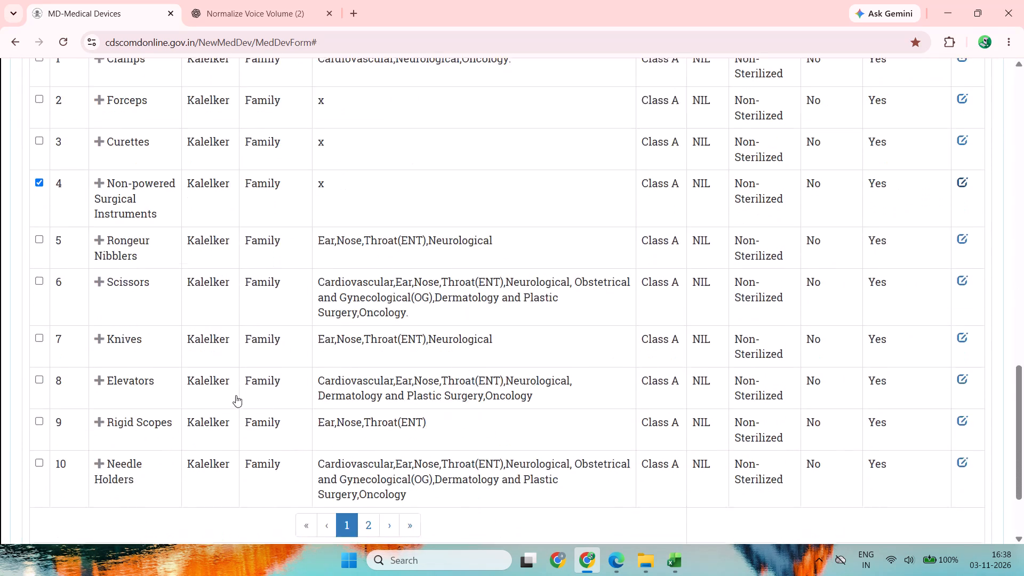
{"action": "scroll", "coordinate": [236, 395], "scroll_direction": "up", "scroll_amount": 9}
{"action": "left_click", "coordinate": [946, 375]}
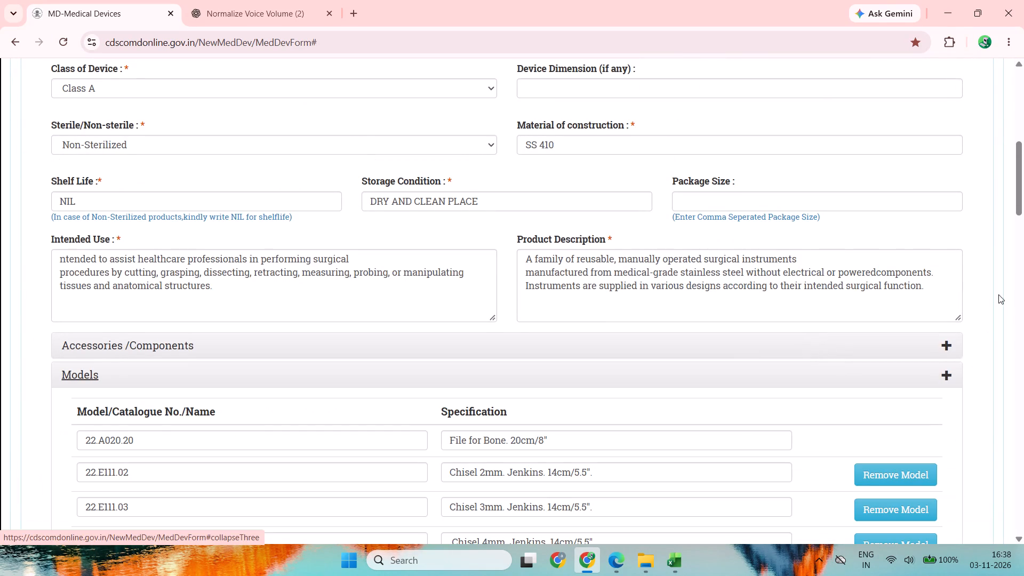
Add 13 blank model rows below 22.C042.11 at the end of the Non-powered Surgical Instruments model list.
{"action": "left_click_drag", "start_coordinate": [1019, 126], "coordinate": [1023, 482]}
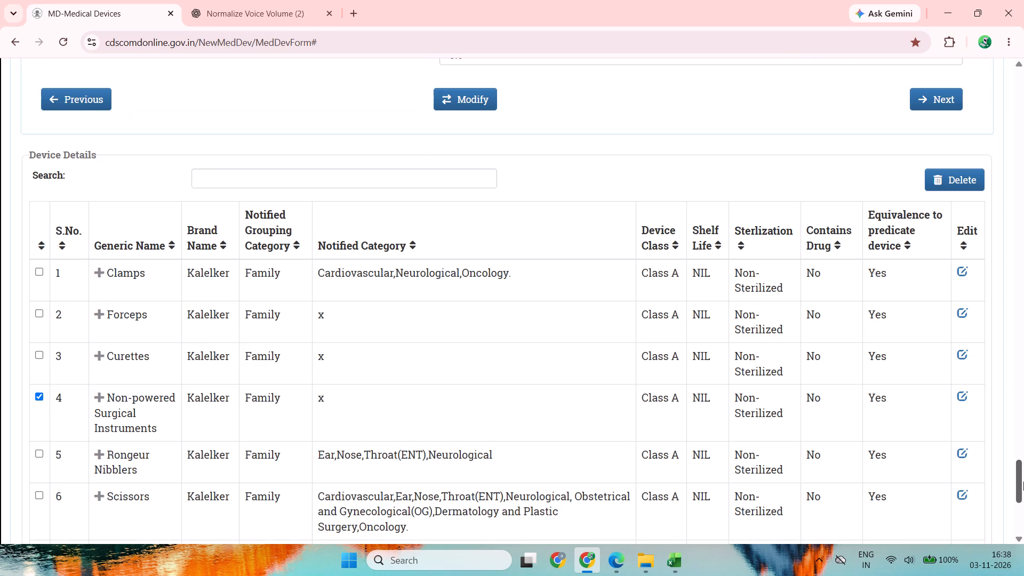
{"action": "left_click_drag", "start_coordinate": [1023, 482], "coordinate": [1023, 428]}
{"action": "scroll", "coordinate": [989, 435], "scroll_direction": "down", "scroll_amount": 4}
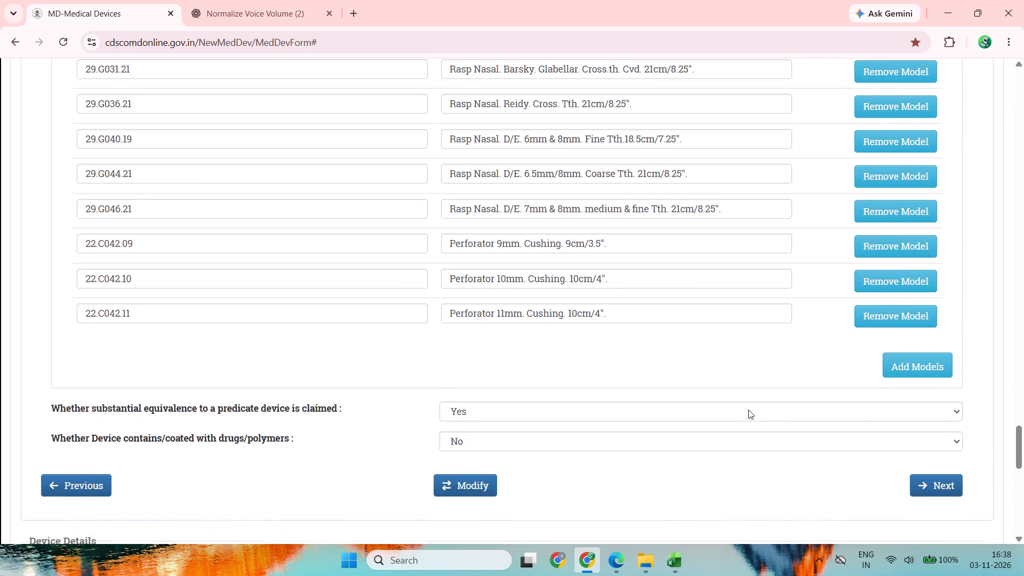
{"action": "scroll", "coordinate": [746, 397], "scroll_direction": "down", "scroll_amount": 2}
{"action": "scroll", "coordinate": [748, 362], "scroll_direction": "up", "scroll_amount": 1}
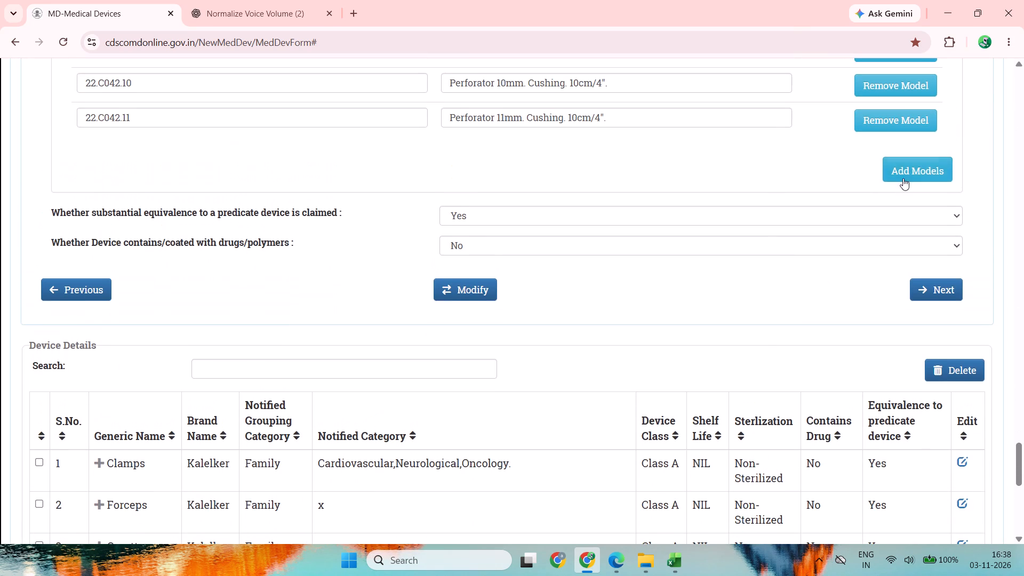
{"action": "left_click", "coordinate": [911, 169]}
{"action": "left_click", "coordinate": [905, 195]}
{"action": "left_click", "coordinate": [917, 244]}
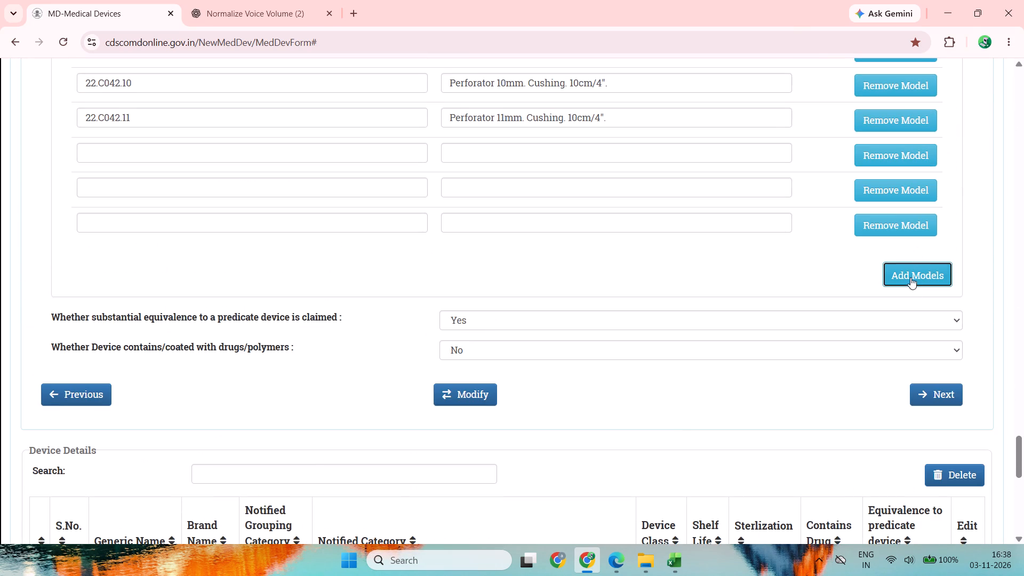
{"action": "left_click", "coordinate": [910, 277]}
{"action": "left_click", "coordinate": [914, 320]}
{"action": "left_click", "coordinate": [908, 351]}
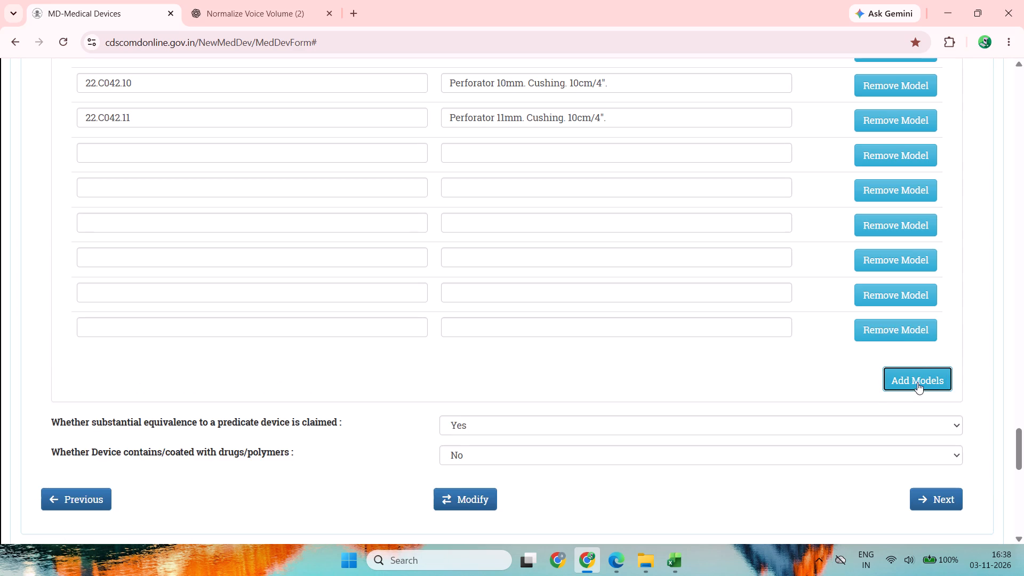
{"action": "left_click", "coordinate": [917, 383]}
{"action": "left_click", "coordinate": [914, 415]}
{"action": "left_click", "coordinate": [916, 441]}
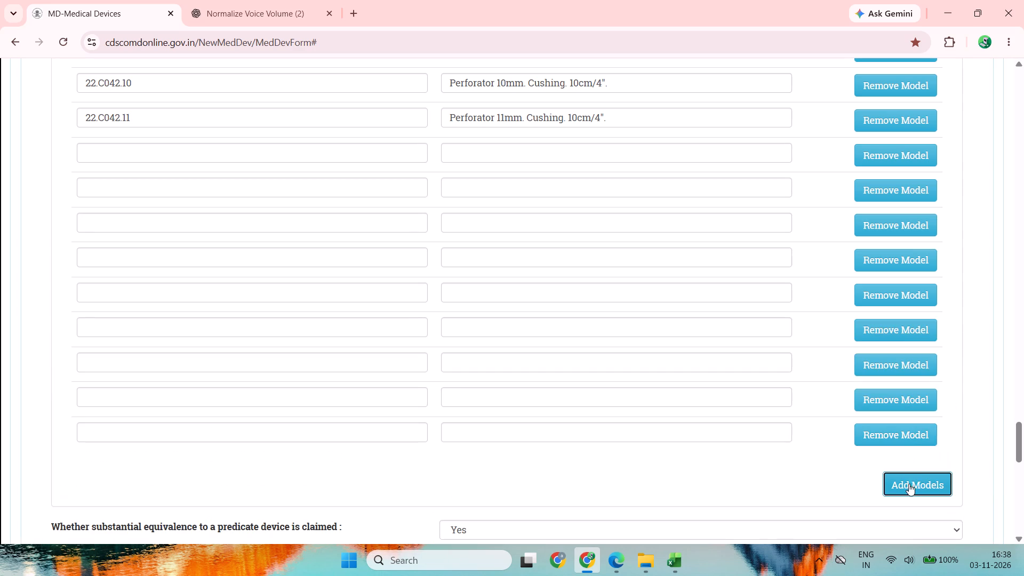
{"action": "left_click", "coordinate": [909, 484]}
{"action": "left_click", "coordinate": [911, 516]}
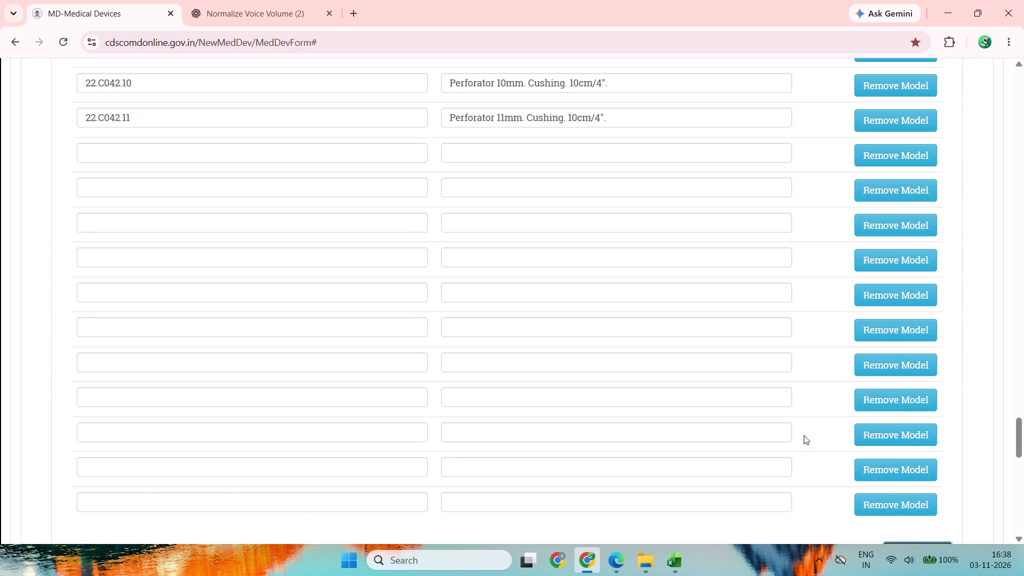
{"action": "scroll", "coordinate": [125, 144], "scroll_direction": "down", "scroll_amount": 2}
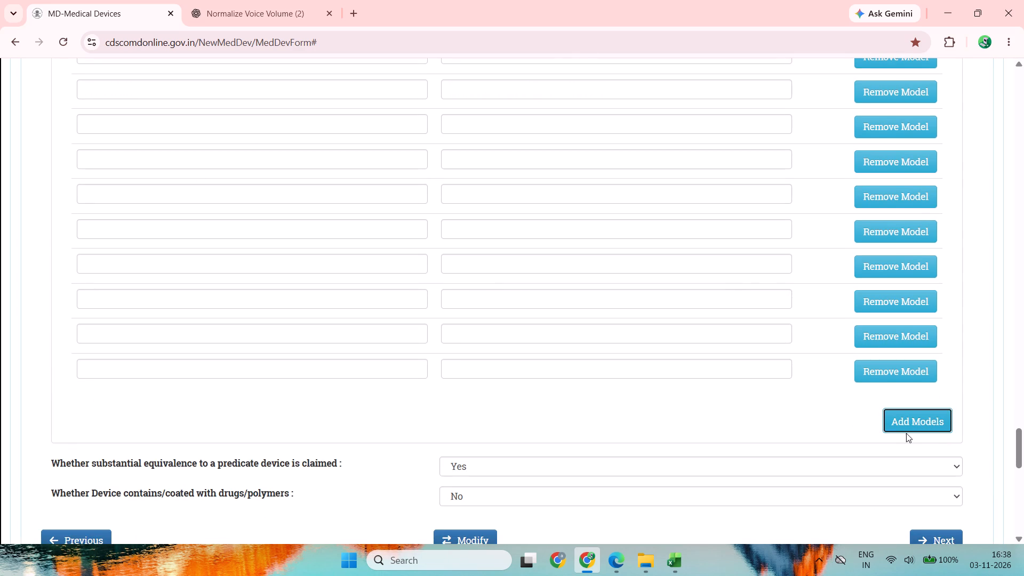
{"action": "left_click", "coordinate": [907, 421]}
{"action": "left_click", "coordinate": [909, 452]}
{"action": "scroll", "coordinate": [588, 325], "scroll_direction": "up", "scroll_amount": 2}
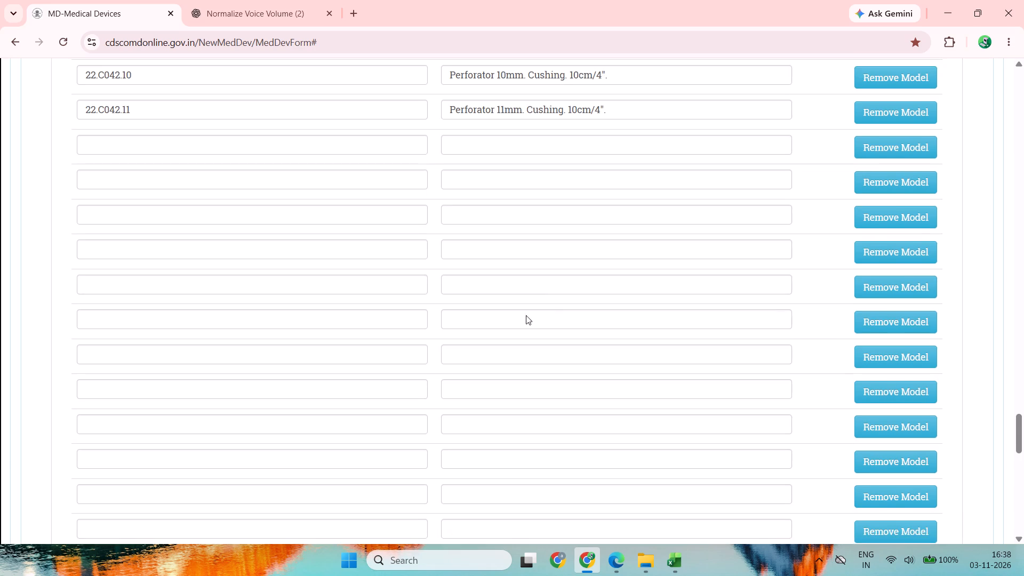
{"action": "scroll", "coordinate": [479, 307], "scroll_direction": "down", "scroll_amount": 1}
{"action": "scroll", "coordinate": [356, 180], "scroll_direction": "up", "scroll_amount": 1}
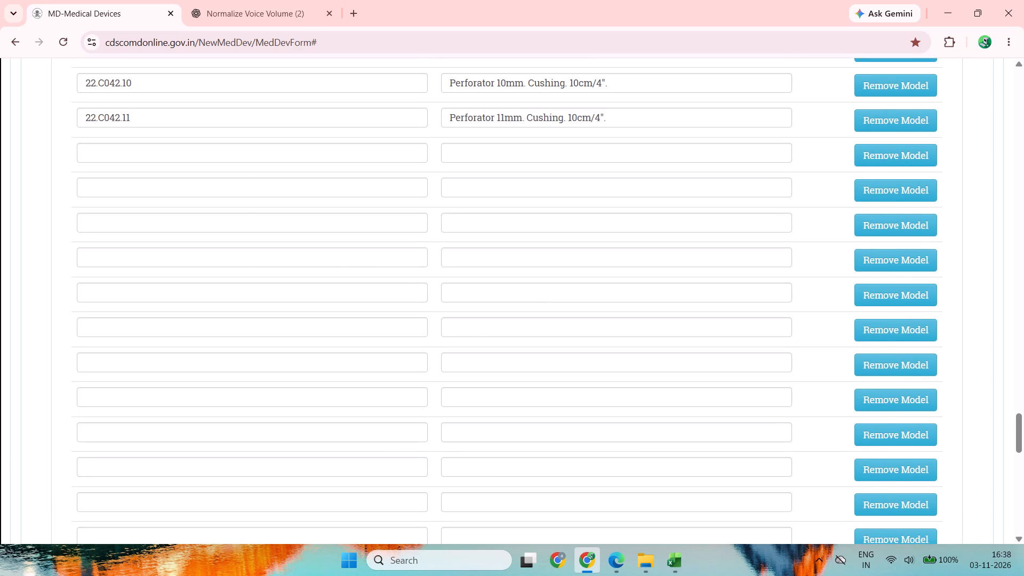
Copy model code 22.C042.12 and its description, "Perforator 12mm. Cushing. 10cm/4".", from Excel into the first blank model row below 22.C042.11.
{"action": "left_click", "coordinate": [227, 158]}
{"action": "scroll", "coordinate": [237, 152], "scroll_direction": "down", "scroll_amount": 1}
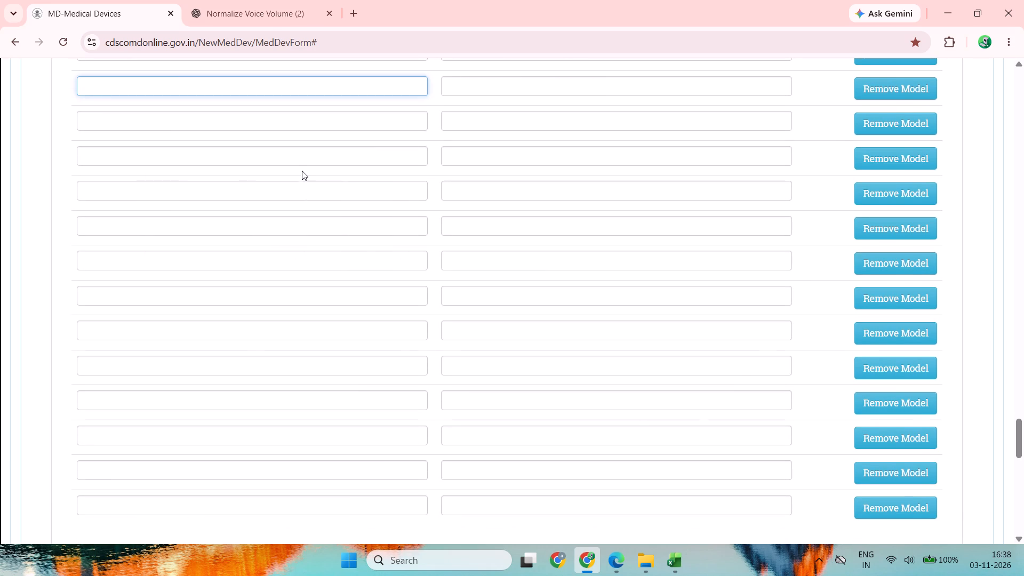
{"action": "key", "text": "alt+Tab"}
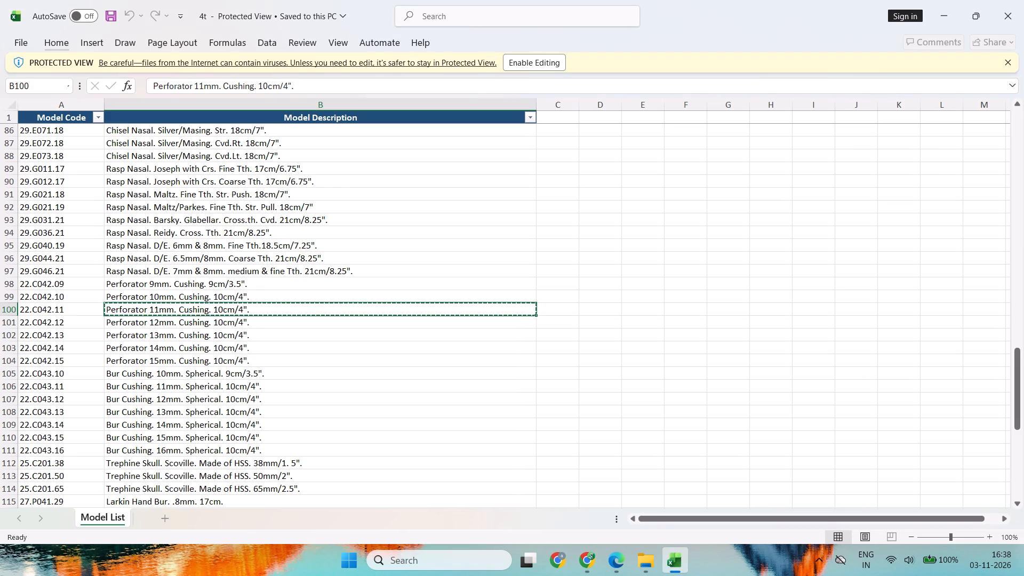
{"action": "left_click", "coordinate": [59, 325]}
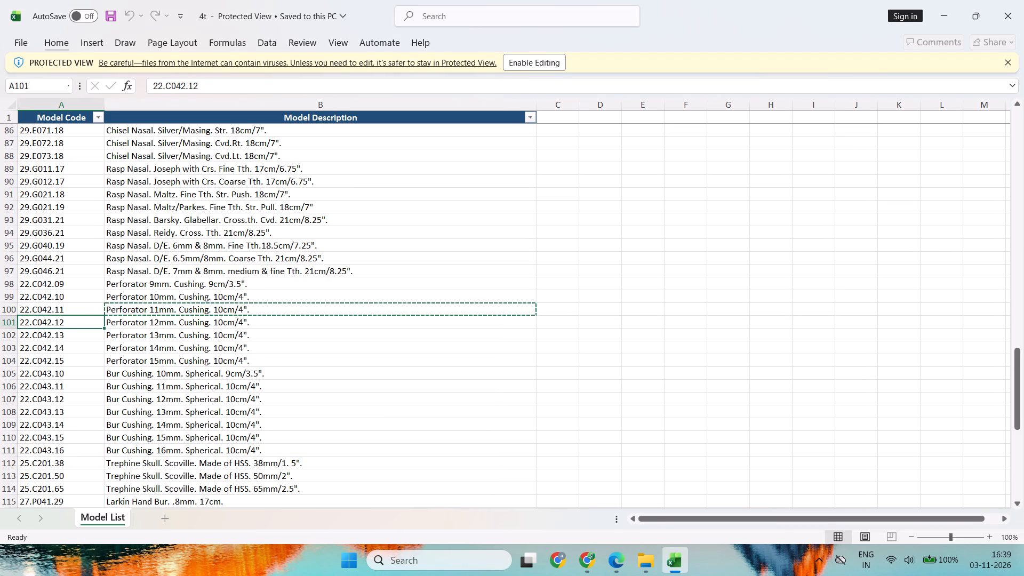
{"action": "key", "text": "ctrl+c"}
{"action": "key", "text": "alt+Tab"}
{"action": "key", "text": "Tab"}
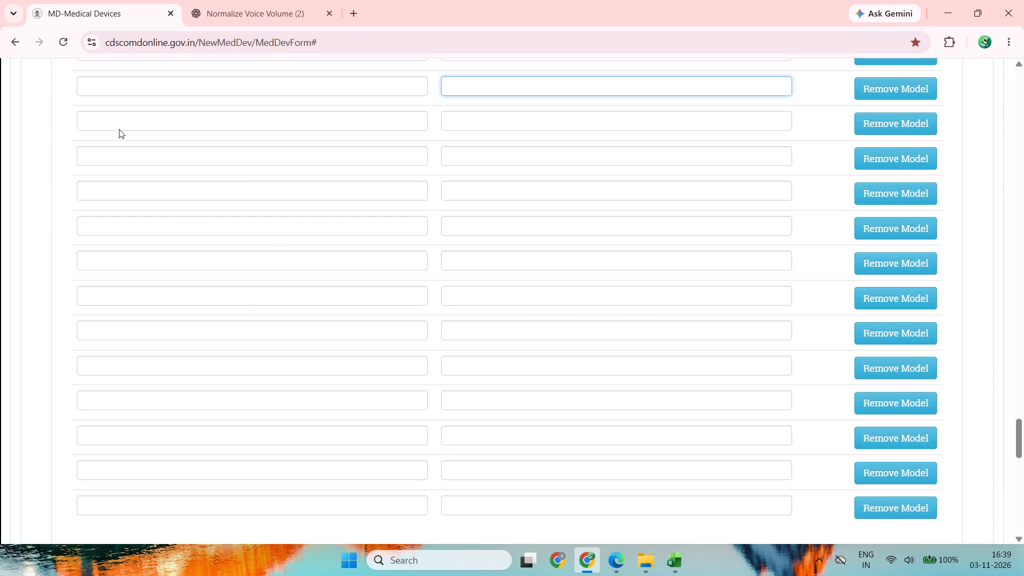
{"action": "left_click", "coordinate": [138, 90]}
{"action": "key", "text": "ctrl+v"}
{"action": "scroll", "coordinate": [156, 138], "scroll_direction": "up", "scroll_amount": 1}
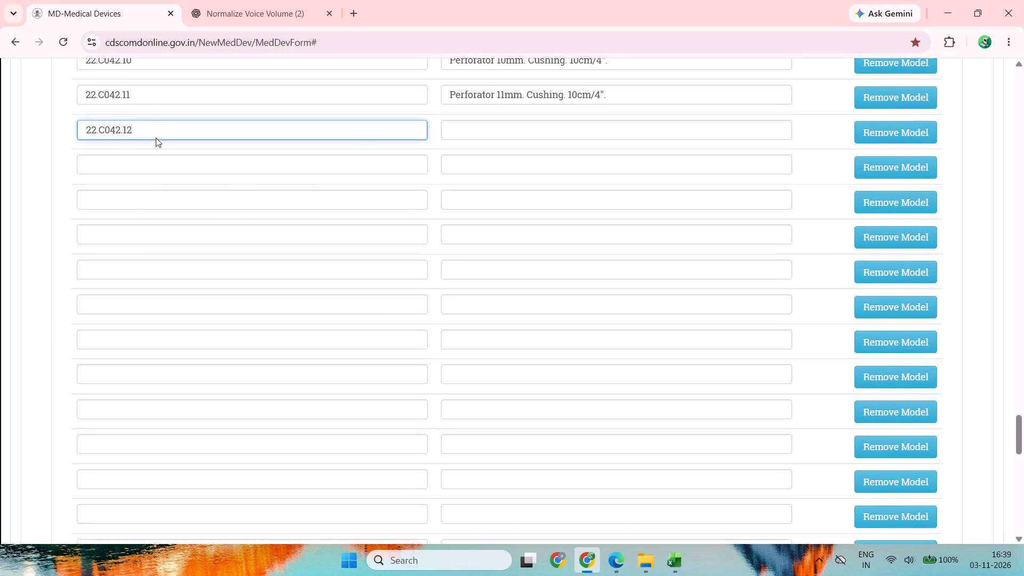
{"action": "scroll", "coordinate": [156, 138], "scroll_direction": "down", "scroll_amount": 1}
{"action": "key", "text": "Tab"}
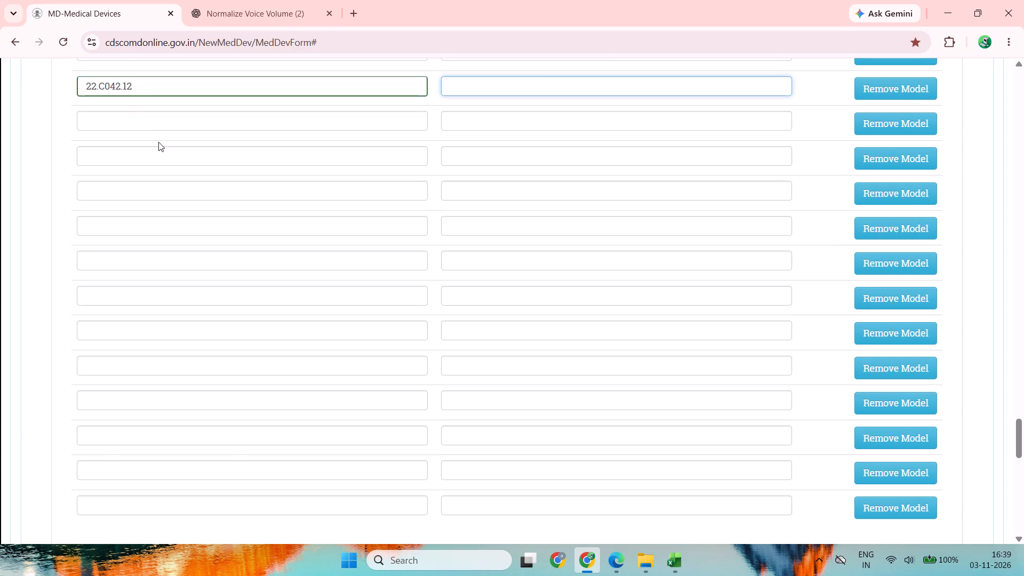
{"action": "key", "text": "alt+Tab"}
{"action": "key", "text": "Tab"}
{"action": "key", "text": "ctrl+c"}
{"action": "key", "text": "alt+Tab"}
{"action": "key", "text": "Tab"}
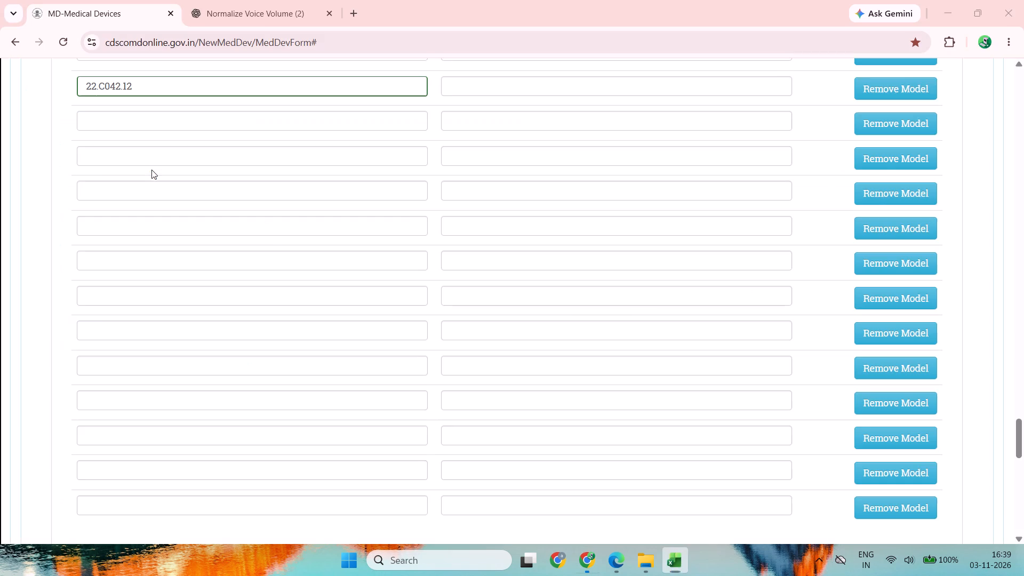
{"action": "left_click", "coordinate": [453, 87]}
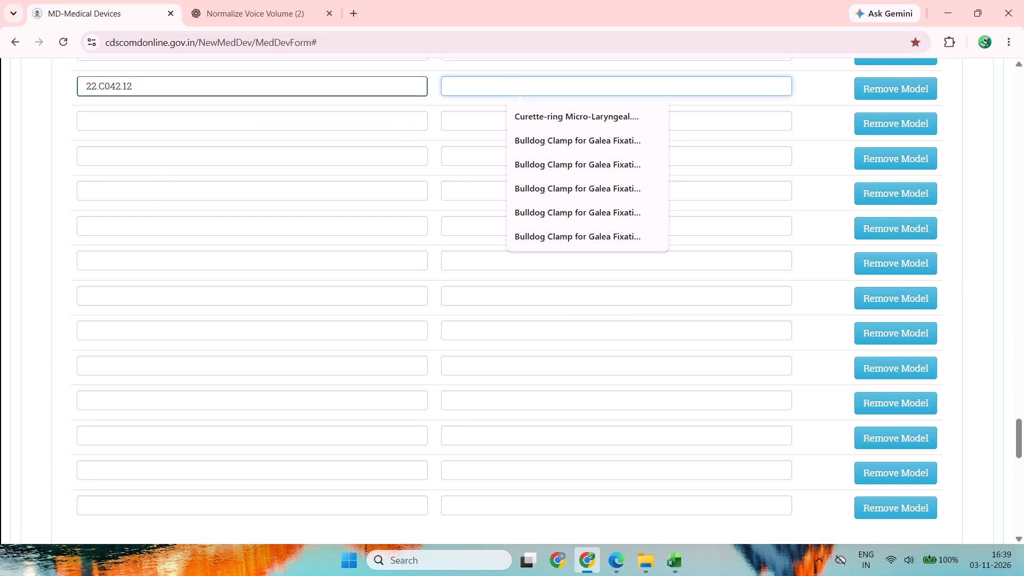
{"action": "key", "text": "ctrl+v"}
Copy model code 22.C042.13 and its description, "Perforator 13mm. Cushing. 10cm/4".", from Excel into the blank model row below 22.C042.12.
{"action": "key", "text": "alt+Tab"}
{"action": "key", "text": "Tab"}
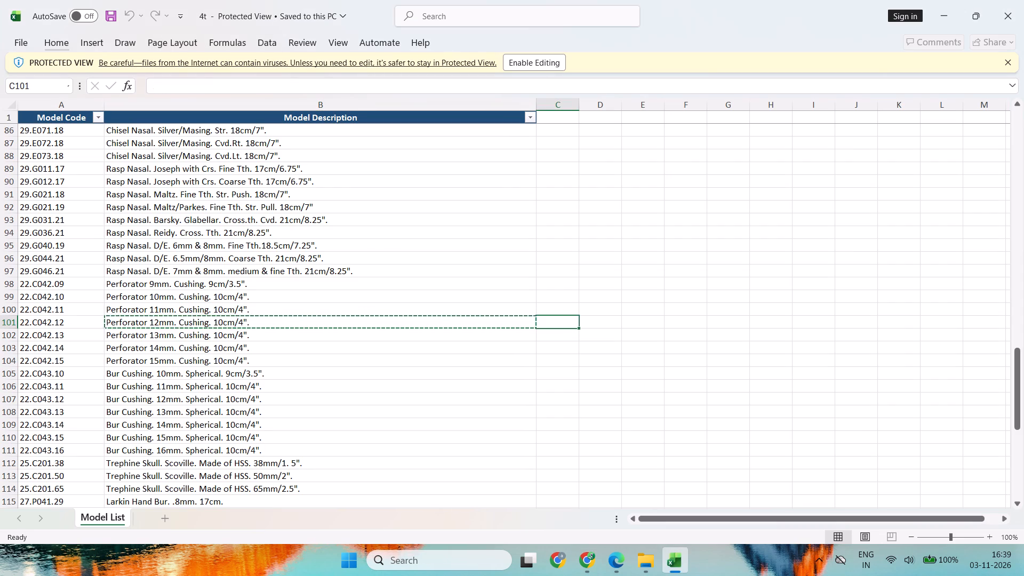
{"action": "left_click", "coordinate": [59, 334]}
{"action": "key", "text": "ctrl+c"}
{"action": "key", "text": "alt+Tab"}
{"action": "left_click", "coordinate": [126, 118]}
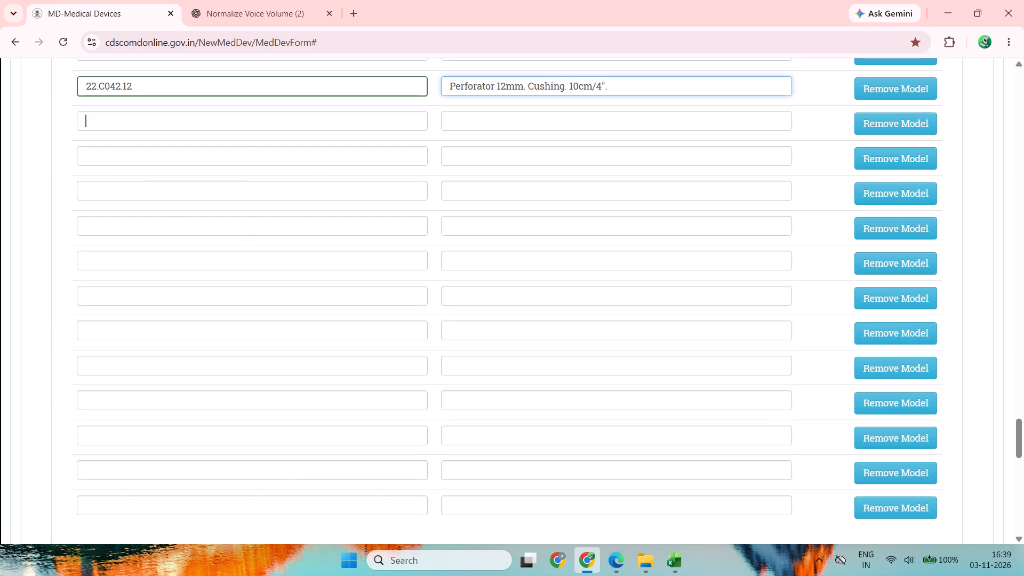
{"action": "key", "text": "ctrl+v"}
{"action": "key", "text": "alt+Tab"}
{"action": "key", "text": "Tab"}
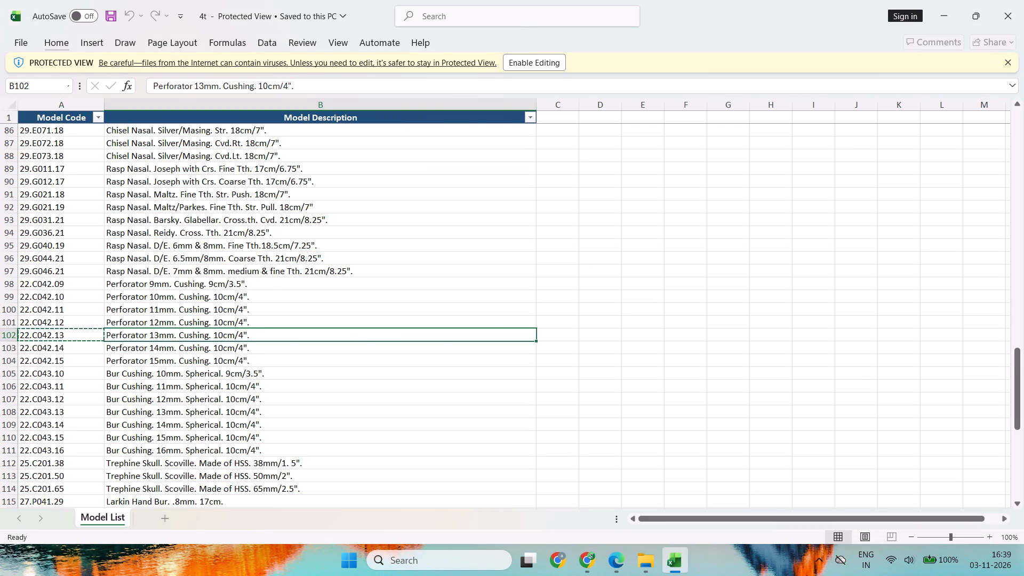
{"action": "key", "text": "ctrl+c"}
{"action": "key", "text": "alt+Tab"}
{"action": "key", "text": "Tab"}
{"action": "key", "text": "ctrl+v"}
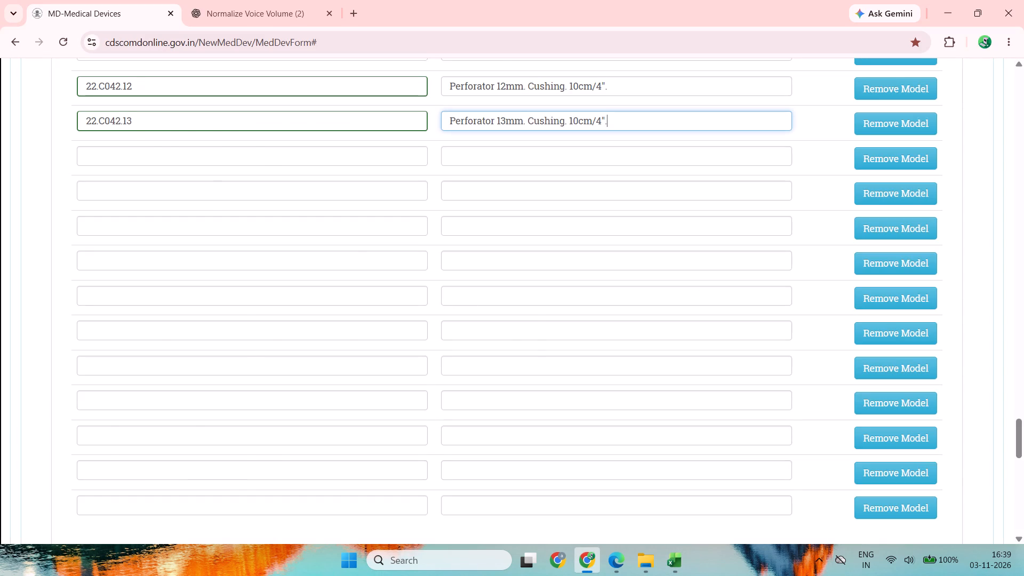
Copy model code 22.C042.14 and its description, "Perforator 14mm. Cushing. 10cm/4".", from Excel into the blank model row below 22.C042.13.
{"action": "key", "text": "alt+Tab"}
{"action": "left_click", "coordinate": [52, 345]}
{"action": "key", "text": "ctrl+c"}
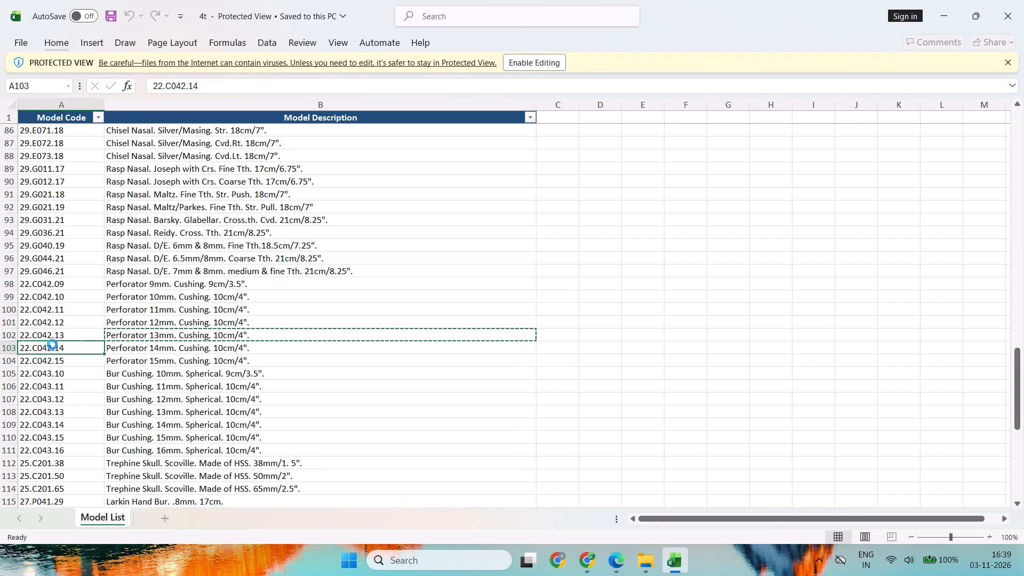
{"action": "key", "text": "alt+Tab"}
{"action": "key", "text": "Tab"}
{"action": "key", "text": "Tab"}
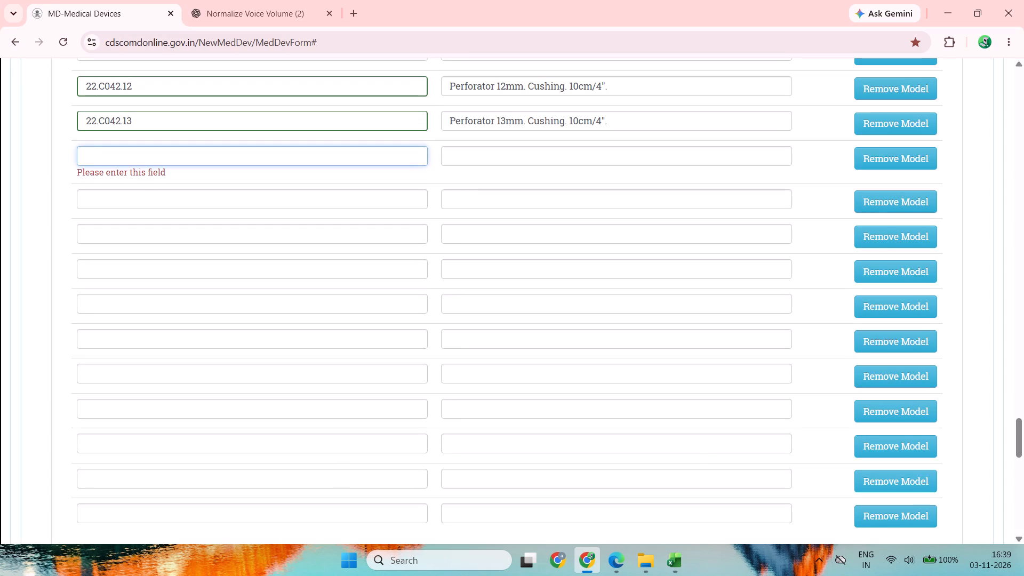
{"action": "key", "text": "ctrl+c"}
{"action": "key", "text": "ctrl+v"}
{"action": "key", "text": "alt+Tab"}
{"action": "key", "text": "Tab"}
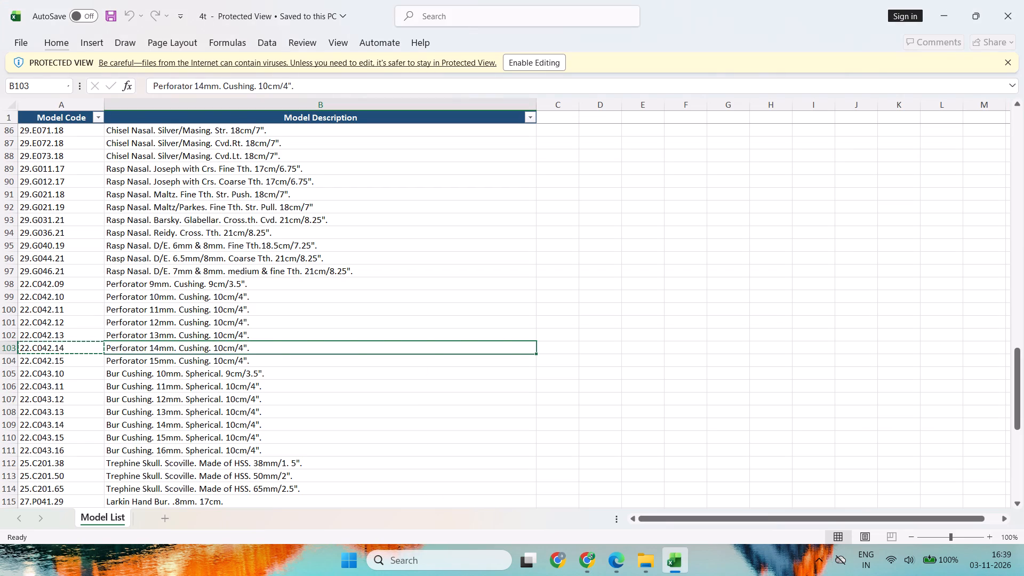
{"action": "key", "text": "ctrl+c"}
{"action": "key", "text": "alt+Tab"}
{"action": "key", "text": "Tab"}
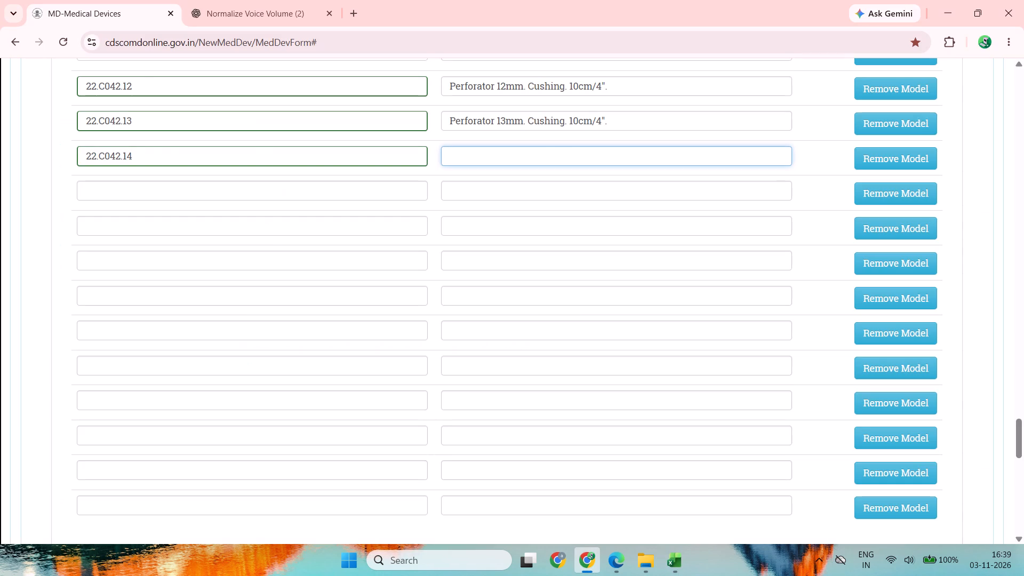
{"action": "key", "text": "ctrl+v"}
Copy model code 22.C042.15 and its description, "Perforator 15mm. Cushing. 10cm/4".", from Excel into the blank model row below 22.C042.14.
{"action": "key", "text": "alt+Tab"}
{"action": "key", "text": "Tab"}
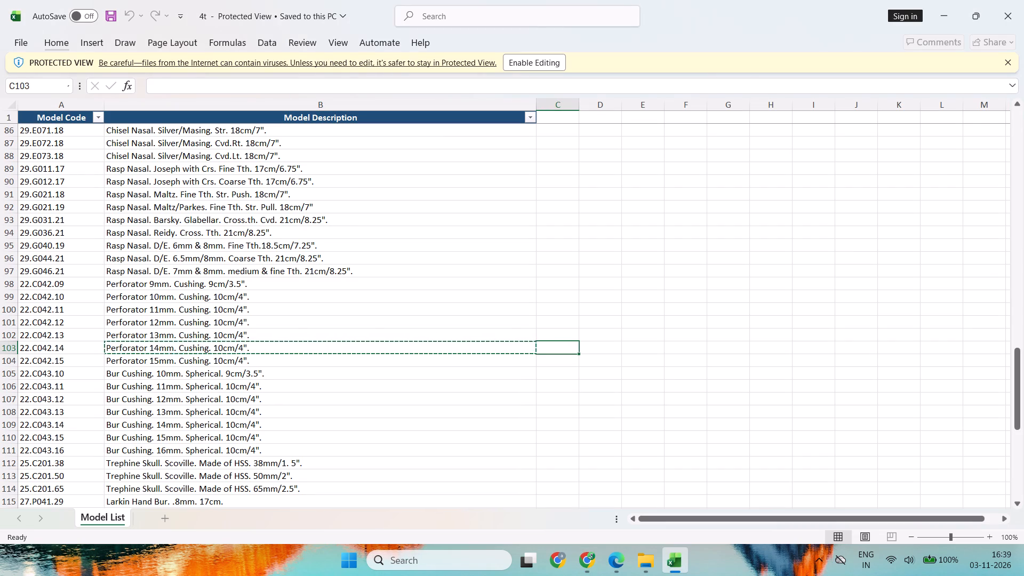
{"action": "left_click", "coordinate": [50, 358]}
{"action": "key", "text": "ctrl+c"}
{"action": "key", "text": "alt+Tab"}
{"action": "key", "text": "Tab"}
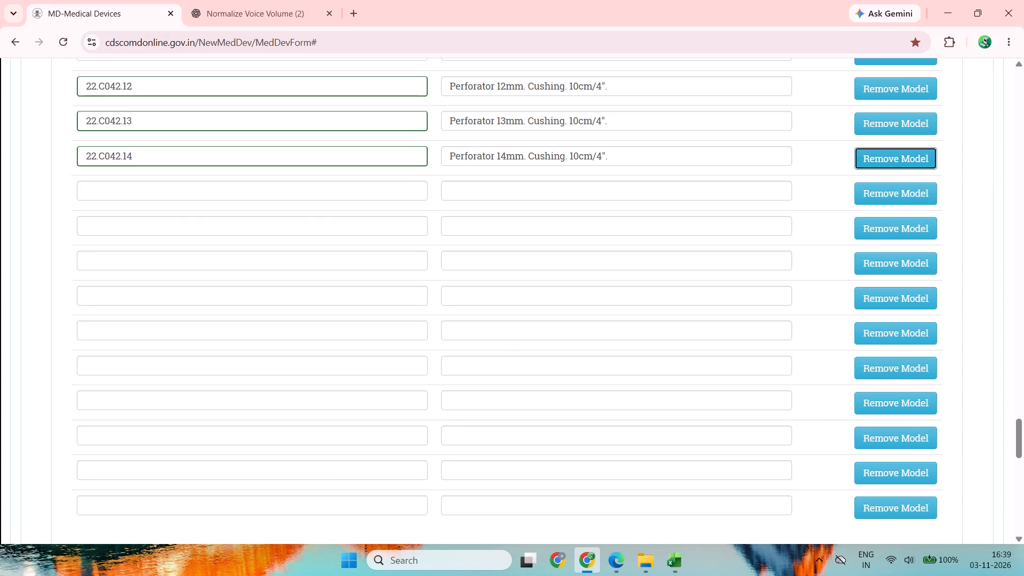
{"action": "key", "text": "Tab"}
{"action": "key", "text": "ctrl+v"}
{"action": "key", "text": "alt+Tab"}
{"action": "key", "text": "Tab"}
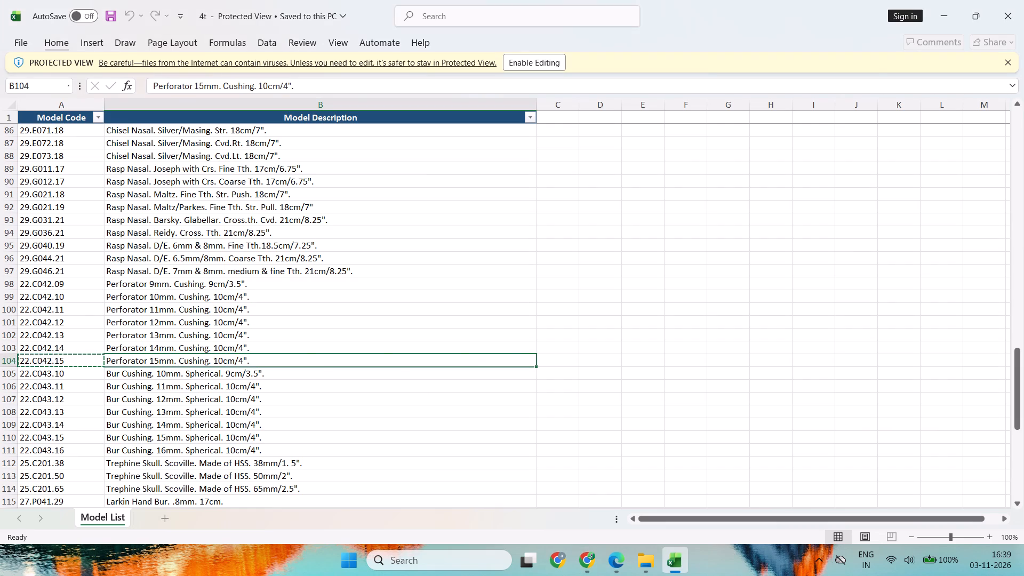
{"action": "key", "text": "ctrl+c"}
{"action": "key", "text": "alt+Tab"}
{"action": "key", "text": "Tab"}
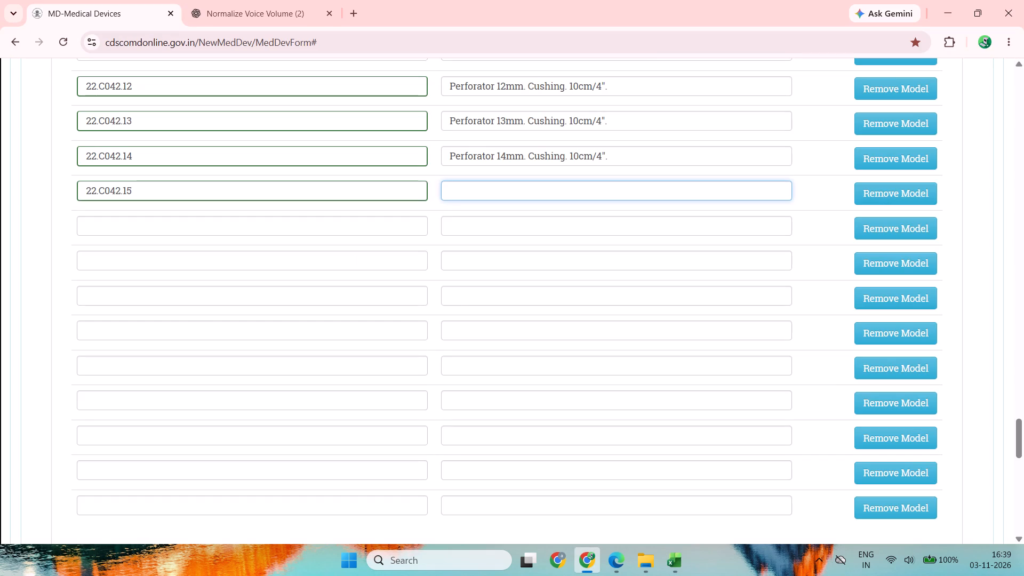
{"action": "key", "text": "ctrl+v"}
Copy model code 22.C043.10 and its description, "Bur Cushing. 10mm. Spherical. 9cm/3.5".", from Excel into the blank model row below 22.C042.15.
{"action": "key", "text": "alt+Tab"}
{"action": "key", "text": "Tab"}
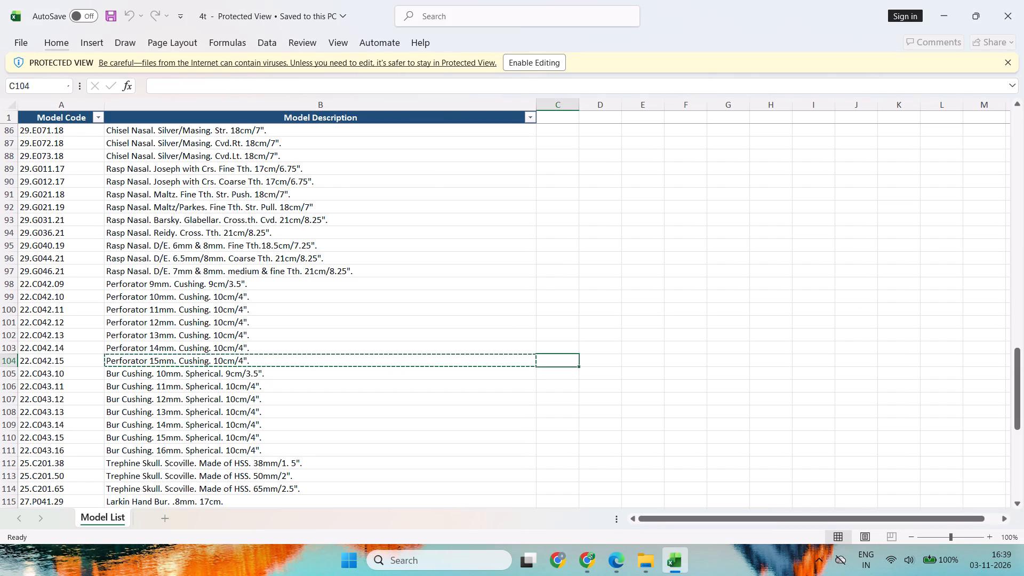
{"action": "left_click", "coordinate": [60, 371]}
{"action": "key", "text": "ctrl+c"}
{"action": "key", "text": "alt+Tab"}
{"action": "key", "text": "Tab"}
{"action": "key", "text": "Tab"}
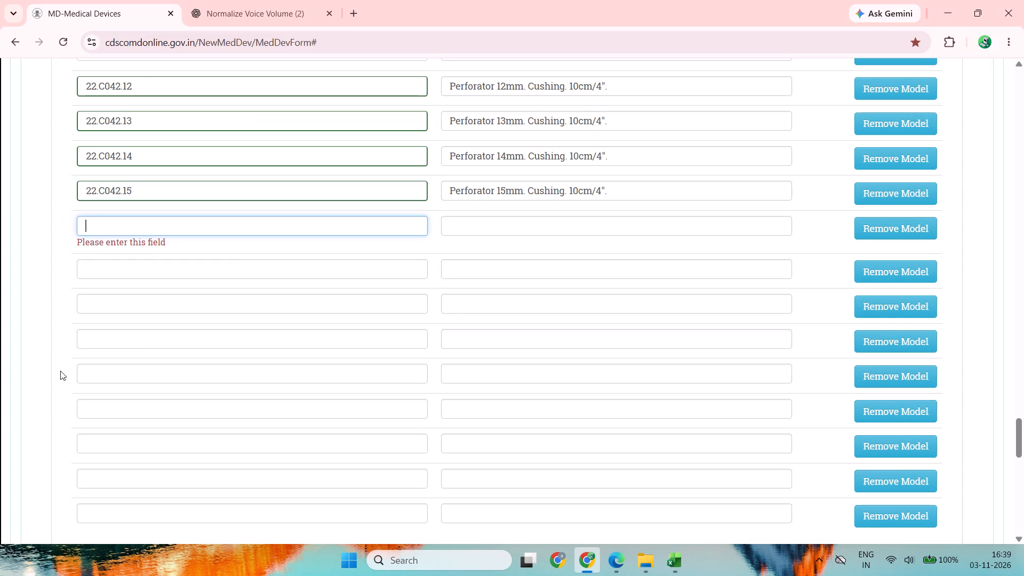
{"action": "key", "text": "ctrl+v"}
{"action": "key", "text": "alt+Tab"}
{"action": "key", "text": "Tab"}
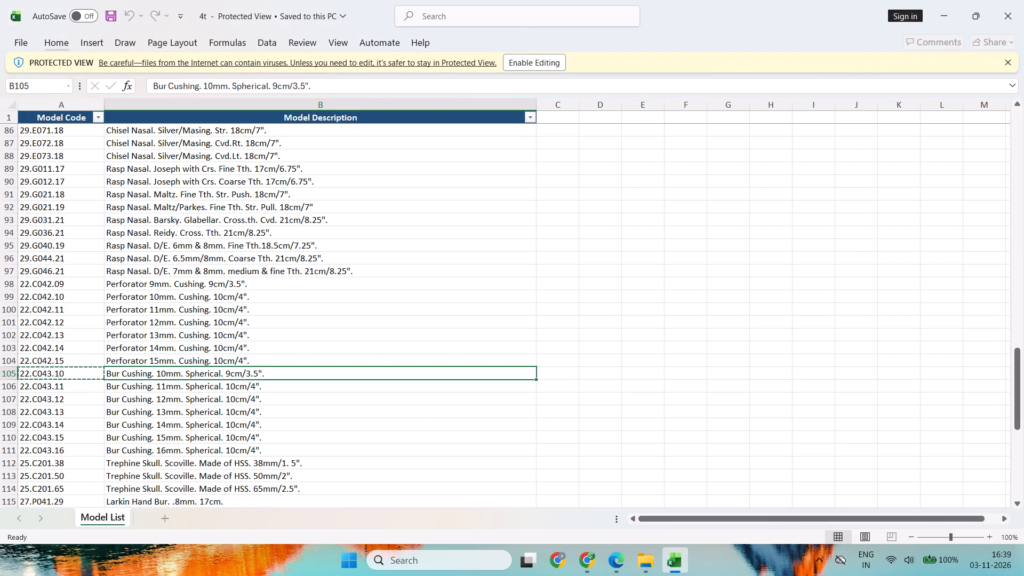
{"action": "key", "text": "ctrl+c"}
{"action": "key", "text": "alt+Tab"}
{"action": "key", "text": "Tab"}
{"action": "key", "text": "ctrl+v"}
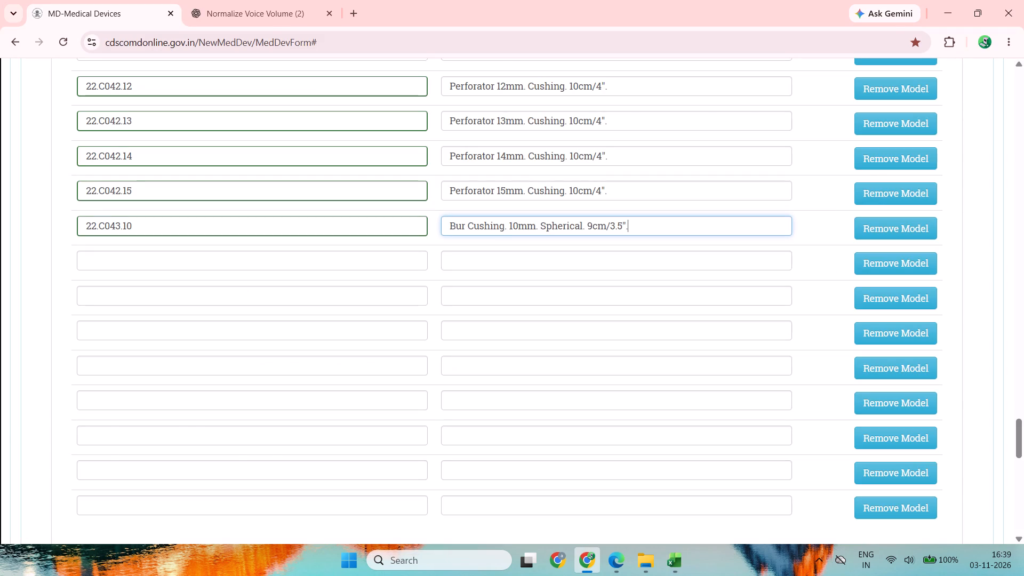
Copy model code 22.C043.11 and its description, "Bur Cushing. 11mm. Spherical. 10cm/4".", from Excel into the blank model row below 22.C043.10.
{"action": "key", "text": "alt+Tab"}
{"action": "key", "text": "Tab"}
{"action": "left_click", "coordinate": [62, 383]}
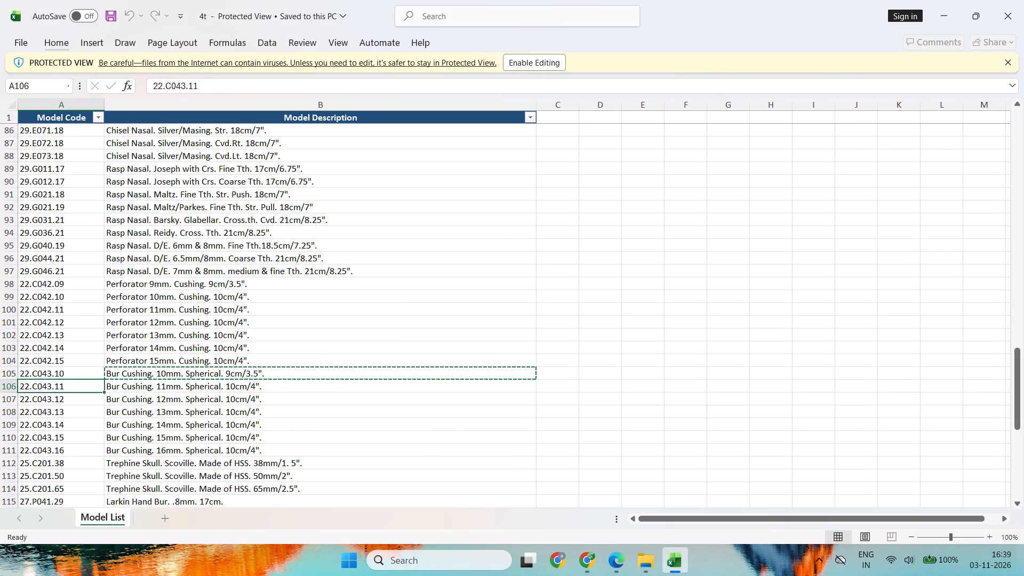
{"action": "key", "text": "ctrl+c"}
{"action": "key", "text": "alt+Tab"}
{"action": "key", "text": "Tab"}
{"action": "key", "text": "Tab"}
{"action": "key", "text": "ctrl+v"}
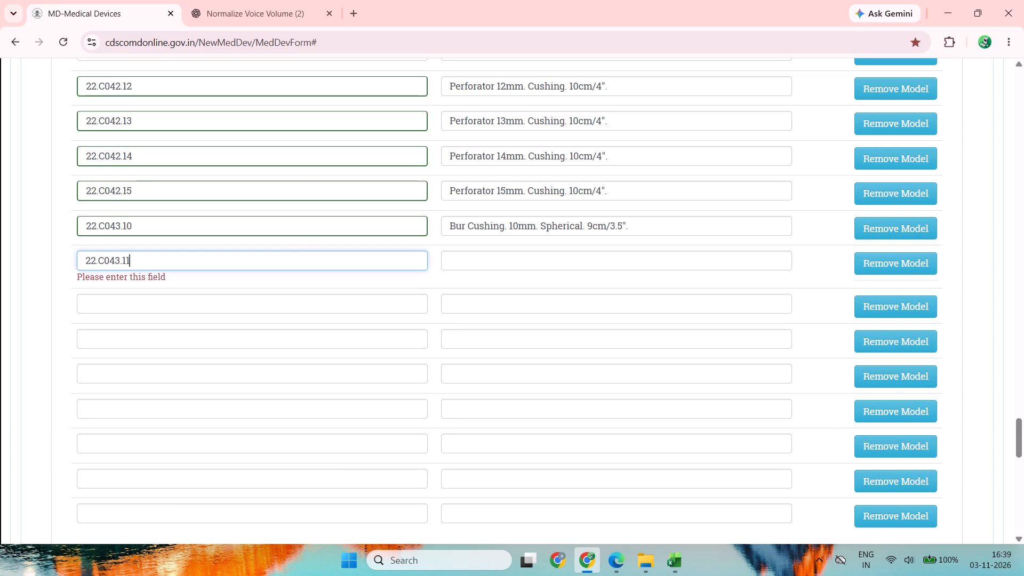
{"action": "key", "text": "alt+Tab"}
{"action": "key", "text": "Tab"}
{"action": "key", "text": "ctrl+c"}
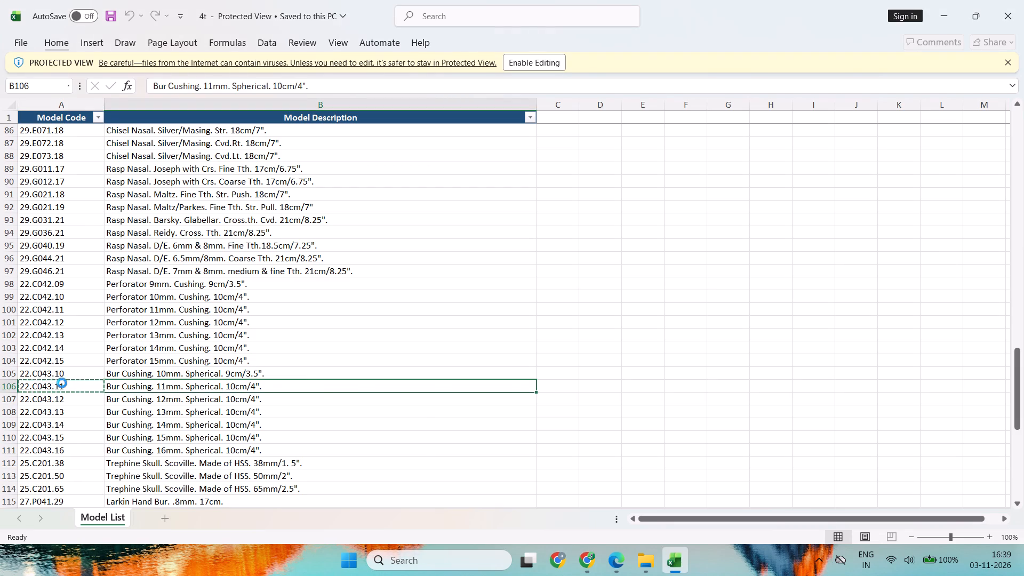
{"action": "key", "text": "alt+Tab"}
{"action": "key", "text": "Tab"}
{"action": "key", "text": "ctrl+v"}
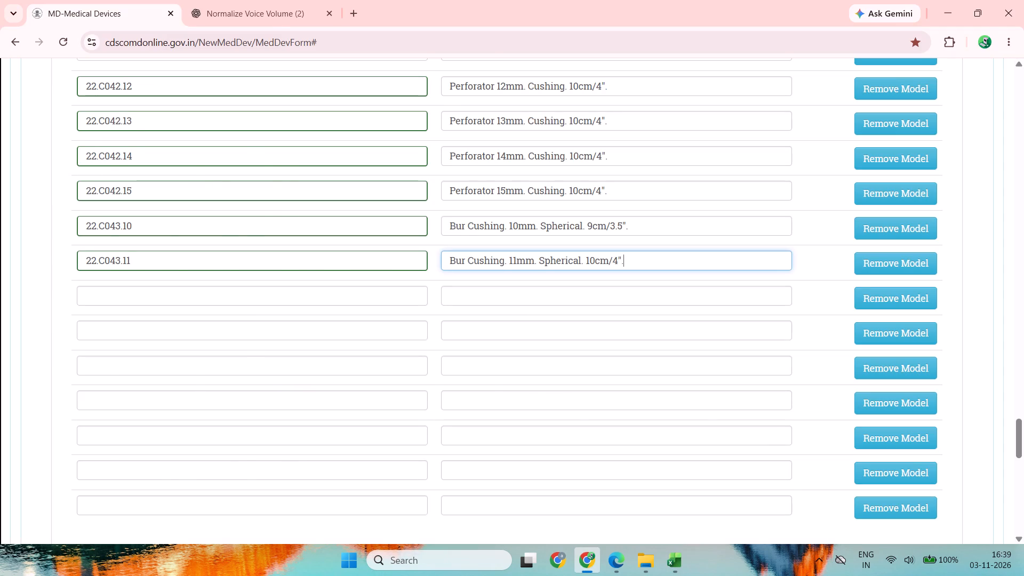
Copy model code 22.C043.12 and its description, "Bur Cushing. 12mm. Spherical. 10cm/4".", from Excel into the blank model row below 22.C043.11.
{"action": "key", "text": "alt+Tab"}
{"action": "left_click", "coordinate": [65, 395]}
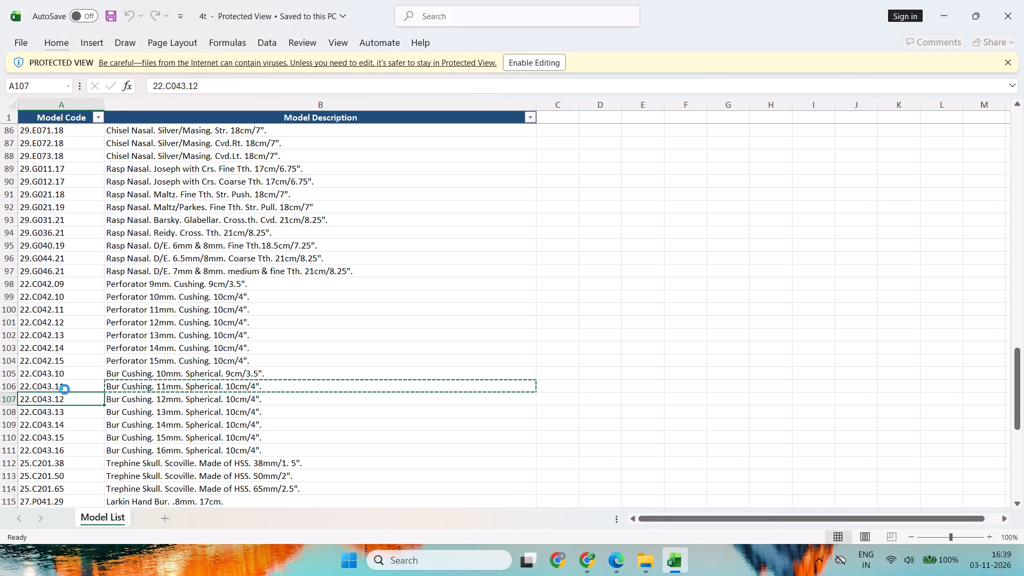
{"action": "key", "text": "ctrl+c"}
{"action": "key", "text": "alt+Tab"}
{"action": "left_click", "coordinate": [121, 293]}
{"action": "key", "text": "ctrl+v"}
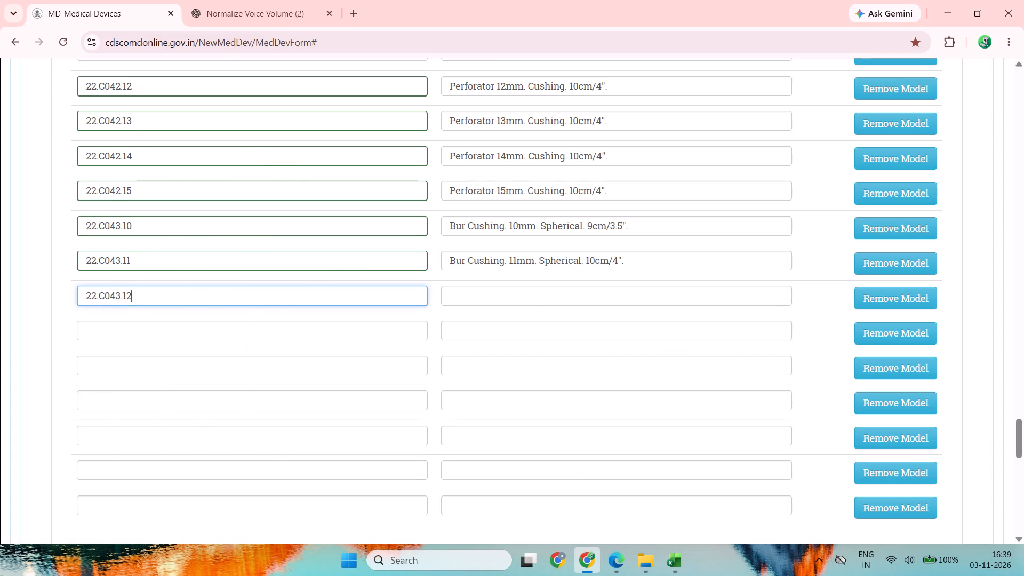
{"action": "key", "text": "alt+Tab"}
{"action": "key", "text": "Tab"}
{"action": "key", "text": "ctrl+c"}
{"action": "key", "text": "alt+Tab"}
{"action": "key", "text": "Tab"}
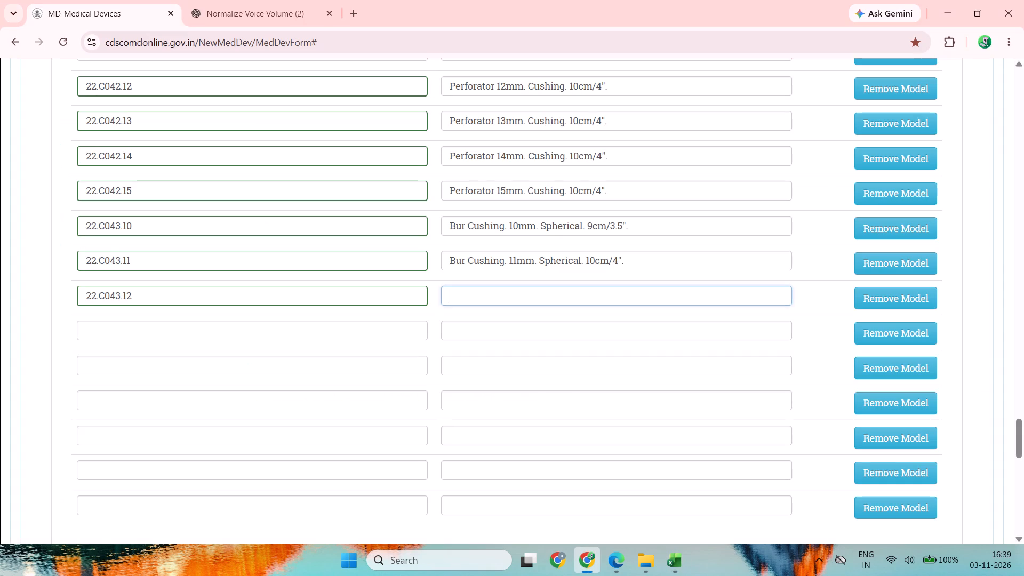
{"action": "key", "text": "ctrl+v"}
Copy model code 22.C043.13 and its description, "Bur Cushing. 13mm. Spherical. 10cm/4".", from Excel into the blank model row below 22.C043.12.
{"action": "key", "text": "alt+Tab"}
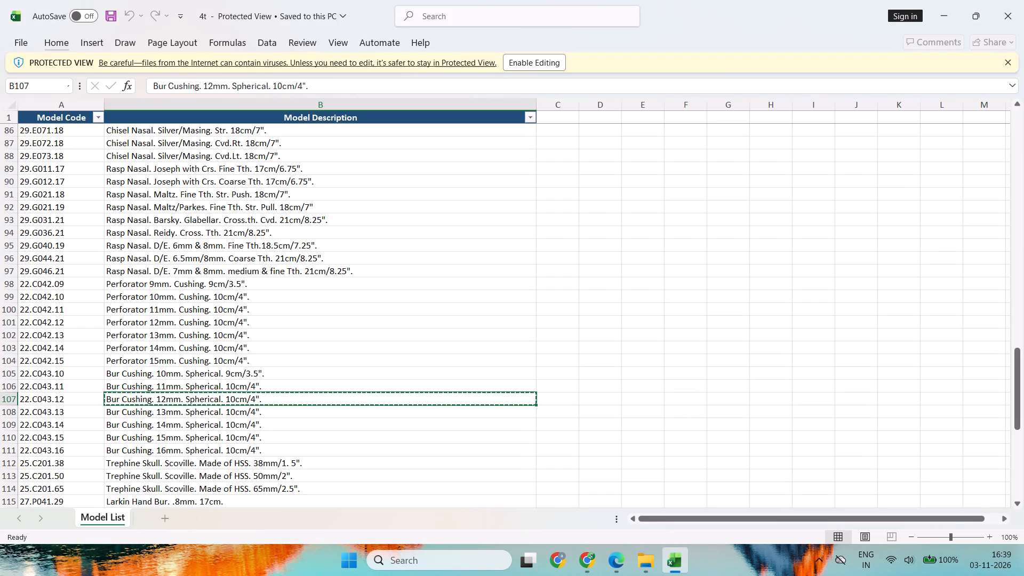
{"action": "left_click", "coordinate": [73, 418]}
{"action": "left_click", "coordinate": [78, 413]}
{"action": "scroll", "coordinate": [96, 386], "scroll_direction": "down", "scroll_amount": 3}
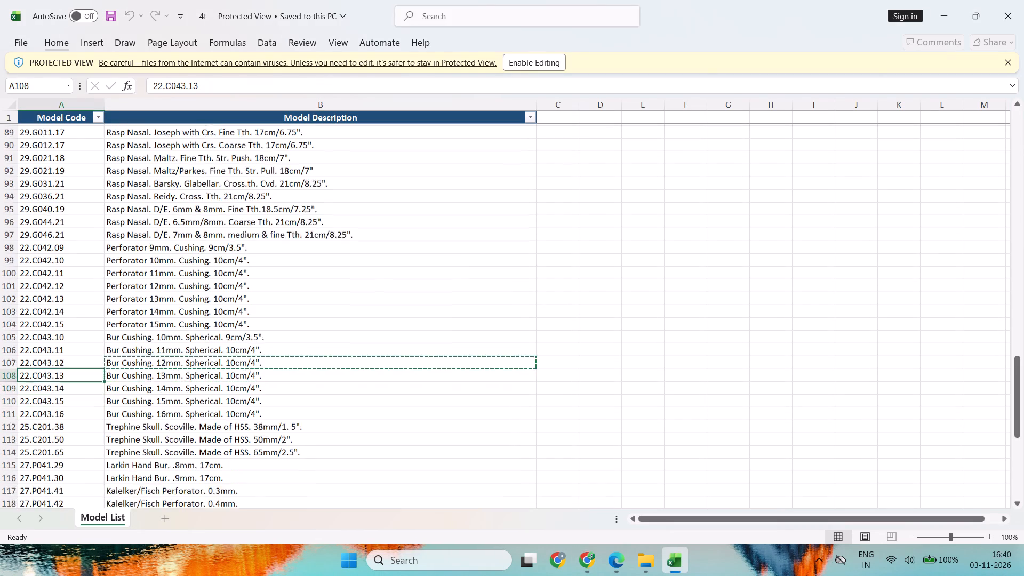
{"action": "scroll", "coordinate": [99, 380], "scroll_direction": "down", "scroll_amount": 3}
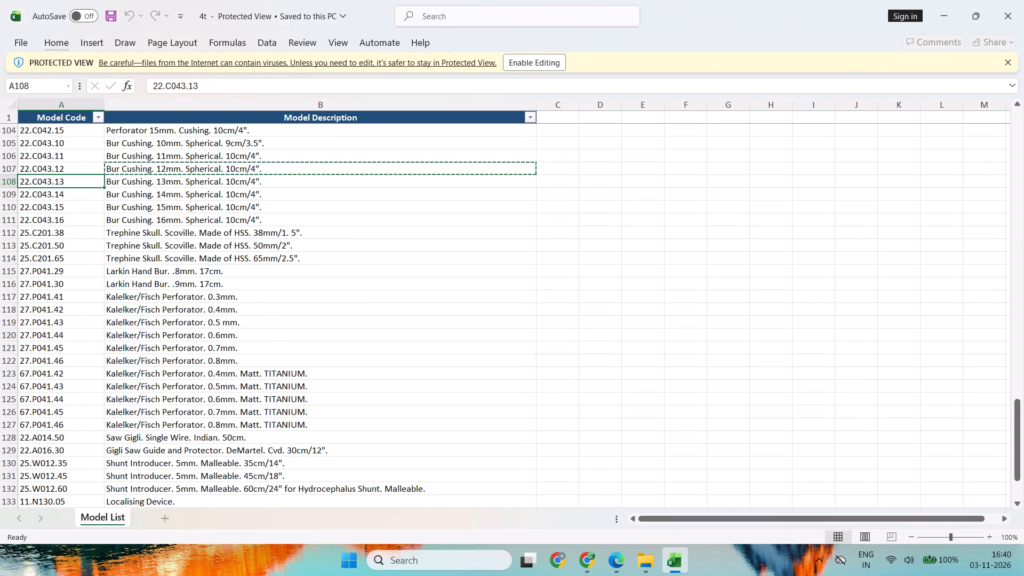
{"action": "key", "text": "ctrl+c"}
{"action": "key", "text": "alt+Tab"}
{"action": "key", "text": "Tab"}
{"action": "key", "text": "Tab"}
{"action": "key", "text": "grave"}
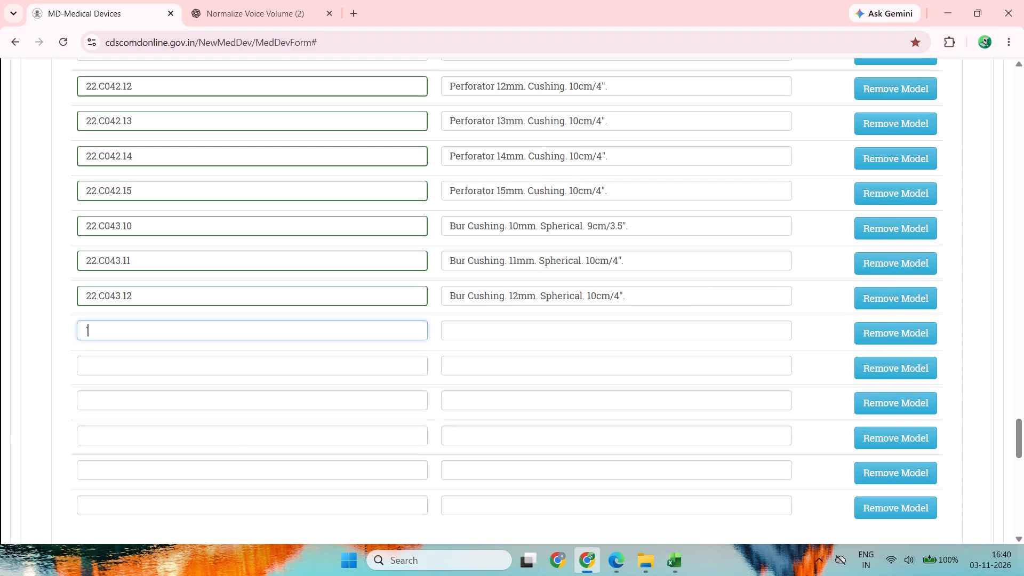
{"action": "key", "text": "BackSpace"}
{"action": "key", "text": "ctrl+v"}
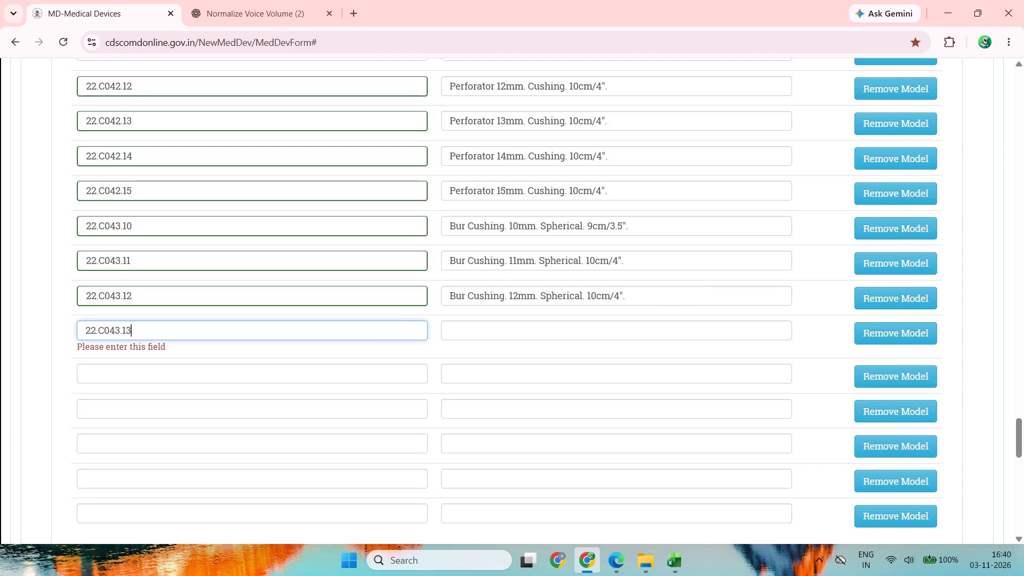
{"action": "key", "text": "alt+Tab"}
{"action": "key", "text": "Tab"}
{"action": "key", "text": "ctrl+c"}
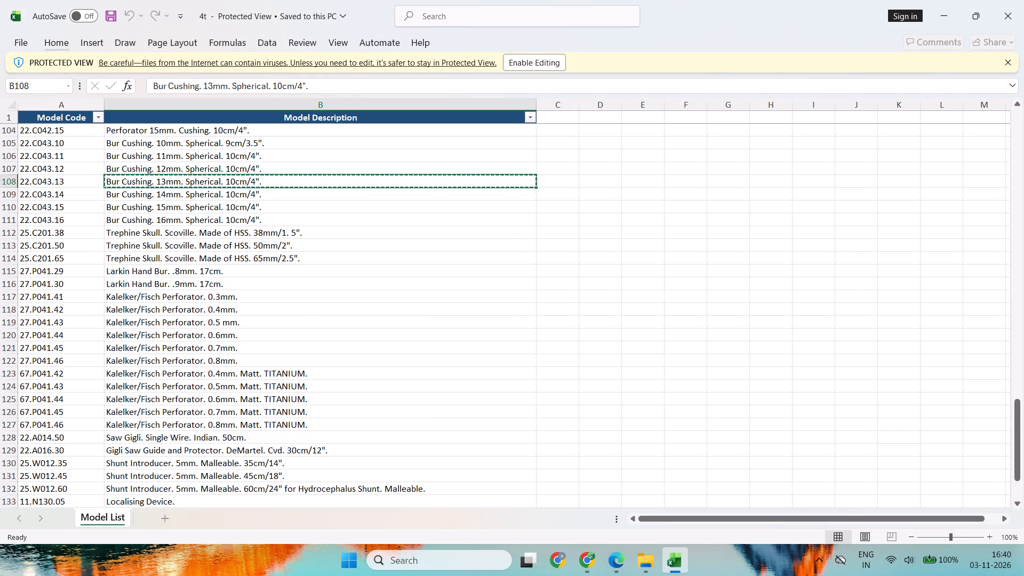
{"action": "key", "text": "alt+Tab"}
{"action": "key", "text": "Tab"}
{"action": "key", "text": "ctrl+v"}
Copy model code 22.C043.14 and its description, "Bur Cushing. 14mm. Spherical. 10cm/4".", from Excel into the blank model row below 22.C043.13.
{"action": "key", "text": "alt+Tab"}
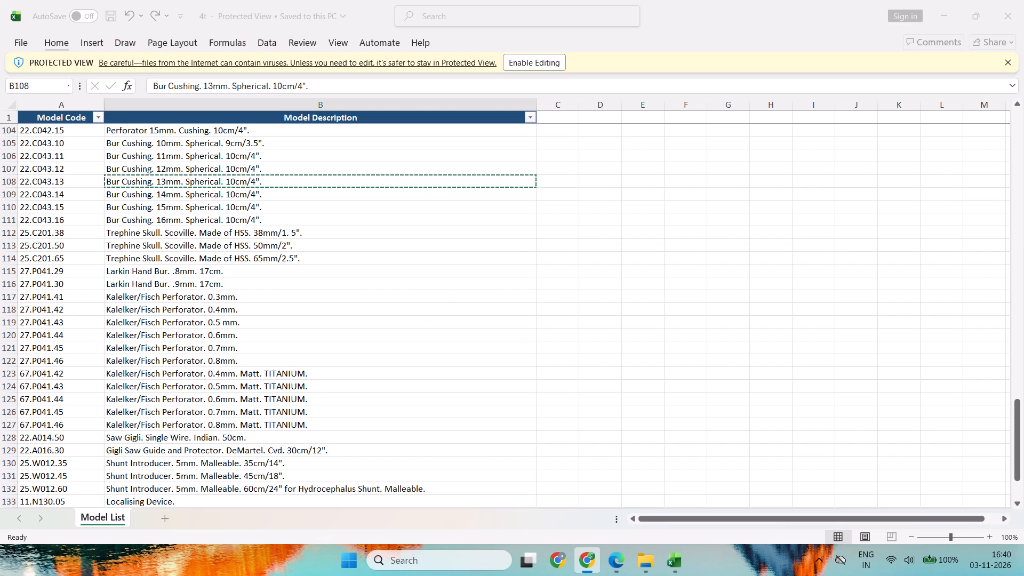
{"action": "left_click", "coordinate": [84, 198]}
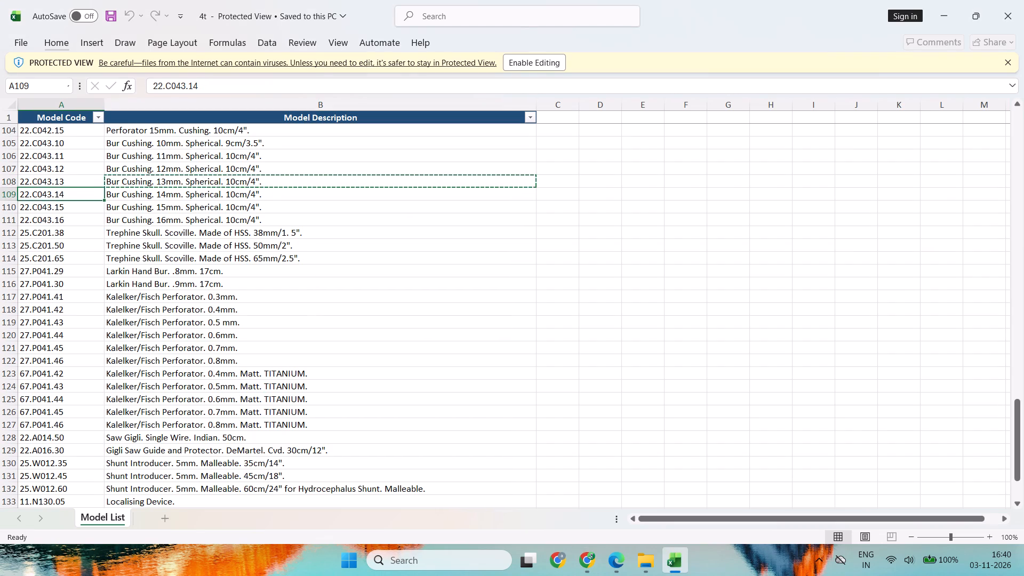
{"action": "key", "text": "ctrl+c"}
{"action": "key", "text": "alt+Tab"}
{"action": "key", "text": "alt+grave"}
{"action": "key", "text": "alt+Tab"}
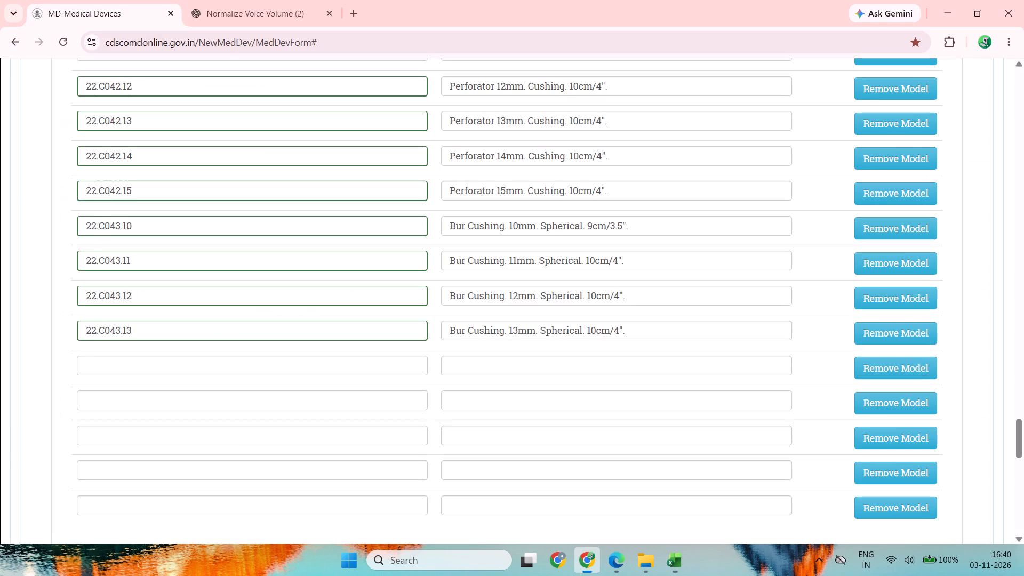
{"action": "left_click", "coordinate": [138, 366]}
{"action": "key", "text": "ctrl+v"}
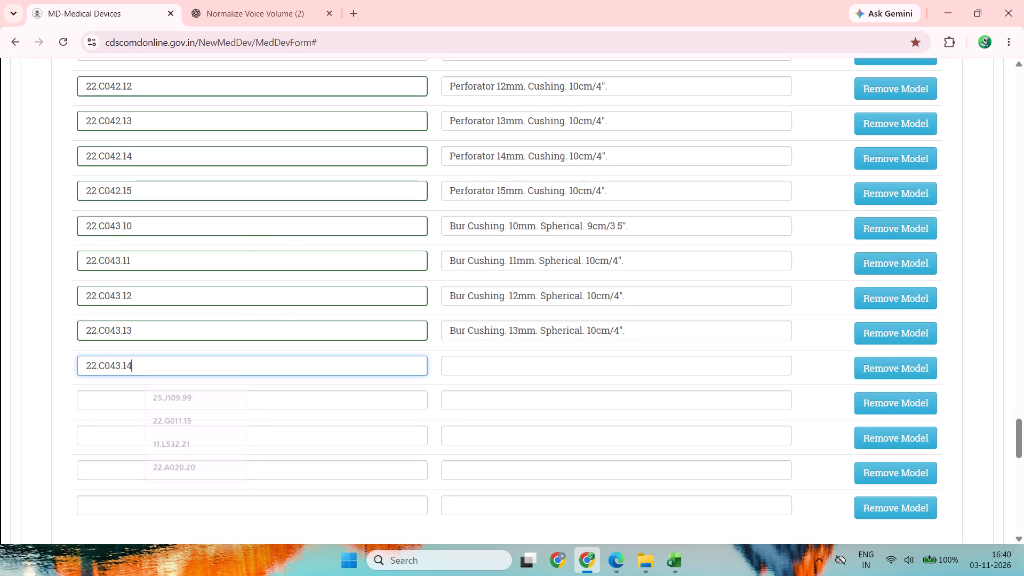
{"action": "key", "text": "alt+Tab"}
{"action": "key", "text": "Tab"}
{"action": "key", "text": "ctrl+c"}
{"action": "key", "text": "alt+Tab"}
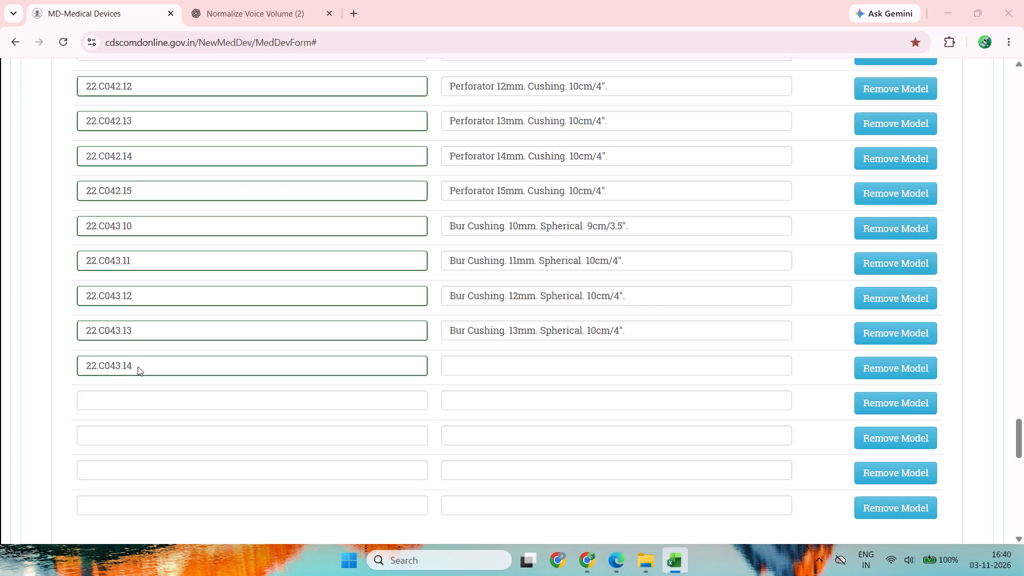
{"action": "key", "text": "Tab"}
{"action": "key", "text": "grave"}
{"action": "key", "text": "ctrl+BackSpace"}
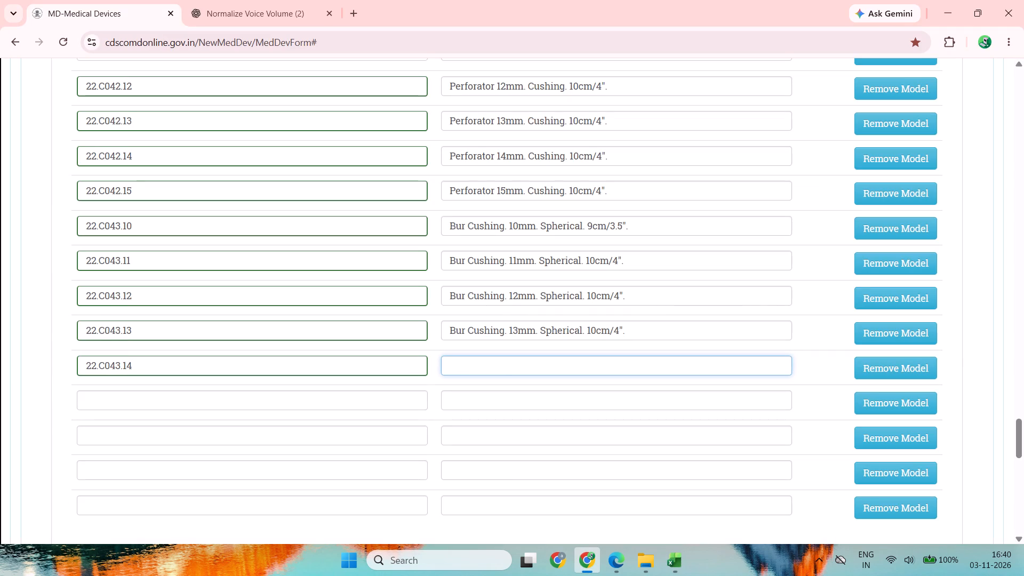
{"action": "key", "text": "ctrl+v"}
Copy model code 22.C043.15 and its description, "Bur Cushing. 15mm. Spherical. 10cm/4".", from Excel into the blank model row below 22.C043.14.
{"action": "key", "text": "alt+Tab"}
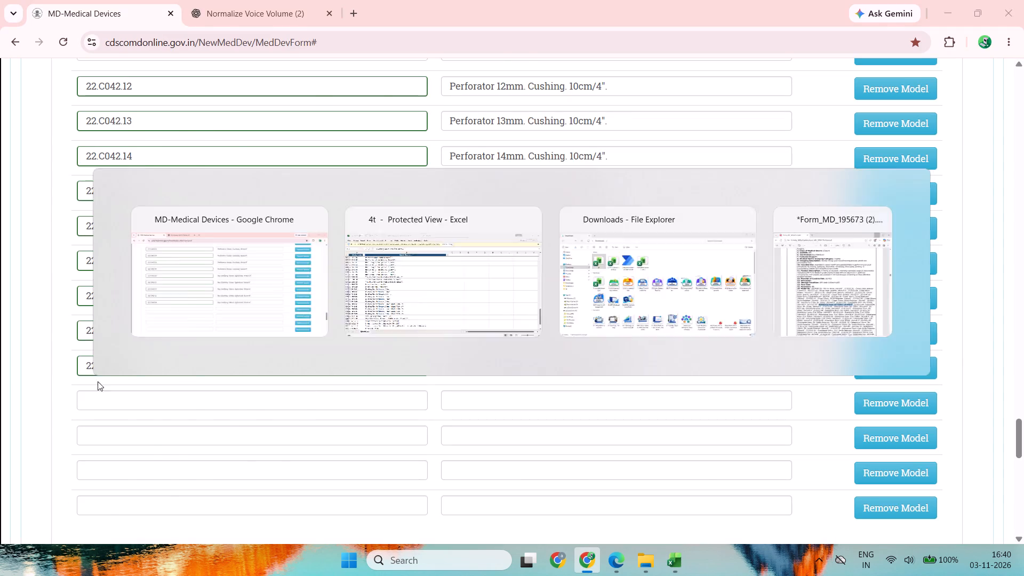
{"action": "left_click", "coordinate": [73, 206]}
{"action": "key", "text": "ctrl+c"}
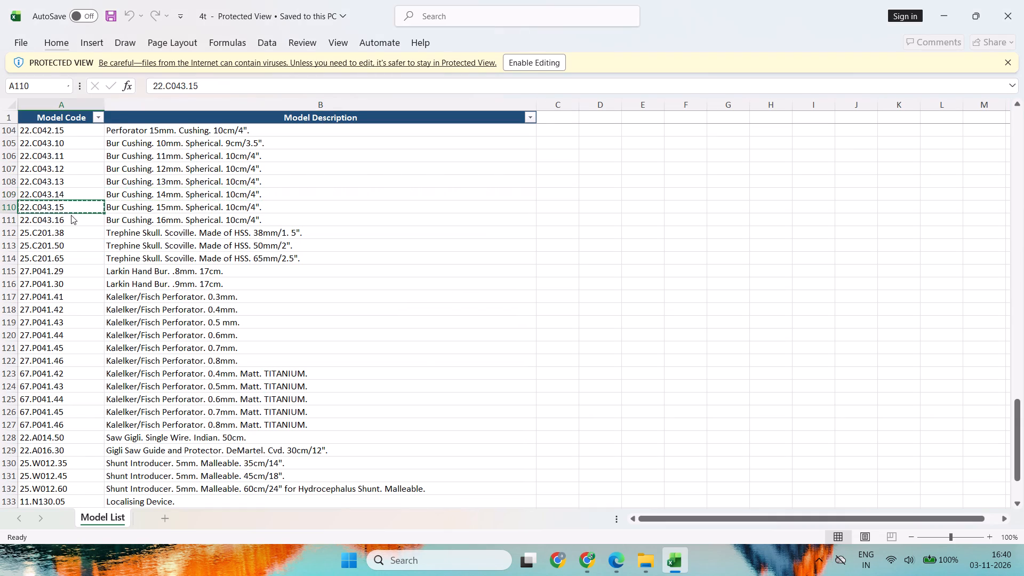
{"action": "key", "text": "alt+Tab"}
{"action": "key", "text": "Tab"}
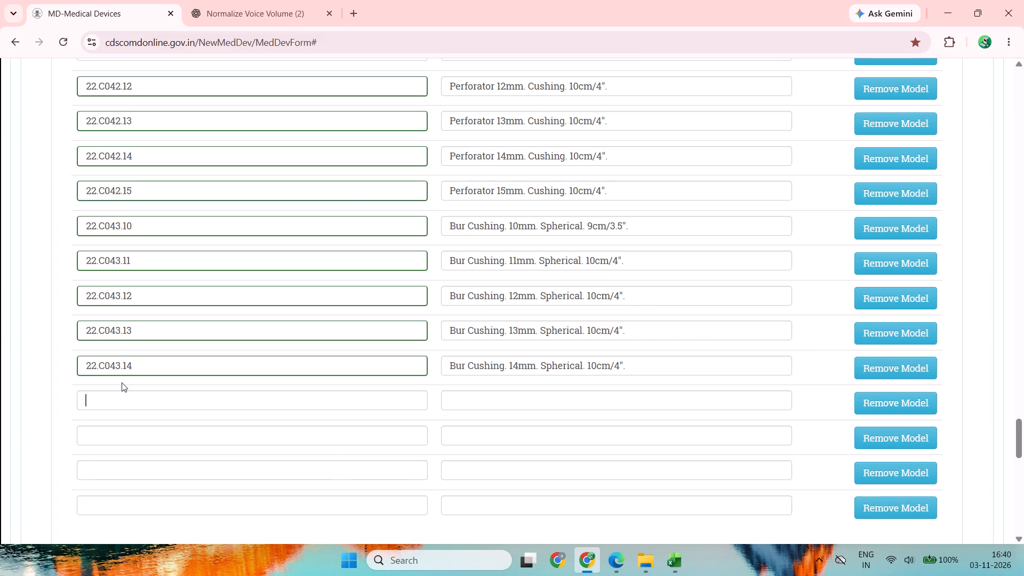
{"action": "key", "text": "Tab"}
{"action": "key", "text": "ctrl+v"}
{"action": "key", "text": "alt+Tab"}
{"action": "key", "text": "Tab"}
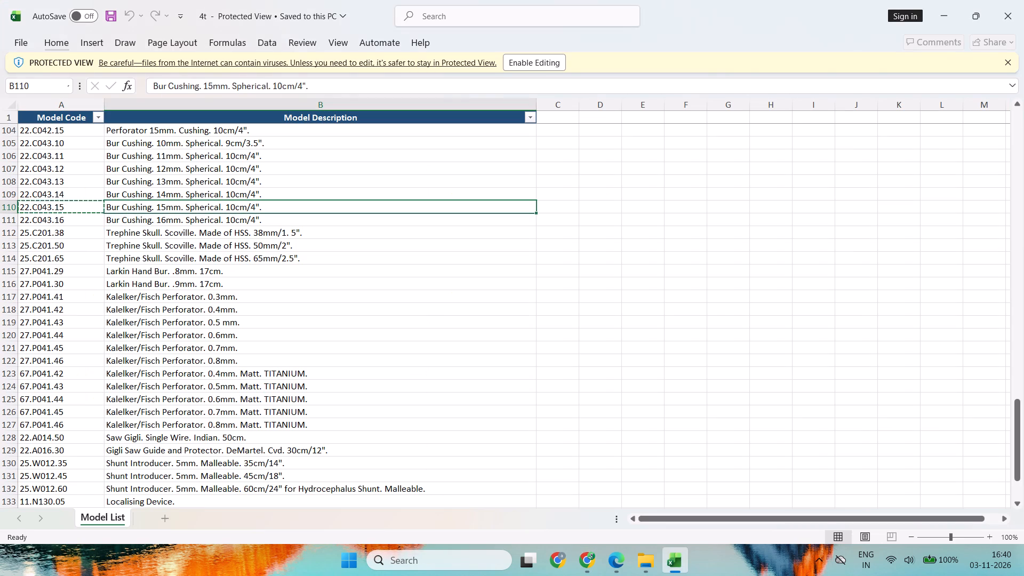
{"action": "key", "text": "ctrl+c"}
{"action": "key", "text": "alt+Tab"}
{"action": "key", "text": "Tab"}
{"action": "key", "text": "ctrl+c"}
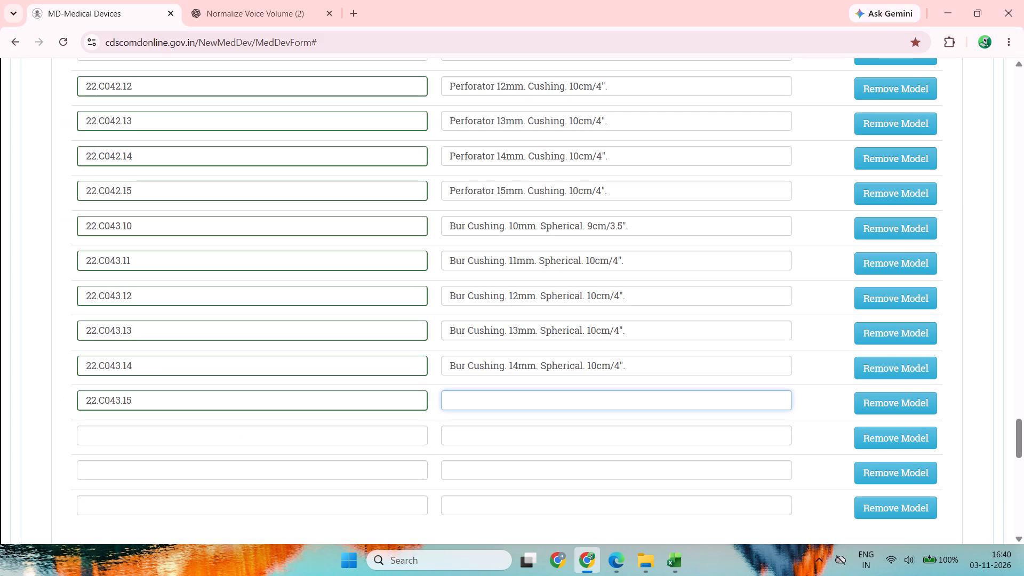
{"action": "key", "text": "Tab"}
{"action": "key", "text": "Tab"}
{"action": "left_click", "coordinate": [456, 402]}
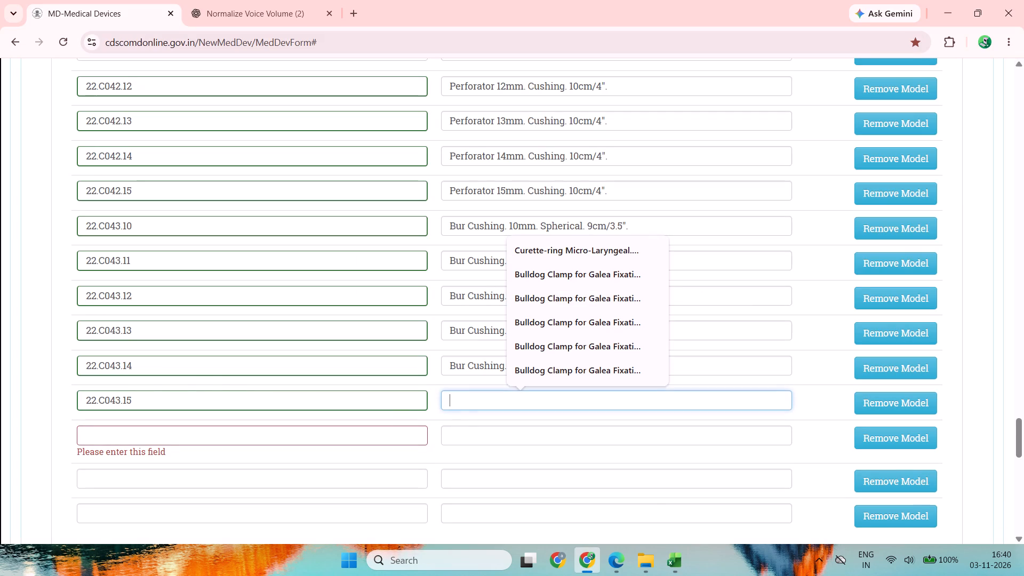
{"action": "key", "text": "ctrl+v"}
Copy model code 22.C043.16 and its description, "Bur Cushing. 16mm. Spherical. 10cm/4".", from Excel into the blank model row below 22.C043.15.
{"action": "key", "text": "alt+Tab"}
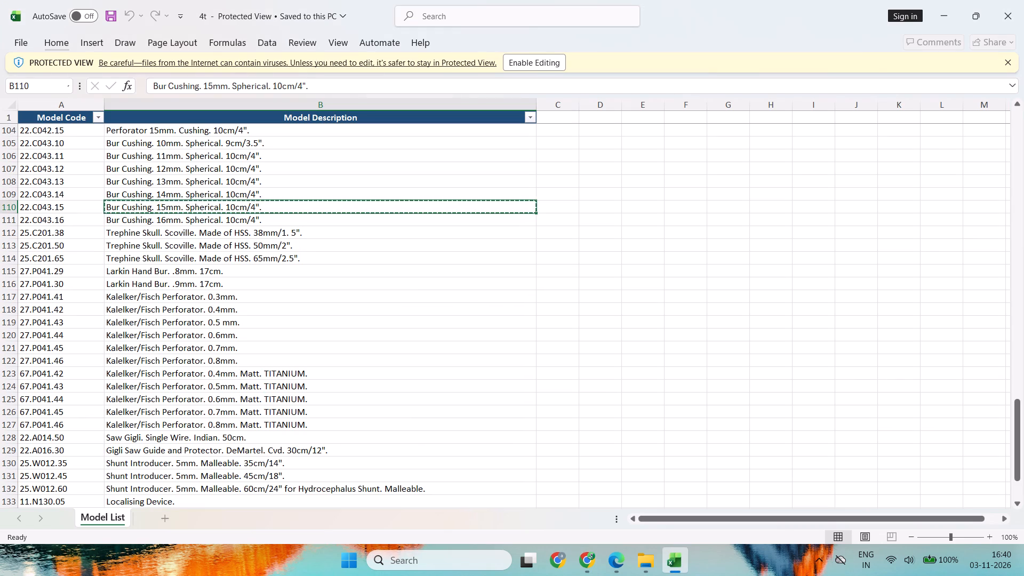
{"action": "left_click", "coordinate": [46, 224]}
{"action": "key", "text": "ctrl+c"}
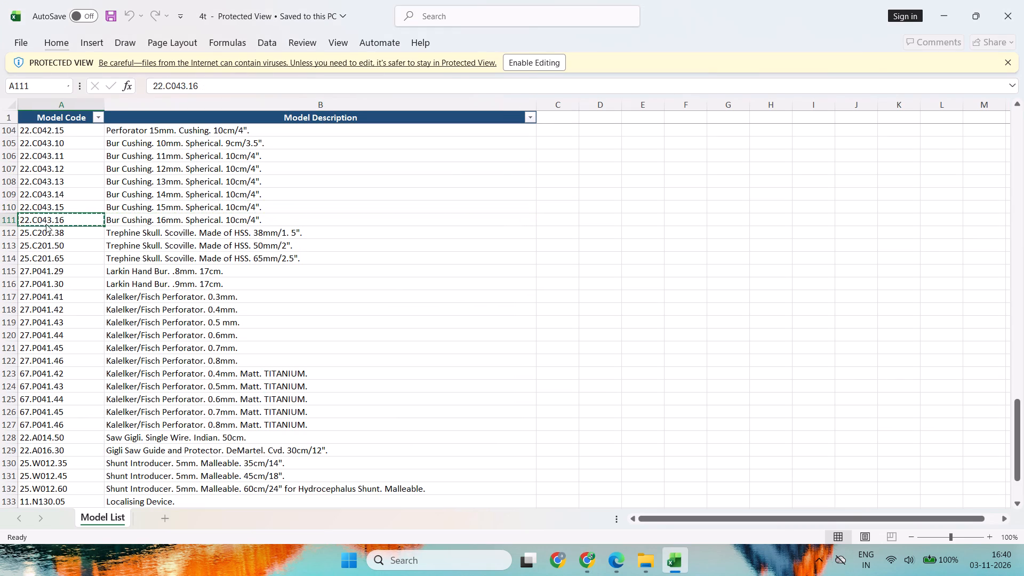
{"action": "key", "text": "alt+Tab"}
{"action": "key", "text": "Tab"}
{"action": "key", "text": "Tab"}
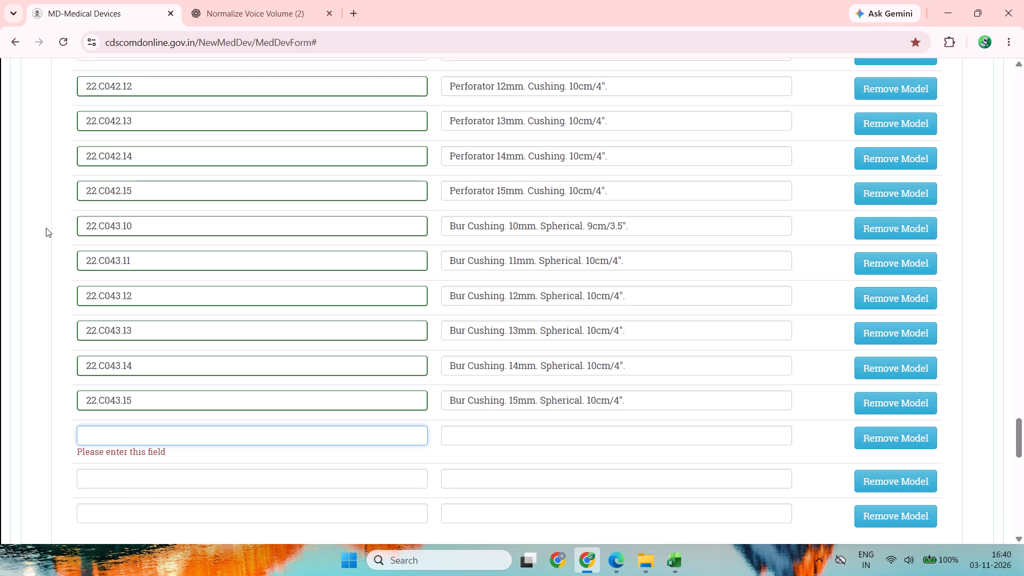
{"action": "key", "text": "ctrl+v"}
{"action": "key", "text": "alt+Tab"}
{"action": "key", "text": "Tab"}
{"action": "key", "text": "ctrl+c"}
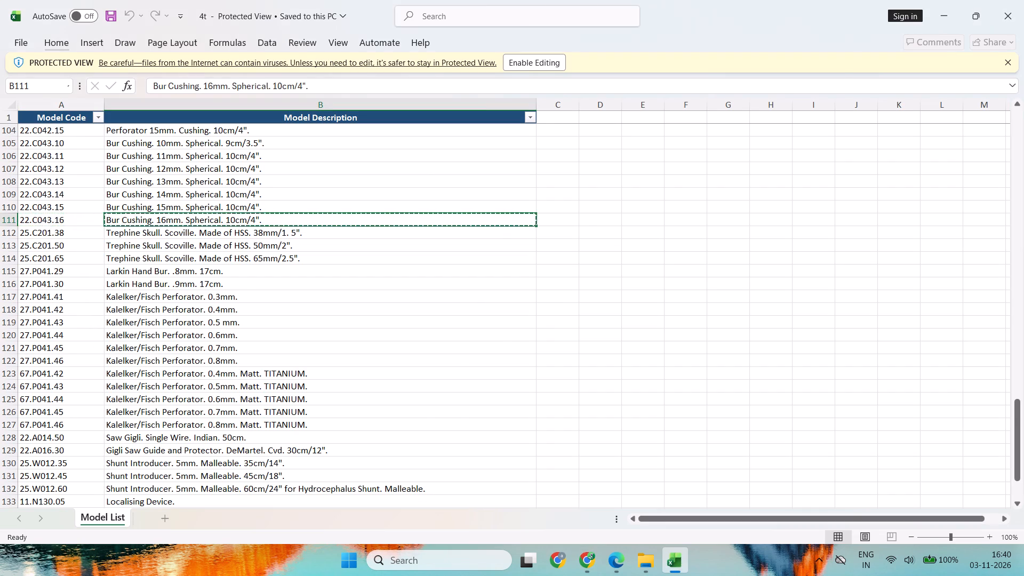
{"action": "key", "text": "alt+Tab"}
{"action": "key", "text": "Tab"}
{"action": "key", "text": "ctrl+v"}
Copy model code 25.C201.38 and its description, "Trephine Skull. Scoville. Made of HSS. 38mm/1. 5".", from Excel into the blank model row below 22.C043.16.
{"action": "key", "text": "alt+Tab"}
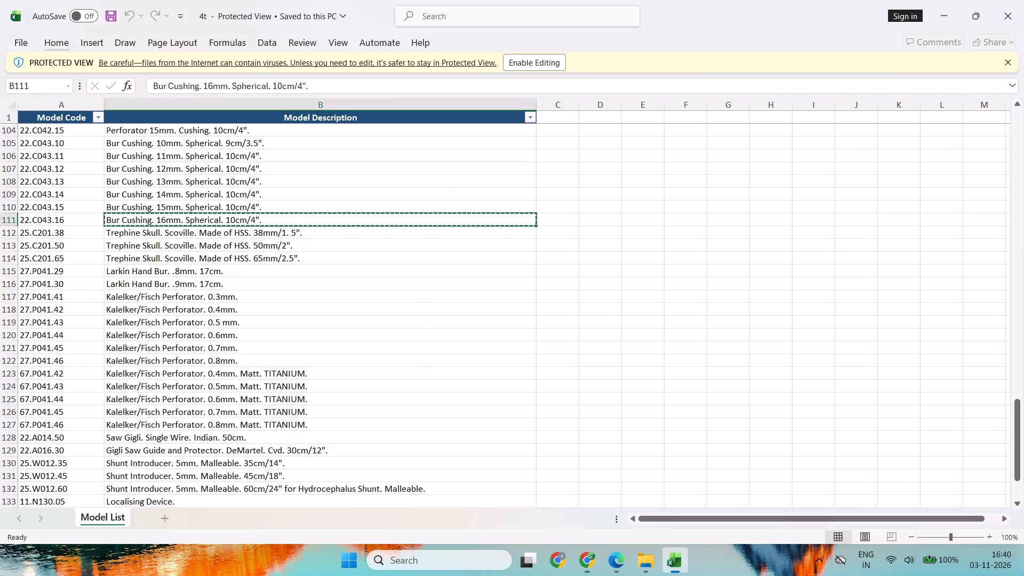
{"action": "key", "text": "Tab"}
{"action": "left_click", "coordinate": [52, 235]}
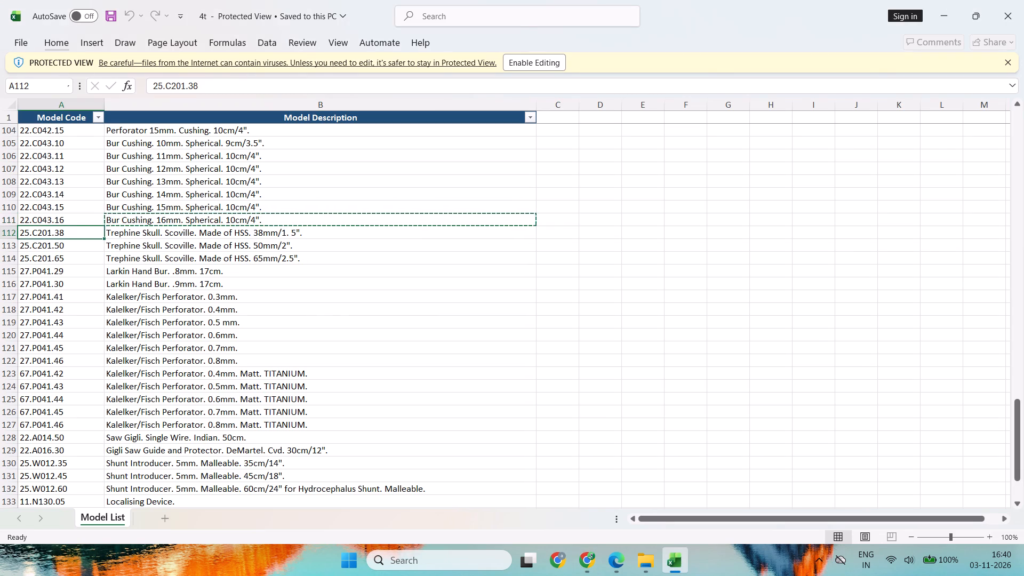
{"action": "key", "text": "ctrl+c"}
{"action": "key", "text": "alt+Tab"}
{"action": "key", "text": "Tab"}
{"action": "left_click", "coordinate": [107, 462]}
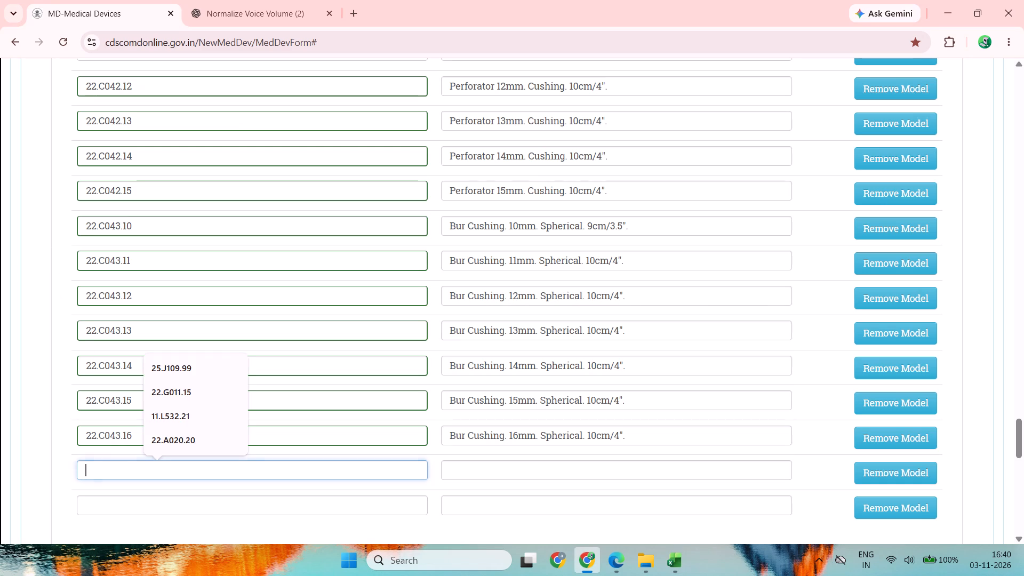
{"action": "key", "text": "ctrl+v"}
{"action": "key", "text": "alt+Tab"}
{"action": "key", "text": "Tab"}
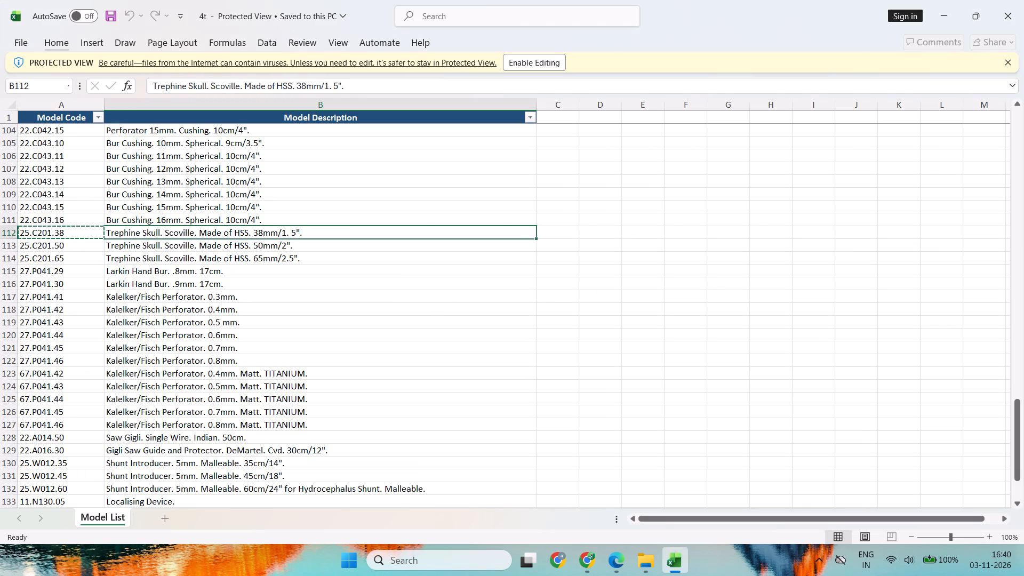
{"action": "key", "text": "ctrl+c"}
{"action": "key", "text": "alt+Tab"}
{"action": "key", "text": "Tab"}
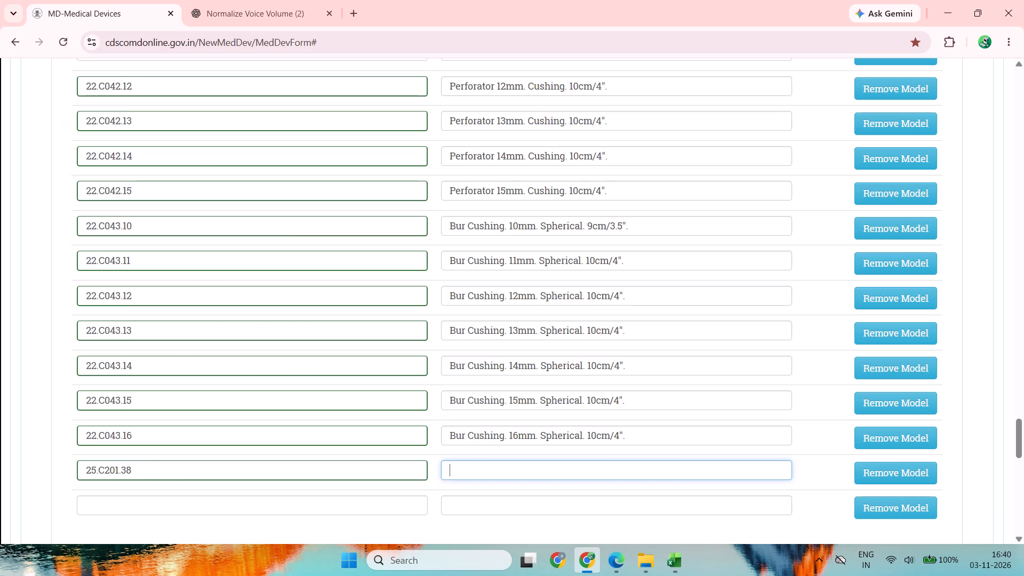
{"action": "key", "text": "ctrl+v"}
Copy model code 25.C201.50 and its description, "Trephine Skull. Scoville. Made of HSS. 50mm/2".", from Excel into the blank model row below 25.C201.38.
{"action": "key", "text": "alt+Tab"}
{"action": "left_click", "coordinate": [55, 247]}
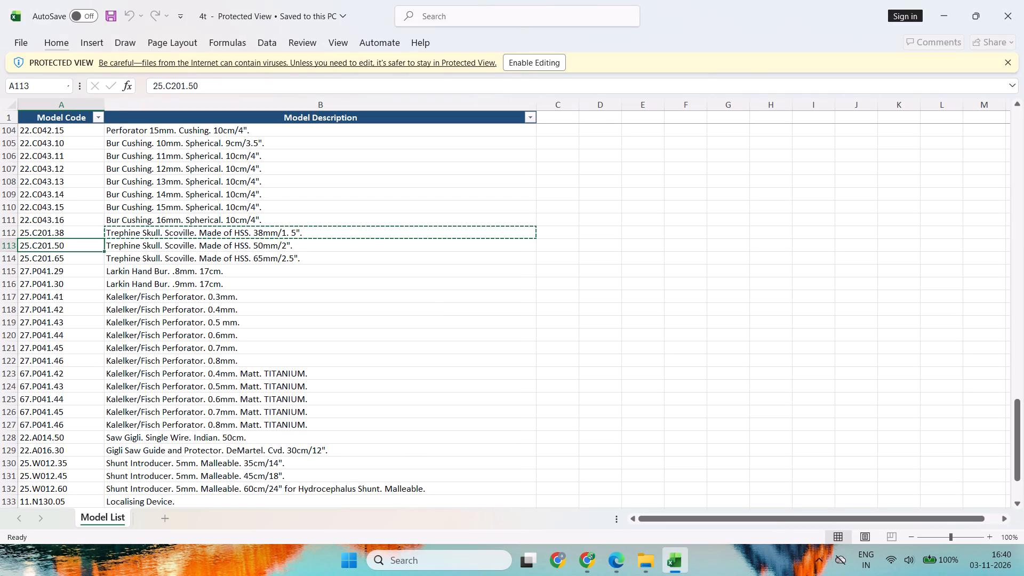
{"action": "key", "text": "ctrl+c"}
{"action": "key", "text": "alt+Tab"}
{"action": "key", "text": "Tab"}
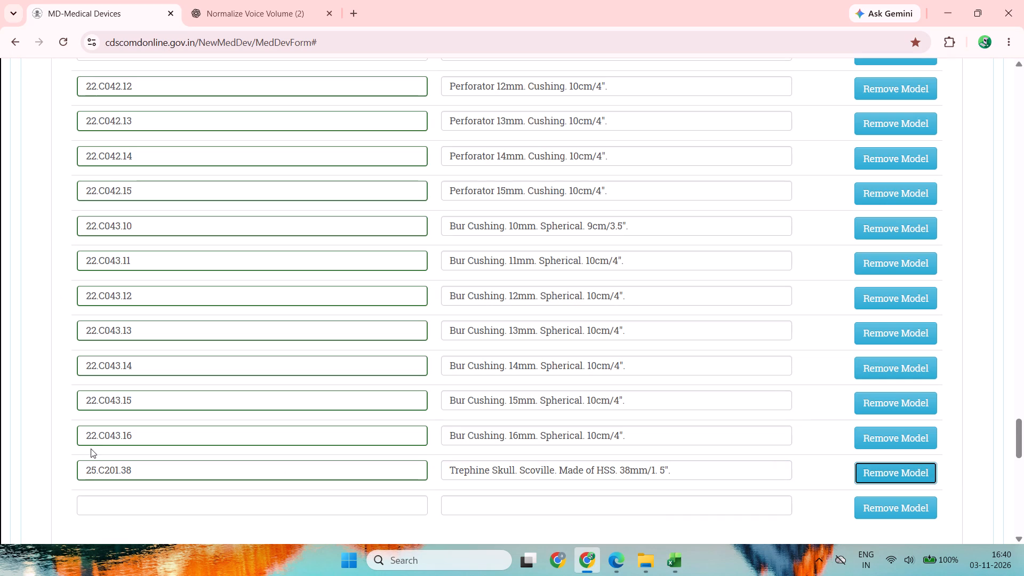
{"action": "key", "text": "Tab"}
{"action": "key", "text": "ctrl+v"}
{"action": "key", "text": "alt+Tab"}
{"action": "key", "text": "Tab"}
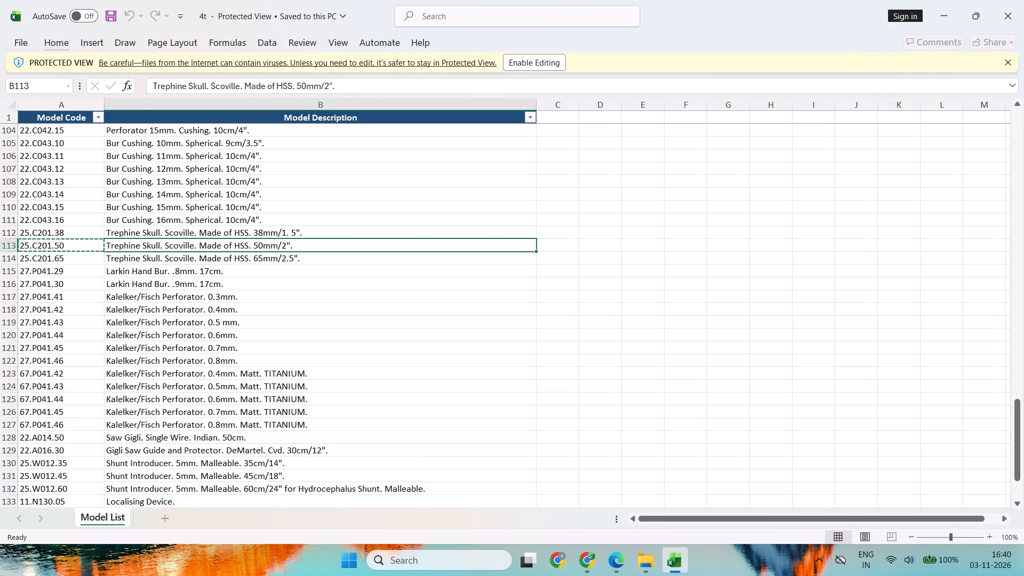
{"action": "key", "text": "ctrl+c"}
{"action": "key", "text": "alt+Tab"}
{"action": "key", "text": "Tab"}
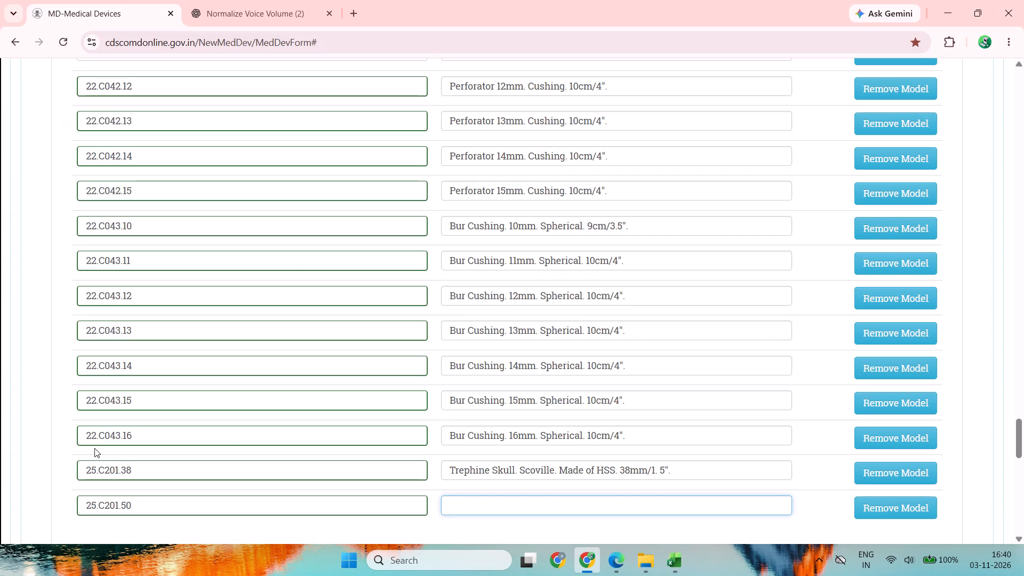
{"action": "key", "text": "ctrl+c"}
{"action": "key", "text": "ctrl+v"}
Copy model code 25.C201.65 from the Excel list and return to the application form in Chrome.
{"action": "key", "text": "alt+Tab"}
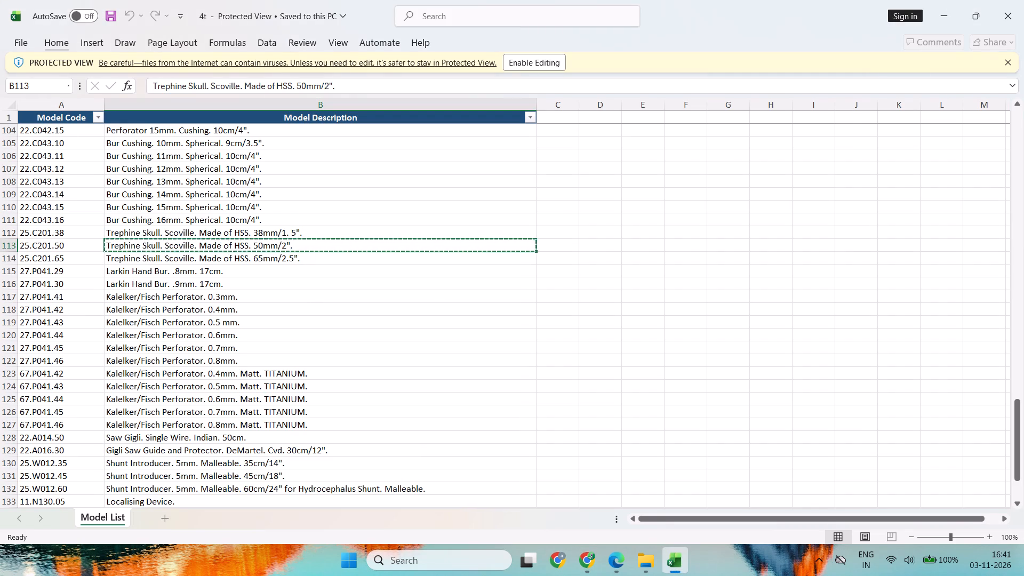
{"action": "left_click", "coordinate": [55, 259]}
{"action": "key", "text": "ctrl+c"}
{"action": "key", "text": "alt+Tab"}
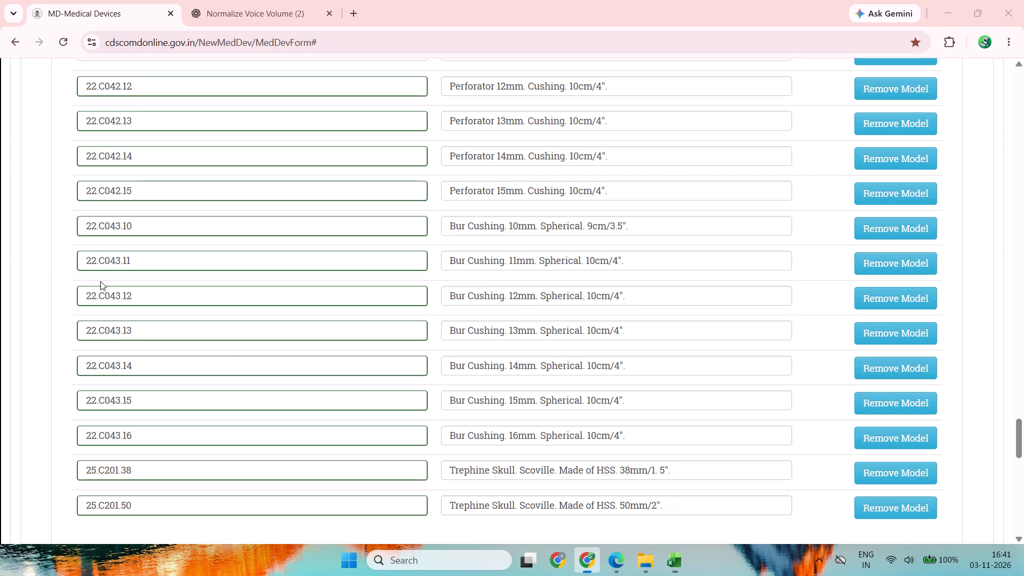
Add six blank model rows below 25.C201.50 in the model list.
{"action": "scroll", "coordinate": [296, 495], "scroll_direction": "down", "scroll_amount": 3}
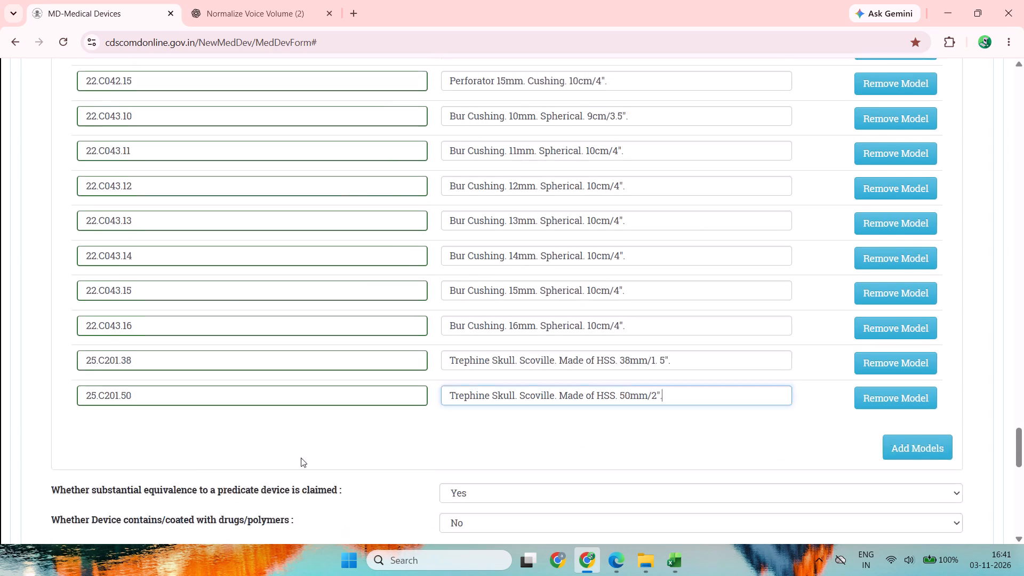
{"action": "left_click", "coordinate": [909, 354]}
{"action": "left_click", "coordinate": [906, 388]}
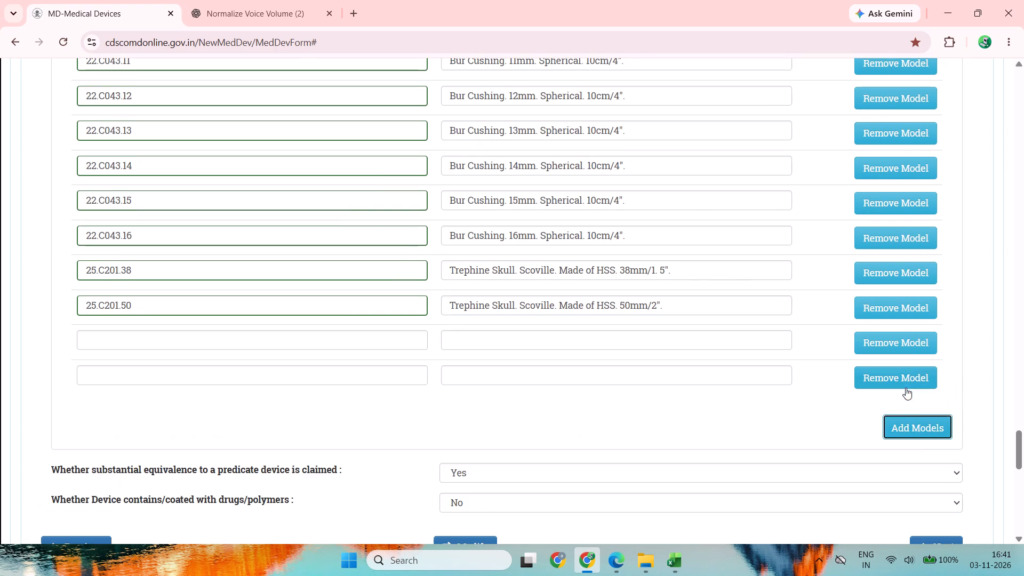
{"action": "left_click", "coordinate": [910, 426]}
{"action": "left_click", "coordinate": [915, 460]}
{"action": "left_click", "coordinate": [913, 505]}
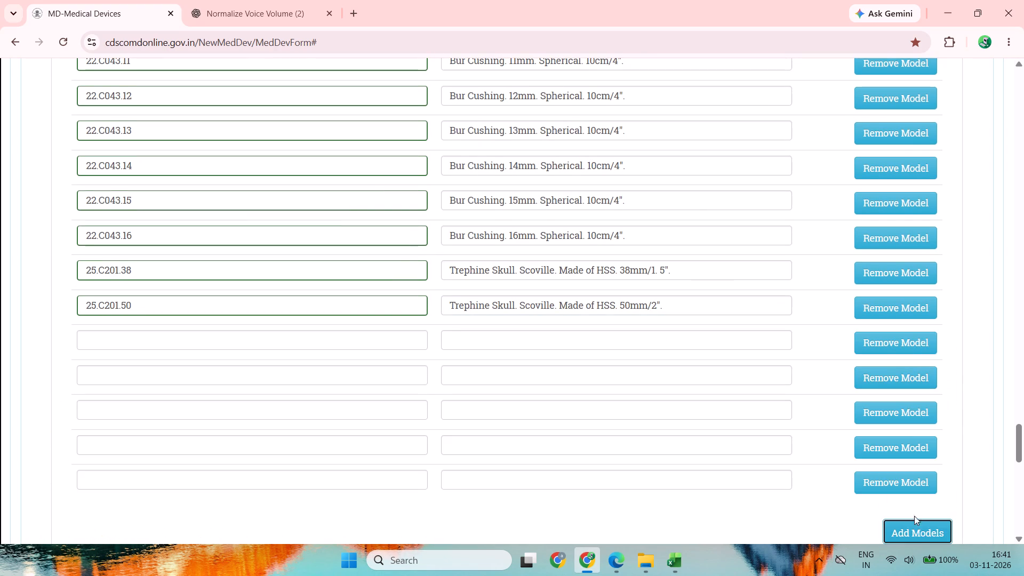
{"action": "left_click", "coordinate": [914, 534]}
Fill the blank model row below 25.C201.50 with the copied code 25.C201.65 and Excel description "Trephine Skull. Scoville. Made of HSS. 65mm/2.5".".
{"action": "left_click", "coordinate": [122, 341]}
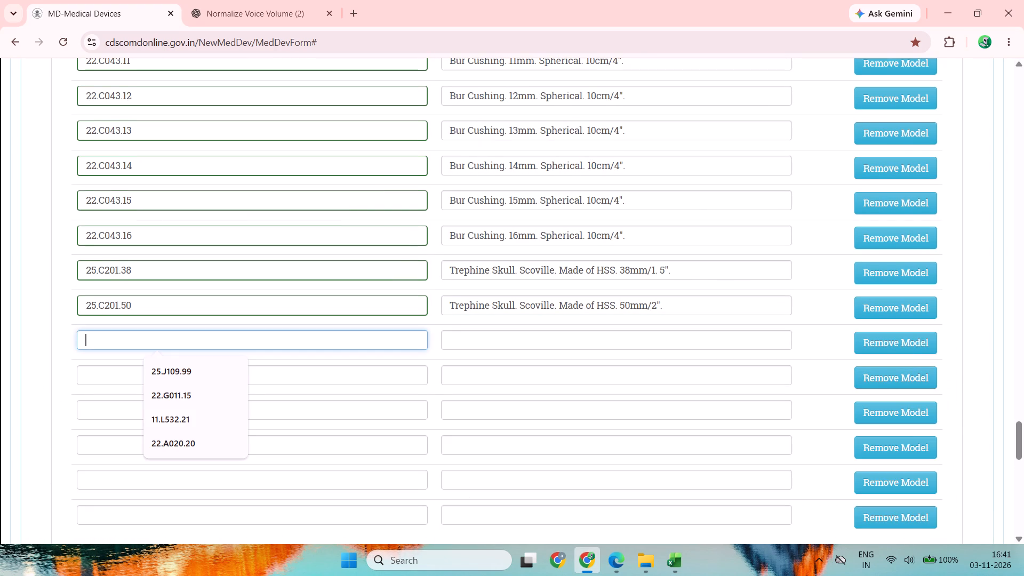
{"action": "key", "text": "ctrl+v"}
{"action": "key", "text": "space"}
{"action": "key", "text": "alt+Tab"}
{"action": "key", "text": "Tab"}
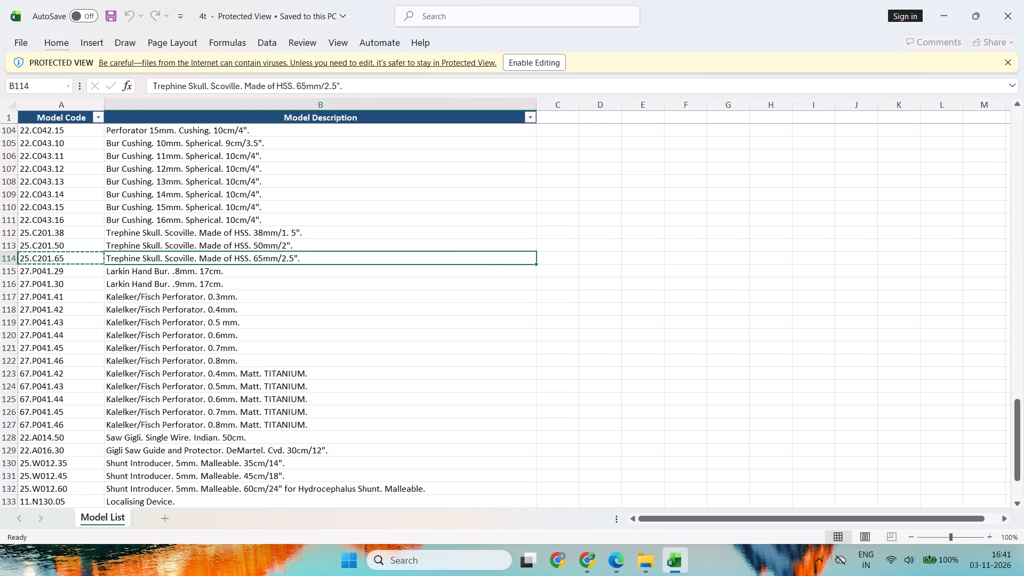
{"action": "key", "text": "ctrl+v"}
{"action": "key", "text": "alt+Tab"}
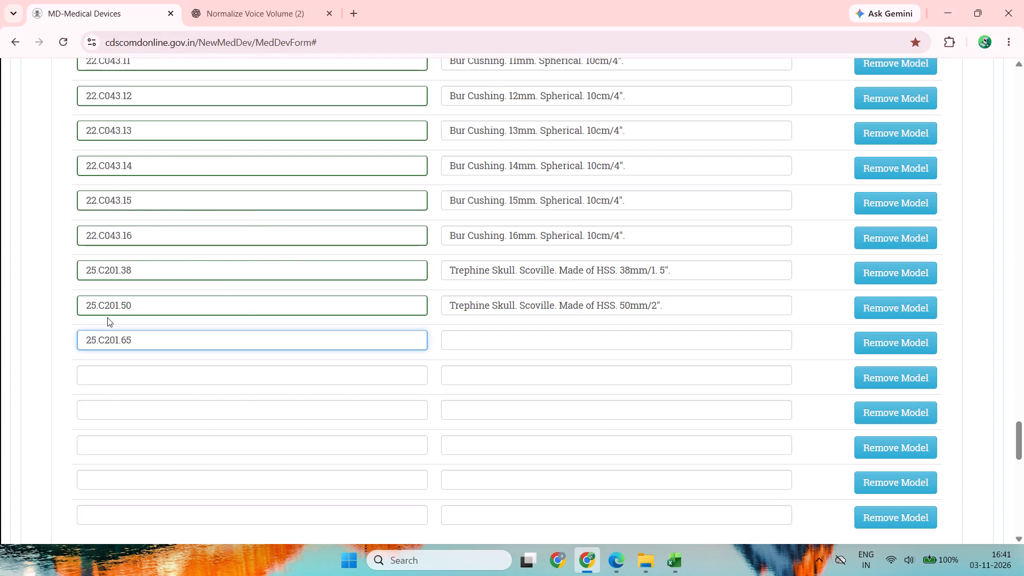
{"action": "key", "text": "alt+Tab"}
{"action": "key", "text": "ctrl+c"}
{"action": "key", "text": "alt+Tab"}
{"action": "key", "text": "Tab"}
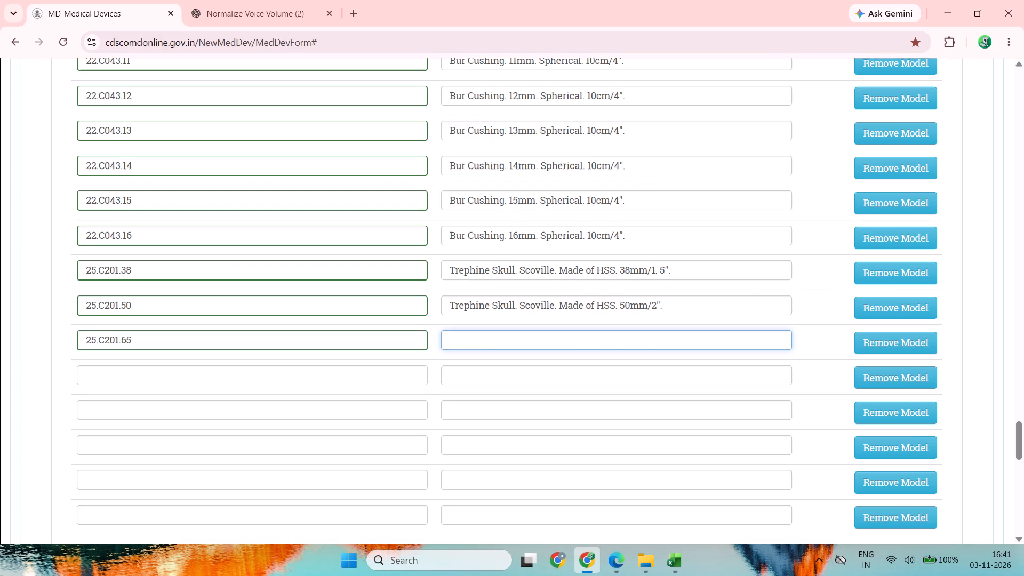
{"action": "key", "text": "ctrl+v"}
Copy model code 27.P041.29 and its description, "Larkin Hand Bur. .8mm. 17cm.", from Excel into the blank model row below 25.C201.65.
{"action": "left_click", "coordinate": [90, 379]}
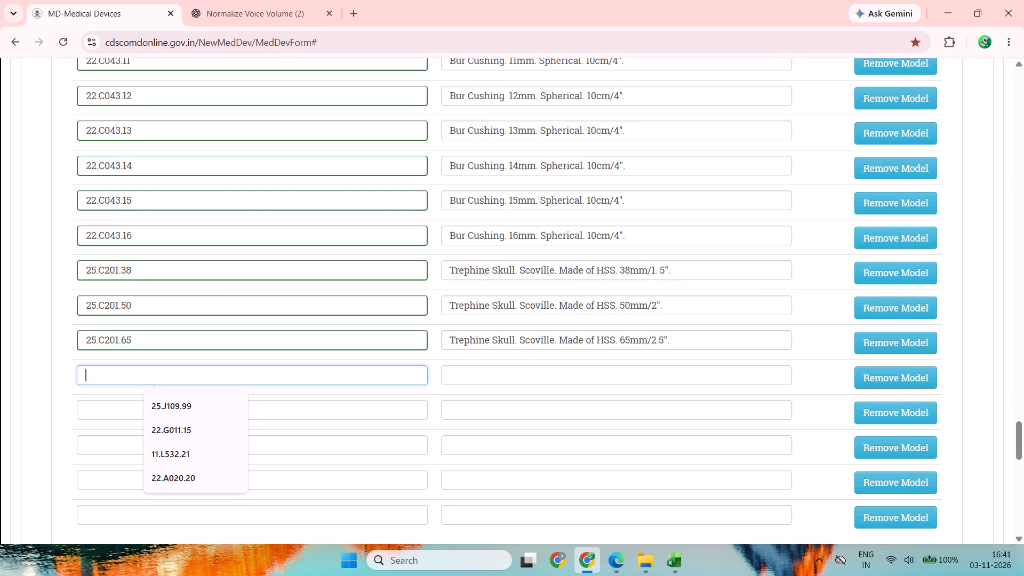
{"action": "key", "text": "alt+Tab"}
{"action": "left_click", "coordinate": [69, 274]}
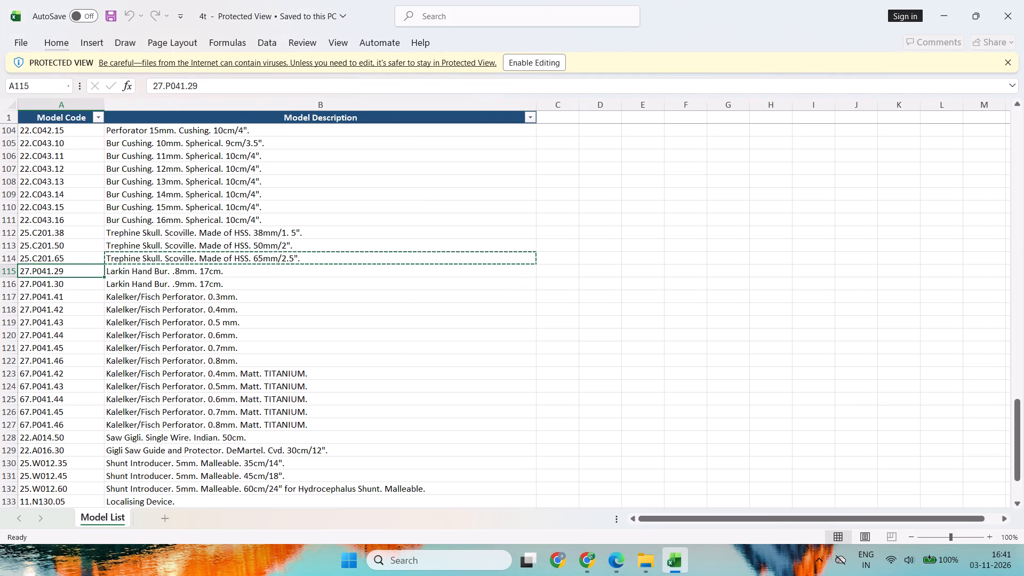
{"action": "key", "text": "ctrl+c"}
{"action": "key", "text": "alt+Tab"}
{"action": "key", "text": "Tab"}
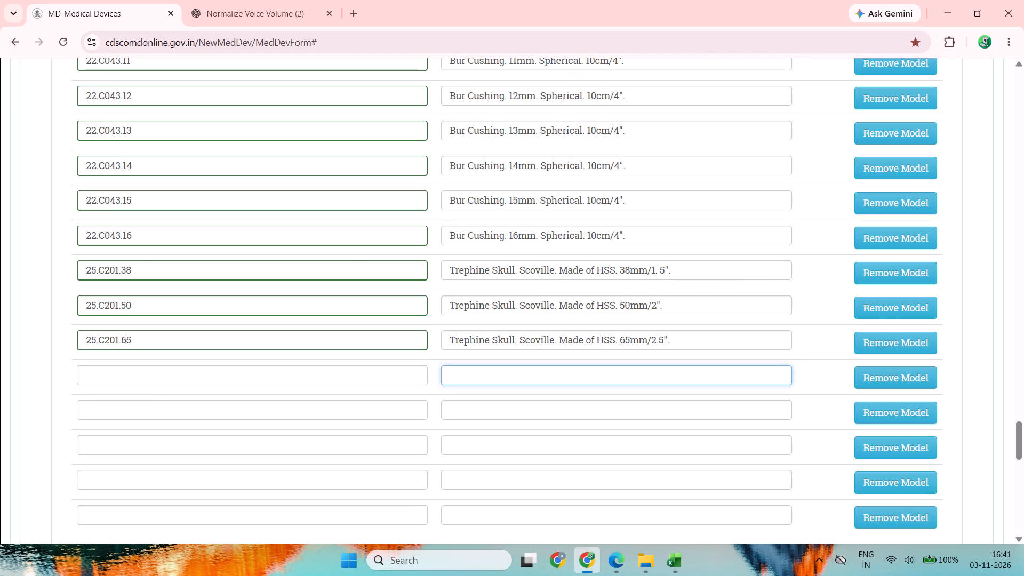
{"action": "left_click", "coordinate": [141, 362]}
{"action": "left_click", "coordinate": [138, 378], "text": "ctrl"}
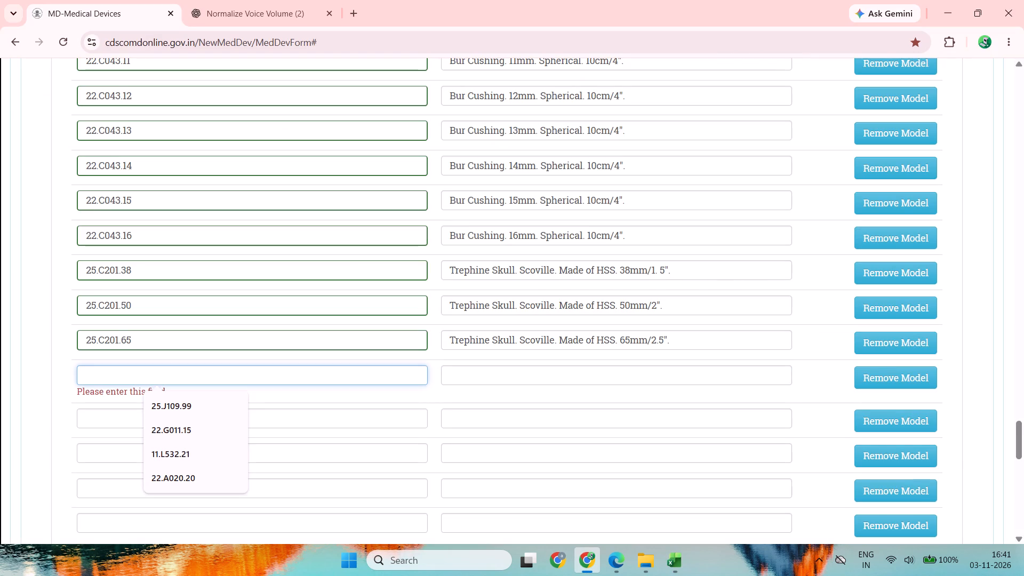
{"action": "key", "text": "ctrl+v"}
{"action": "key", "text": "alt+Tab"}
{"action": "key", "text": "Tab"}
{"action": "key", "text": "ctrl+c"}
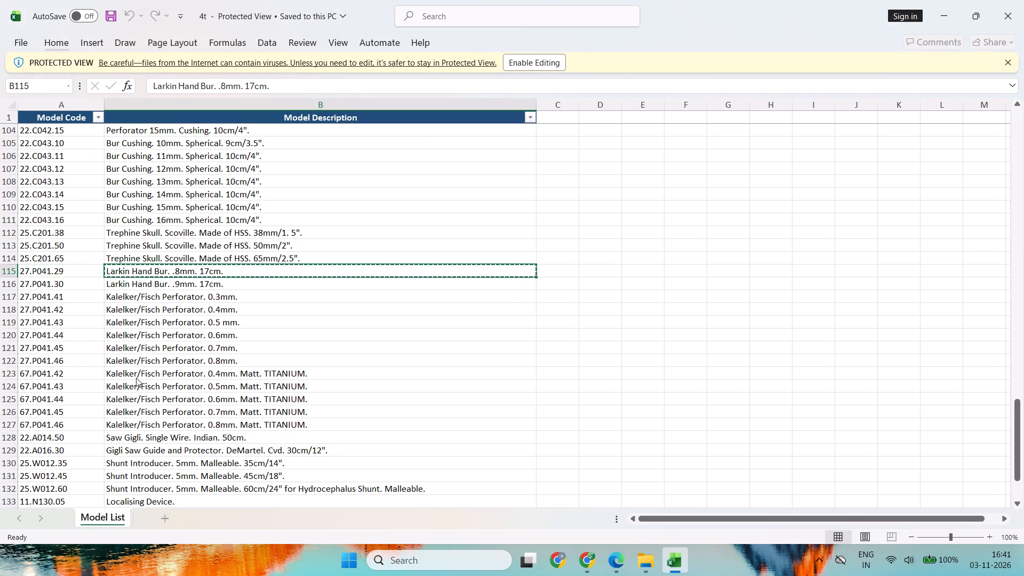
{"action": "key", "text": "alt+Tab"}
{"action": "key", "text": "Tab"}
{"action": "key", "text": "ctrl+v"}
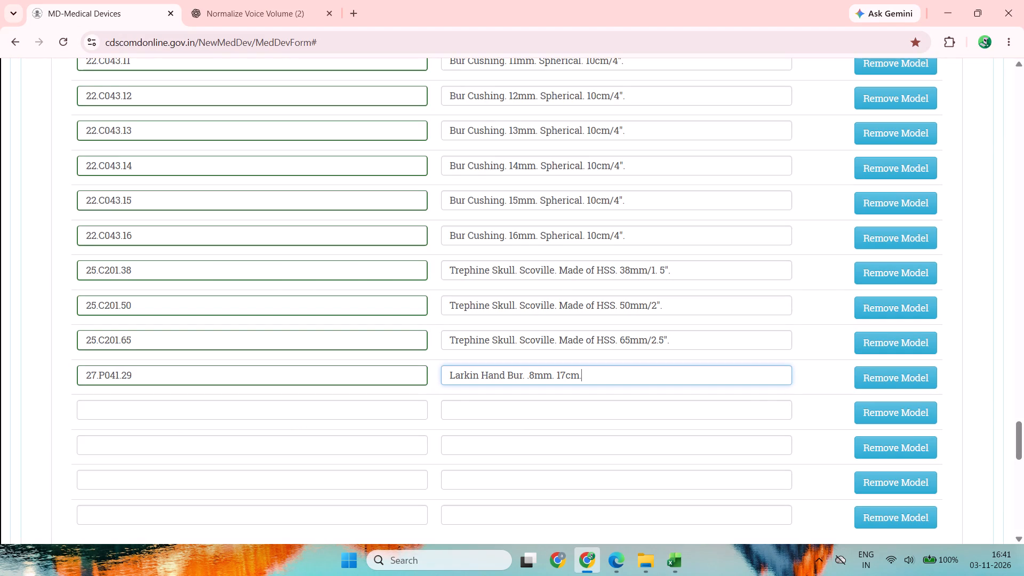
Copy model code 27.P041.30 and its description, "Larkin Hand Bur. .9mm. 17cm.", from Excel into the blank model row below 27.P041.29.
{"action": "key", "text": "Tab"}
{"action": "key", "text": "Tab"}
{"action": "key", "text": "alt+Tab"}
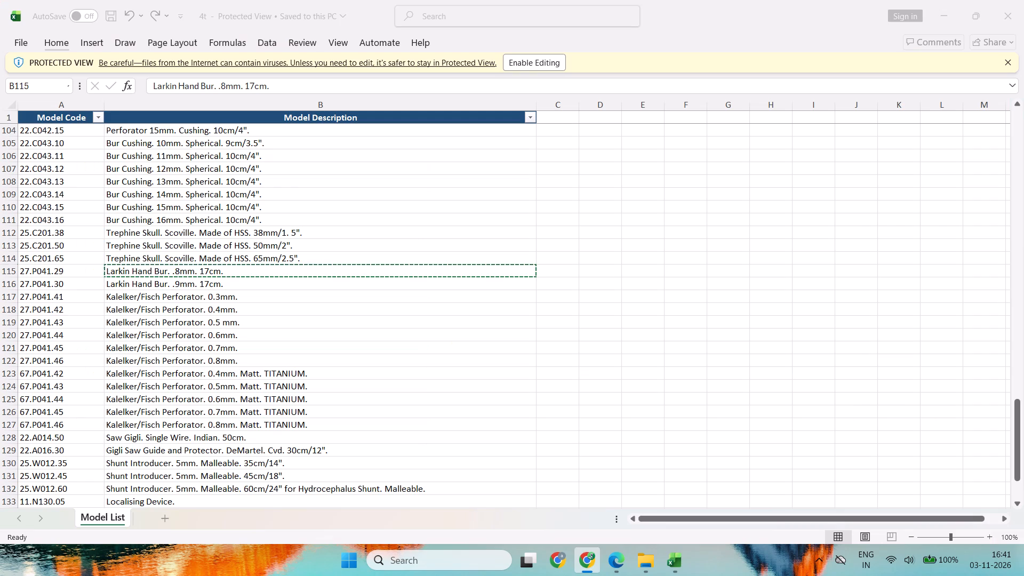
{"action": "key", "text": "Down"}
{"action": "key", "text": "Left"}
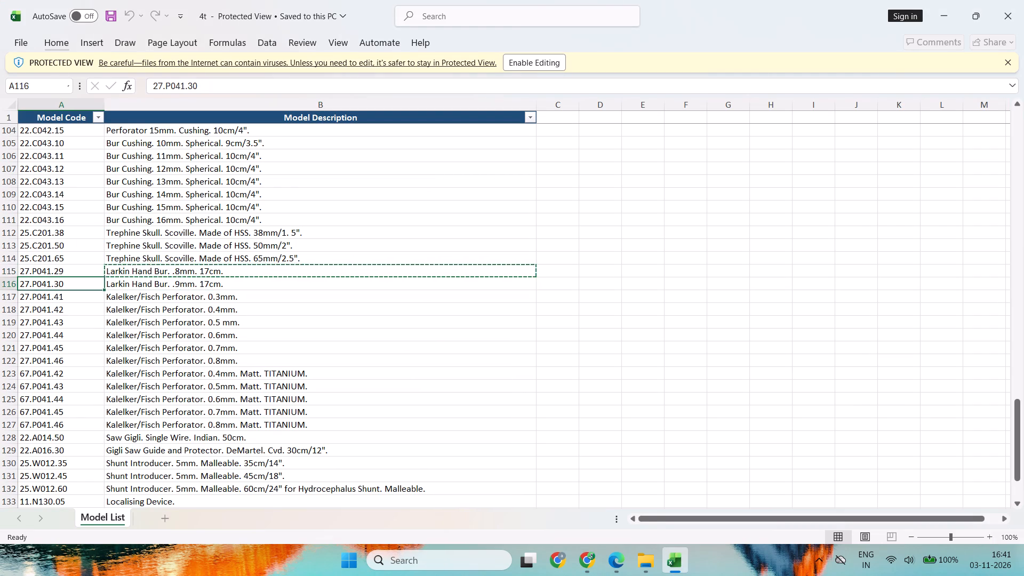
{"action": "key", "text": "ctrl+c"}
{"action": "key", "text": "alt+Tab"}
{"action": "key", "text": "Tab"}
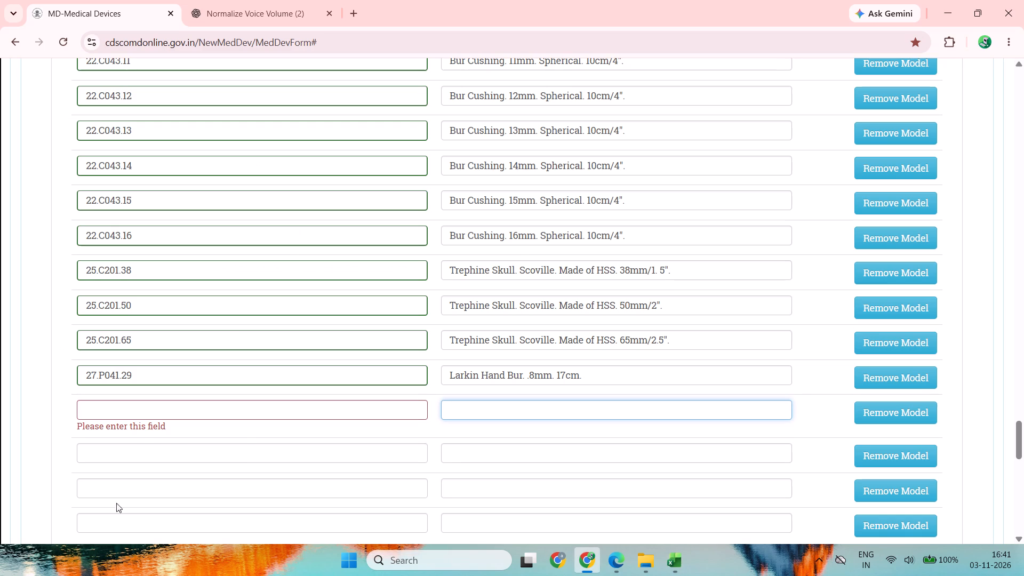
{"action": "left_click", "coordinate": [136, 413]}
{"action": "key", "text": "ctrl+v"}
{"action": "key", "text": "alt+Tab"}
{"action": "key", "text": "Tab"}
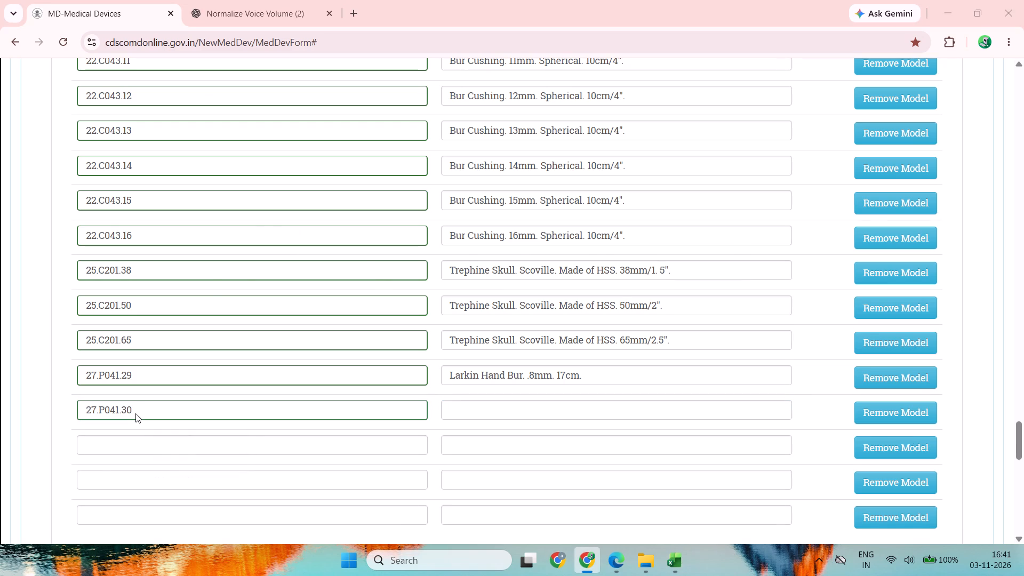
{"action": "left_click", "coordinate": [442, 296]}
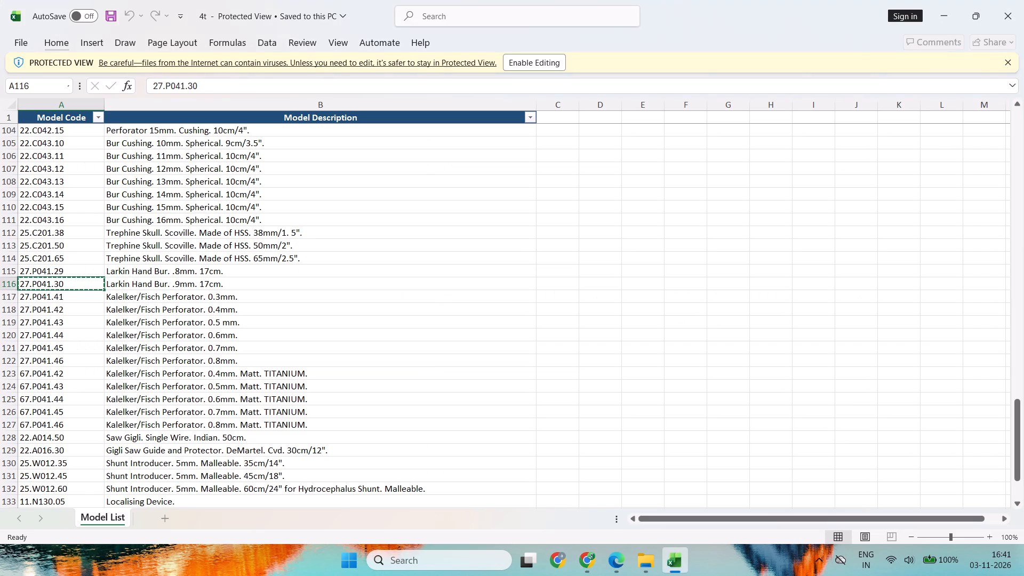
{"action": "key", "text": "Tab"}
{"action": "key", "text": "ctrl+v"}
{"action": "key", "text": "ctrl+f"}
{"action": "key", "text": "ctrl+c"}
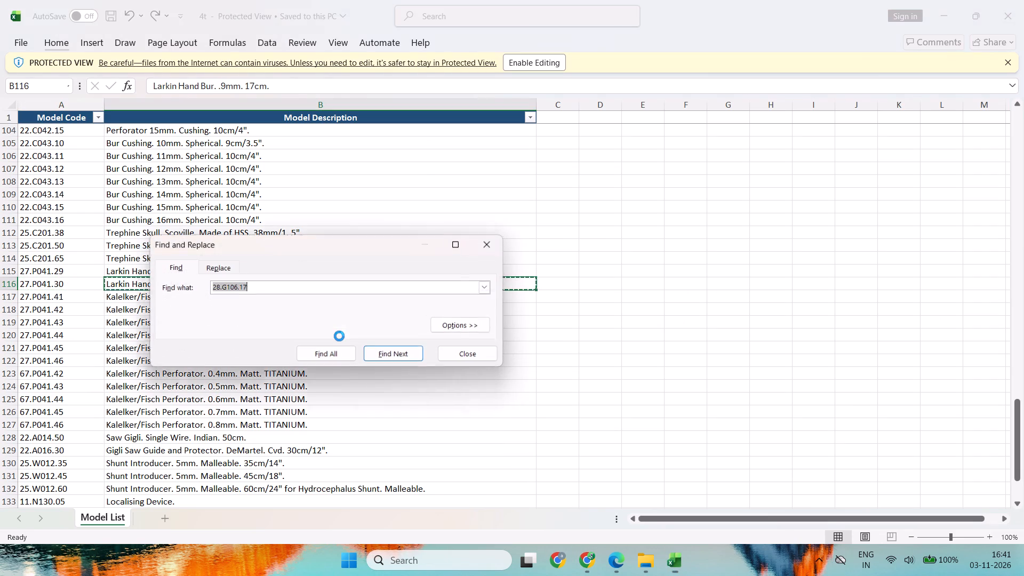
{"action": "left_click", "coordinate": [486, 253]}
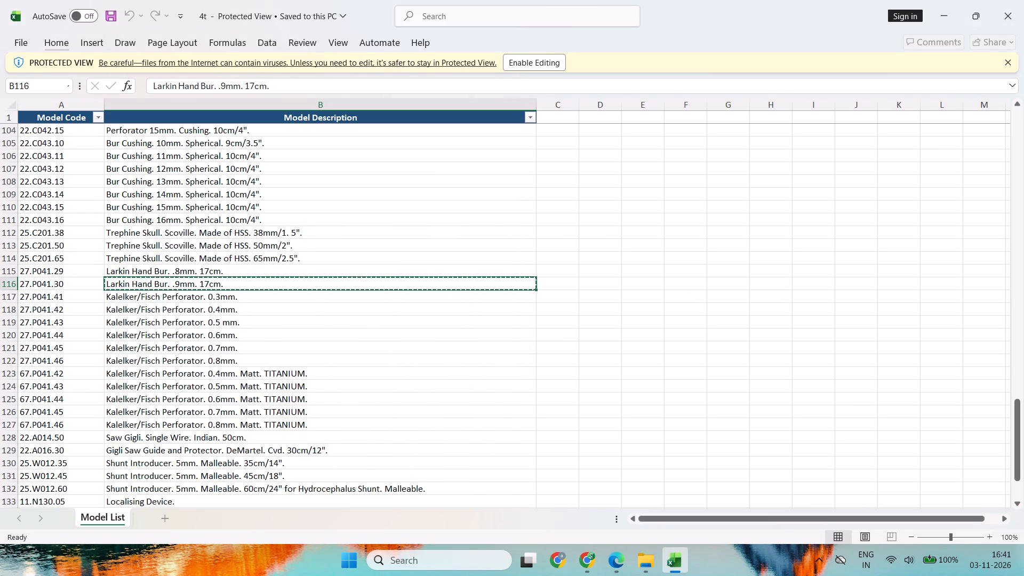
{"action": "key", "text": "ctrl+c"}
{"action": "key", "text": "alt+Tab"}
{"action": "key", "text": "Tab"}
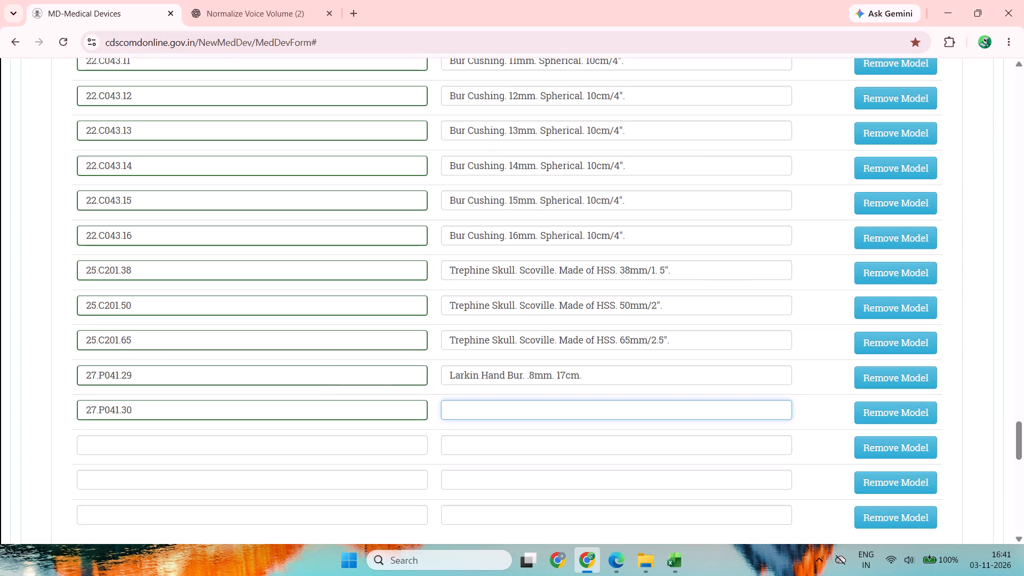
{"action": "key", "text": "ctrl+v"}
Copy model code 27.P041.41 and its description, "Kalelker/Fisch Perforator. 0.3mm.", from Excel into the blank model row below 27.P041.30.
{"action": "key", "text": "alt+Tab"}
{"action": "left_click", "coordinate": [77, 298]}
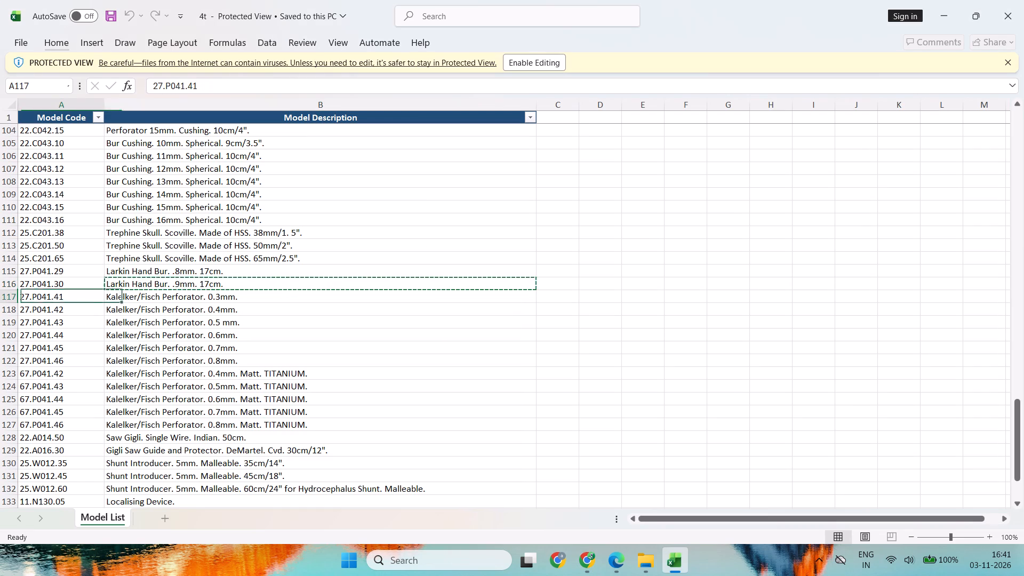
{"action": "key", "text": "ctrl+c"}
{"action": "key", "text": "alt+Tab"}
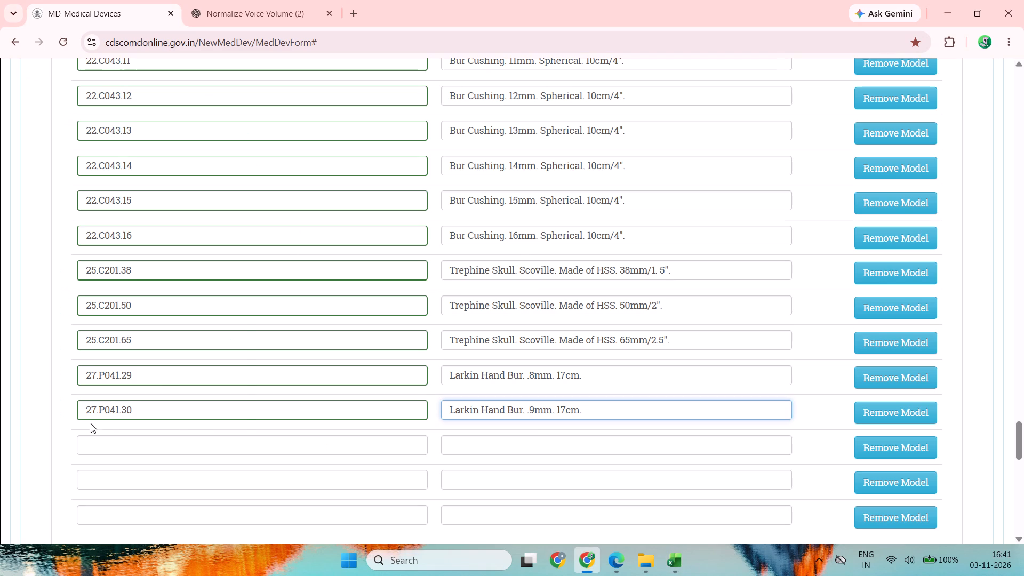
{"action": "left_click", "coordinate": [100, 452]}
{"action": "key", "text": "ctrl+v"}
{"action": "key", "text": "alt+Tab"}
{"action": "key", "text": "Tab"}
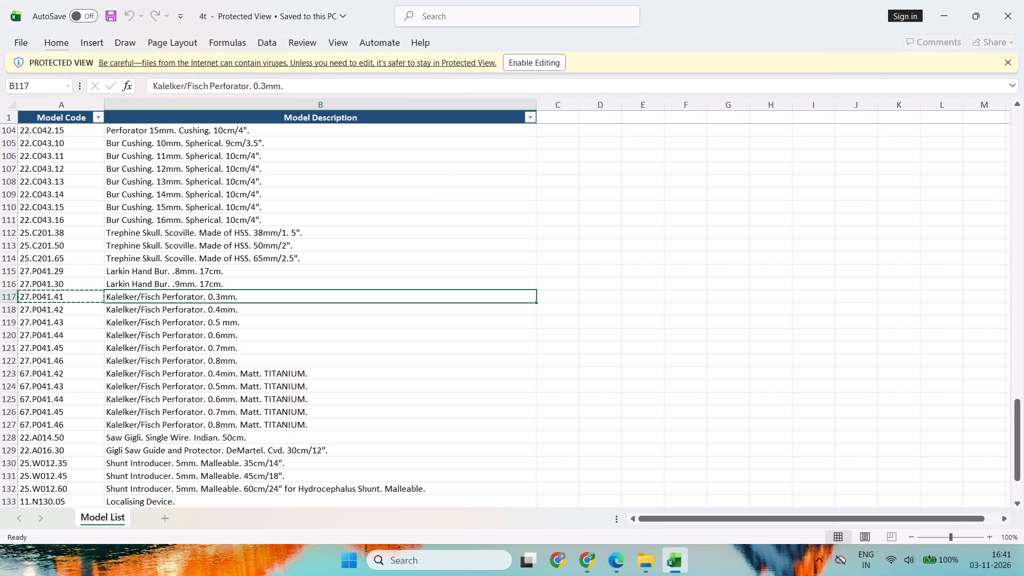
{"action": "key", "text": "ctrl+c"}
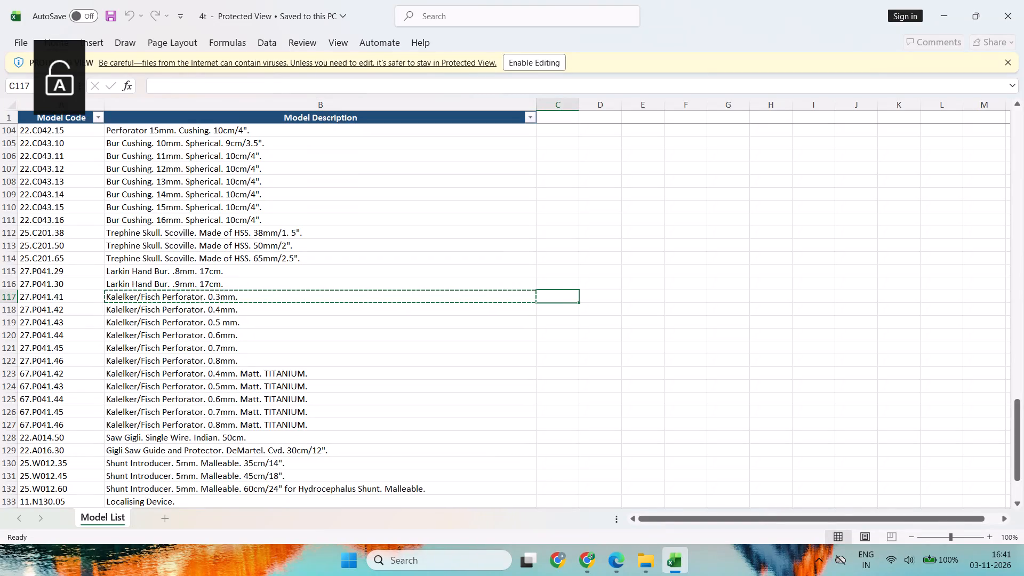
{"action": "key", "text": "alt+Tab"}
{"action": "key", "text": "Tab"}
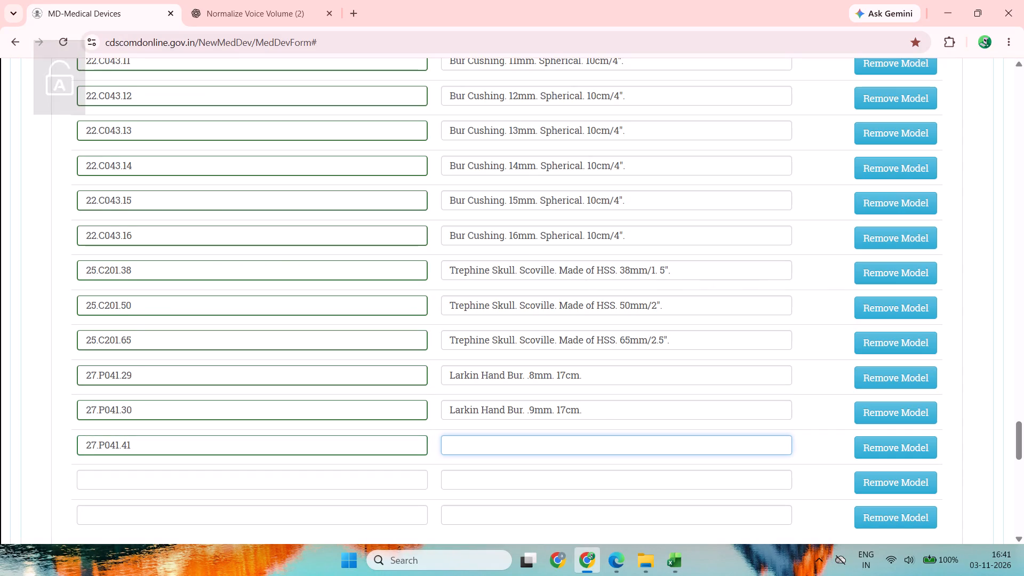
{"action": "key", "text": "ctrl+v"}
Copy model code 27.P041.42 and its description, "Kalelker/Fisch Perforator. 0.4mm.", from Excel into the blank model row below 27.P041.41.
{"action": "key", "text": "alt+Tab"}
{"action": "left_click", "coordinate": [47, 311]}
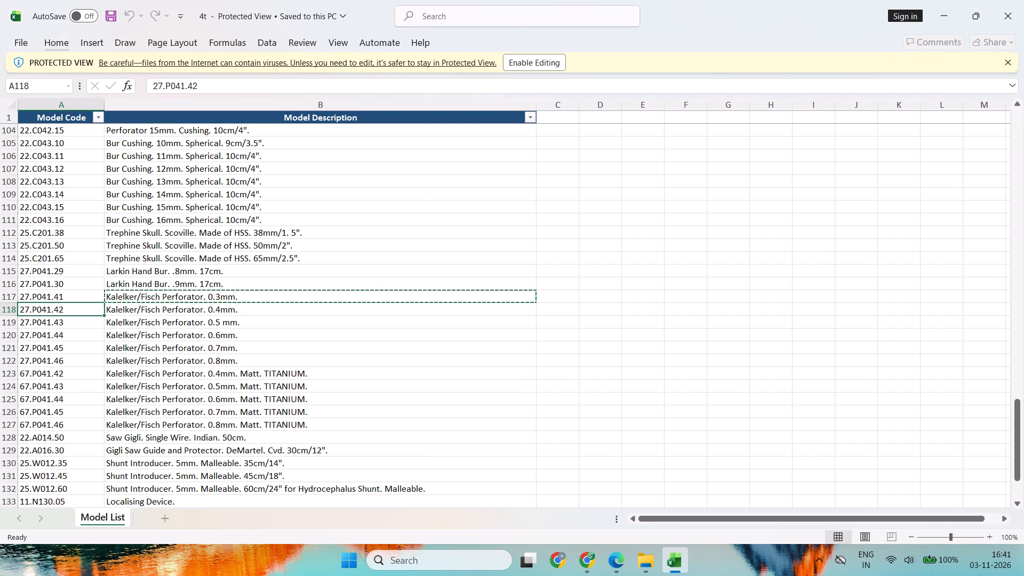
{"action": "key", "text": "ctrl+c"}
{"action": "key", "text": "alt+Tab"}
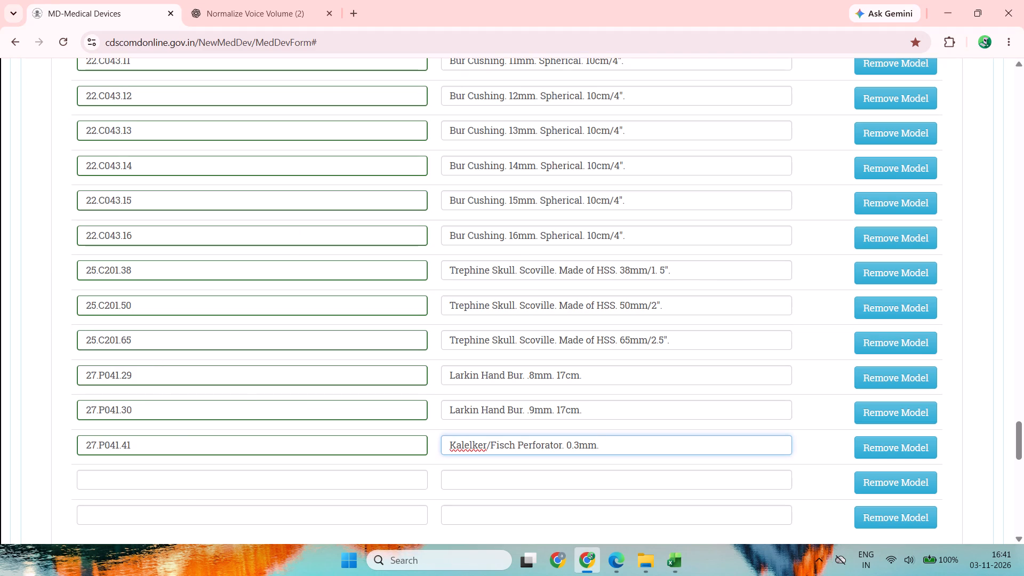
{"action": "left_click", "coordinate": [179, 478]}
{"action": "key", "text": "ctrl+v"}
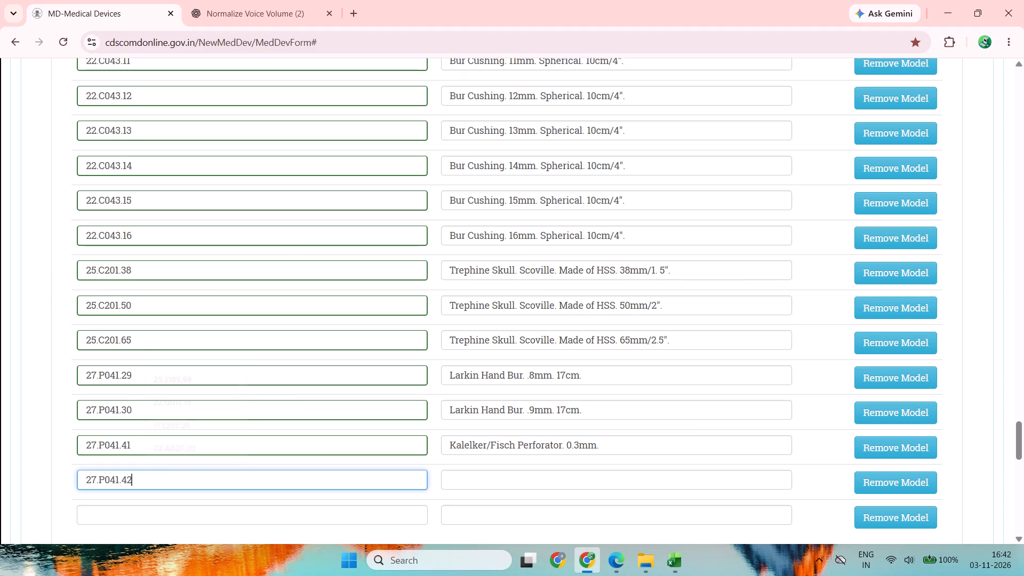
{"action": "key", "text": "alt+Tab"}
{"action": "key", "text": "Tab"}
{"action": "key", "text": "ctrl+c"}
{"action": "key", "text": "alt+Tab"}
{"action": "key", "text": "alt+grave"}
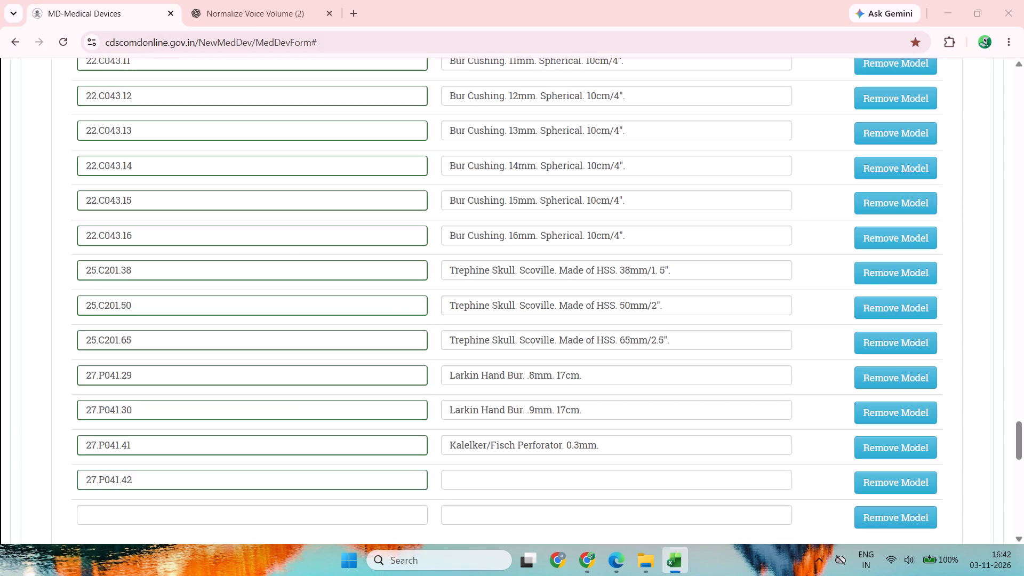
{"action": "key", "text": "Tab"}
{"action": "scroll", "coordinate": [196, 476], "scroll_direction": "down", "scroll_amount": 2}
{"action": "key", "text": "ctrl+v"}
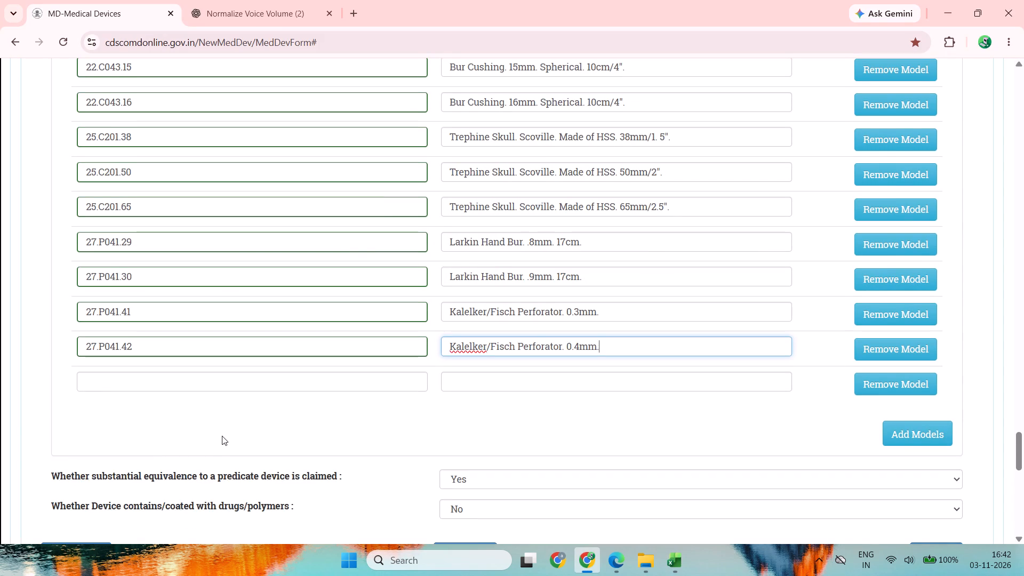
Copy model code 27.P041.43 and its description, "Kalelker/Fisch Perforator. 0.5 mm.", from Excel into the blank model row below 27.P041.42.
{"action": "key", "text": "alt+Tab"}
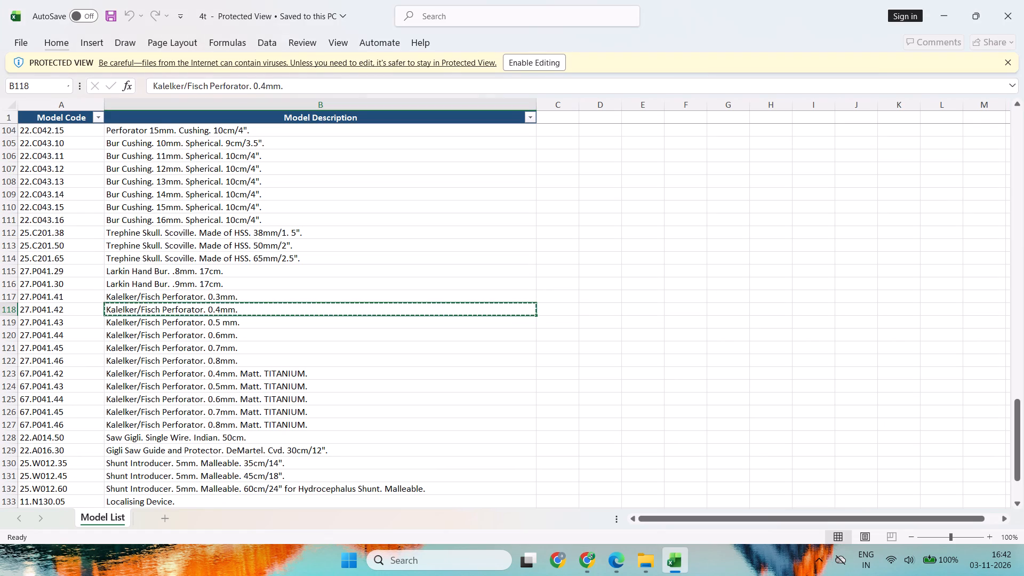
{"action": "left_click", "coordinate": [69, 326]}
{"action": "key", "text": "ctrl+c"}
{"action": "key", "text": "alt+Tab"}
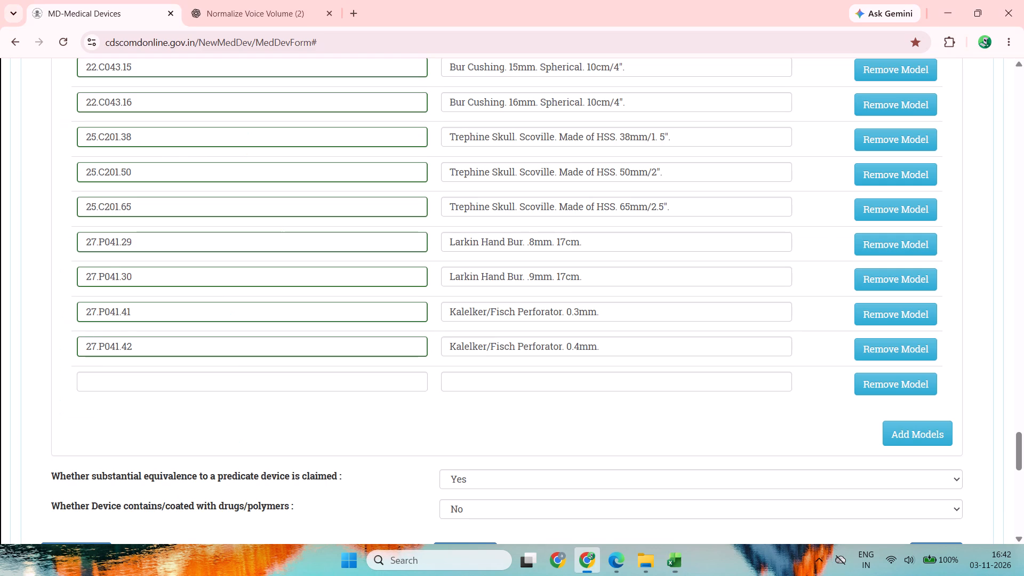
{"action": "left_click", "coordinate": [156, 379]}
{"action": "key", "text": "ctrl+v"}
{"action": "key", "text": "alt+Tab"}
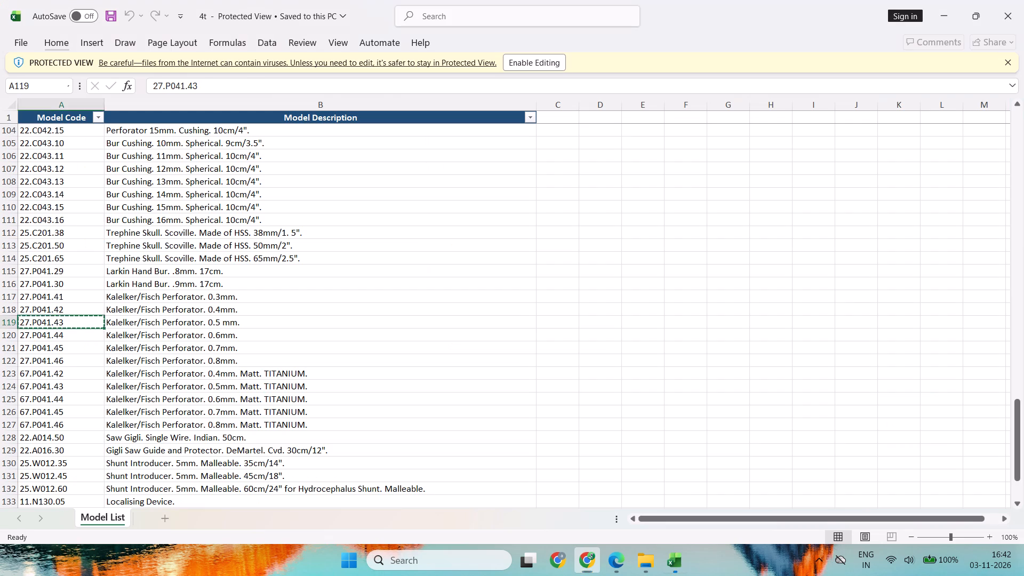
{"action": "key", "text": "Tab"}
{"action": "key", "text": "ctrl+c"}
{"action": "key", "text": "alt+Tab"}
{"action": "key", "text": "Tab"}
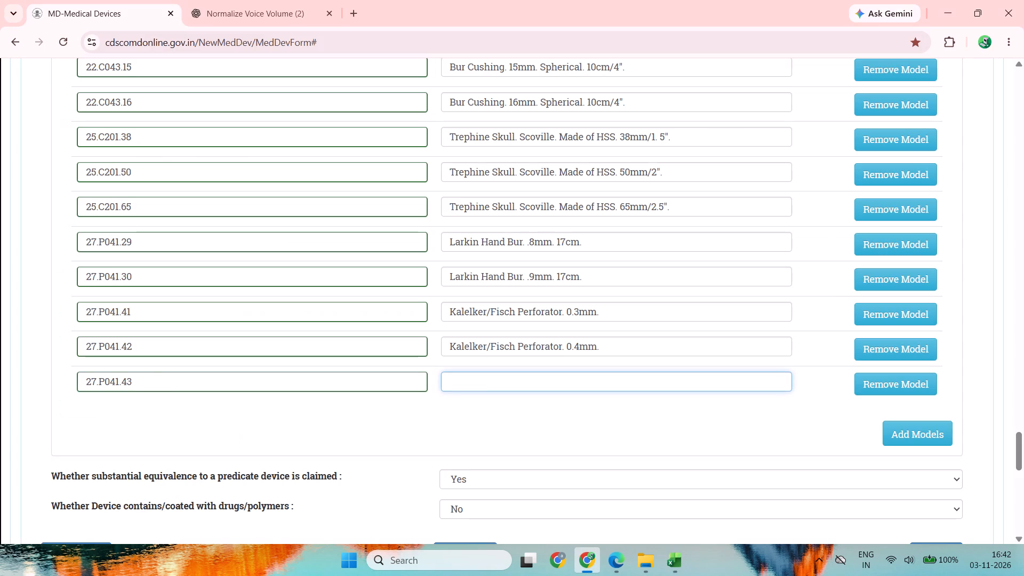
{"action": "key", "text": "ctrl+v"}
Add a model row below 27.P041.43 and fill it from Excel with code 27.P041.44 and description "Kalelker/Fisch Perforator. 0.6mm.".
{"action": "left_click", "coordinate": [917, 434]}
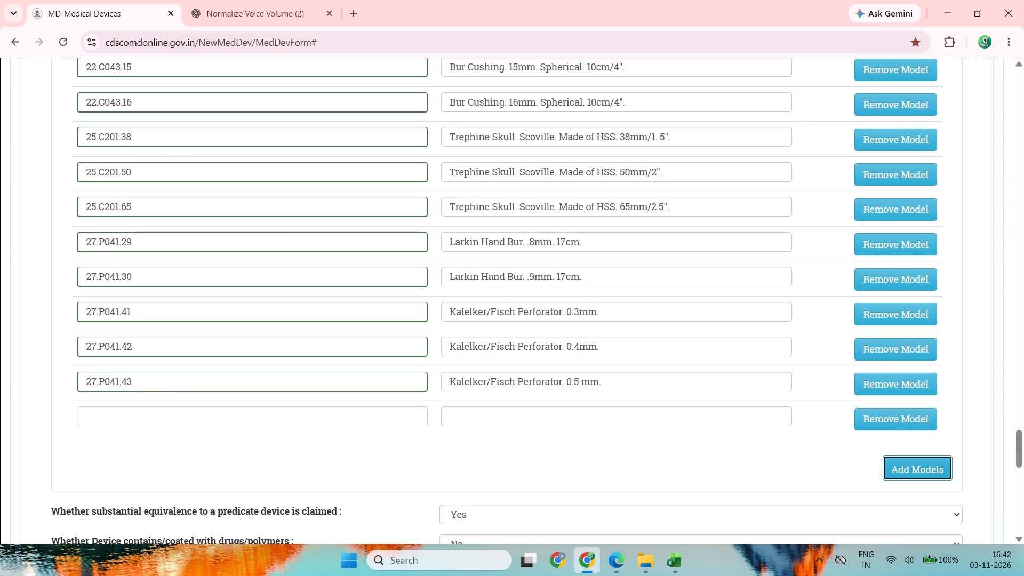
{"action": "left_click", "coordinate": [197, 422]}
{"action": "key", "text": "alt+Tab"}
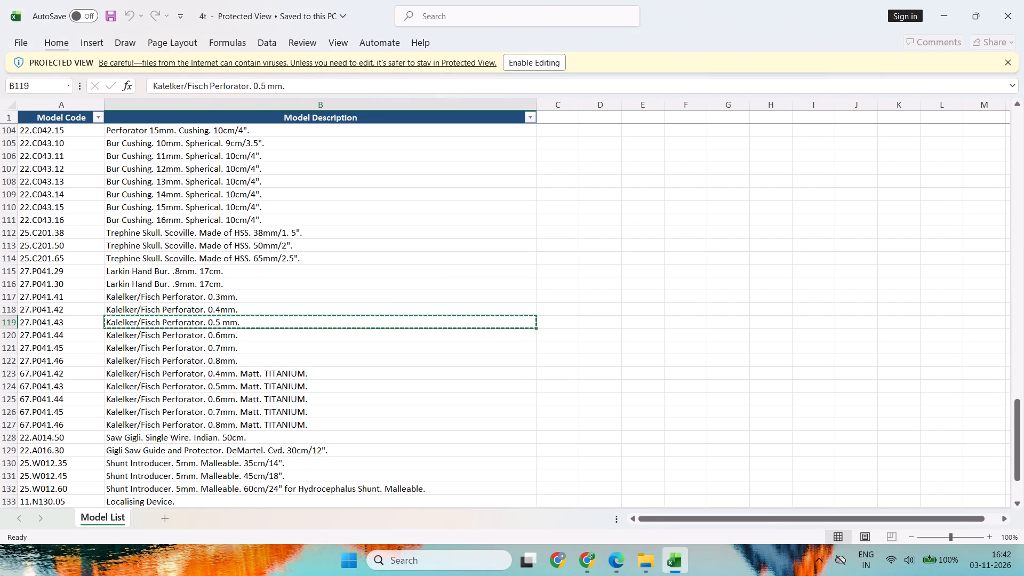
{"action": "left_click", "coordinate": [52, 338]}
{"action": "key", "text": "ctrl+c"}
{"action": "key", "text": "alt+Tab"}
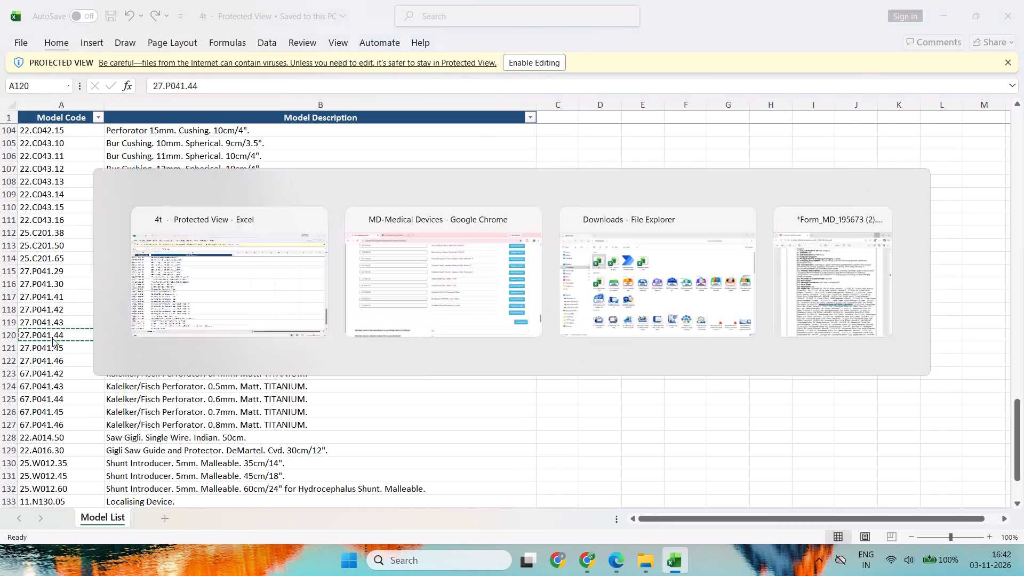
{"action": "key", "text": "ctrl+v"}
{"action": "key", "text": "alt+Tab"}
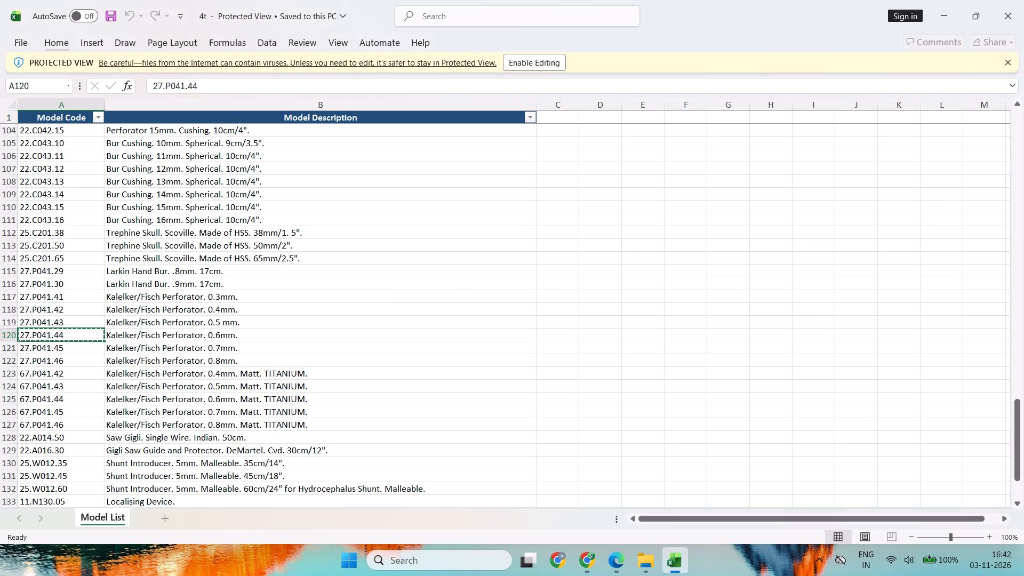
{"action": "key", "text": "Tab"}
{"action": "key", "text": "ctrl+v"}
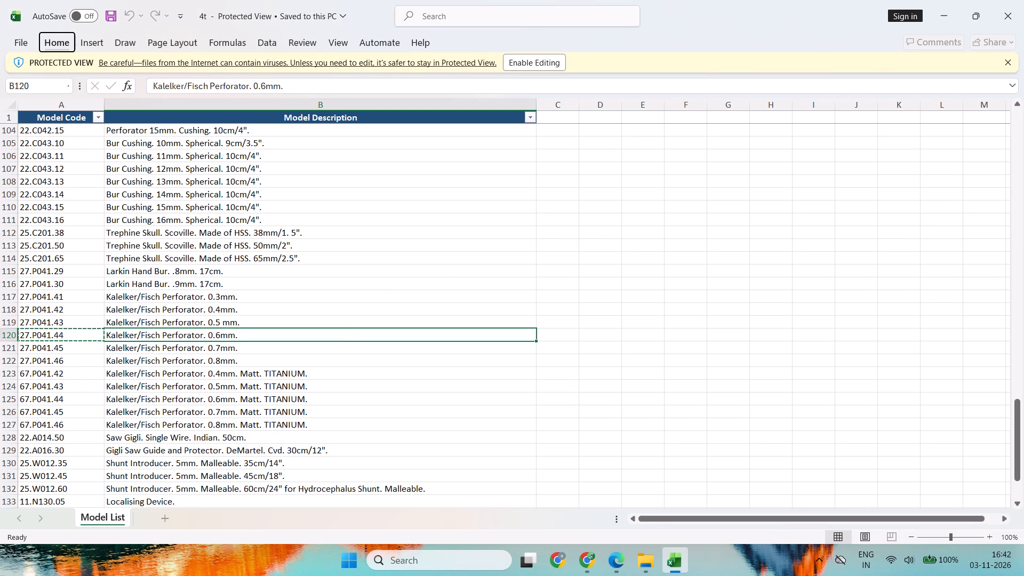
{"action": "key", "text": "ctrl+c"}
{"action": "key", "text": "alt+Tab"}
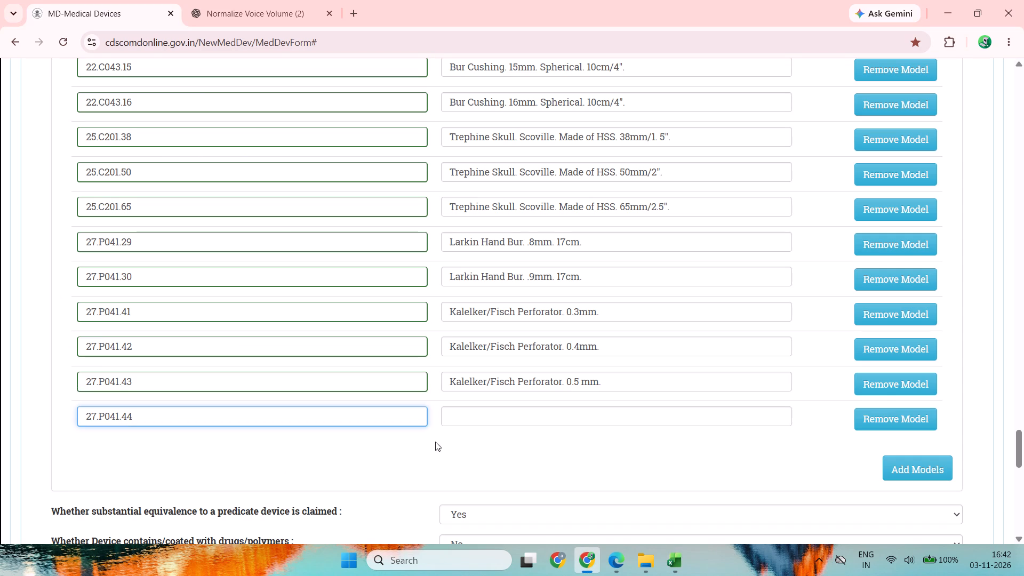
{"action": "left_click", "coordinate": [465, 415]}
{"action": "key", "text": "alt+Tab"}
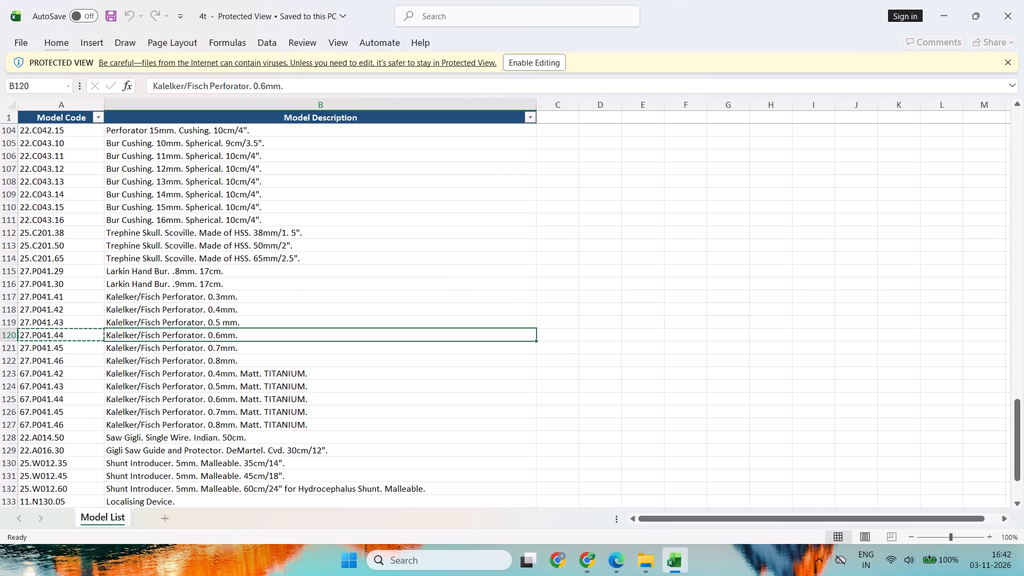
{"action": "left_click", "coordinate": [243, 335]}
{"action": "key", "text": "ctrl+c"}
{"action": "key", "text": "alt+Tab"}
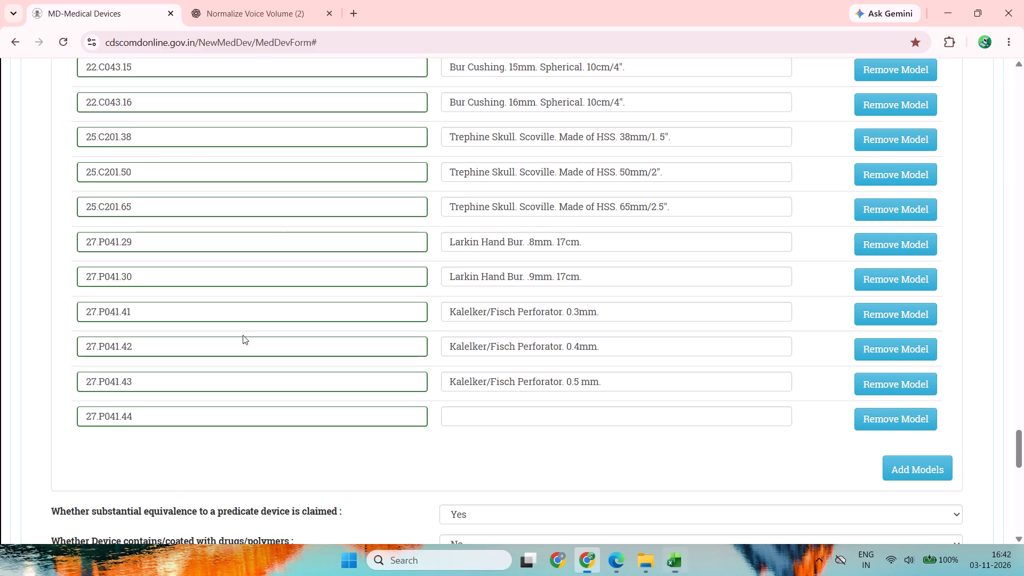
{"action": "key", "text": "Tab"}
{"action": "left_click", "coordinate": [527, 425]}
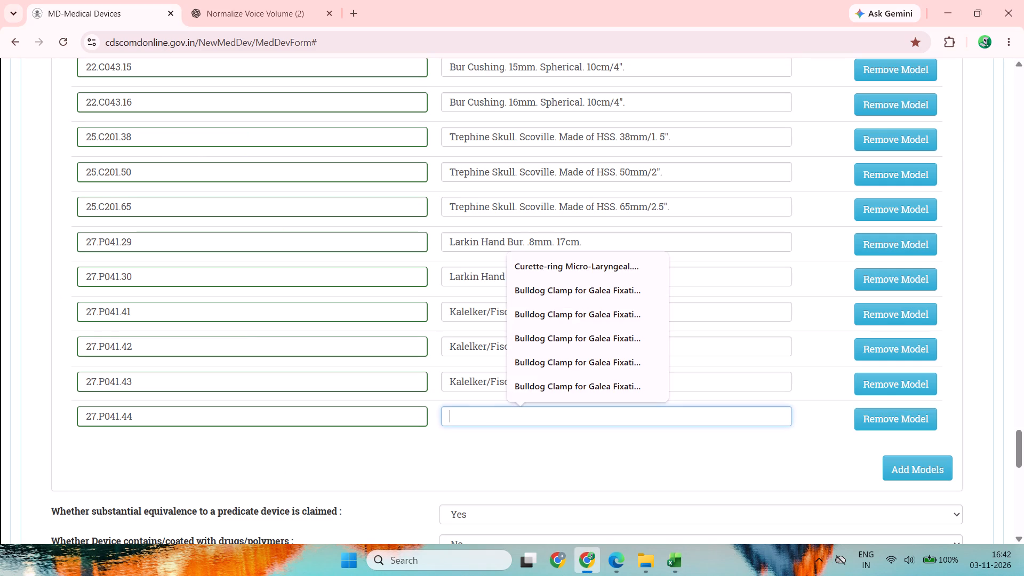
{"action": "key", "text": "ctrl+v"}
Save the modified Non-powered Surgical Instruments device with its added models and confirm.
{"action": "scroll", "coordinate": [605, 454], "scroll_direction": "down", "scroll_amount": 3}
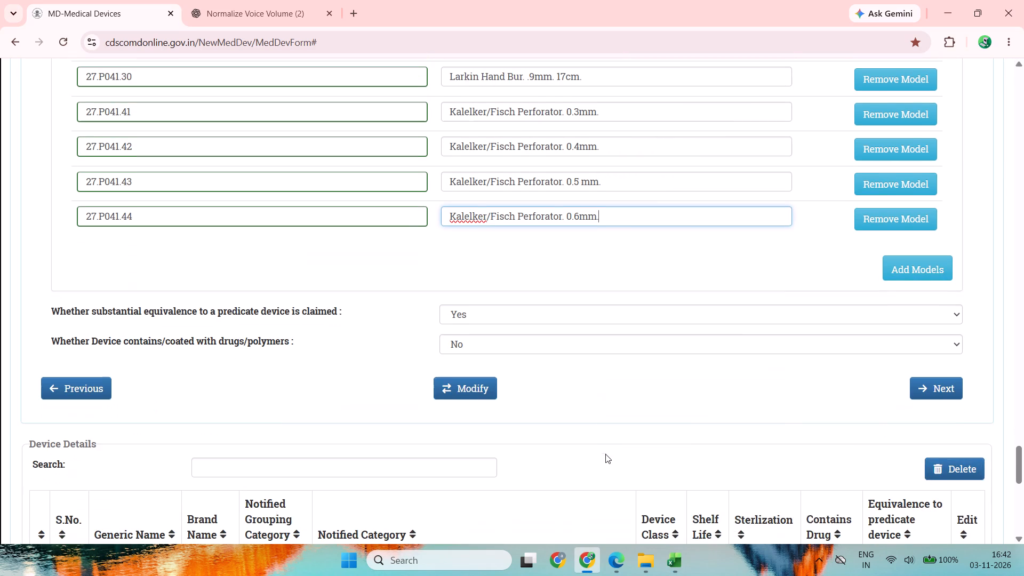
{"action": "left_click", "coordinate": [468, 385]}
{"action": "left_click", "coordinate": [516, 360]}
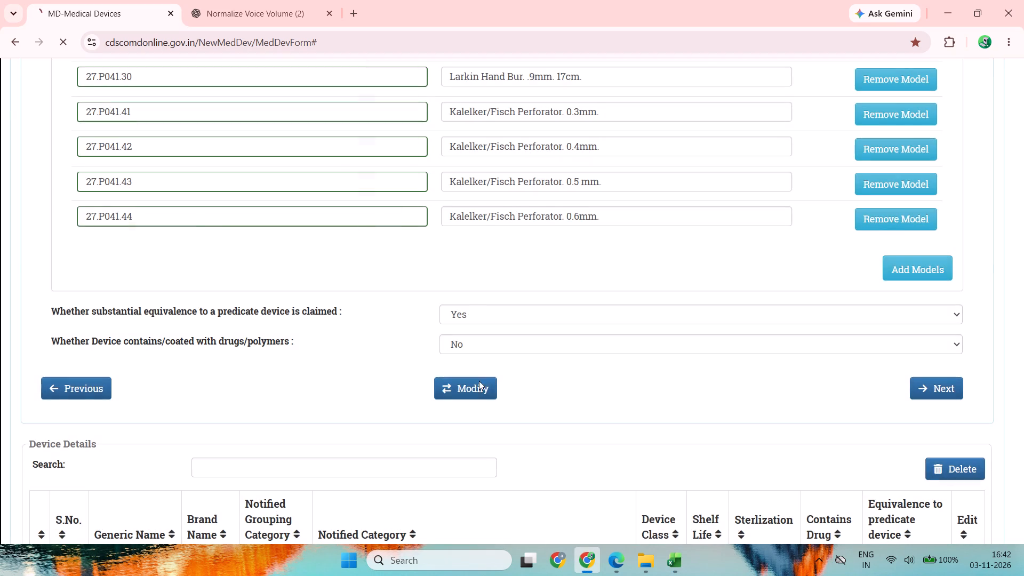
Select the Non-powered Surgical Instruments entry in the device details table and reopen it for editing.
{"action": "scroll", "coordinate": [331, 344], "scroll_direction": "down", "scroll_amount": 8}
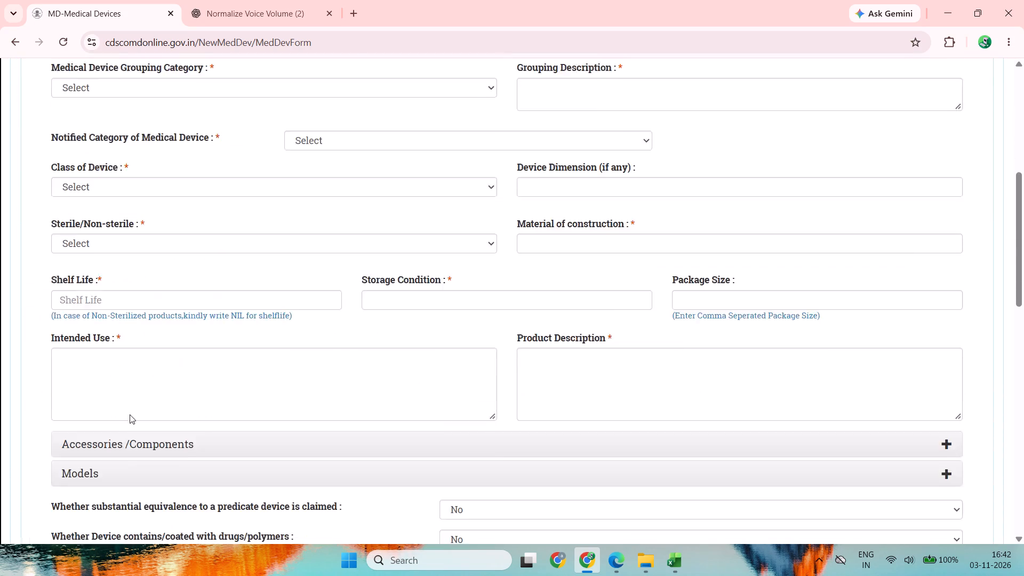
{"action": "scroll", "coordinate": [130, 414], "scroll_direction": "down", "scroll_amount": 4}
{"action": "scroll", "coordinate": [47, 445], "scroll_direction": "down", "scroll_amount": 1}
{"action": "left_click", "coordinate": [36, 382]}
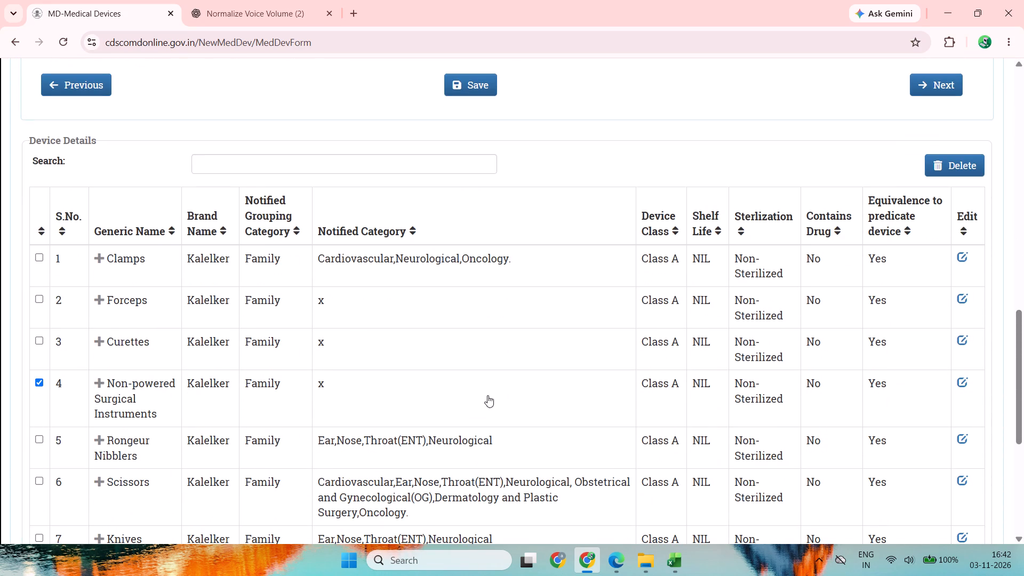
{"action": "left_click", "coordinate": [962, 380]}
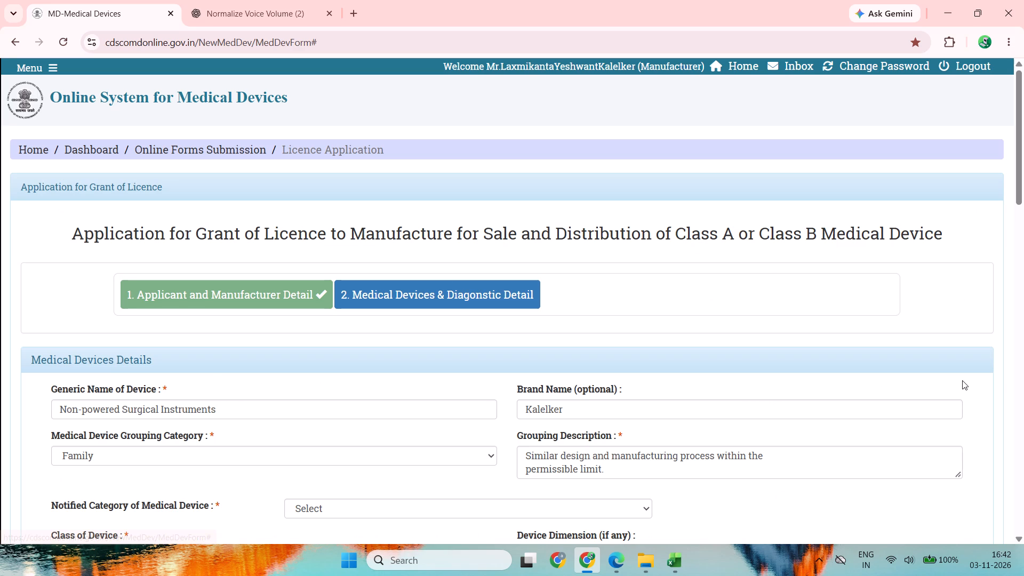
Look through the reopened device form and check the Excel list for the models remaining after 27.P041.44.
{"action": "scroll", "coordinate": [494, 246], "scroll_direction": "down", "scroll_amount": 5}
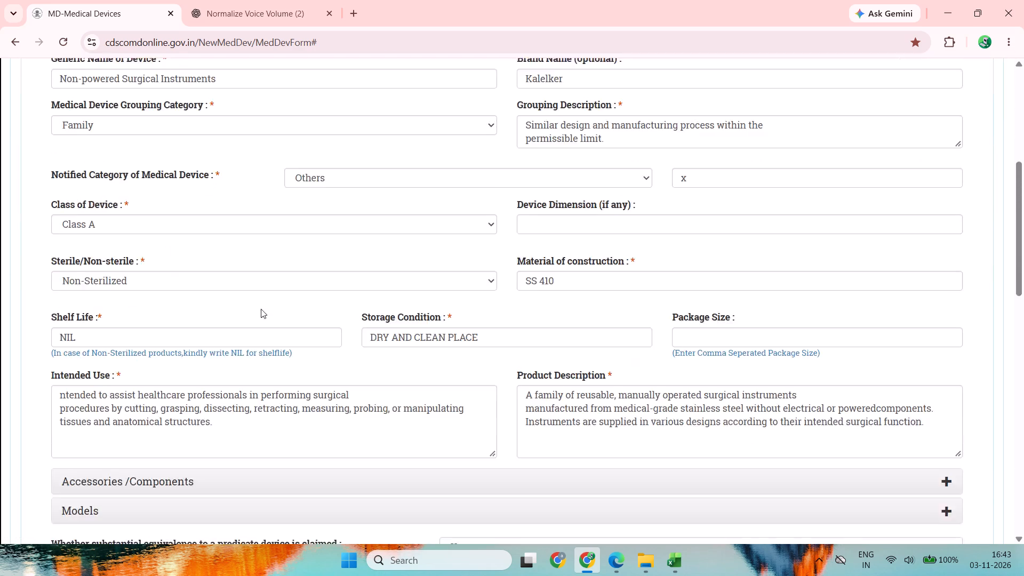
{"action": "scroll", "coordinate": [261, 309], "scroll_direction": "down", "scroll_amount": 2}
{"action": "scroll", "coordinate": [527, 381], "scroll_direction": "down", "scroll_amount": 9}
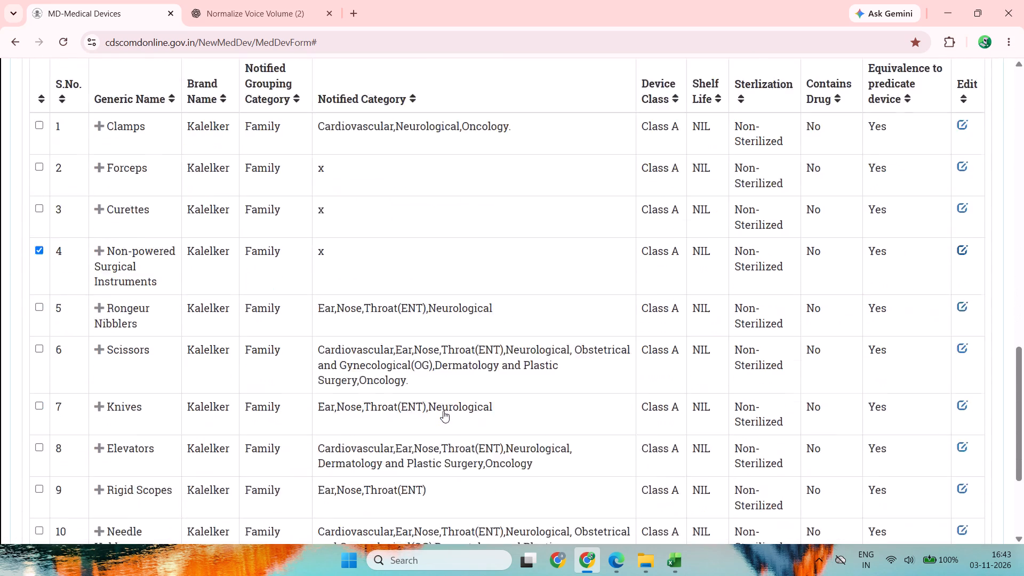
{"action": "scroll", "coordinate": [419, 401], "scroll_direction": "up", "scroll_amount": 8}
{"action": "scroll", "coordinate": [419, 401], "scroll_direction": "down", "scroll_amount": 1}
{"action": "scroll", "coordinate": [419, 401], "scroll_direction": "up", "scroll_amount": 3}
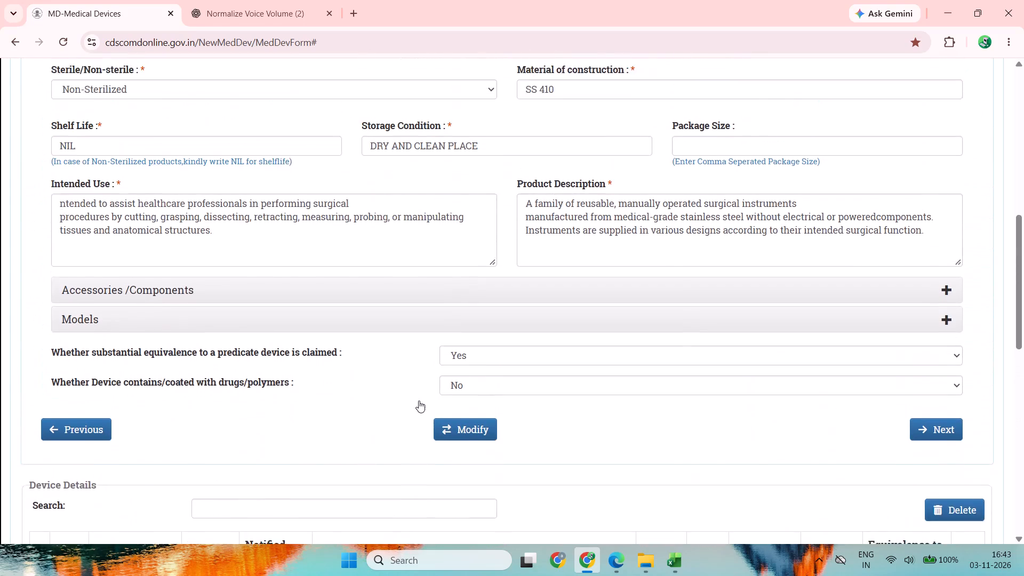
{"action": "scroll", "coordinate": [419, 401], "scroll_direction": "up", "scroll_amount": 1}
{"action": "scroll", "coordinate": [419, 401], "scroll_direction": "down", "scroll_amount": 3}
{"action": "left_click", "coordinate": [668, 561]}
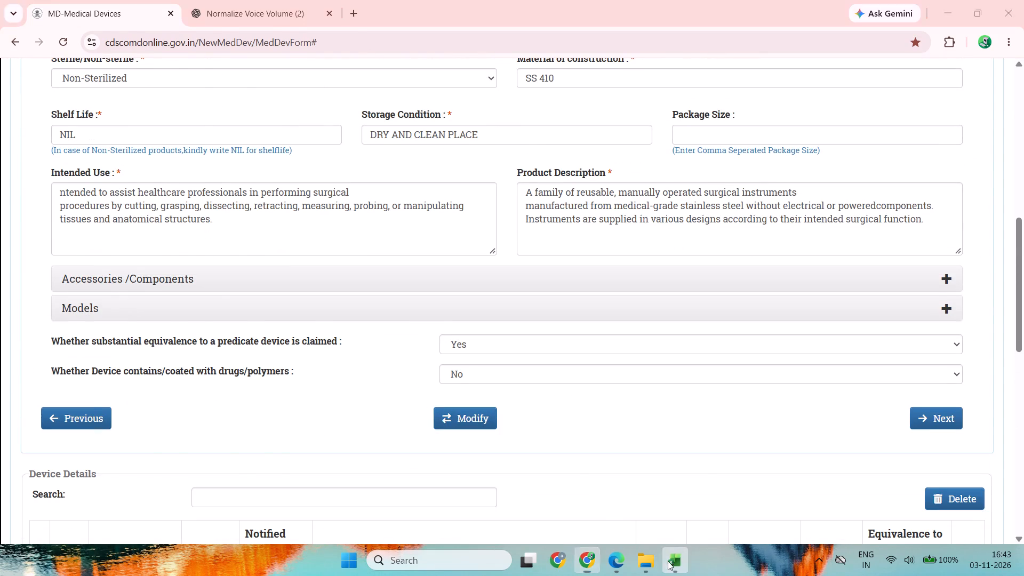
{"action": "scroll", "coordinate": [431, 372], "scroll_direction": "down", "scroll_amount": 5}
{"action": "scroll", "coordinate": [364, 375], "scroll_direction": "up", "scroll_amount": 1}
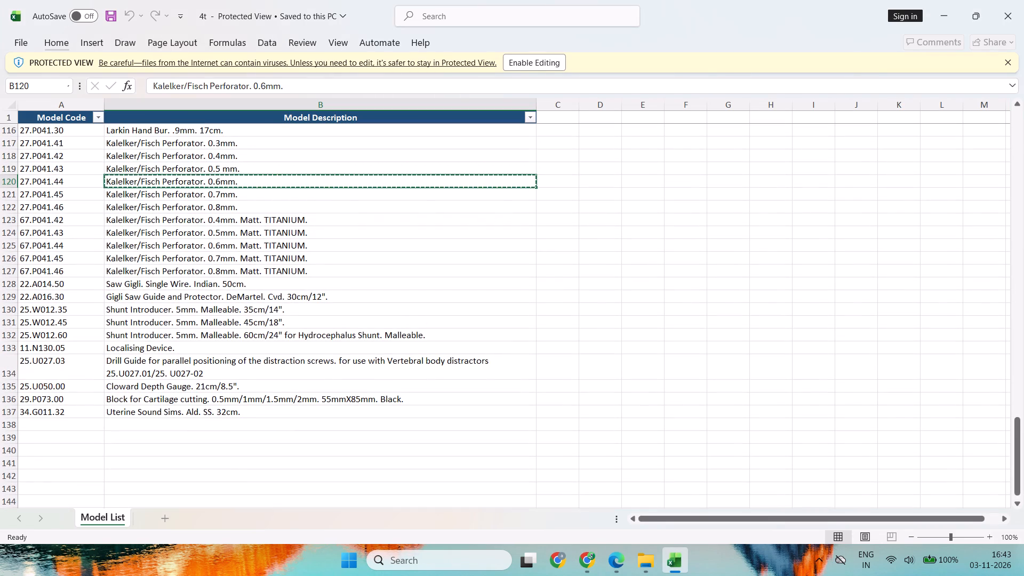
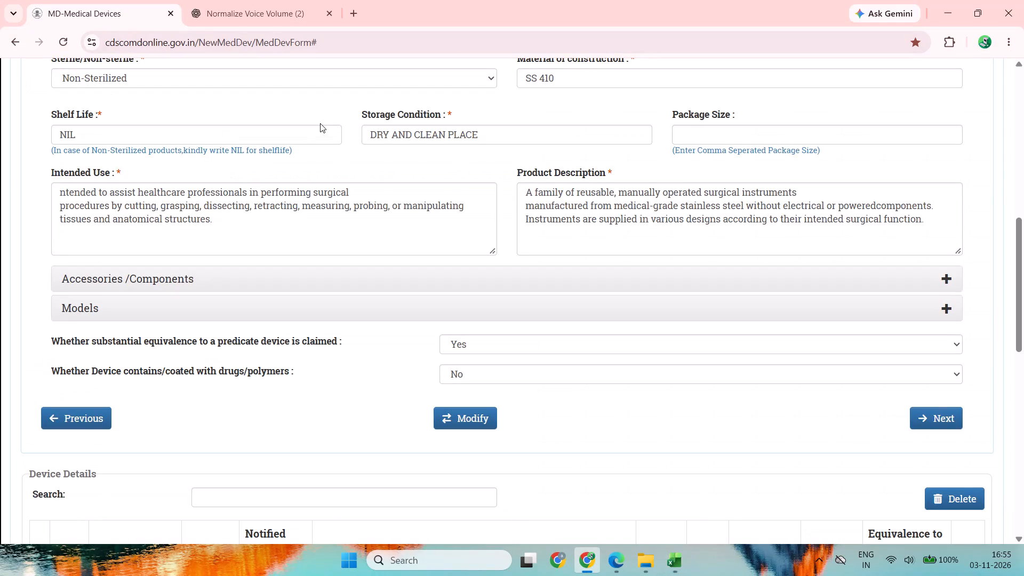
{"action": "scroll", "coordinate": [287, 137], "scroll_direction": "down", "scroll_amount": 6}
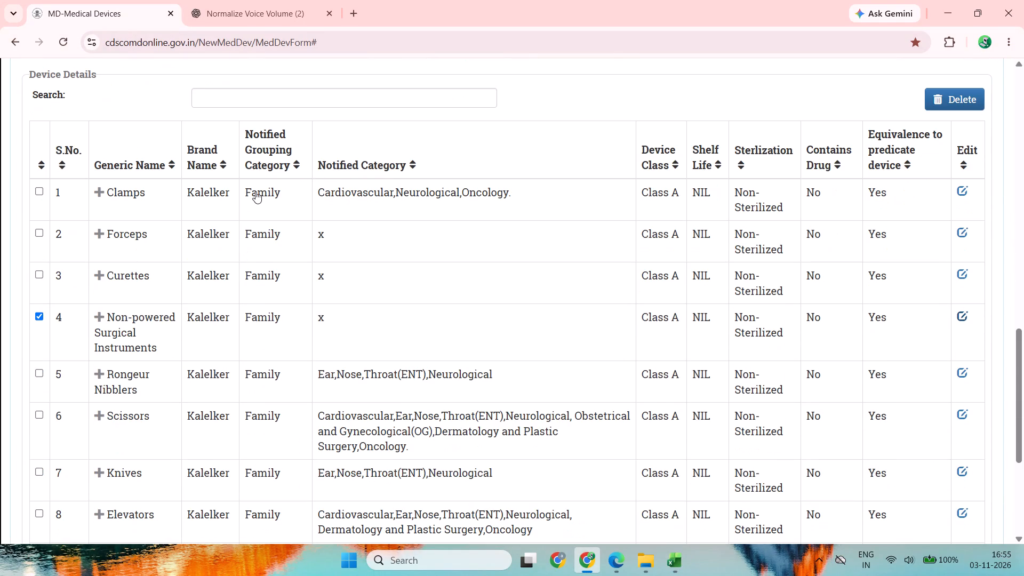
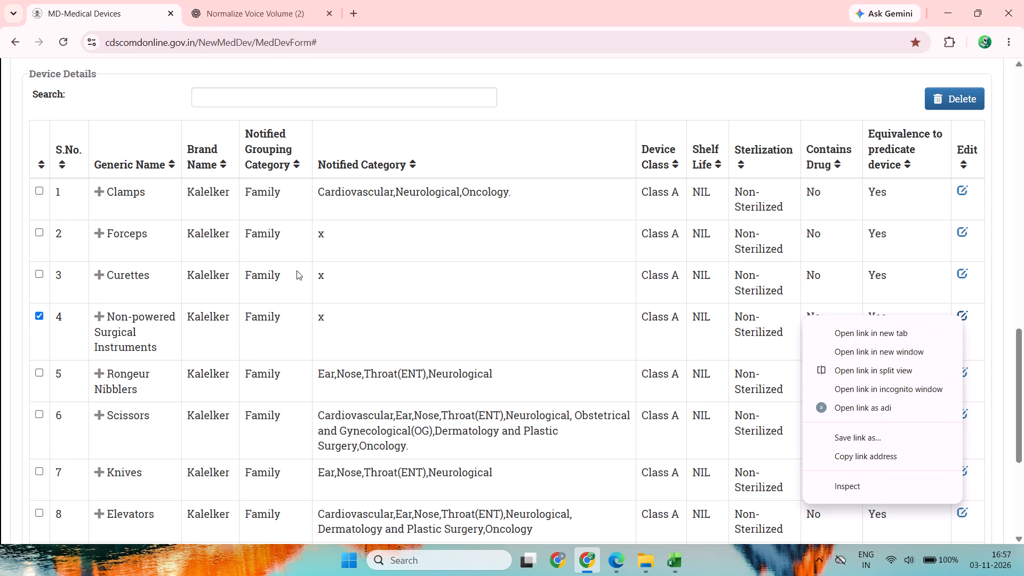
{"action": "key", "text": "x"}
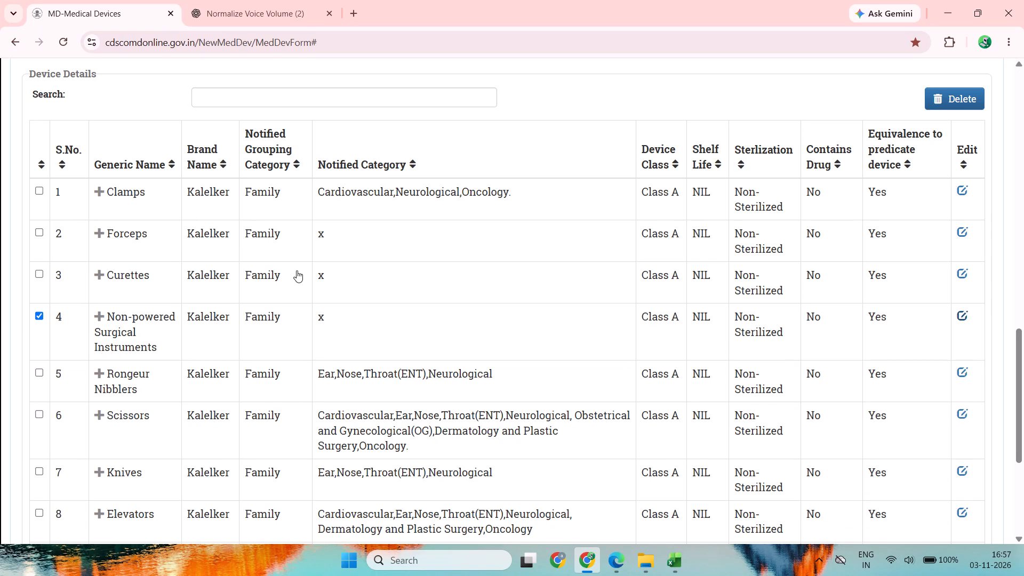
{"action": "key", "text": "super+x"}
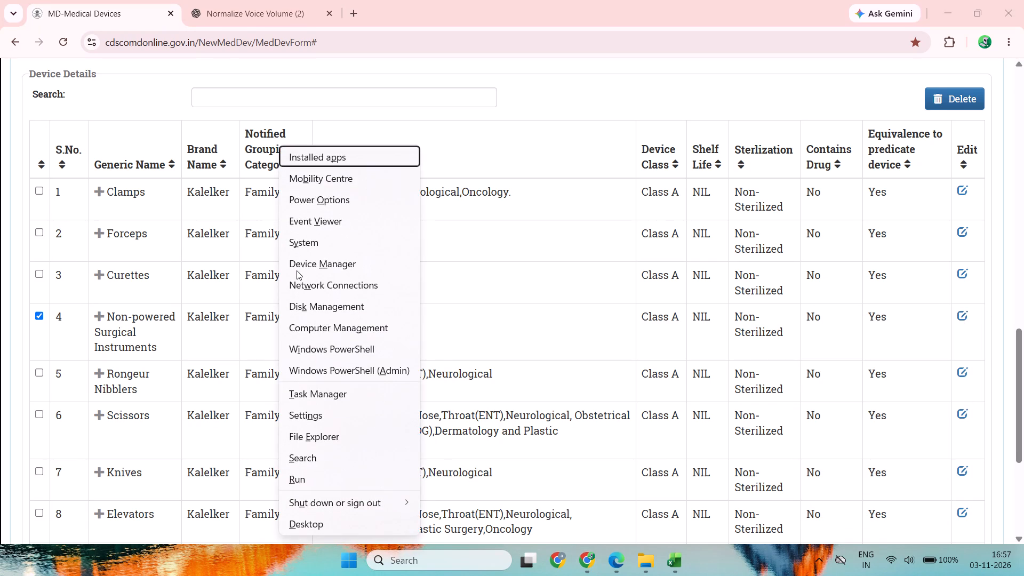